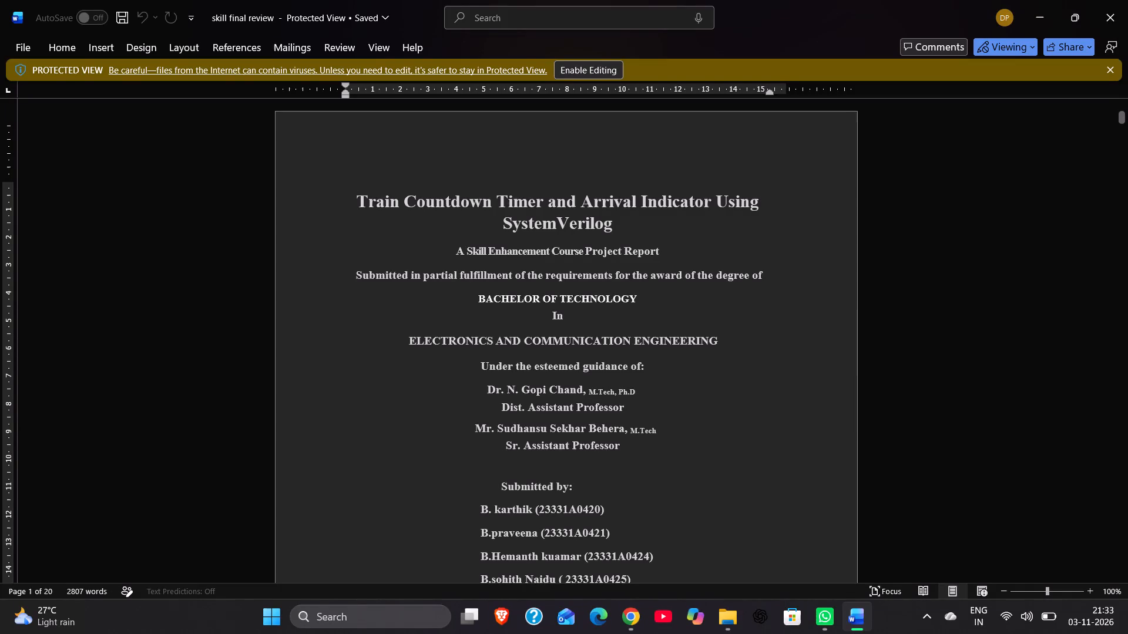
Enable editing of the "skill final review" report so it leaves Protected View.
left_click(586, 80)
left_click(586, 71)
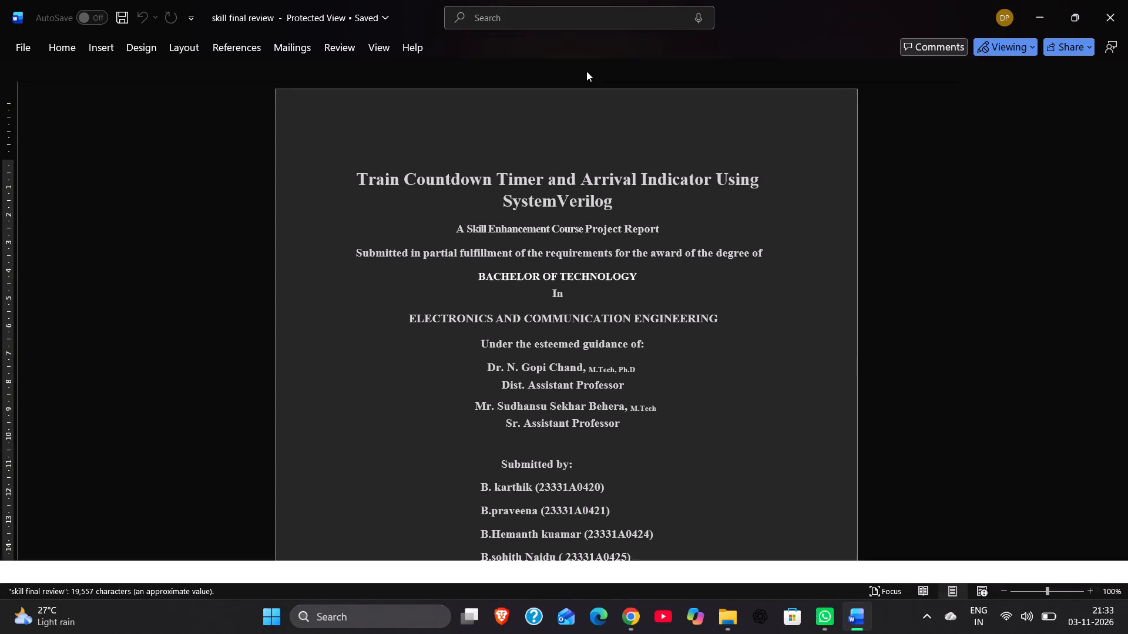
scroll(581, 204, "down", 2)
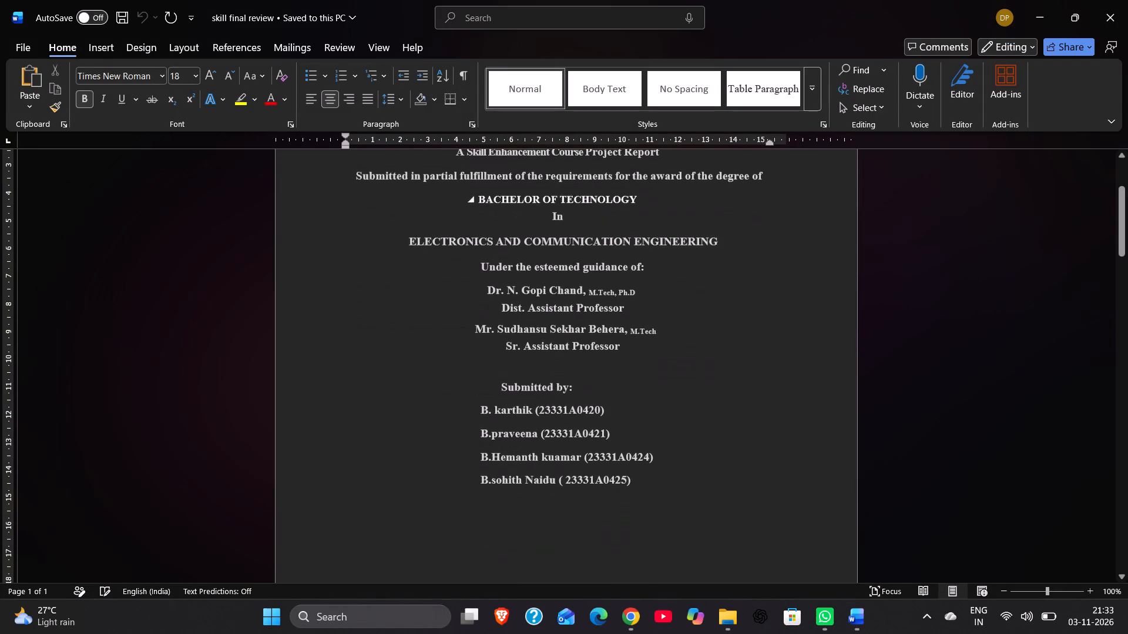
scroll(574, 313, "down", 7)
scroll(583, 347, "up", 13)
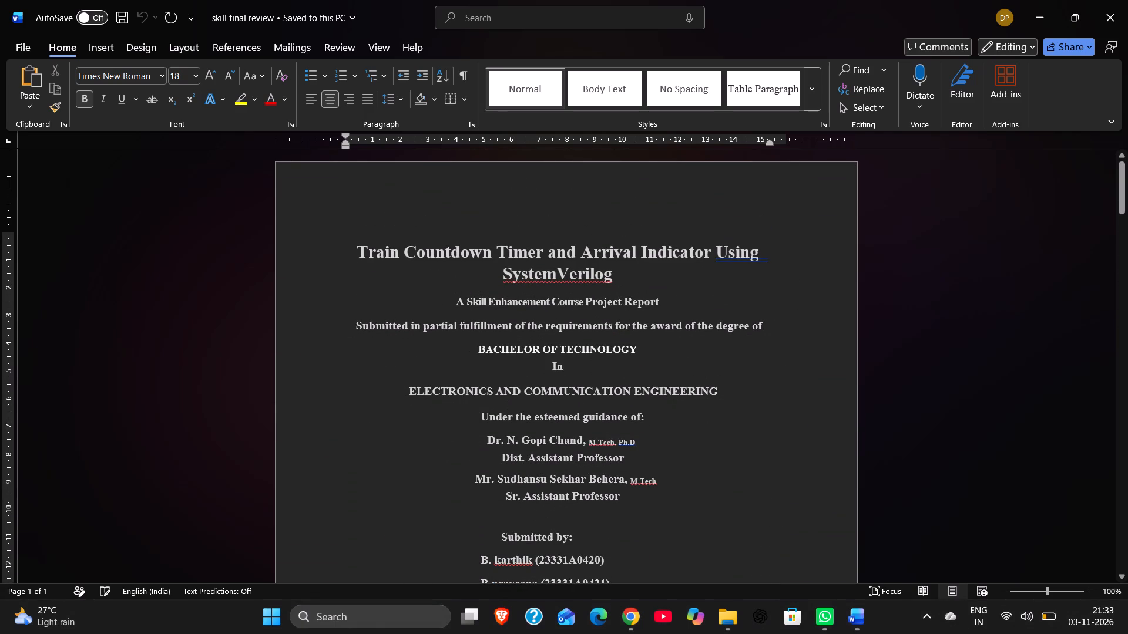
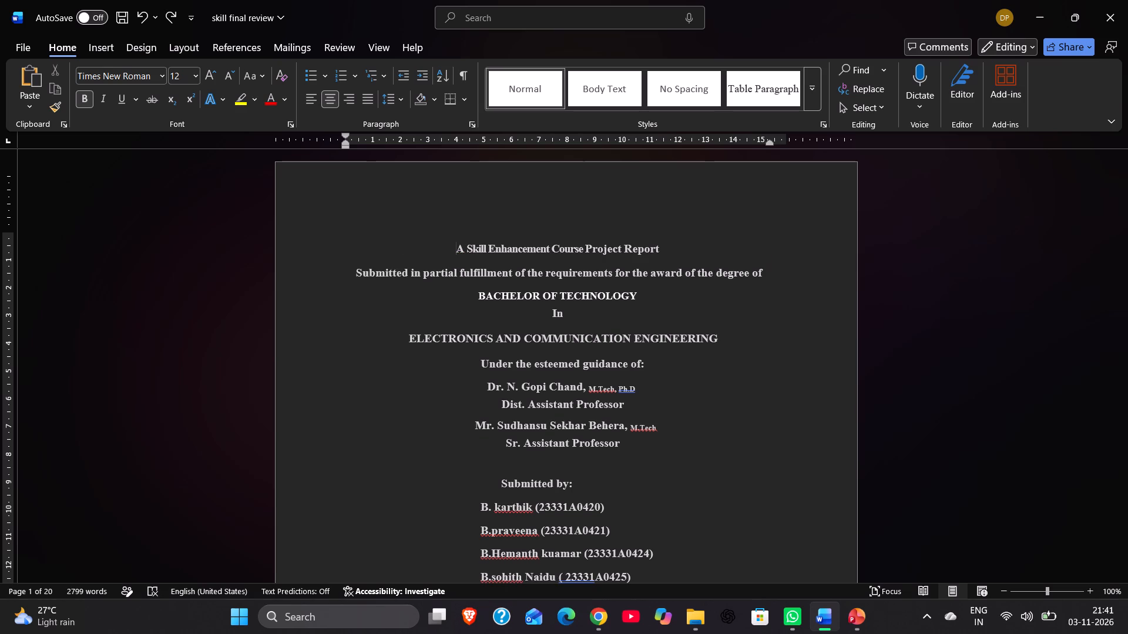
key("ctrl+z")
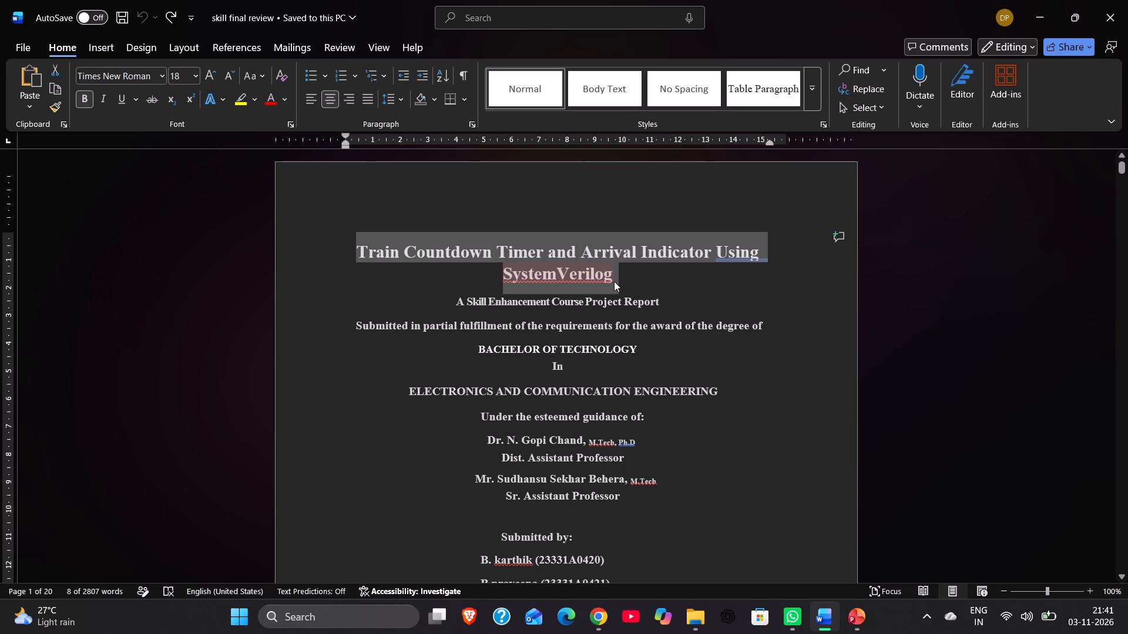
key("ctrl+v")
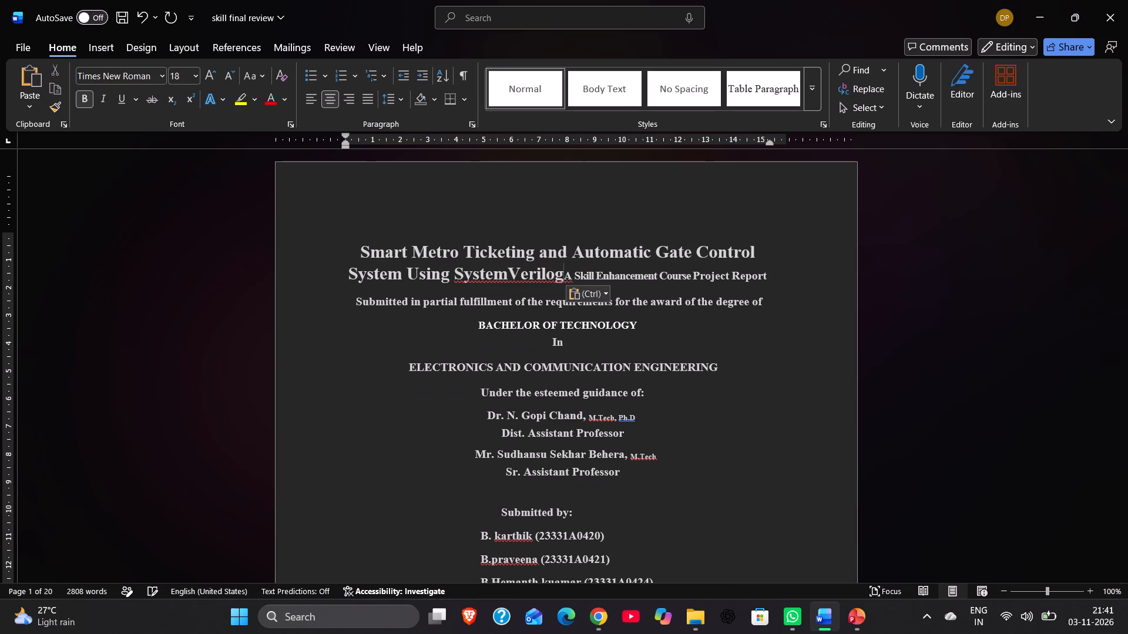
key("Return")
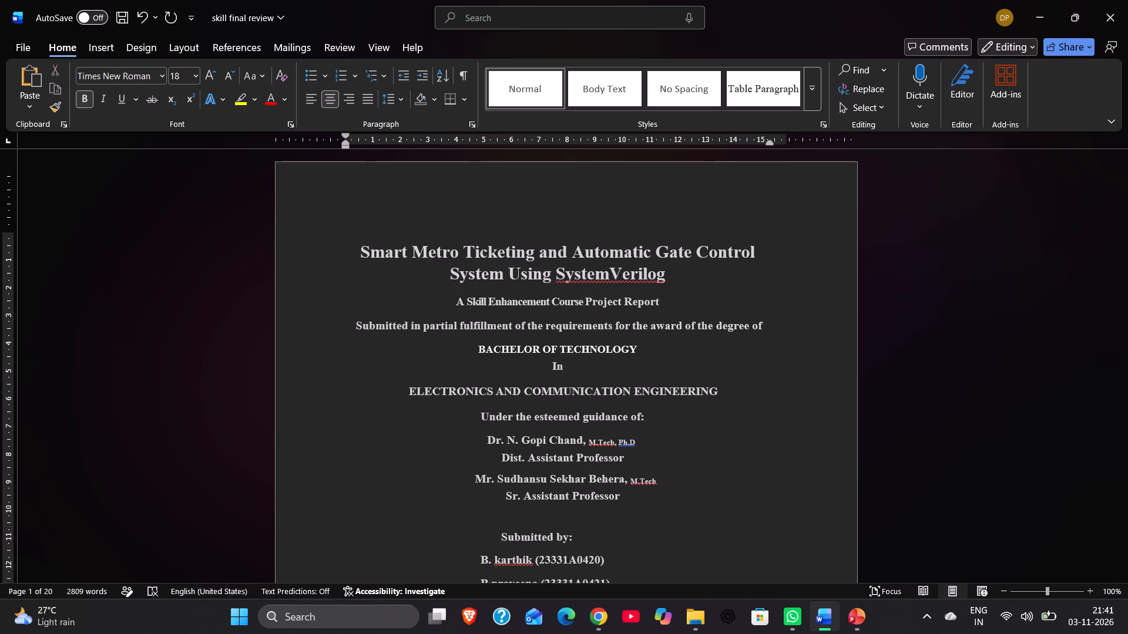
Correct the spelling of "SystemVerilog" in the cover title to "System Verilog".
right_click(643, 272)
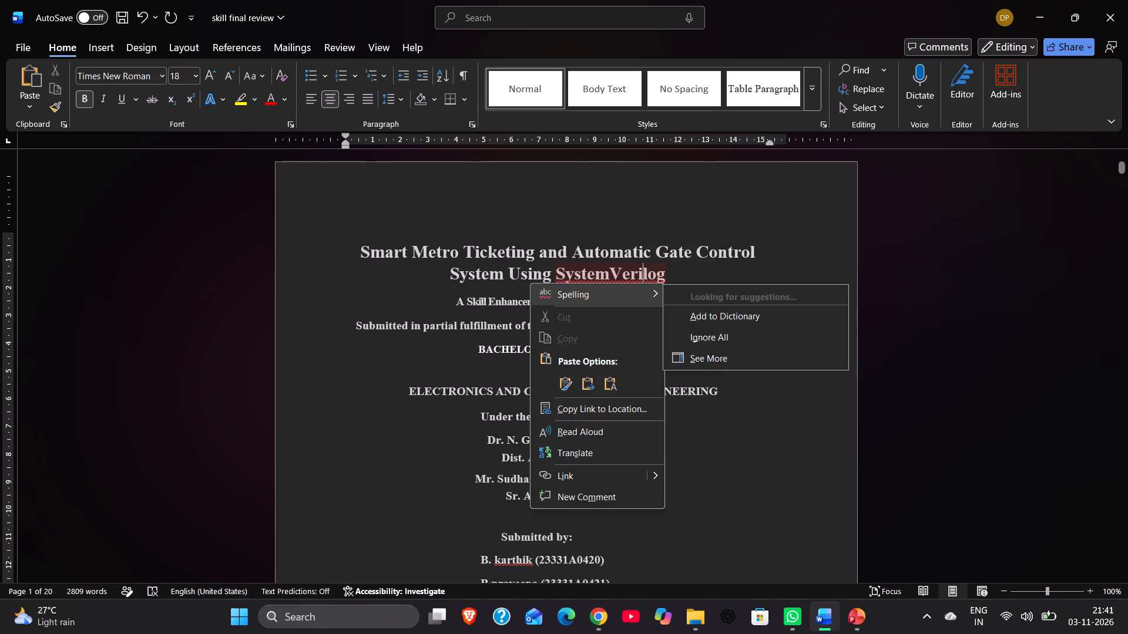
left_click(702, 295)
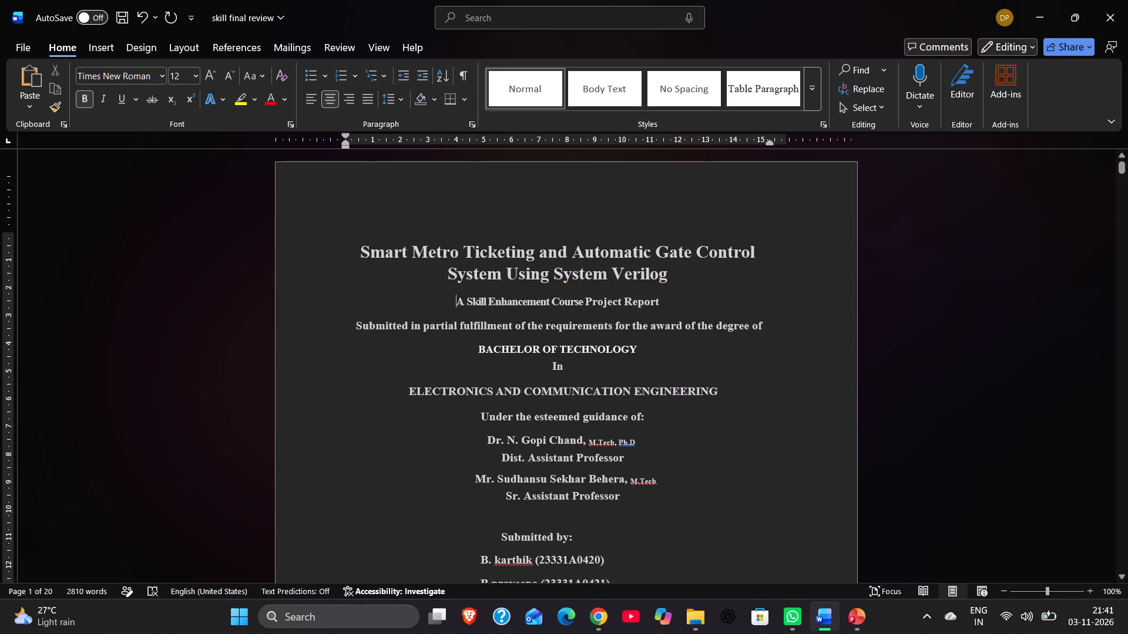
Replace the first student's name under "Submitted by:" on the cover page with the new team member's full name.
scroll(572, 333, "down", 1)
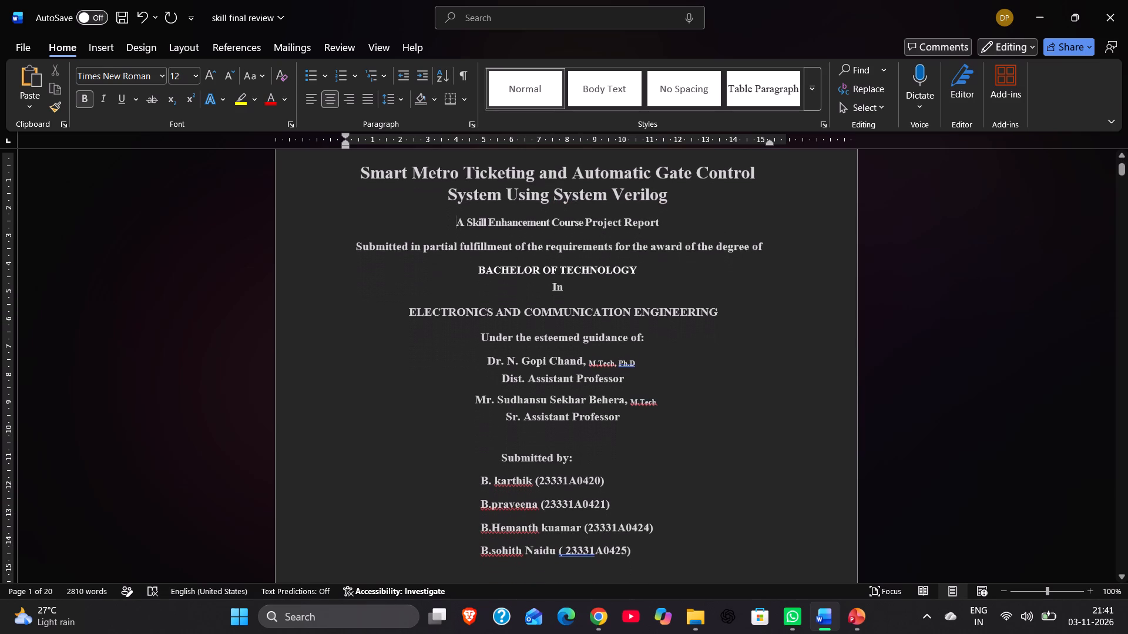
scroll(572, 333, "down", 1)
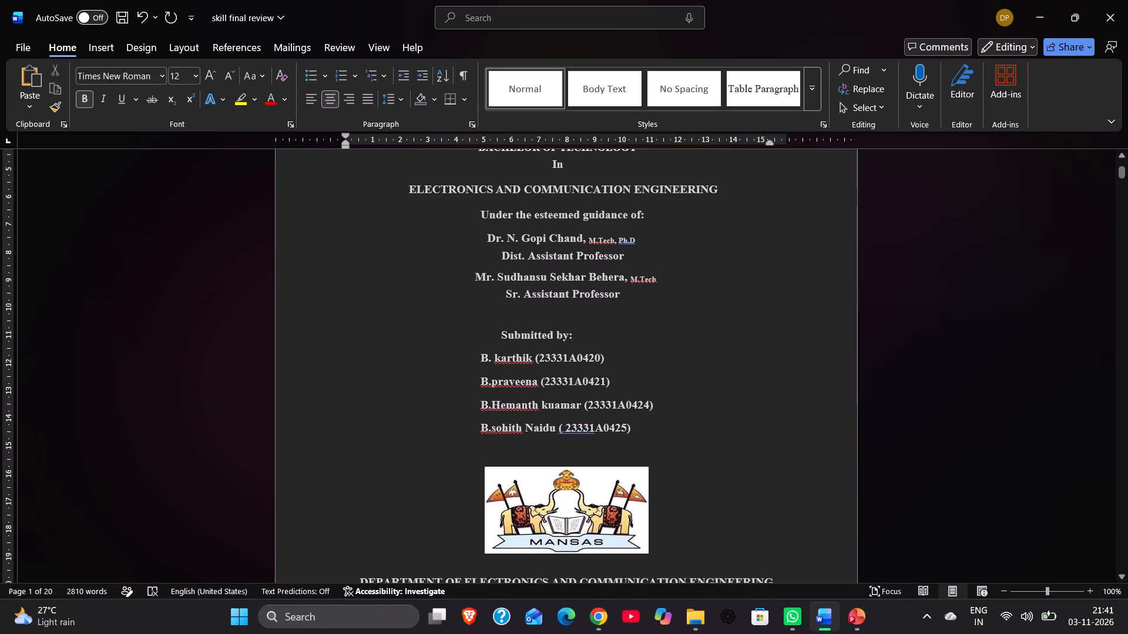
left_click_drag(480, 359, 671, 429)
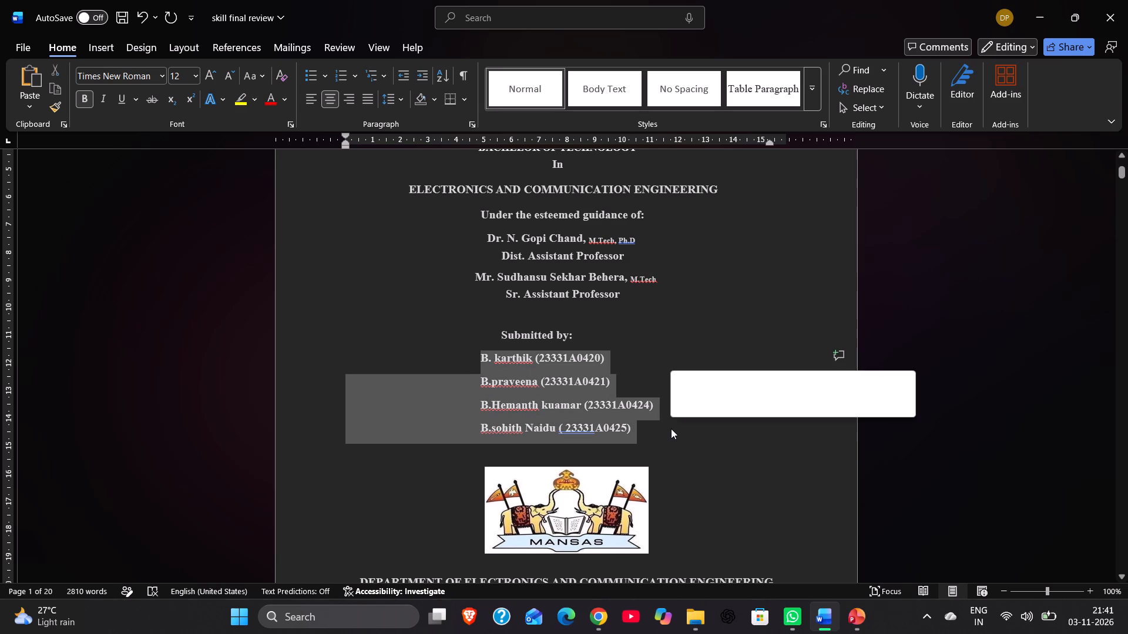
left_click(671, 429)
left_click(534, 359)
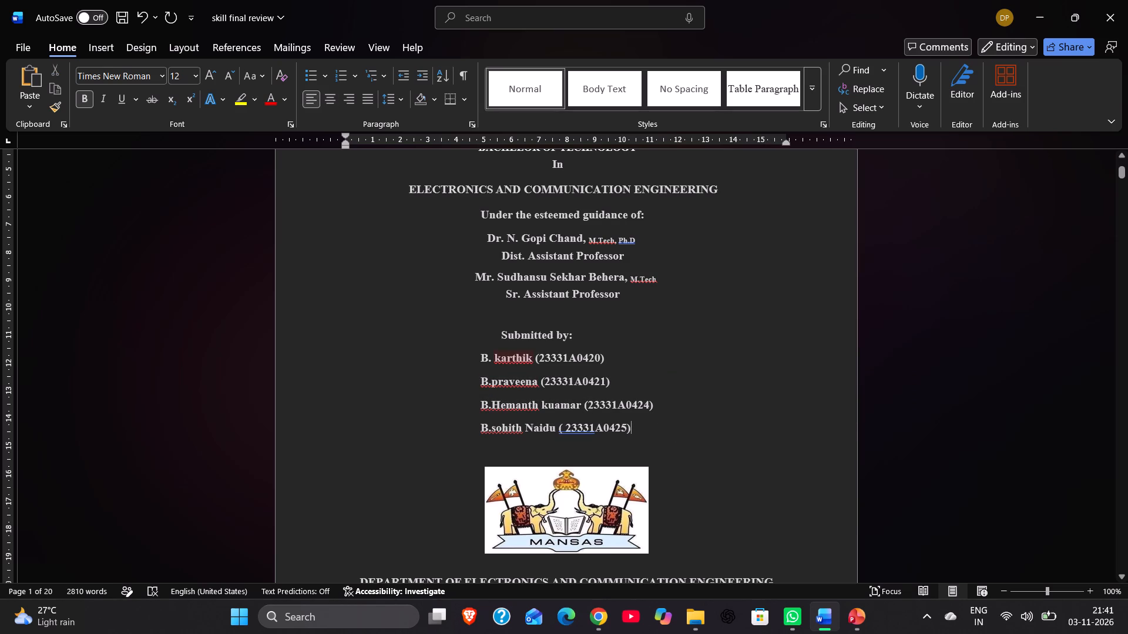
key("BackSpace")
key("BackSpace")
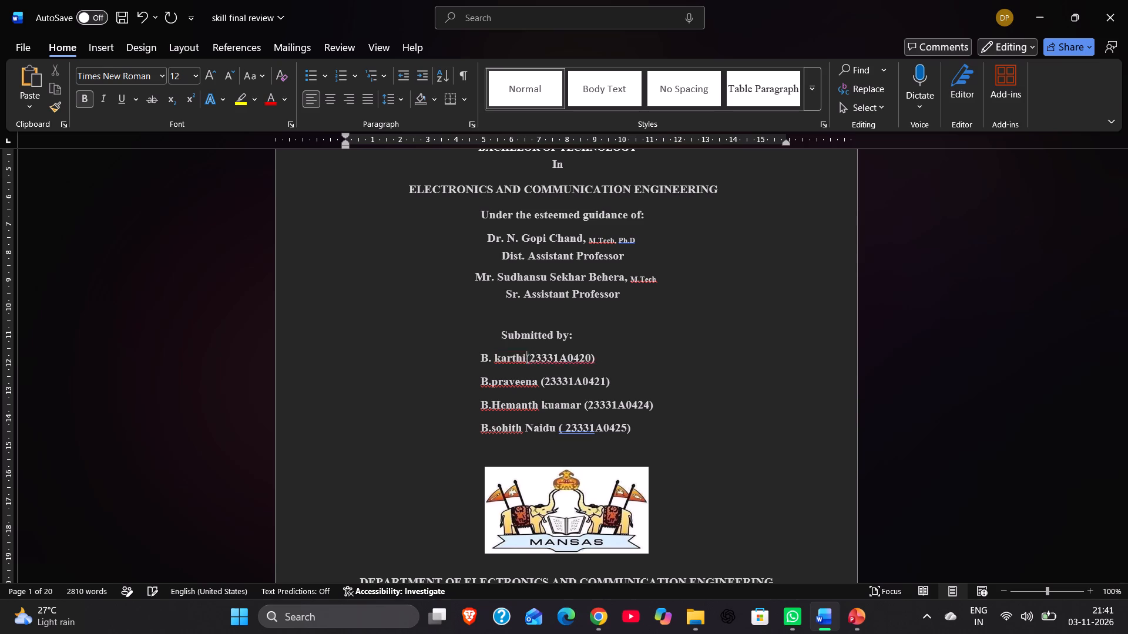
key("BackSpace")
key("BackSpace")
key("BackSpace")
key("BackSpace")
key("BackSpace")
key("BackSpace")
key("BackSpace")
key("BackSpace")
key("BackSpace")
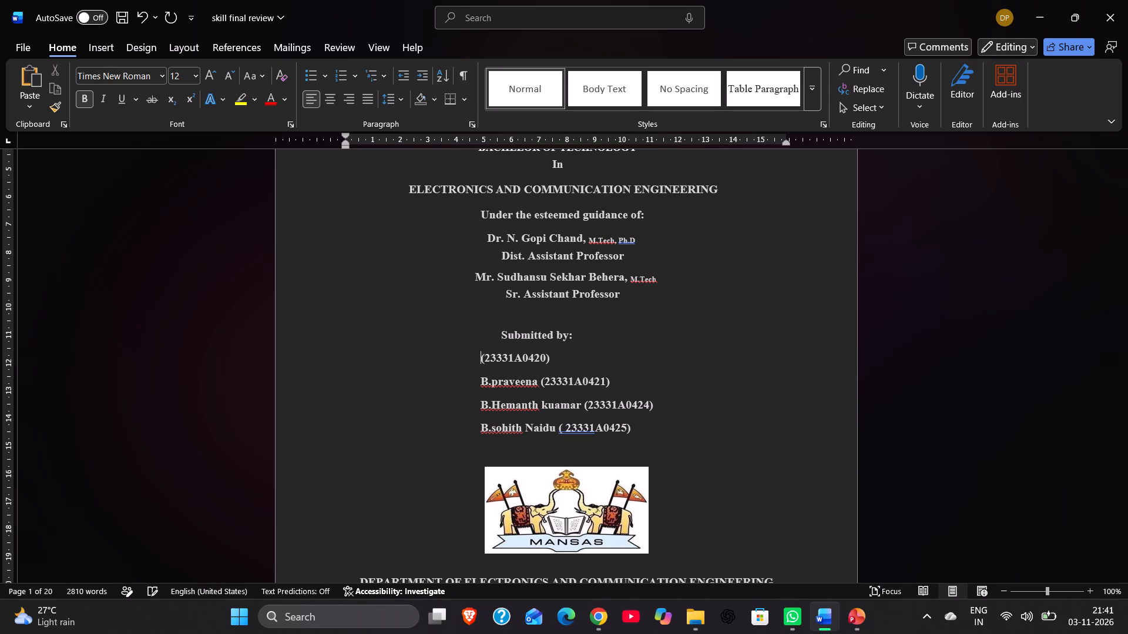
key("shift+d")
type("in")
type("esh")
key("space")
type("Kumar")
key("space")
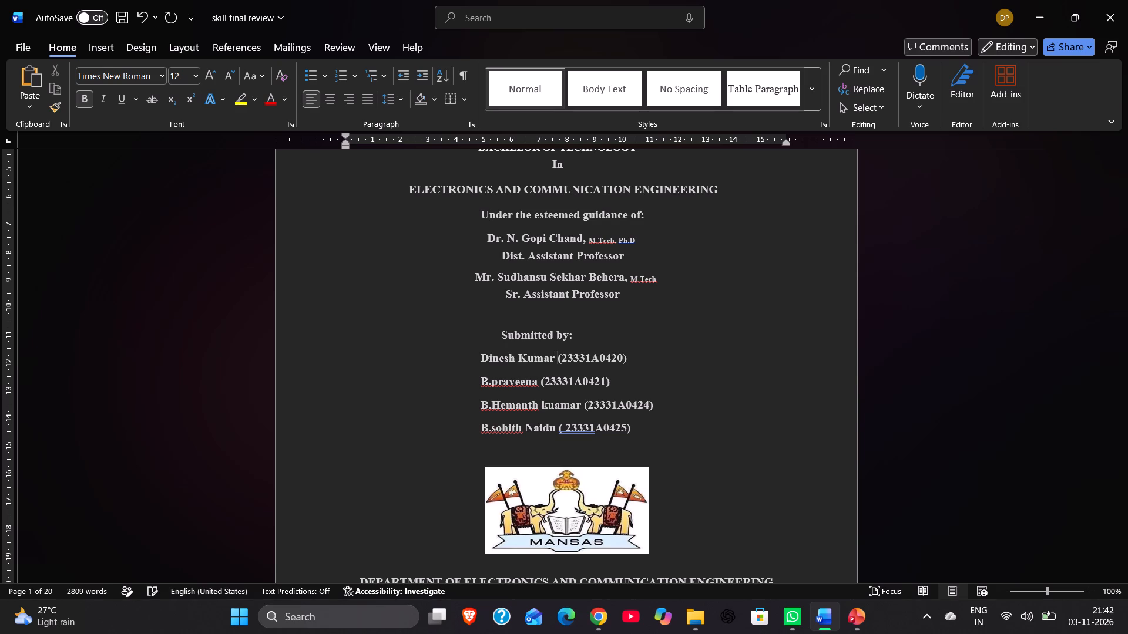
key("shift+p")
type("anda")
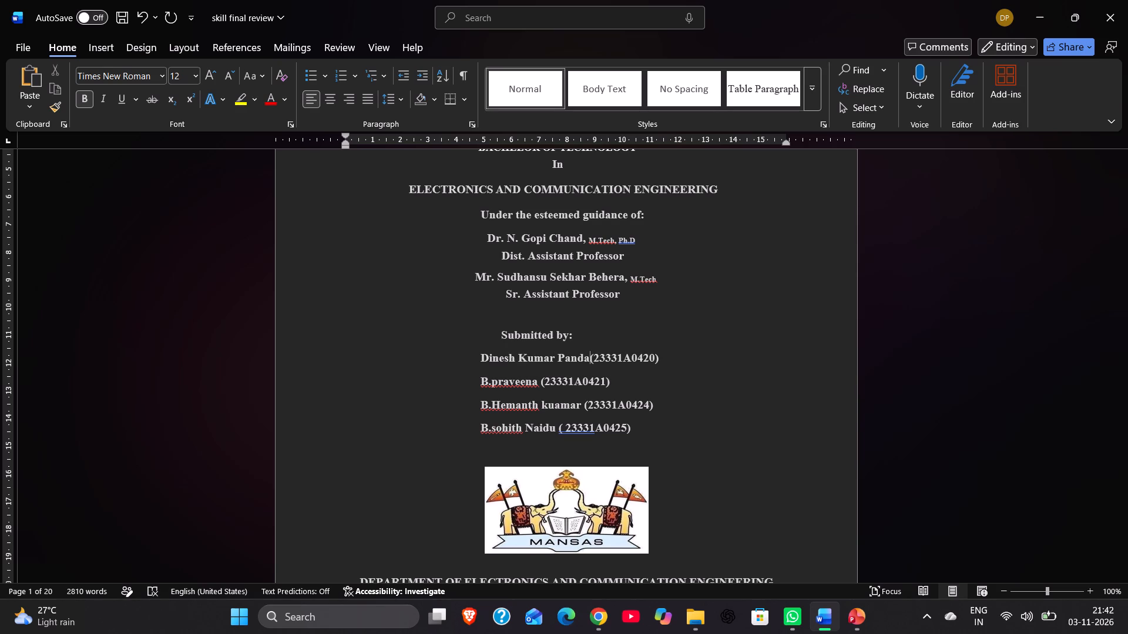
Update the last two digits of the first student's roll number to match the new team member.
left_click(653, 359)
key("BackSpace")
key("BackSpace")
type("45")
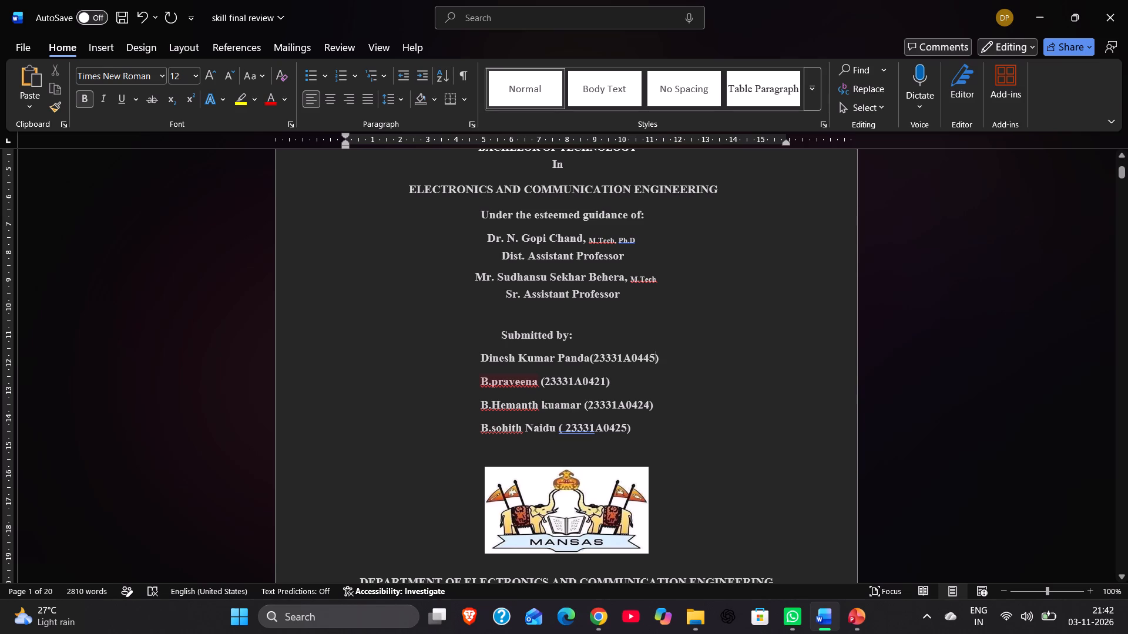
Replace the second student's name under "Submitted by:" with the second team member's initial and name.
left_click(540, 382)
key("BackSpace")
key("BackSpace")
key("BackSpace")
key("BackSpace")
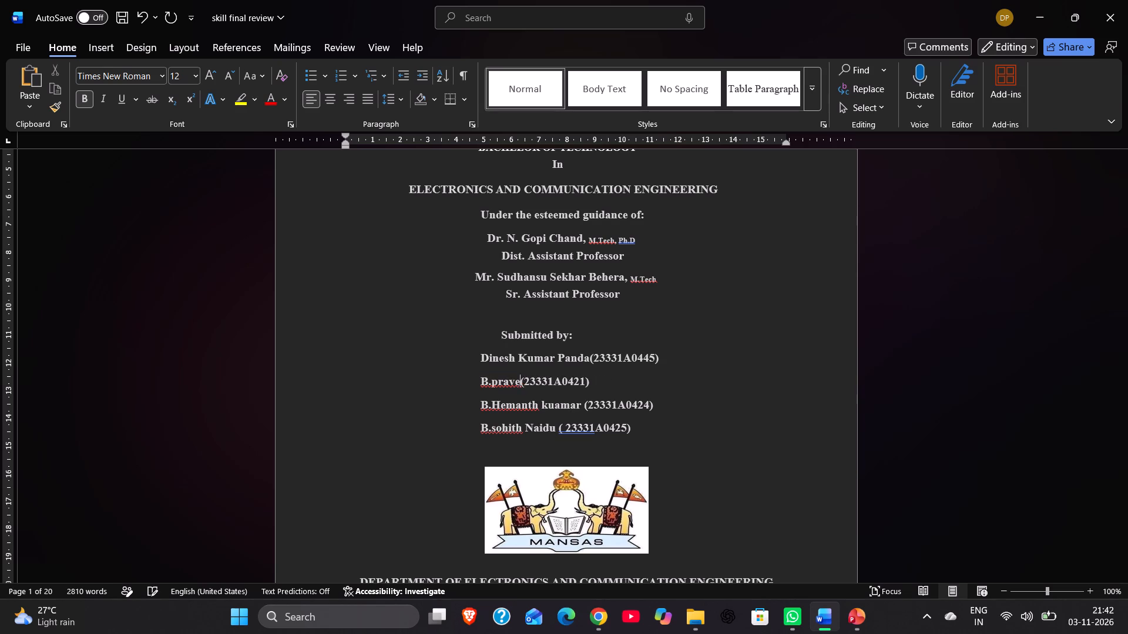
key("BackSpace")
key("BackSpace")
key("BackSpace")
key("BackSpace")
key("BackSpace")
key("BackSpace")
key("BackSpace")
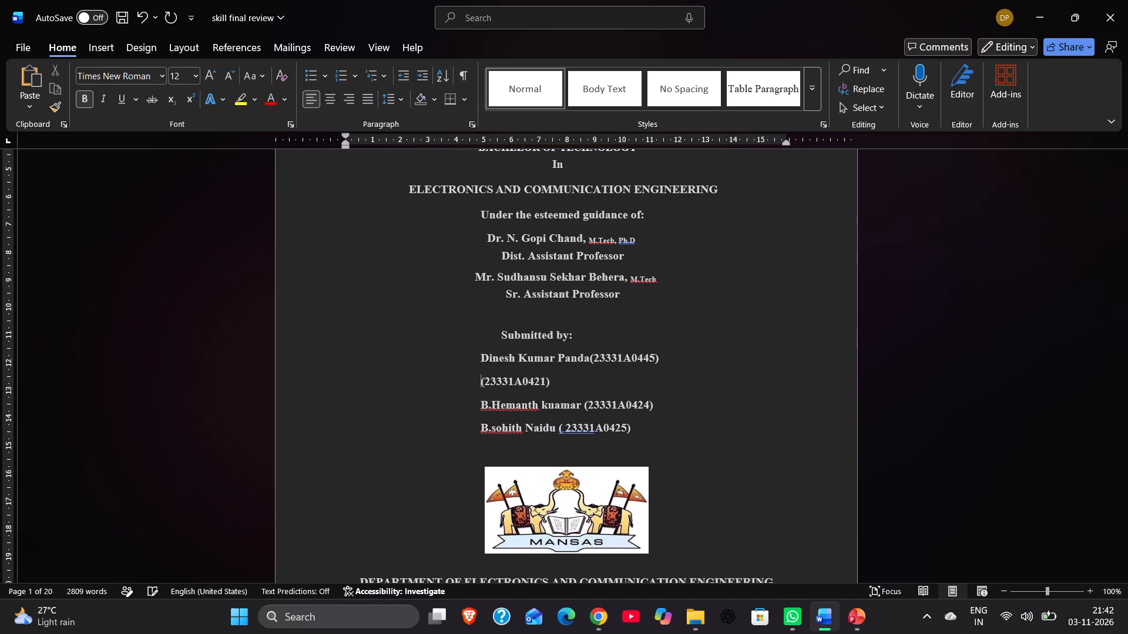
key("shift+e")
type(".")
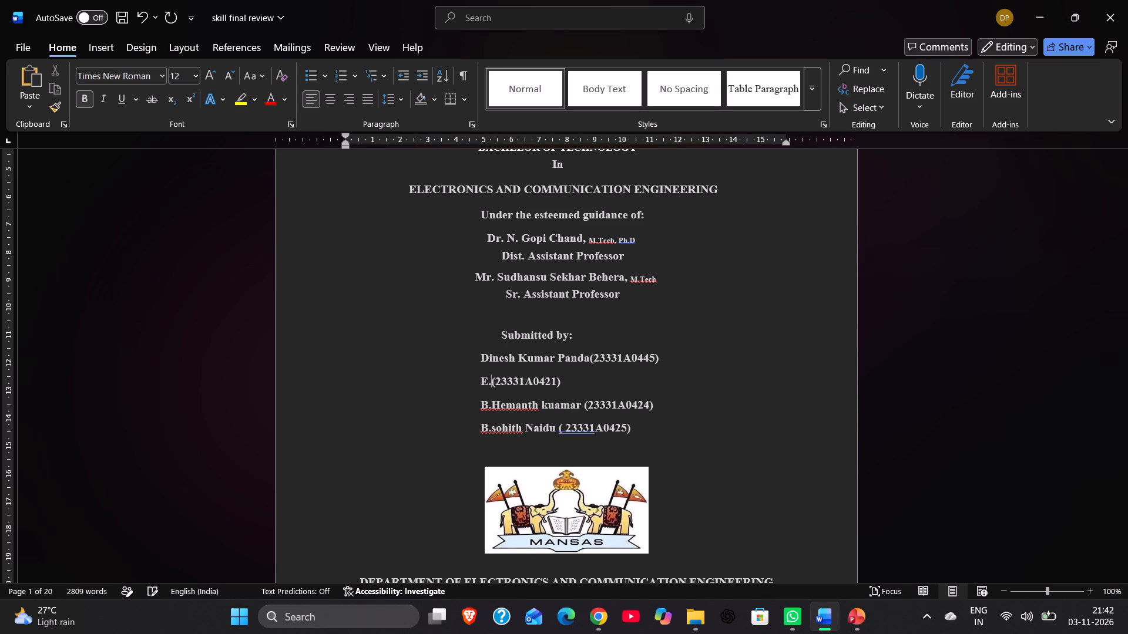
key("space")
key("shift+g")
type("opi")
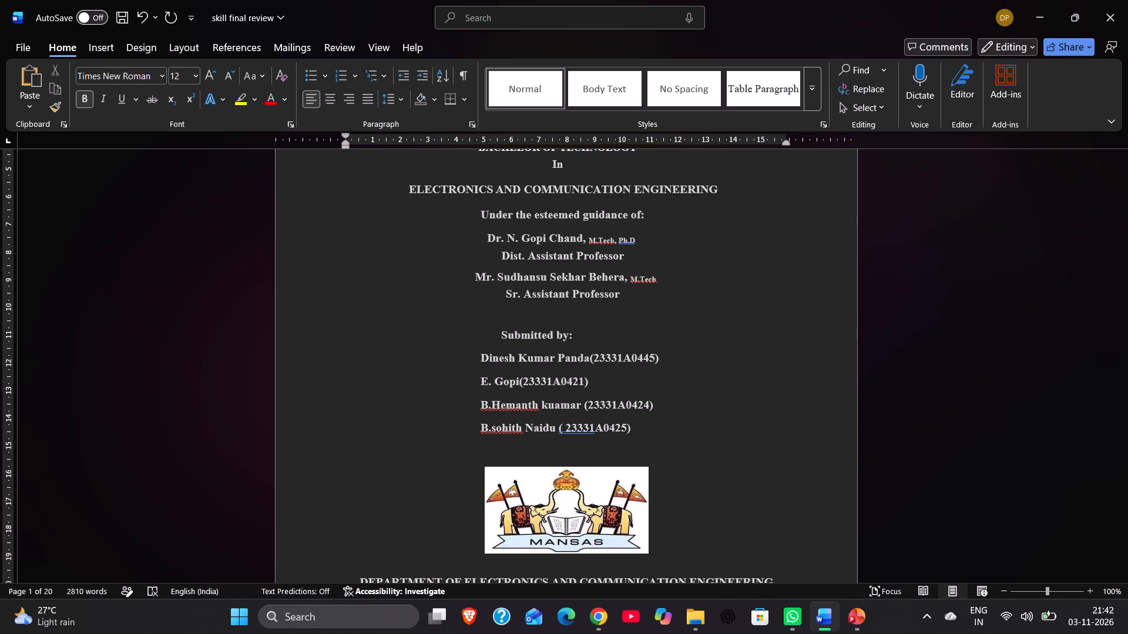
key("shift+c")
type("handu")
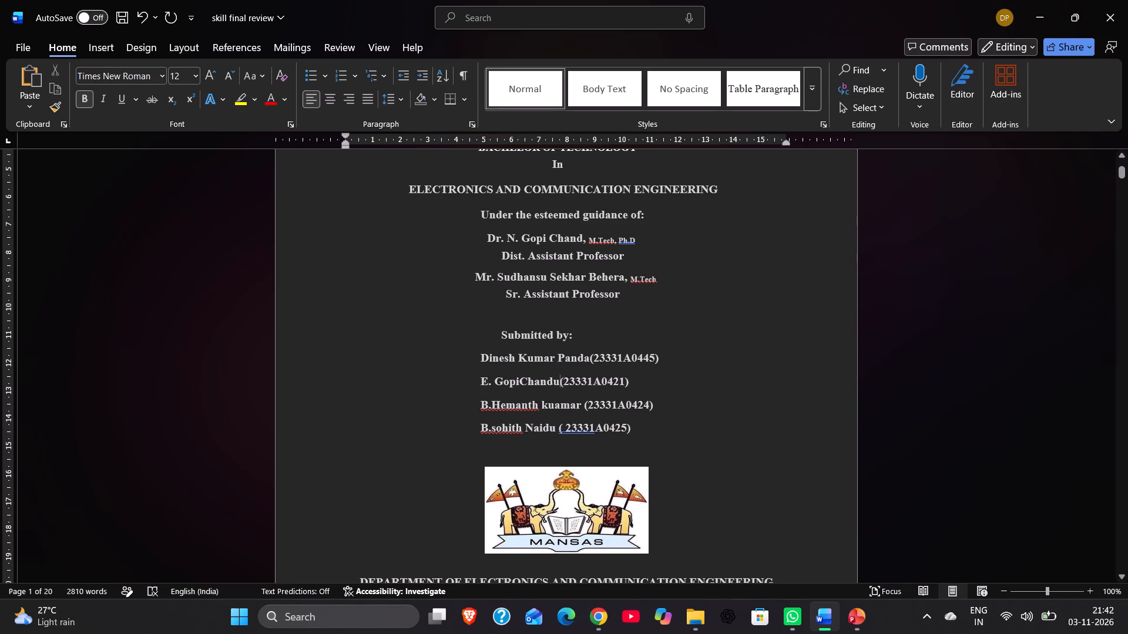
Update the last two digits of the second student's roll number to match that team member.
left_click(620, 378)
key("Right")
key("BackSpace")
key("BackSpace")
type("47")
Insert the missing space between the two parts of the second student's given name.
left_click(523, 383)
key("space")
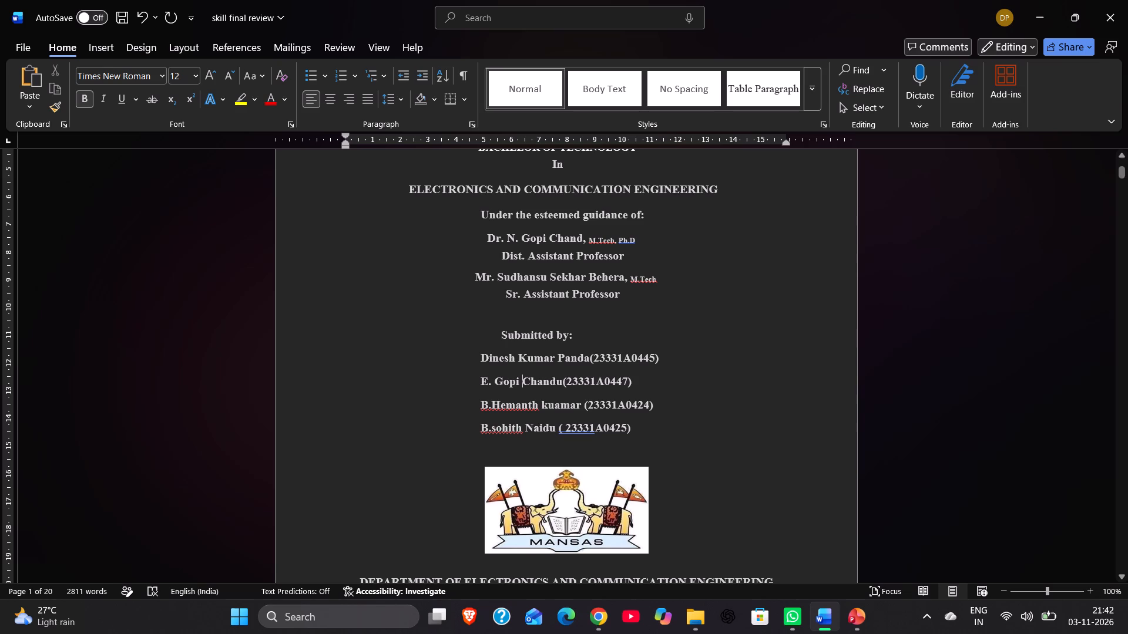
Replace the third student's name under "Submitted by:" with the third team member's initial, given name and surname.
left_click_drag(582, 407, 489, 410)
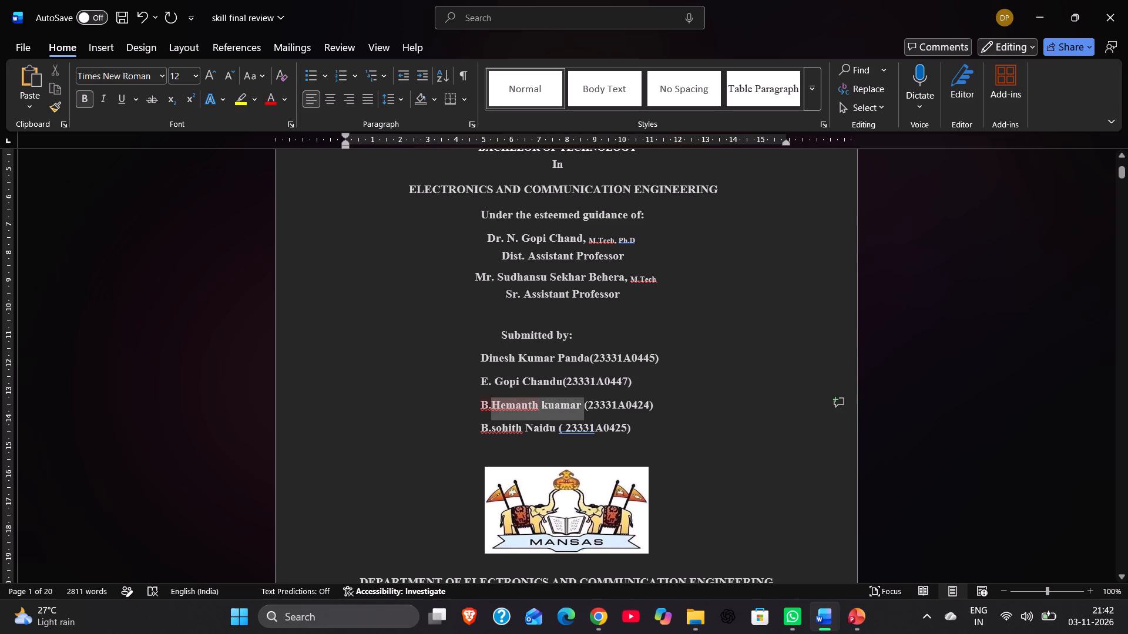
left_click_drag(489, 410, 531, 409)
left_click_drag(531, 409, 766, 417)
left_click(739, 448)
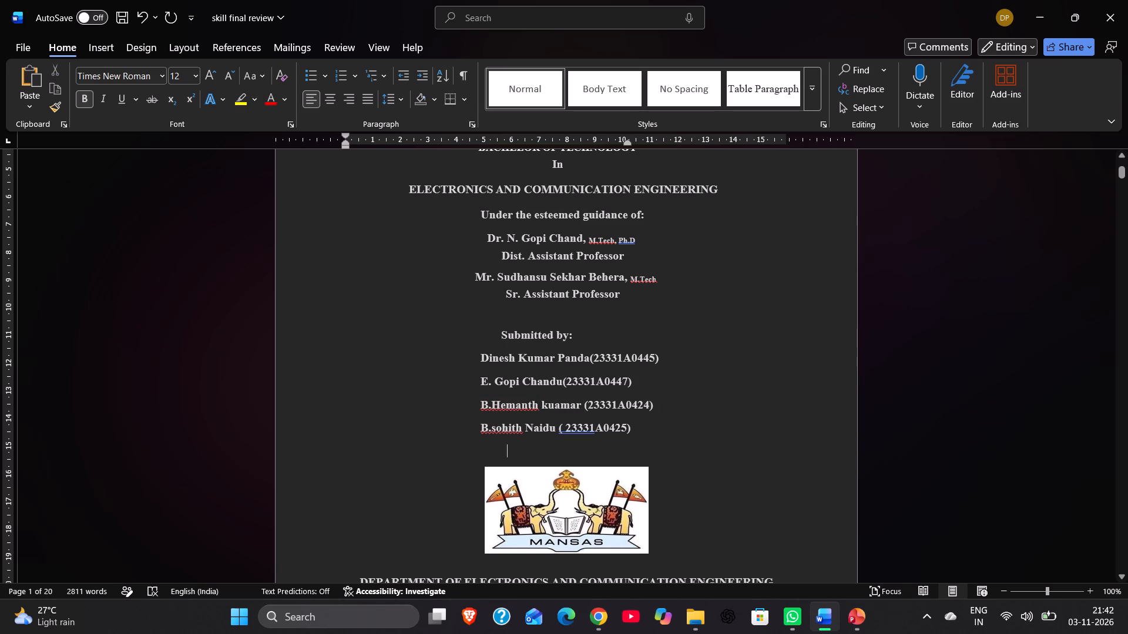
left_click(580, 403)
key("BackSpace")
key("BackSpace")
key("BackSpace")
key("BackSpace")
key("BackSpace")
key("BackSpace")
key("BackSpace")
key("BackSpace")
key("BackSpace")
key("BackSpace")
key("BackSpace")
key("BackSpace")
key("BackSpace")
key("BackSpace")
key("BackSpace")
key("BackSpace")
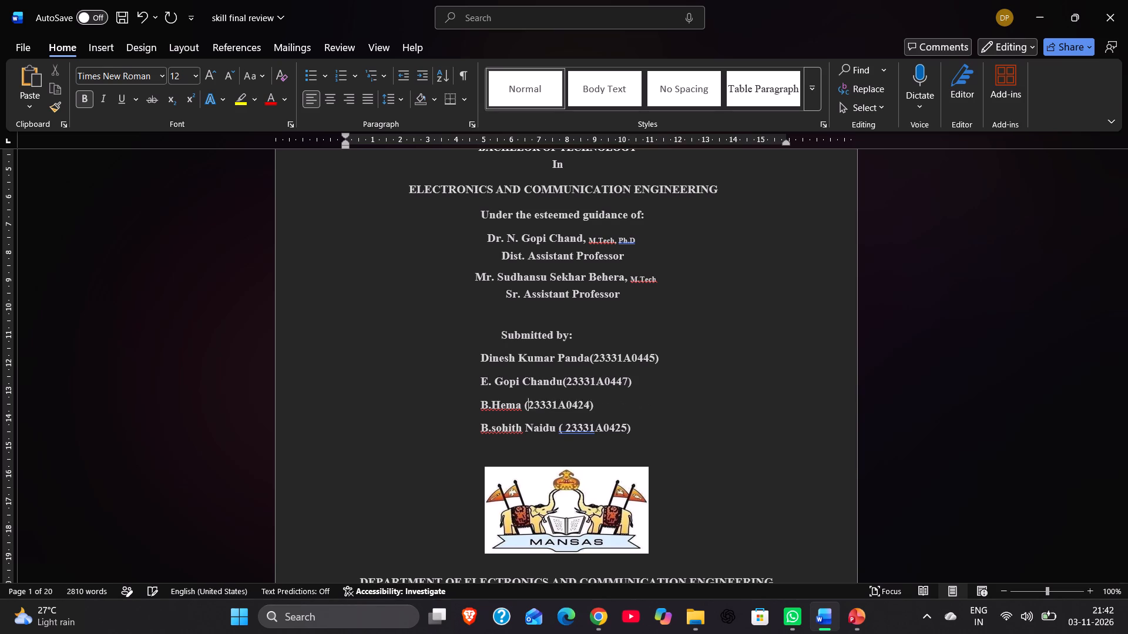
key("BackSpace")
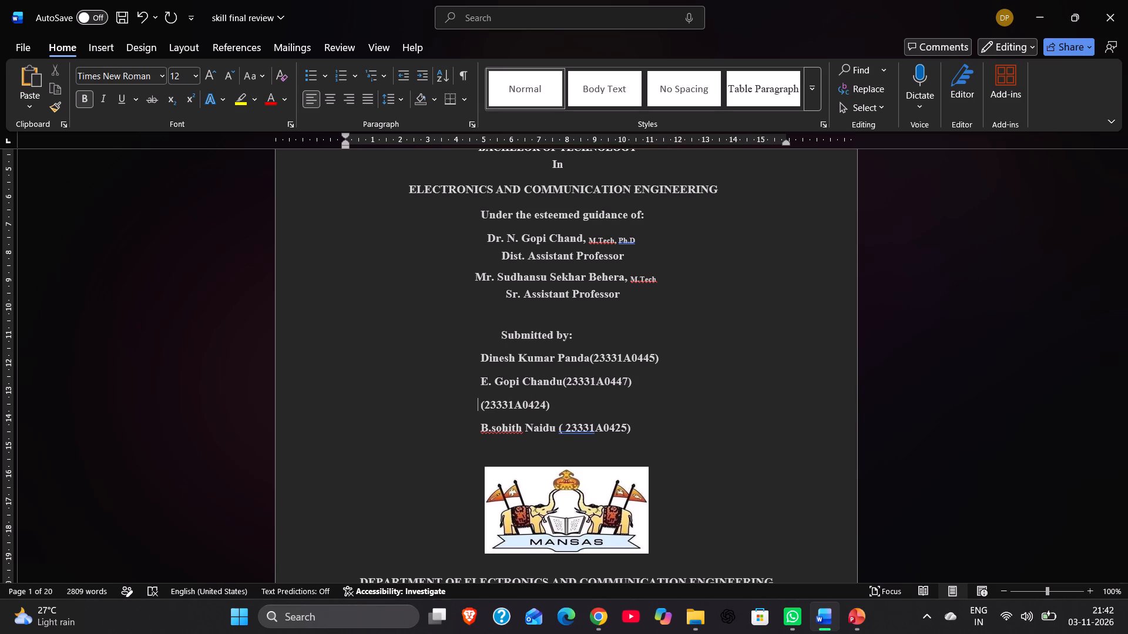
key("ctrl+z")
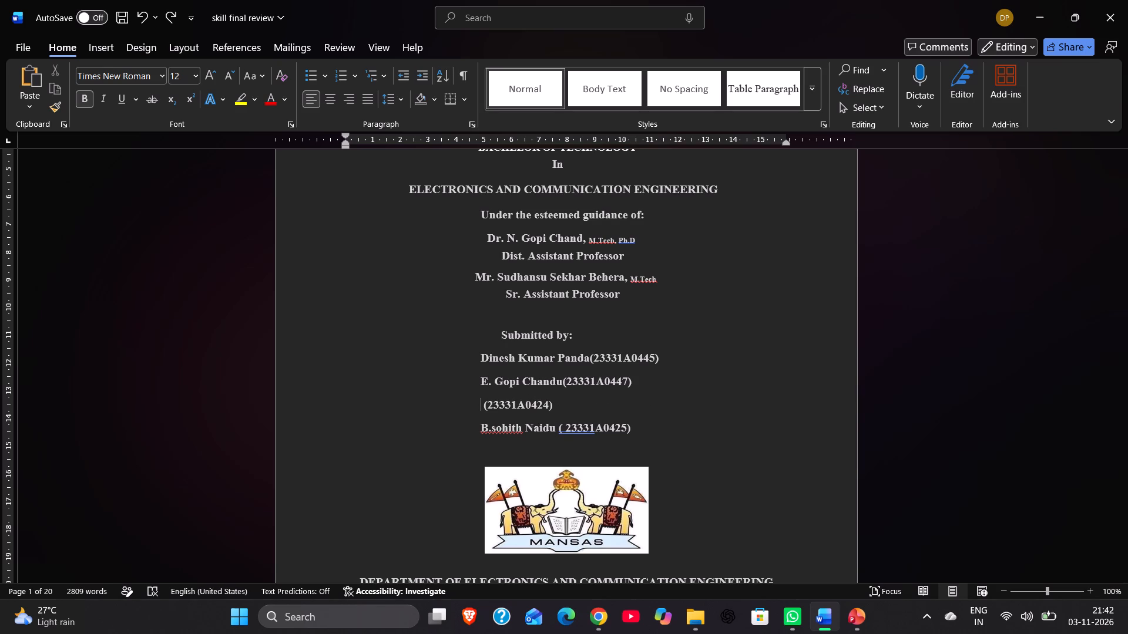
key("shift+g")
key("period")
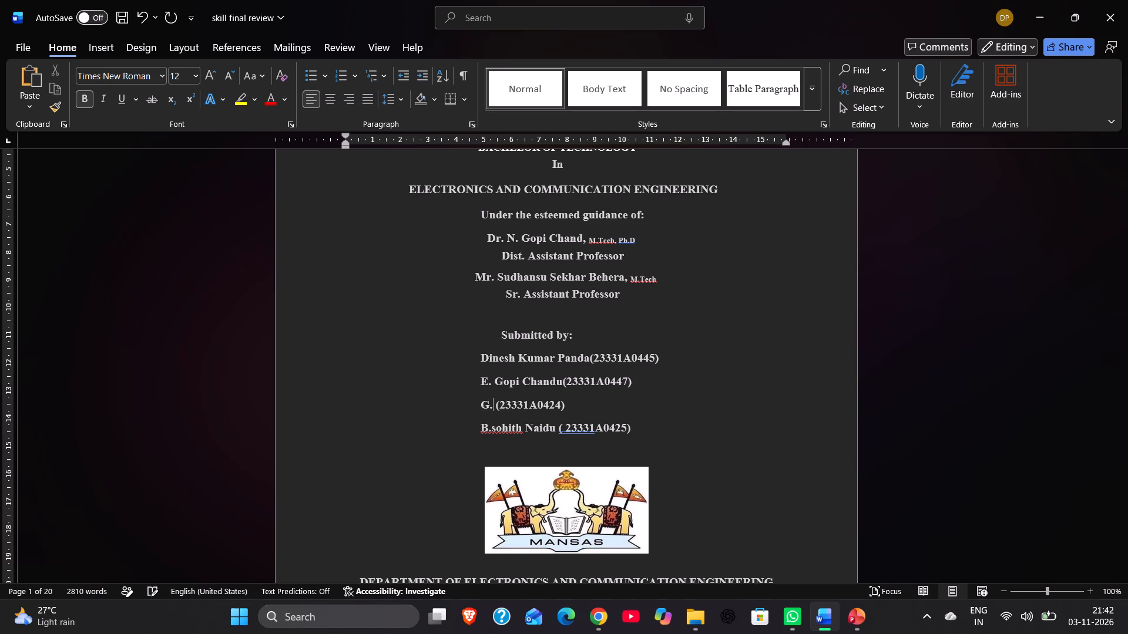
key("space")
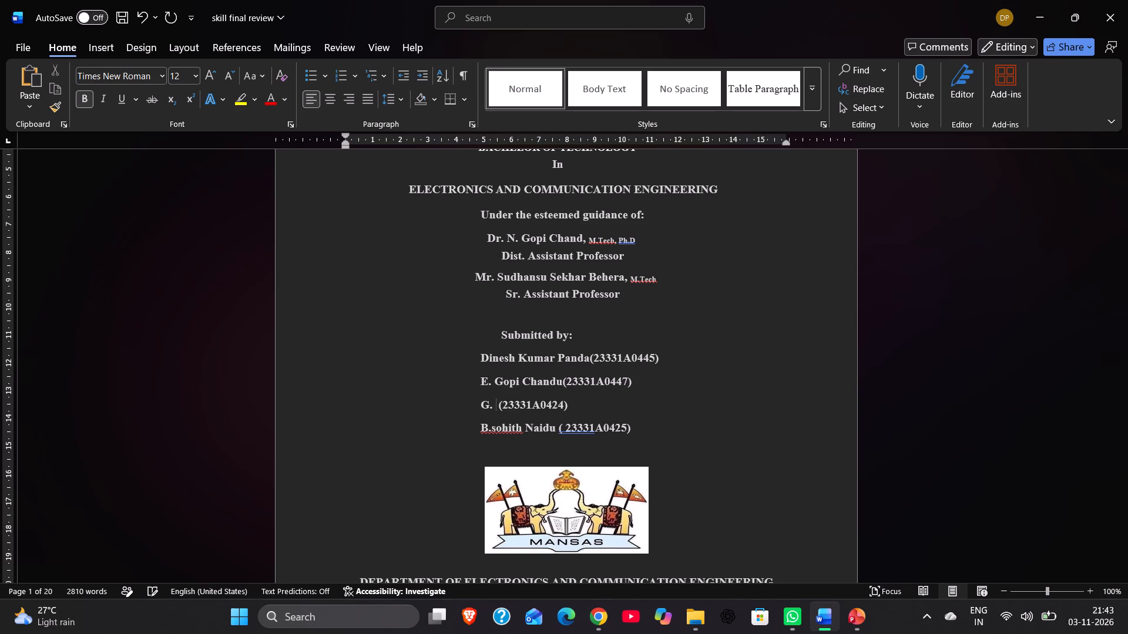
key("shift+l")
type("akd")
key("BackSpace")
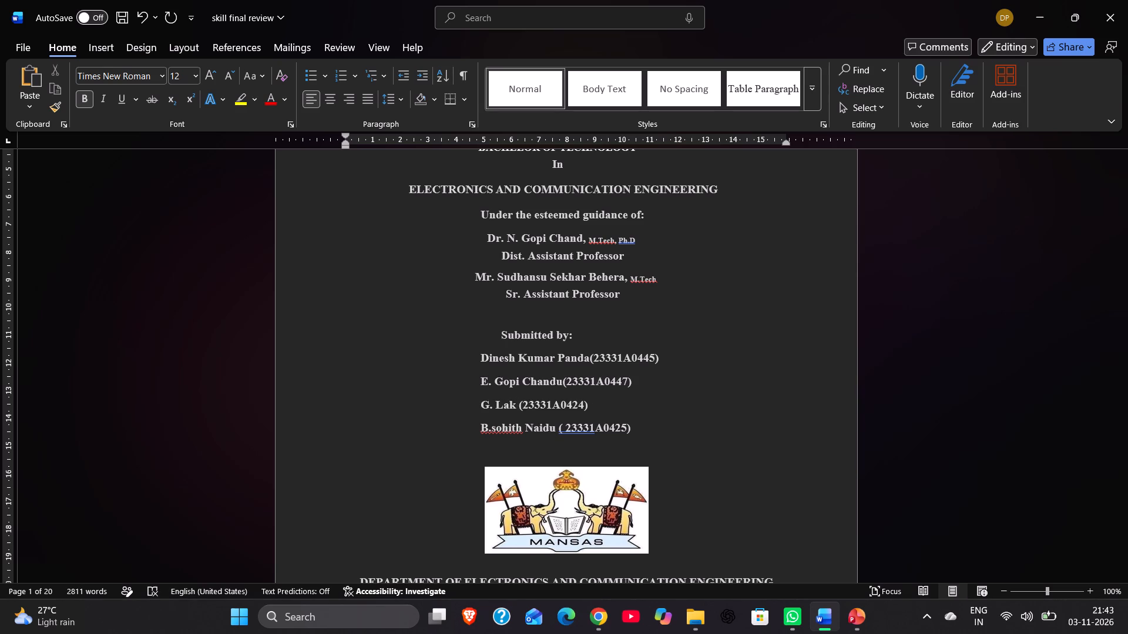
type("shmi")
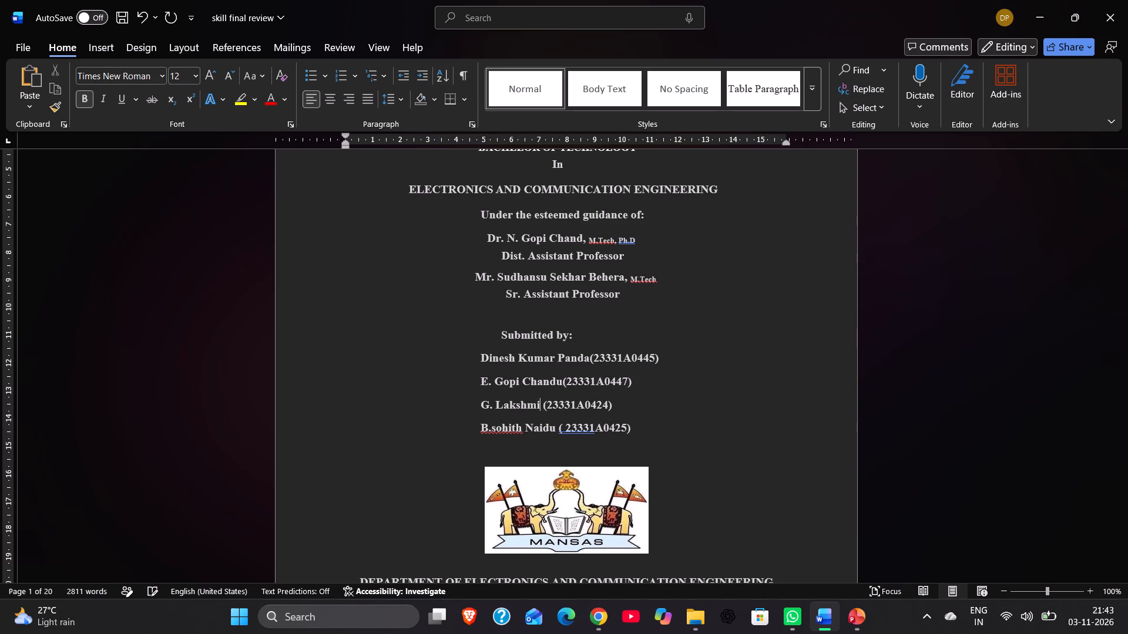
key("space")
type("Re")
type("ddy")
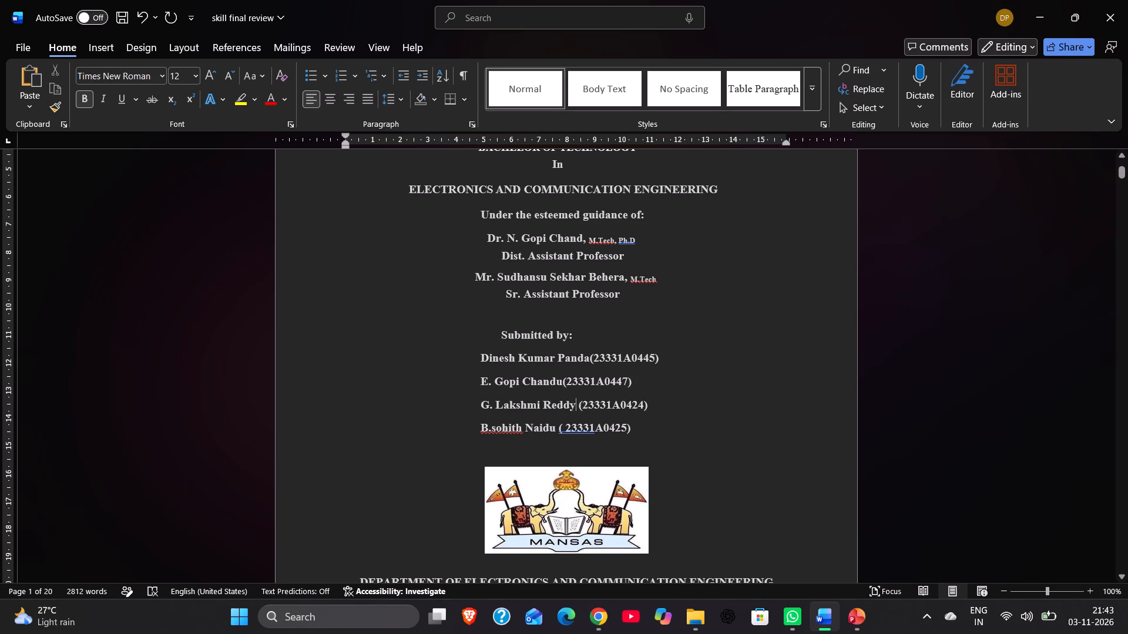
Update the last two digits of the third student's roll number to match that team member.
scroll(641, 406, "up", 3, "ctrl")
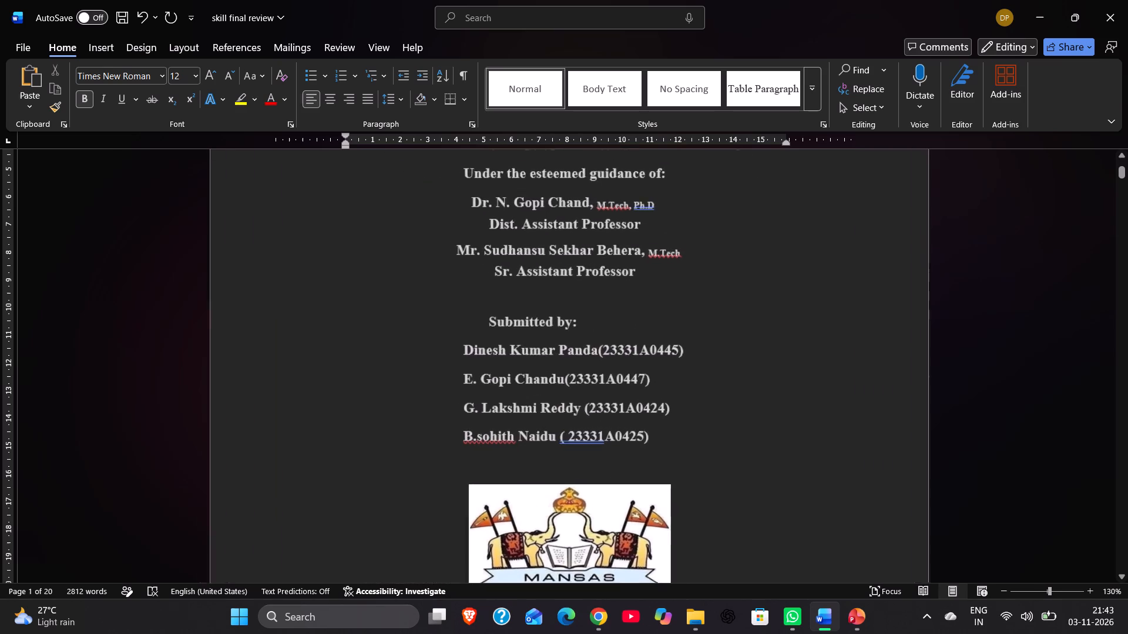
scroll(641, 406, "up", 6, "ctrl")
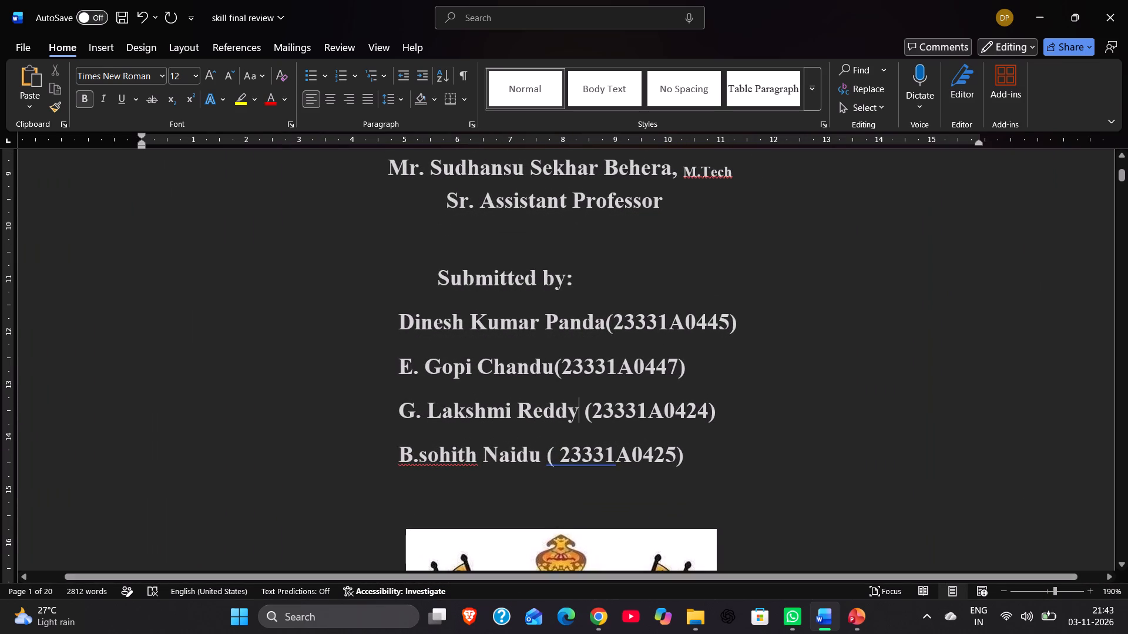
left_click(700, 409)
key("Right")
key("BackSpace")
key("BackSpace")
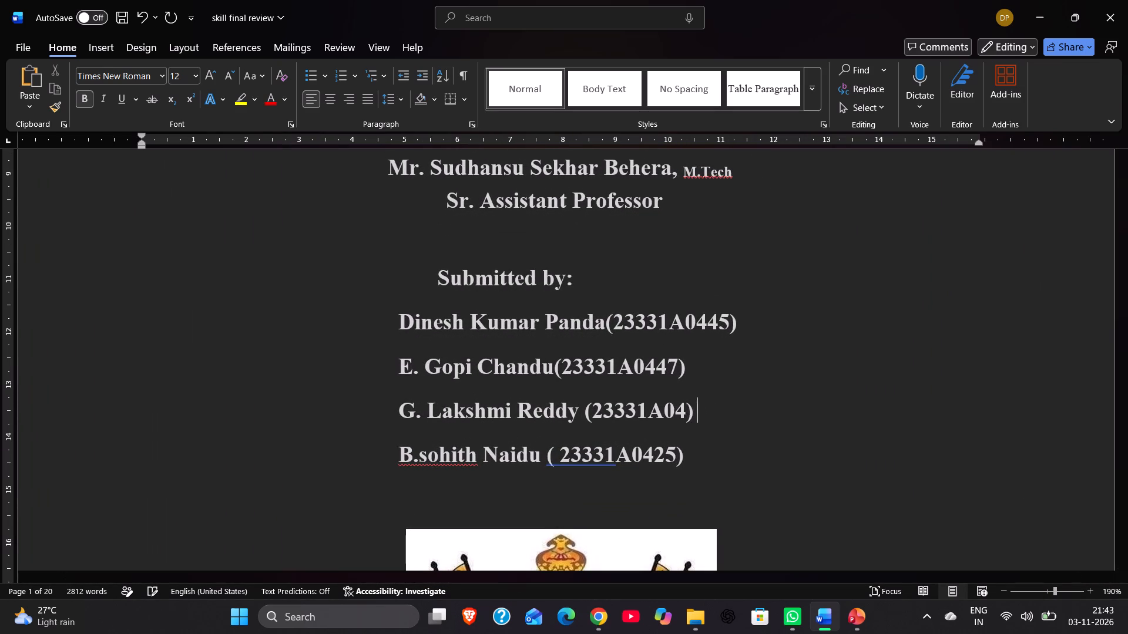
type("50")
Correct the final digit of the second student's roll number.
left_click(677, 372)
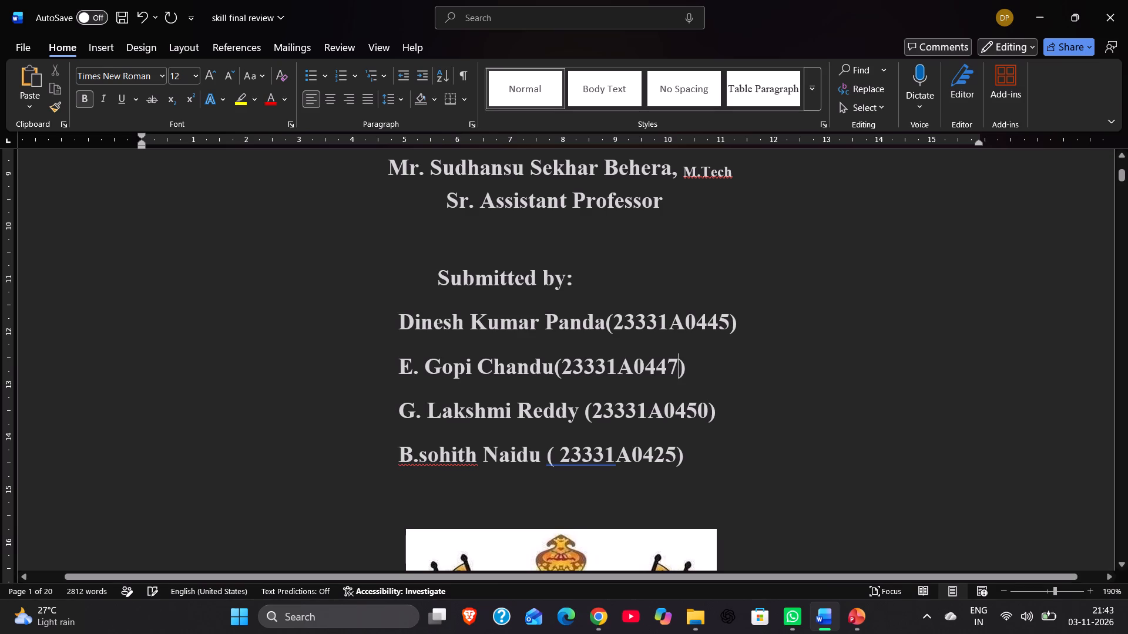
key("BackSpace")
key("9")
Replace the fourth student's name under "Submitted by:" with the fourth team member's initial and two-part given name.
left_click(540, 456)
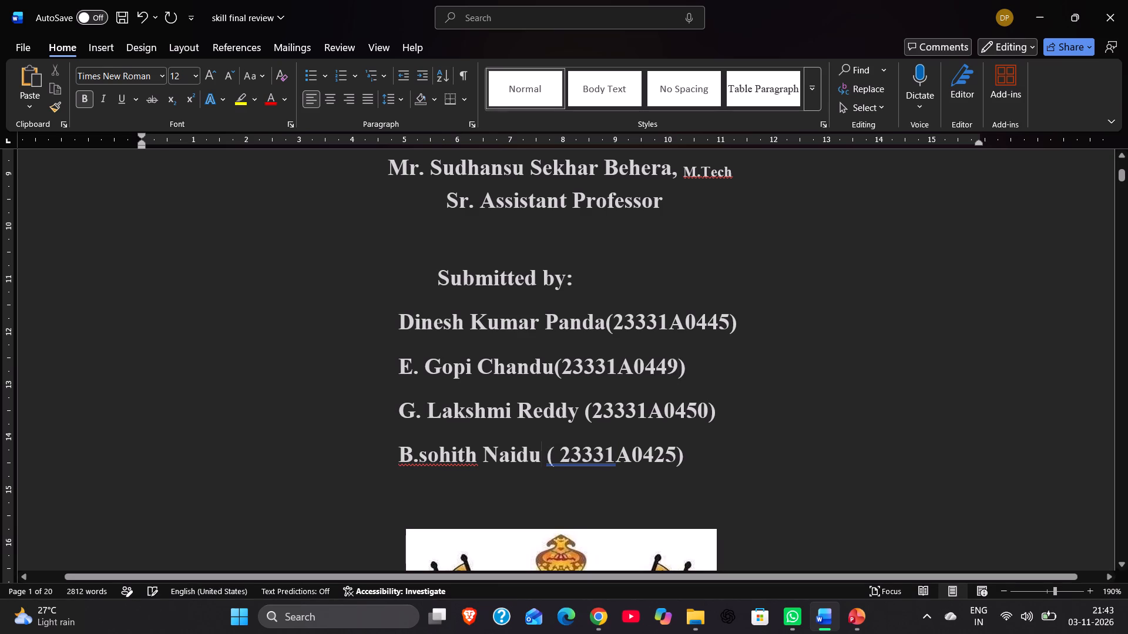
key("BackSpace")
key("BackSpace")
key("BackSpace")
key("BackSpace")
key("BackSpace")
key("BackSpace")
key("BackSpace")
key("BackSpace")
key("BackSpace")
key("BackSpace")
key("BackSpace")
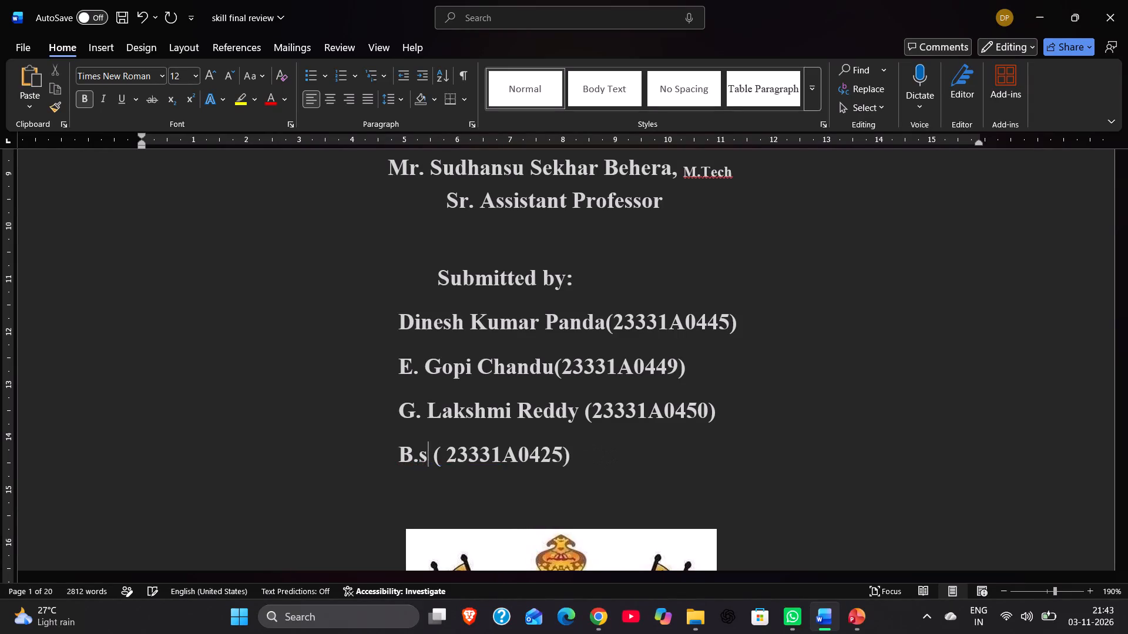
key("BackSpace")
key("BackSpace")
key("BackSpace")
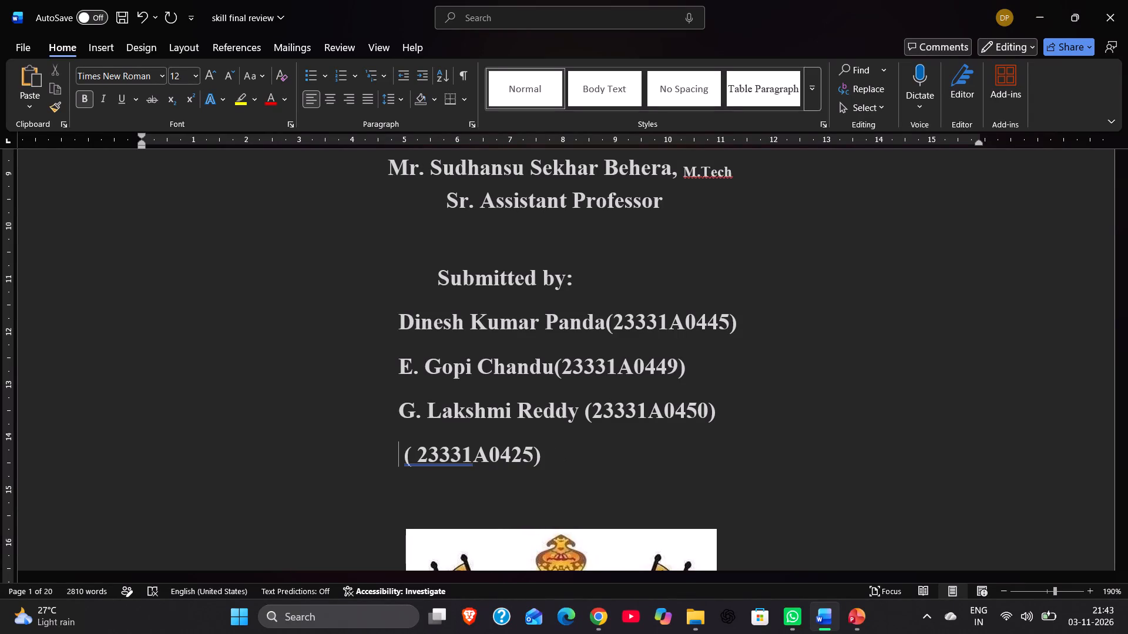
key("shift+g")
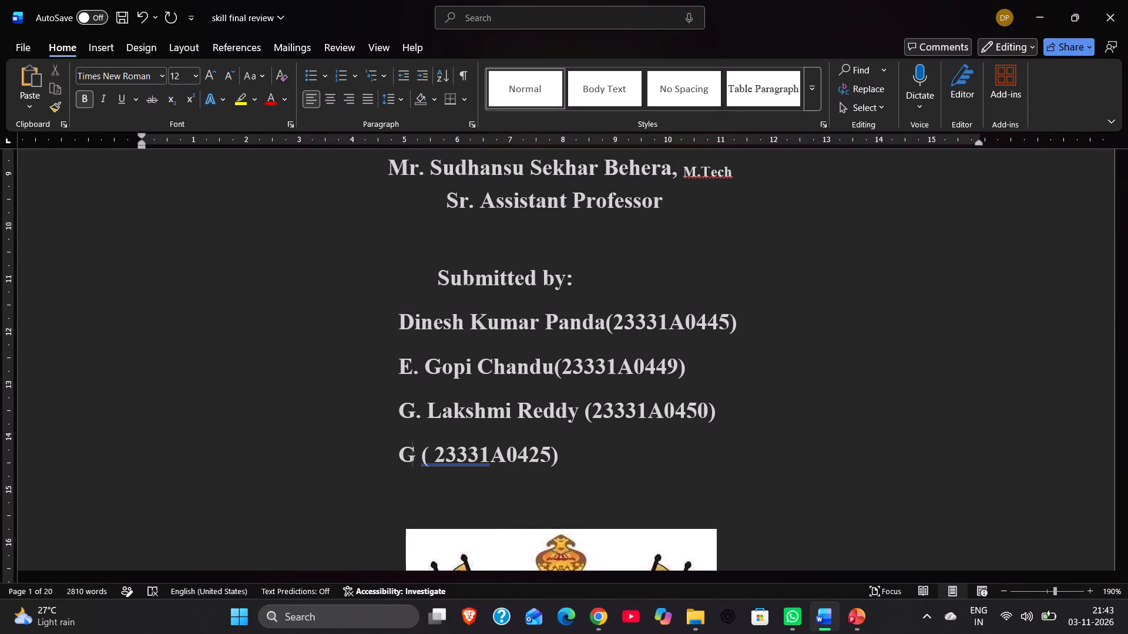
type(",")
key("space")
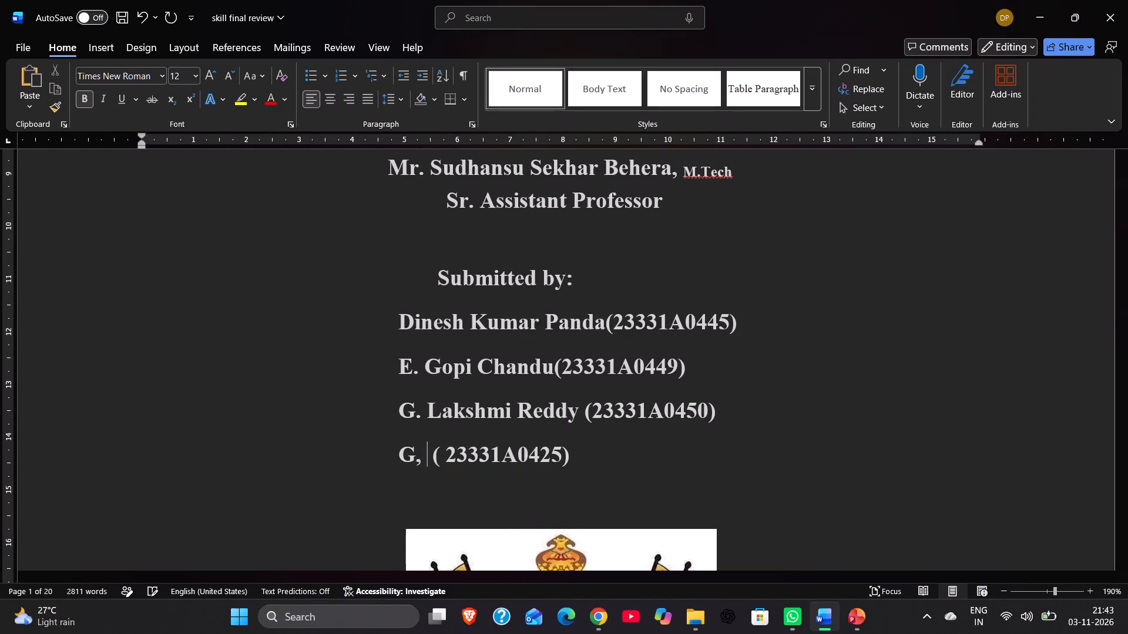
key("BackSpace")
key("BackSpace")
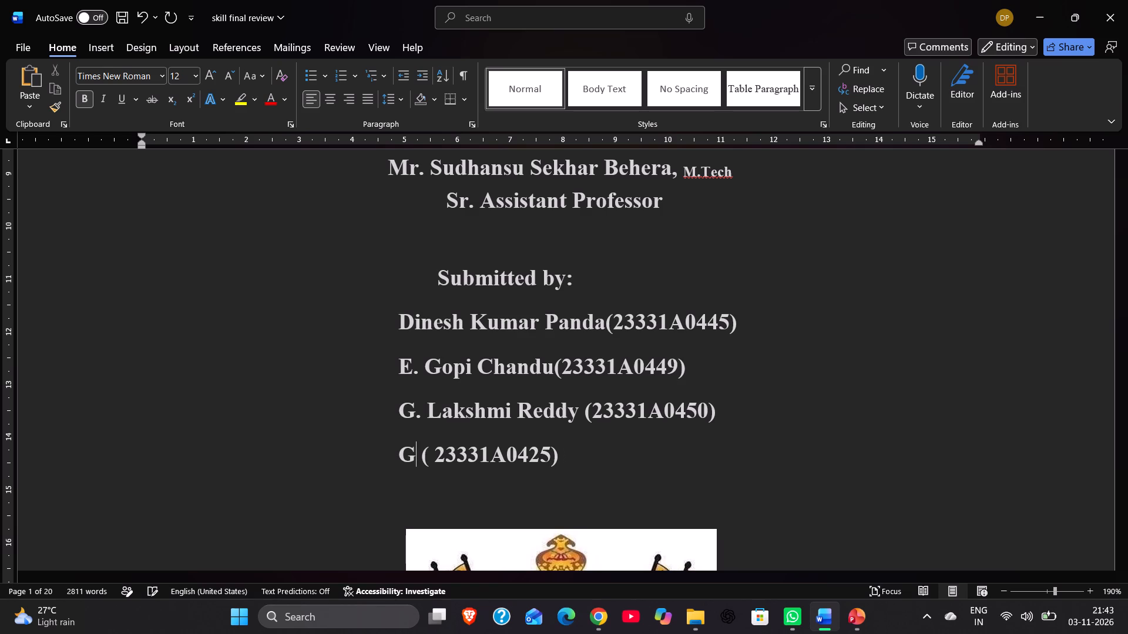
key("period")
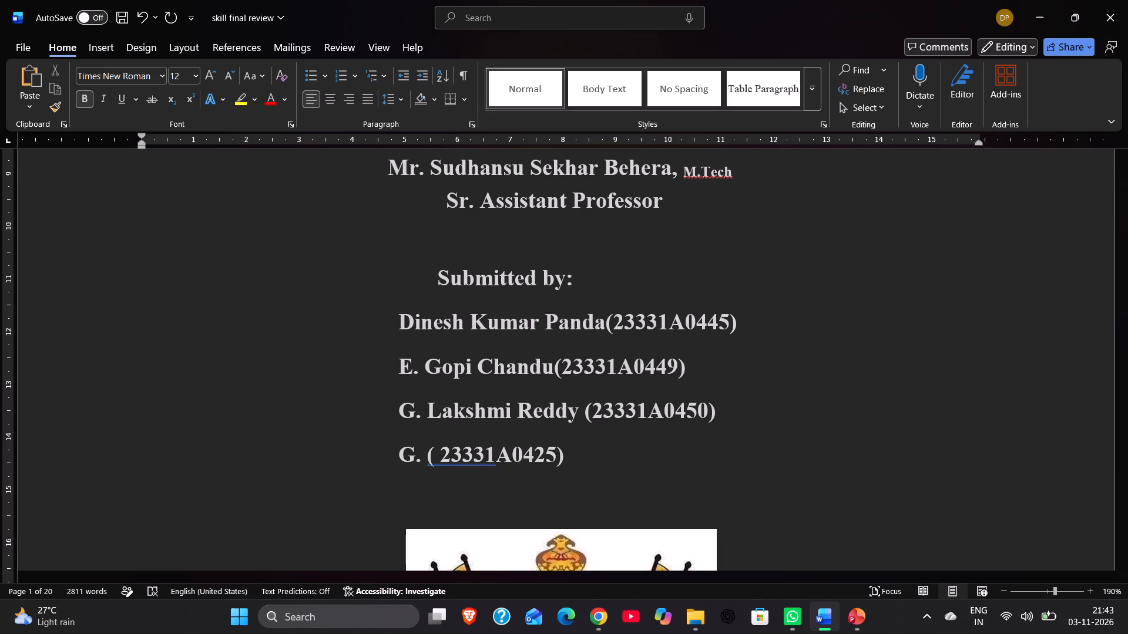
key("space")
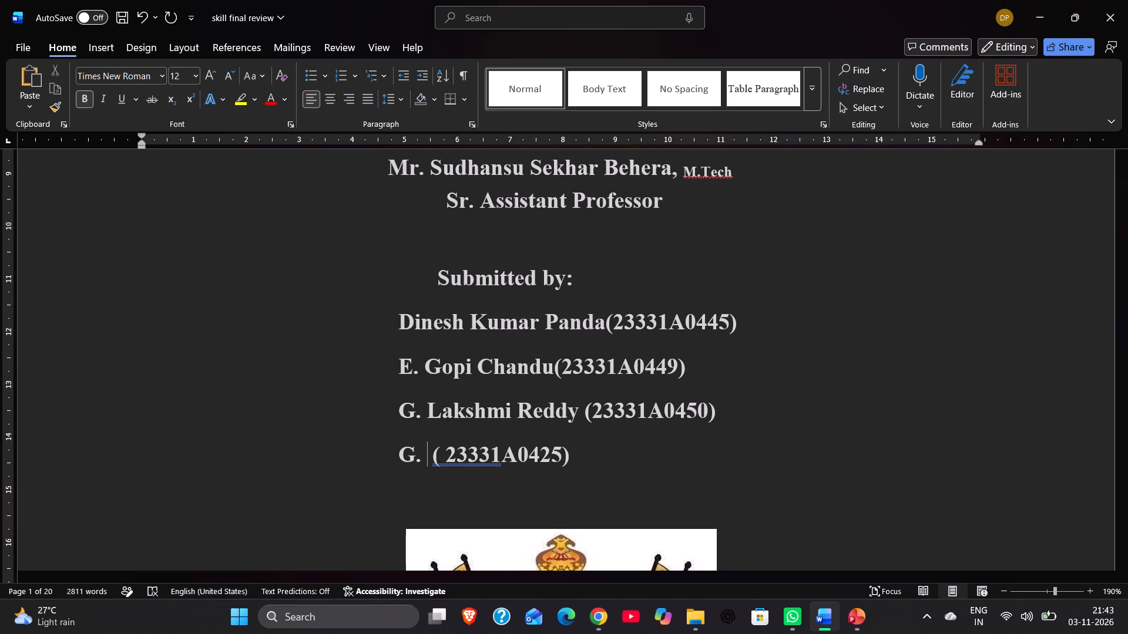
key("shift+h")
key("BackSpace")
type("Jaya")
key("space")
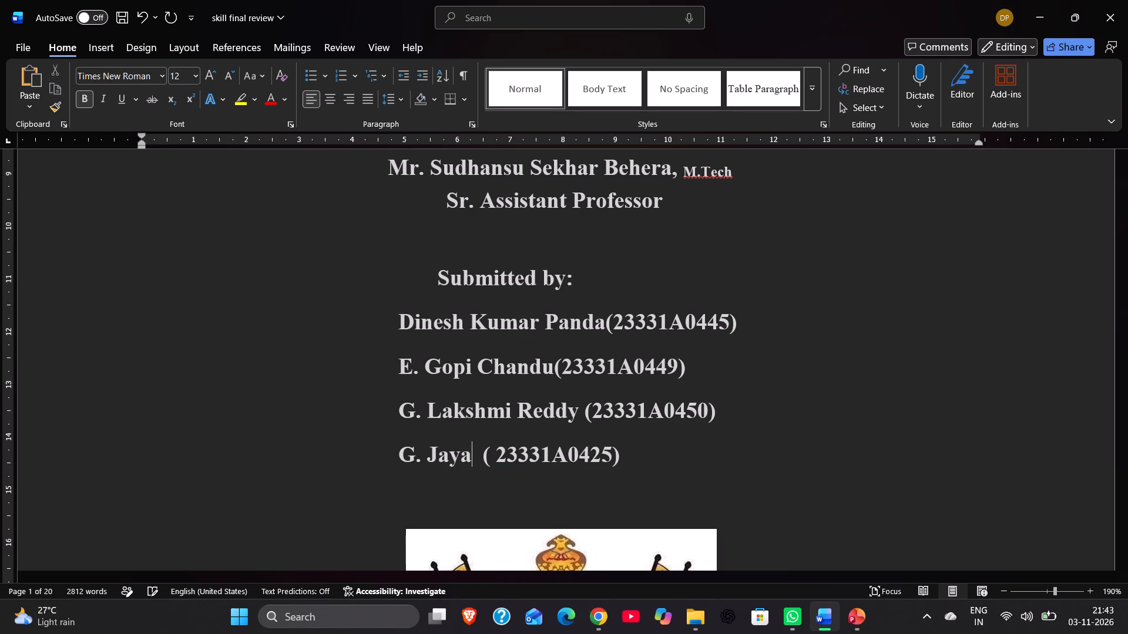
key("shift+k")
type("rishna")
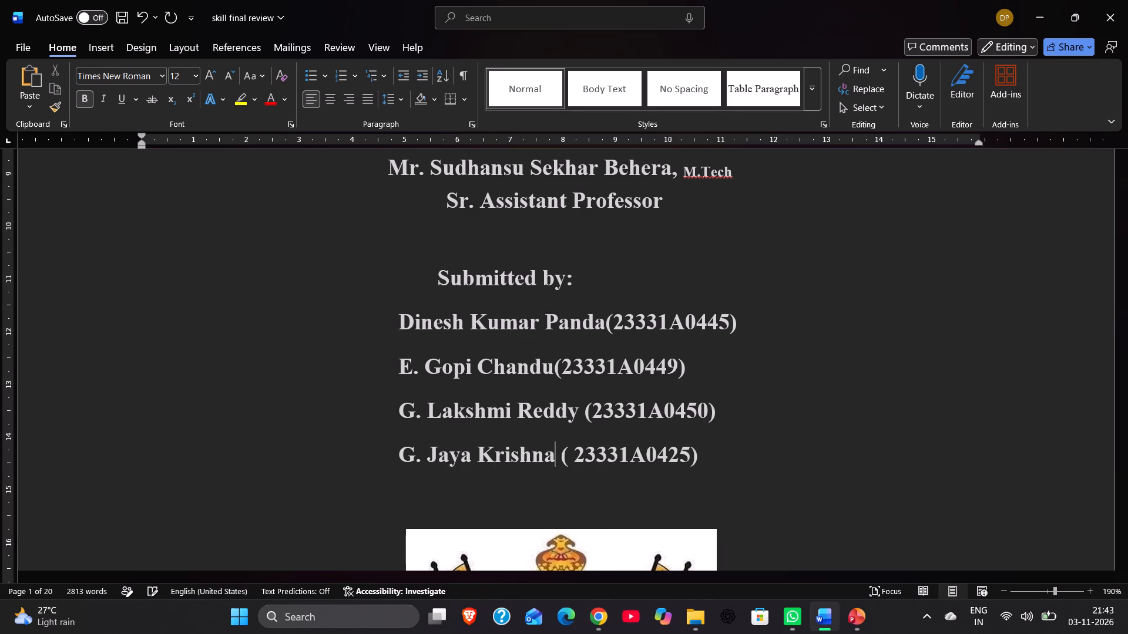
Update the last two digits of the fourth student's roll number to match that team member.
left_click(681, 466)
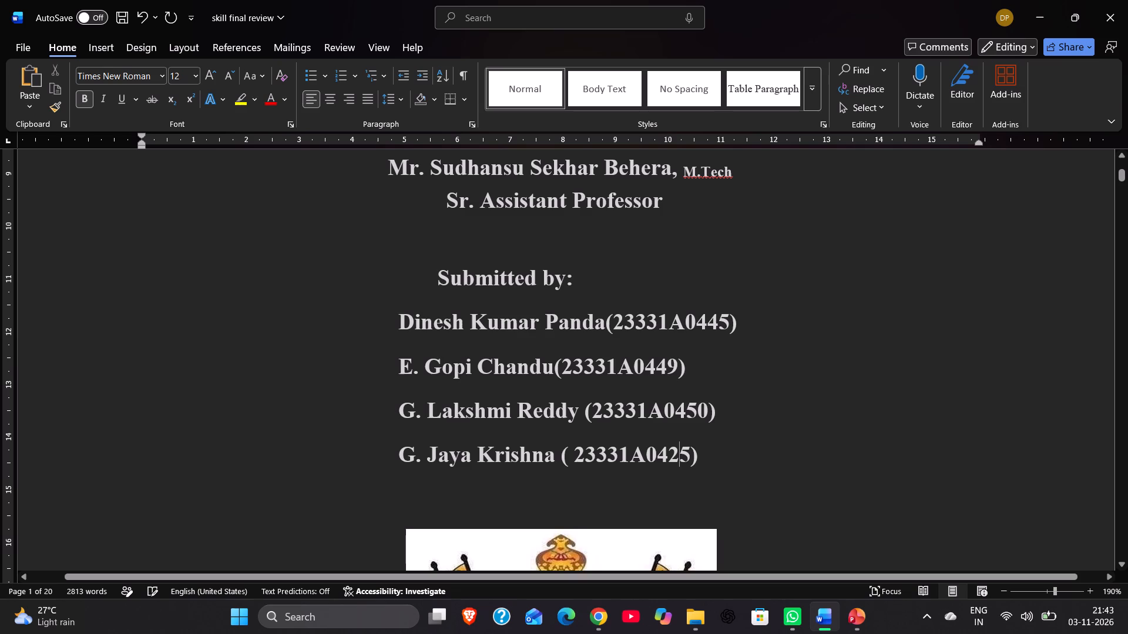
key("Right")
key("BackSpace")
key("BackSpace")
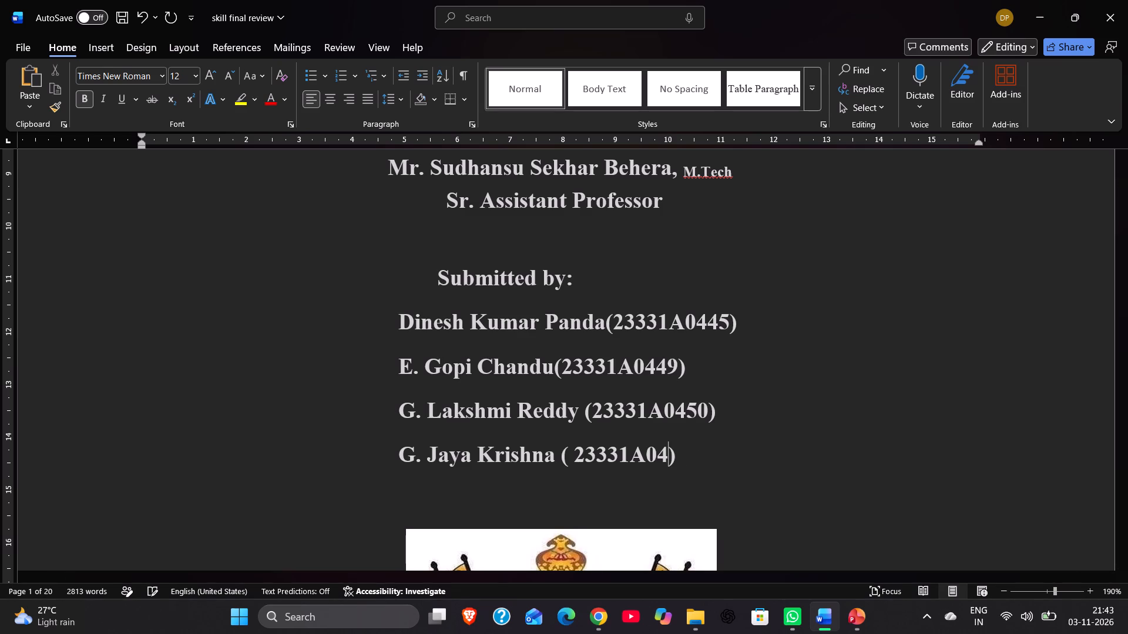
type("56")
left_click(810, 466)
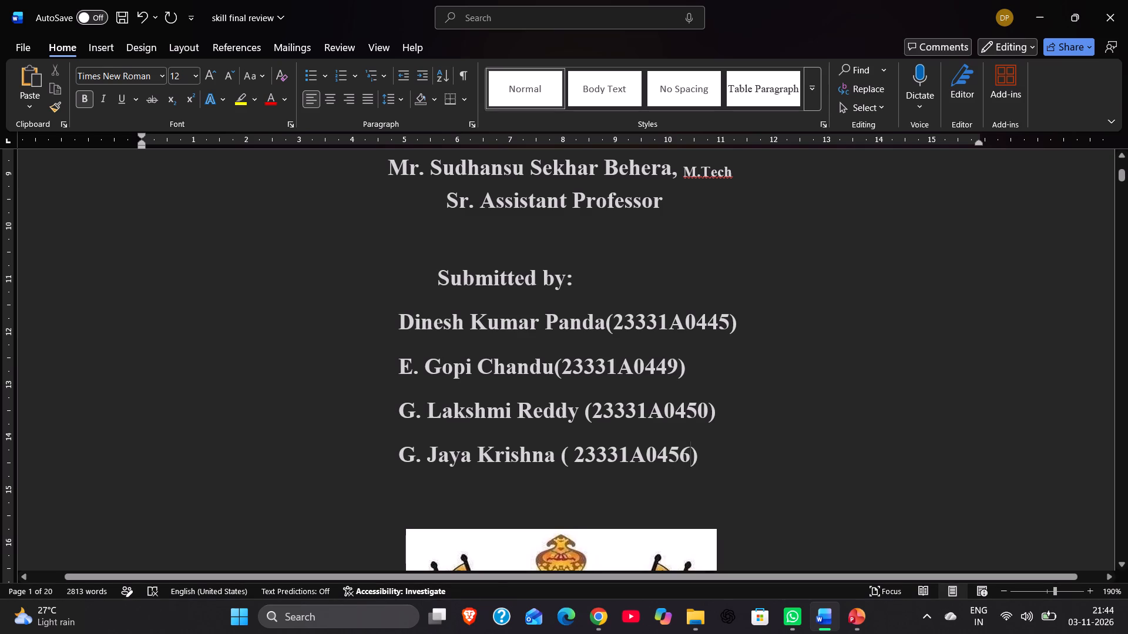
scroll(791, 438, "down", 1)
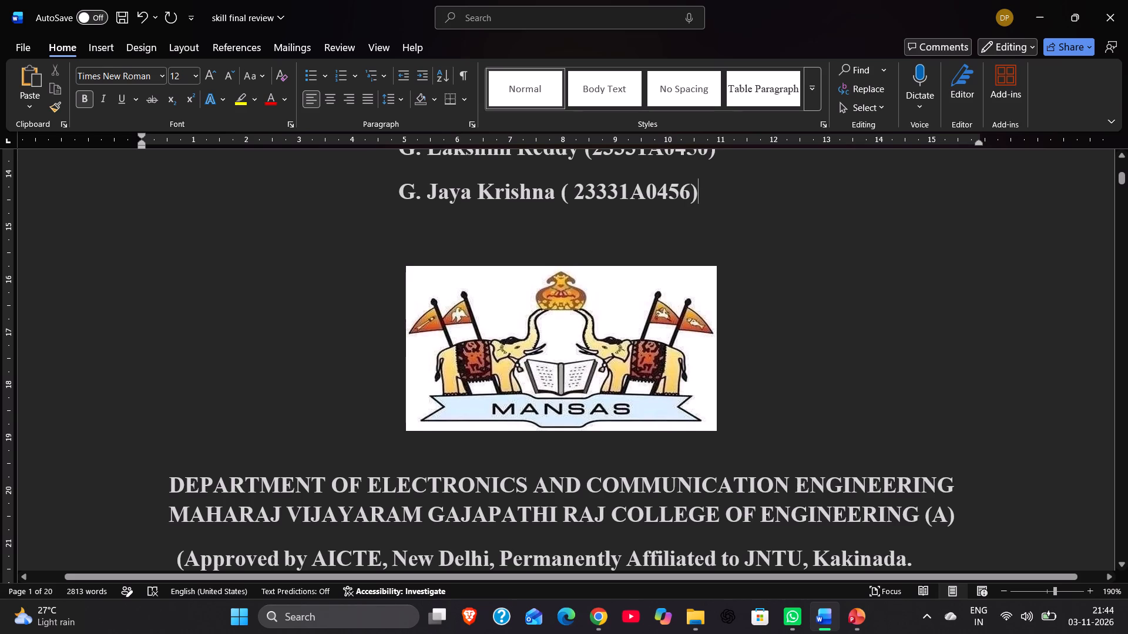
Search Google Images for "manas mvgr" in a new browser tab and open the round red MVGR College of Engineering logo.
left_click(659, 383)
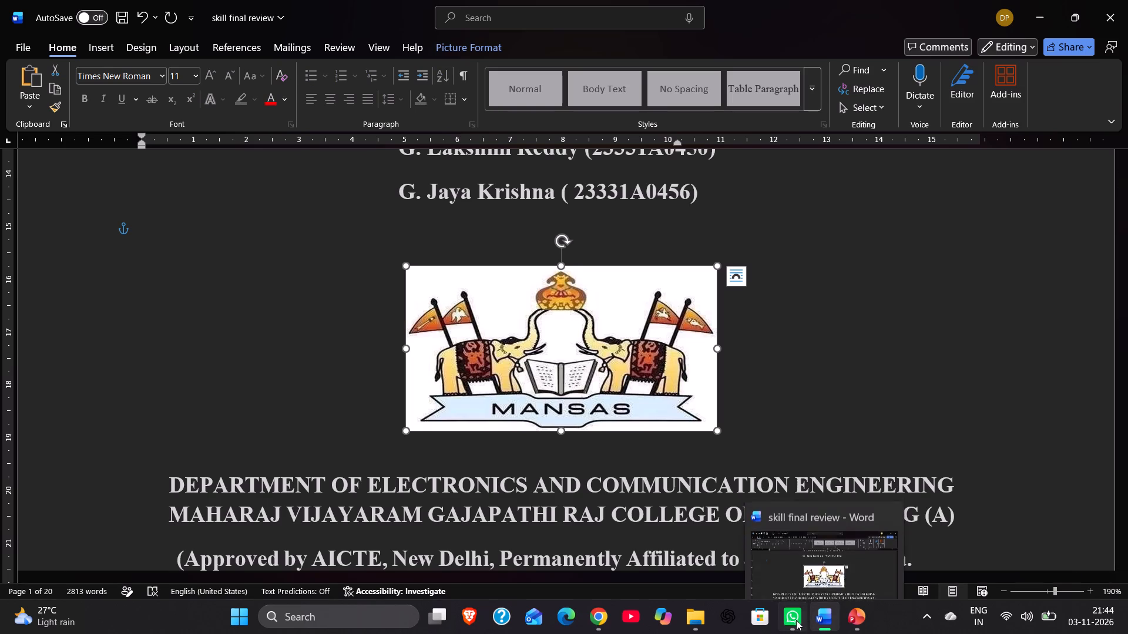
left_click(602, 612)
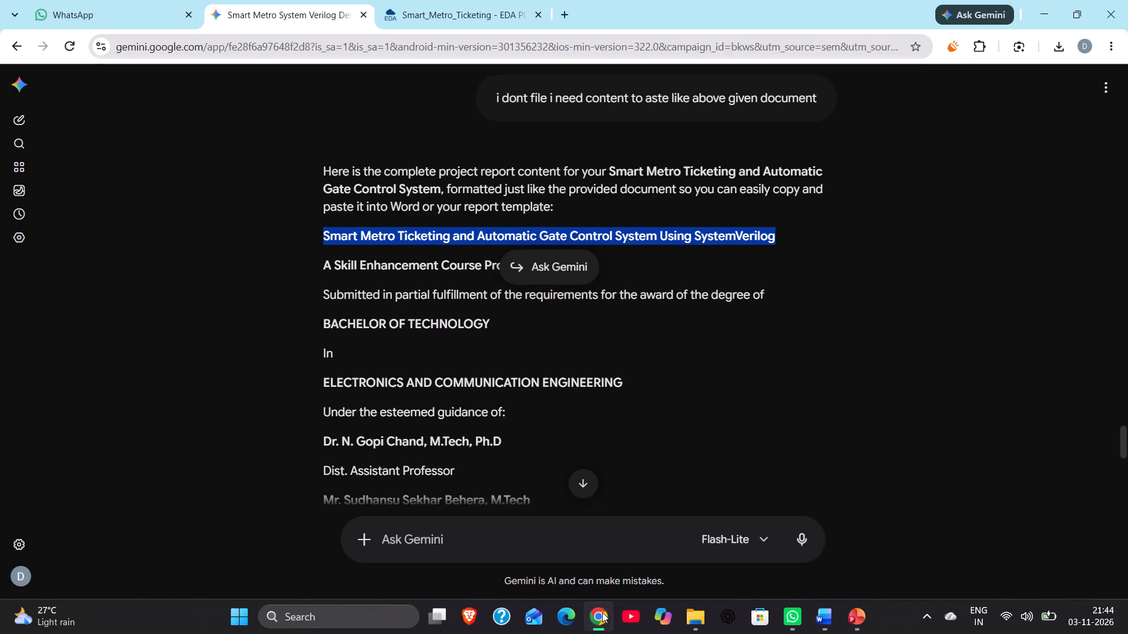
left_click(569, 15)
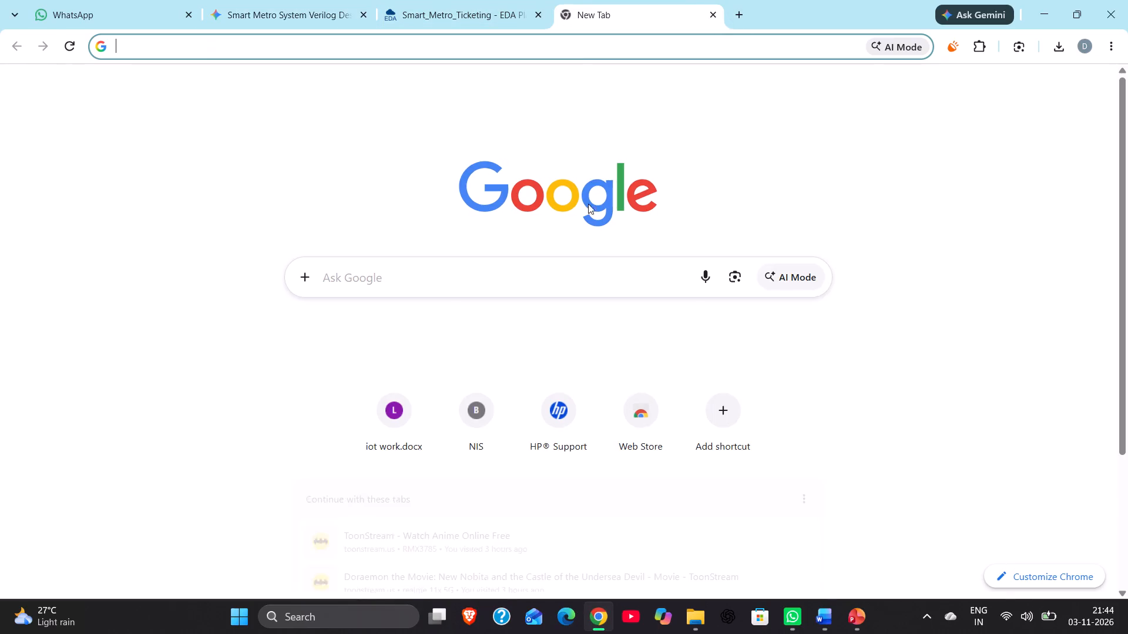
left_click(566, 278)
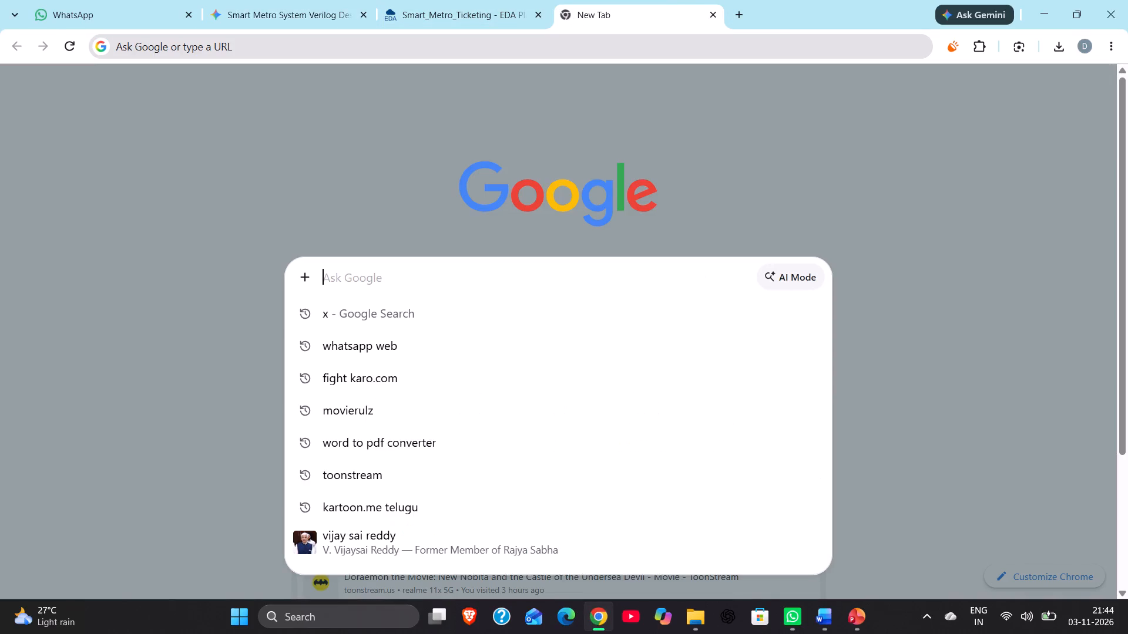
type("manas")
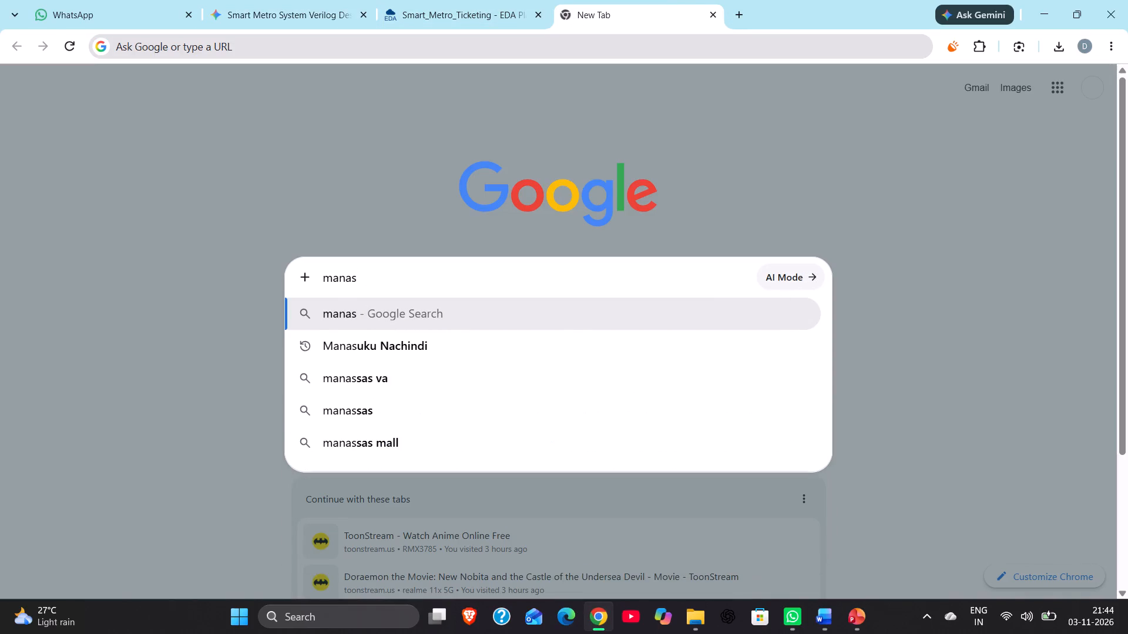
left_click(570, 316)
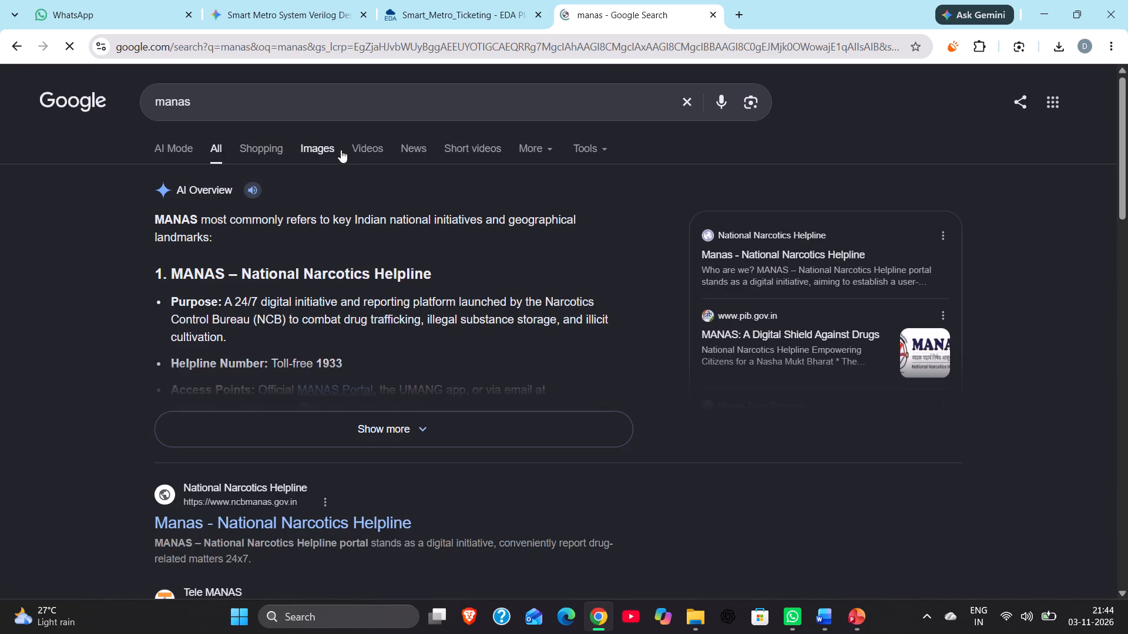
left_click(288, 112)
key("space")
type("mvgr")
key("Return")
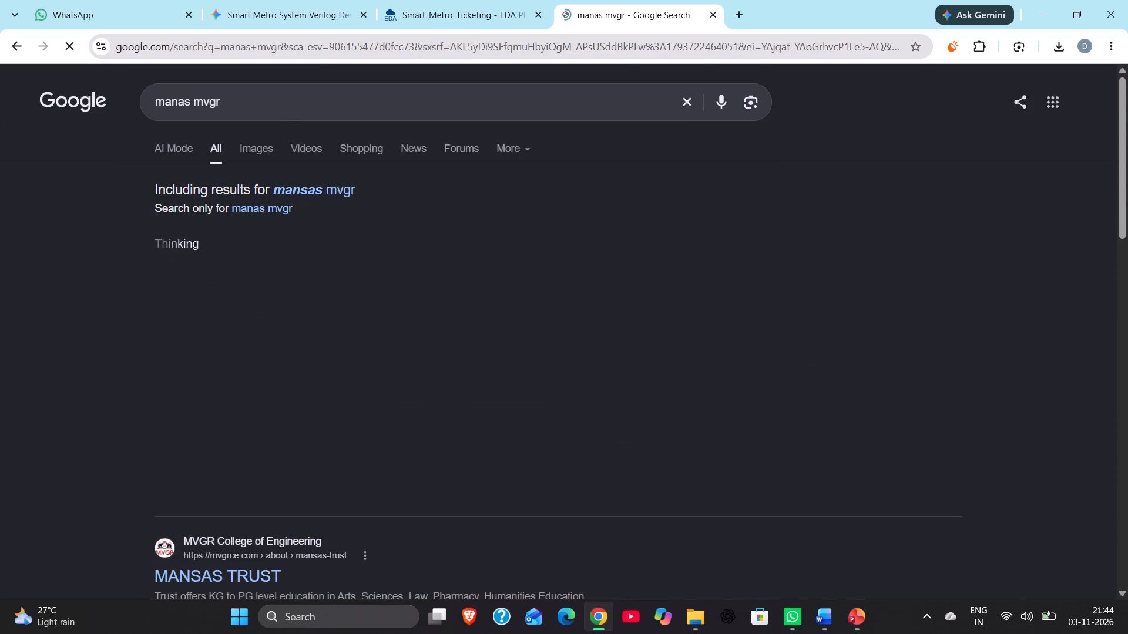
left_click(261, 145)
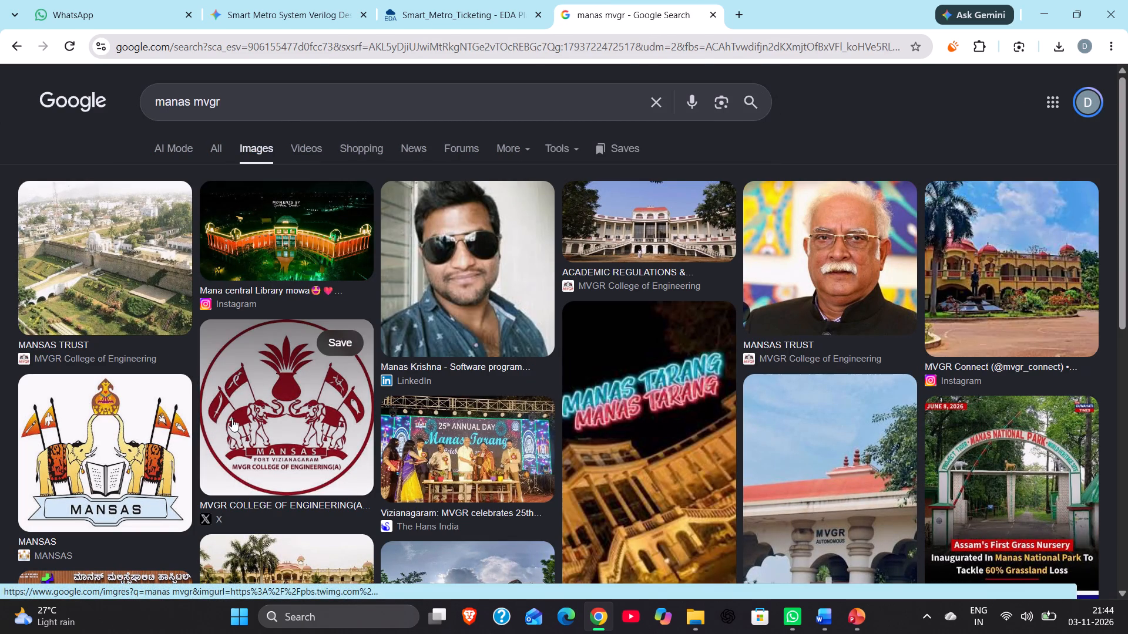
left_click(284, 409)
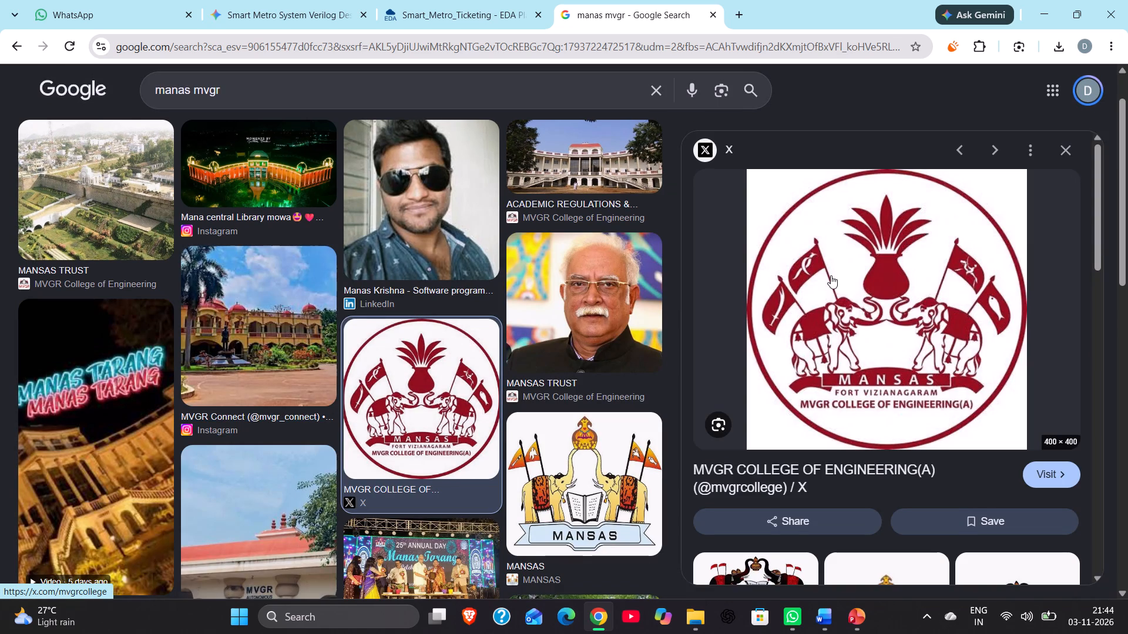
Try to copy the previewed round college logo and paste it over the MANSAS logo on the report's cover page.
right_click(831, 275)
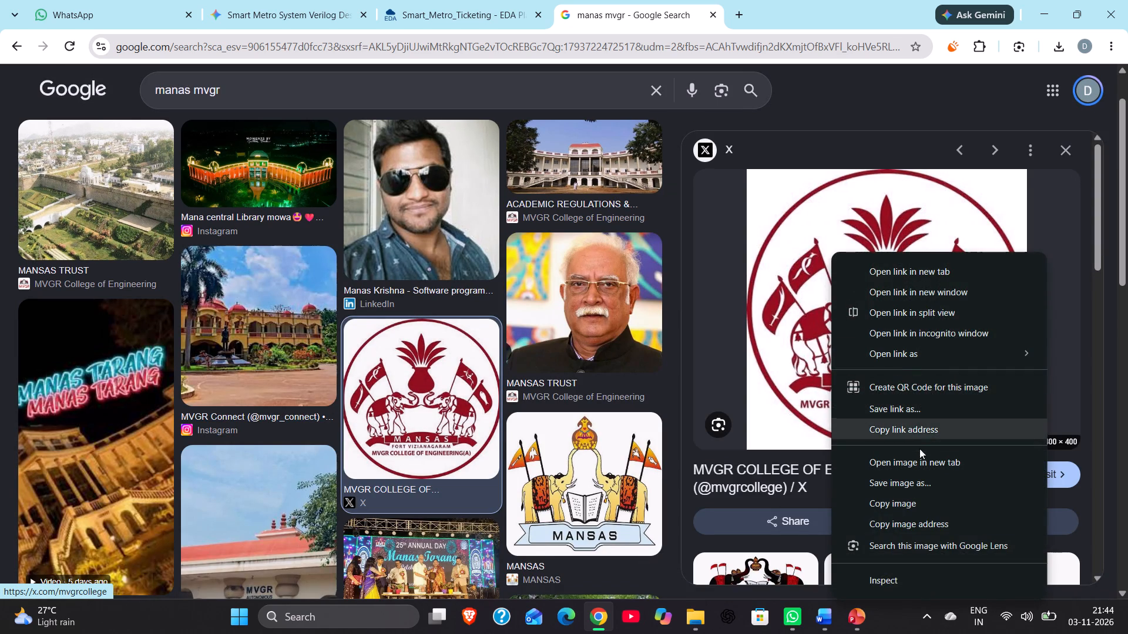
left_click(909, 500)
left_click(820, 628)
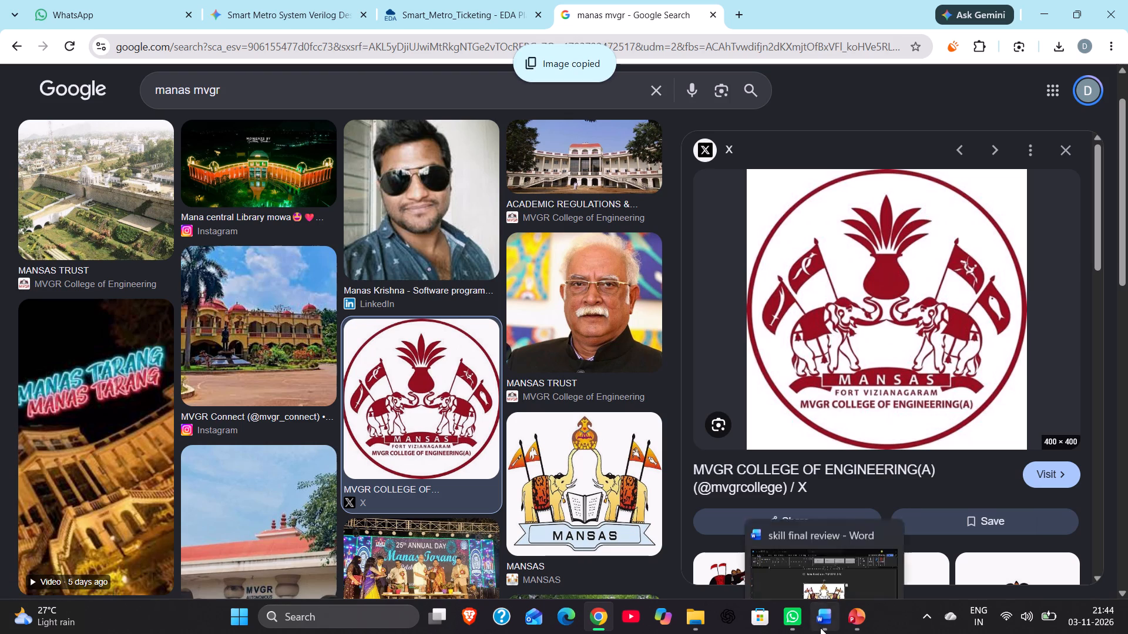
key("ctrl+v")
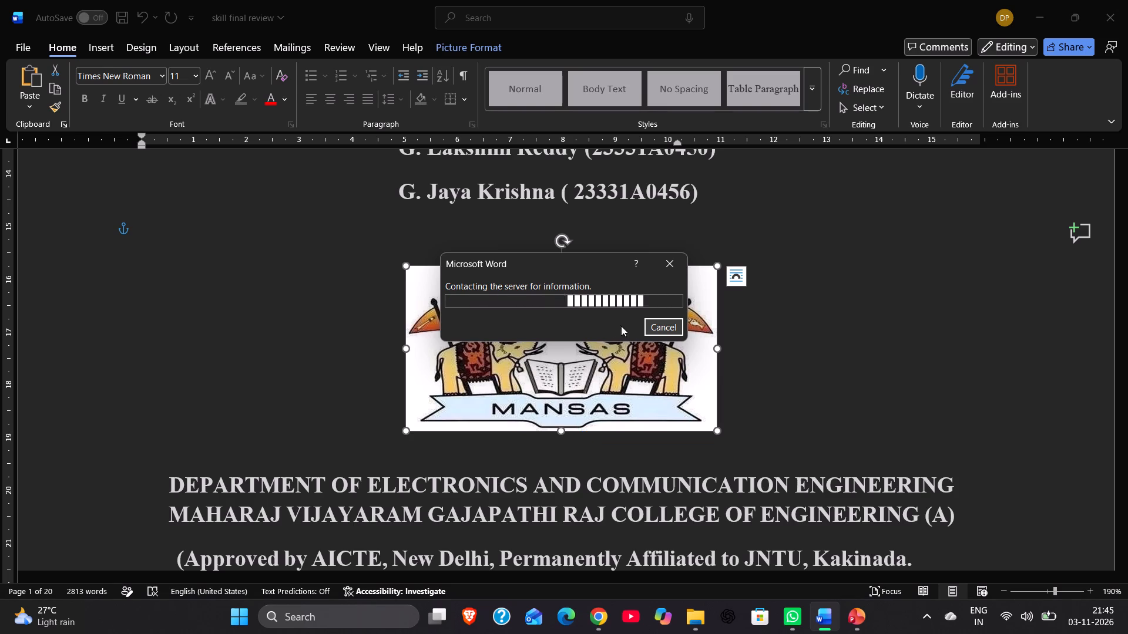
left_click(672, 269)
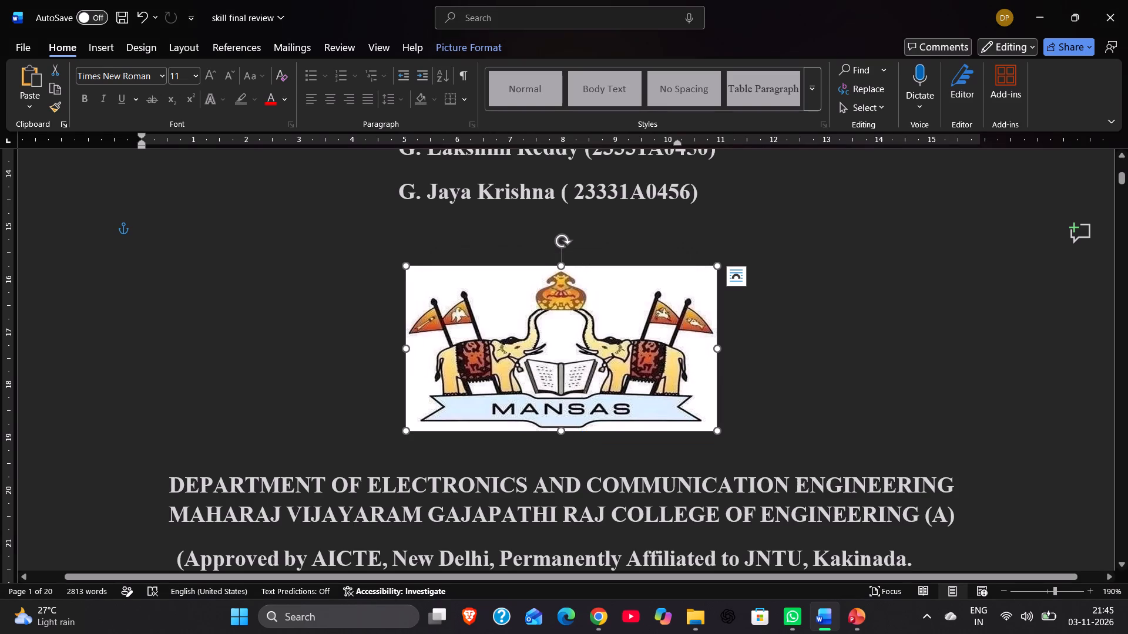
Copy the round red college logo from the image preview again and paste it onto the Word report's cover page.
left_click(607, 620)
right_click(934, 288)
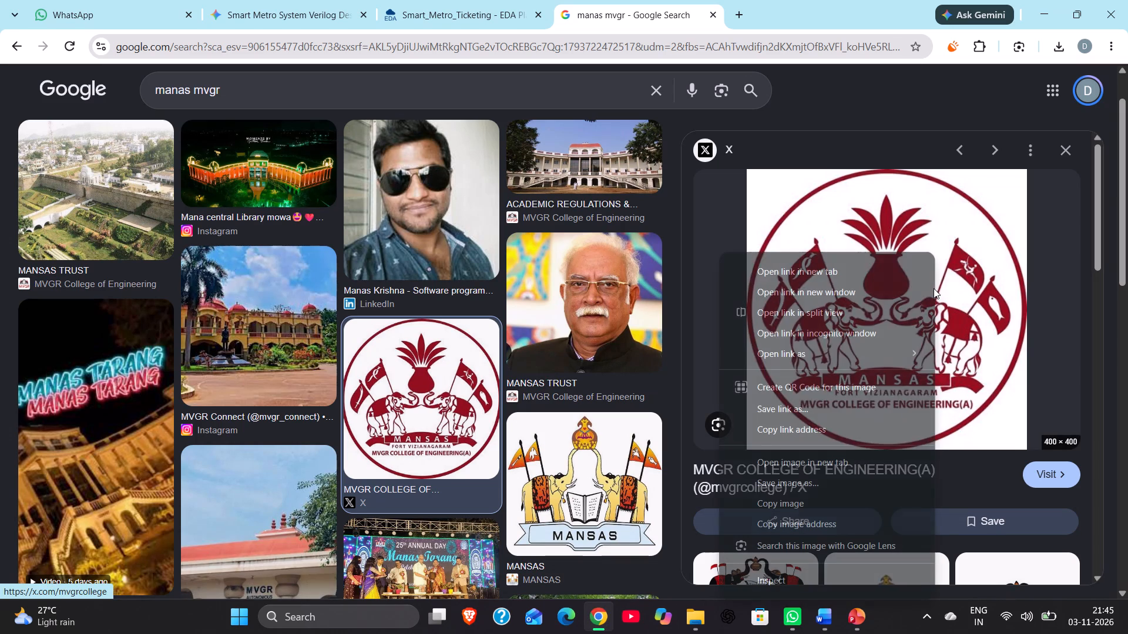
left_click(832, 497)
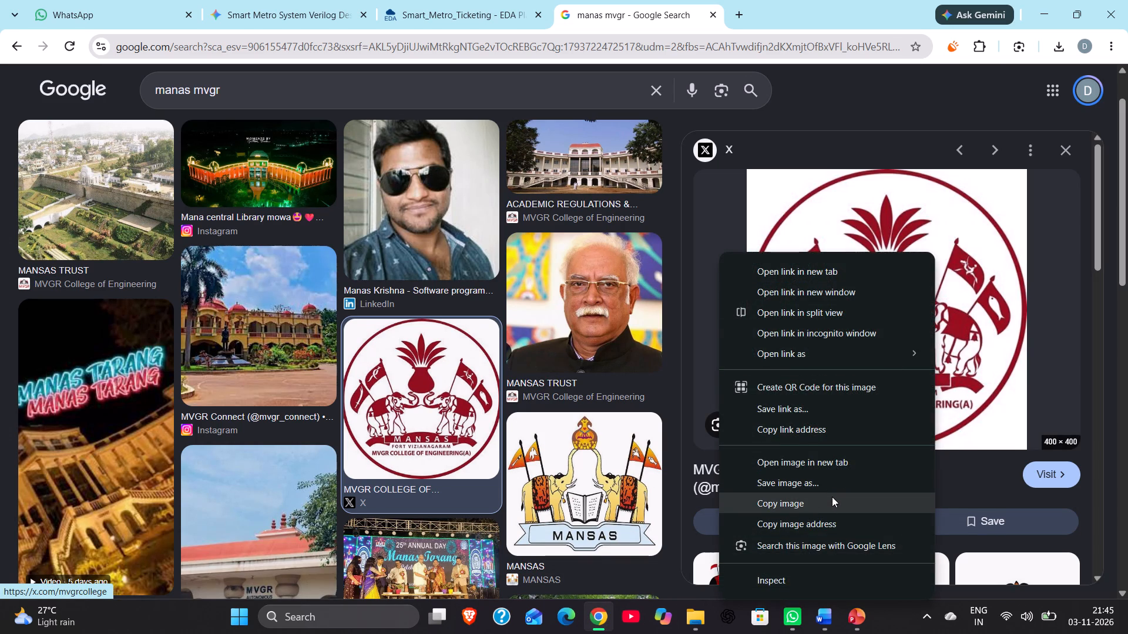
left_click(821, 615)
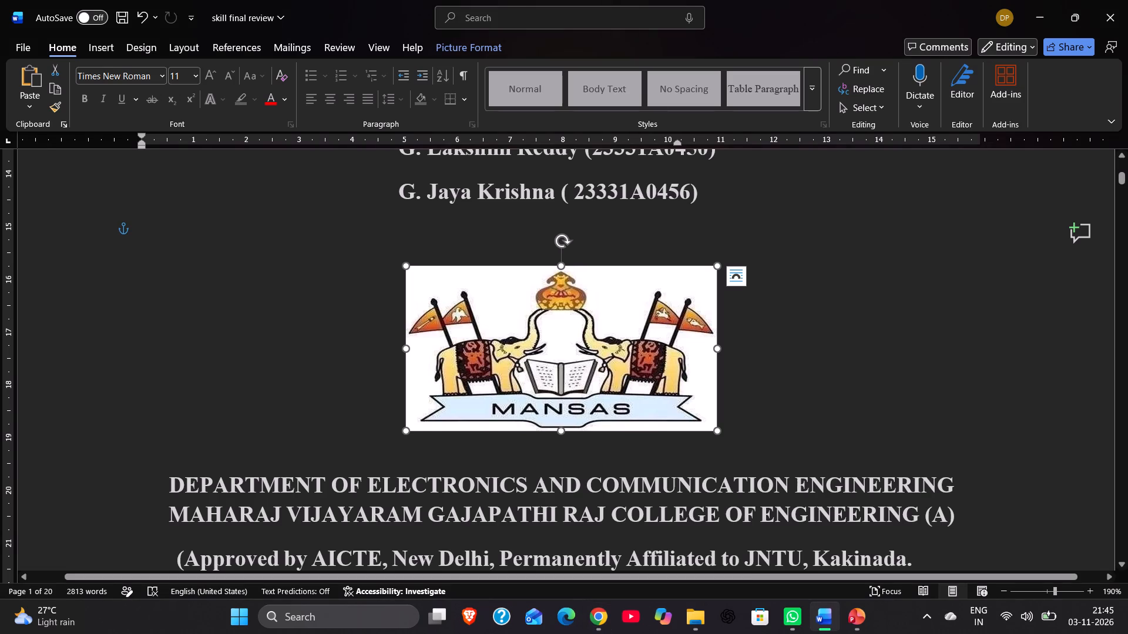
key("ctrl+v")
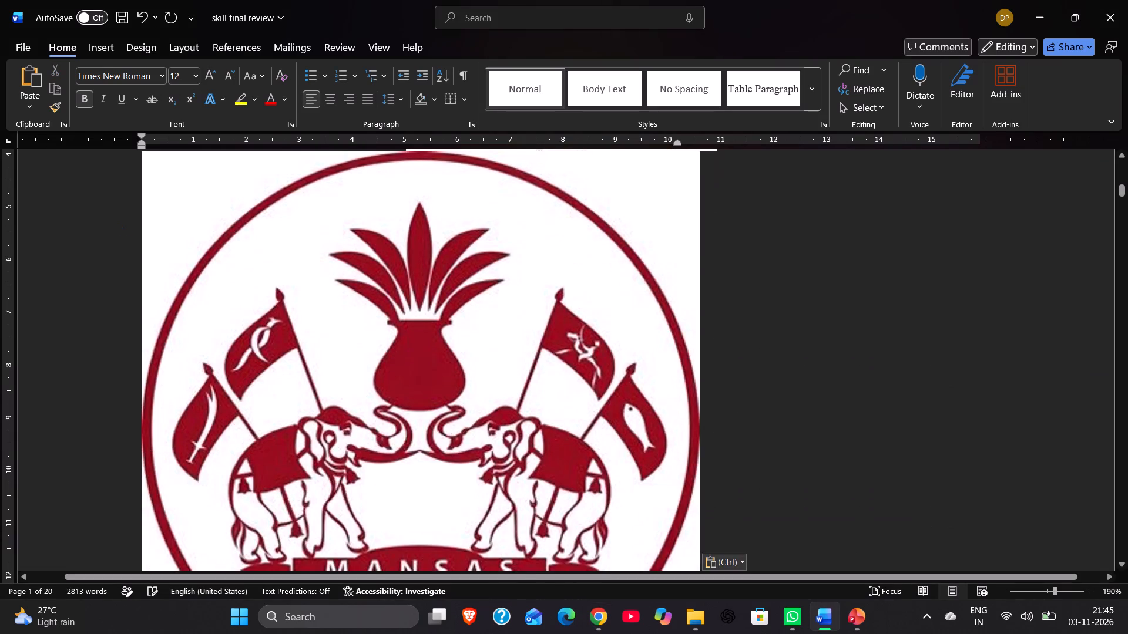
Shrink the pasted round college logo proportionally to about 3.22 cm square.
scroll(594, 404, "up", 3)
scroll(582, 463, "down", 3)
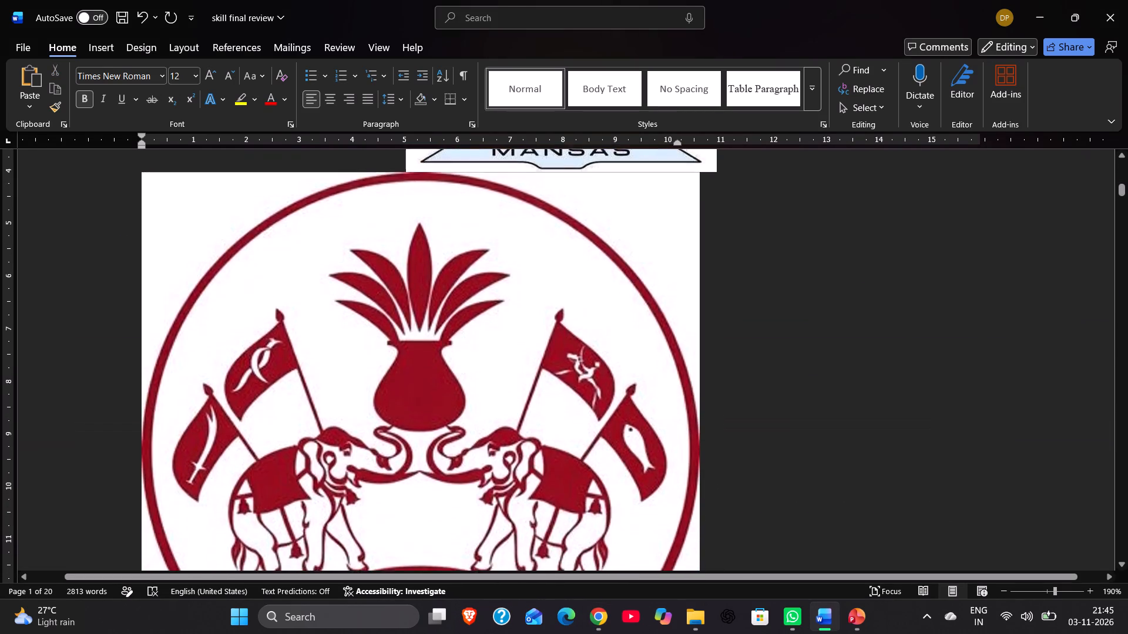
scroll(582, 463, "down", 2)
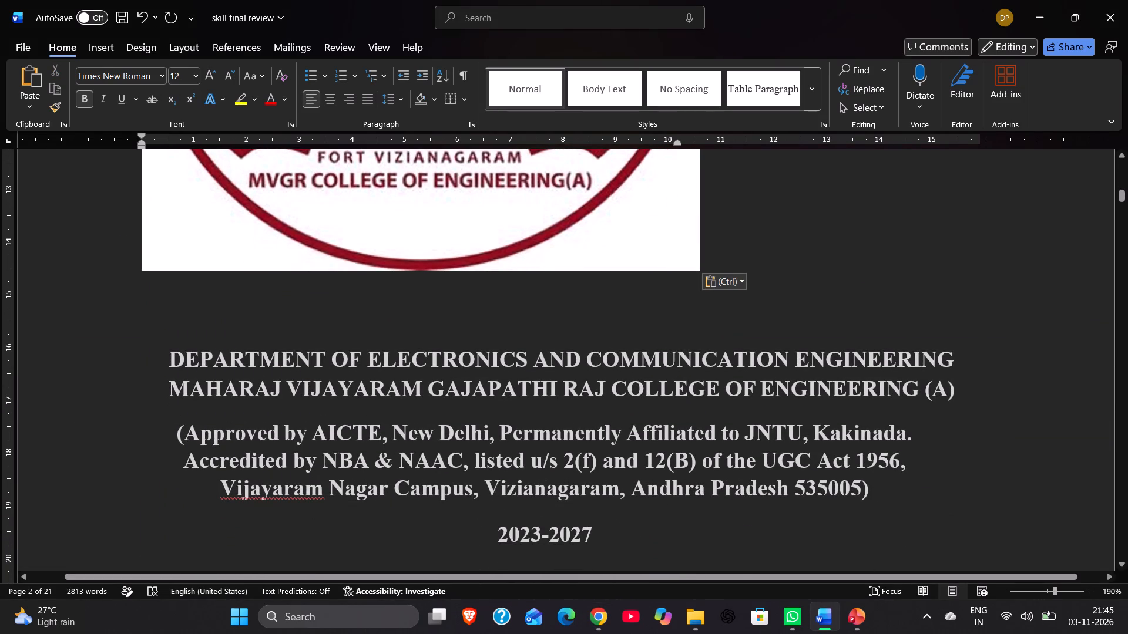
left_click(559, 241)
left_click_drag(697, 267, 445, 111)
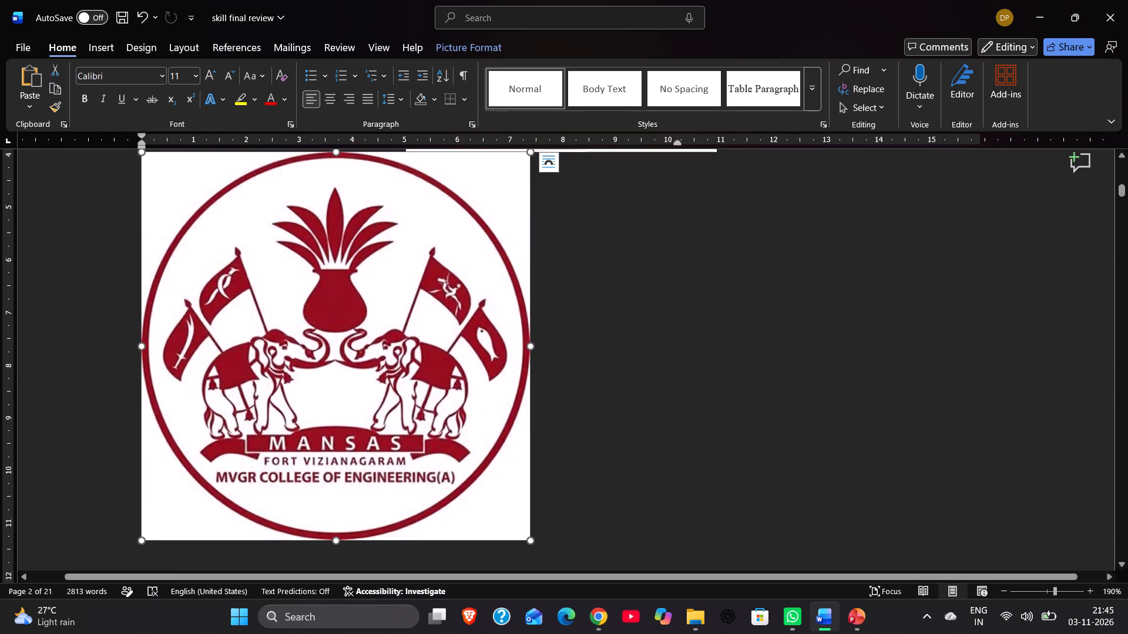
scroll(511, 318, "right", 1)
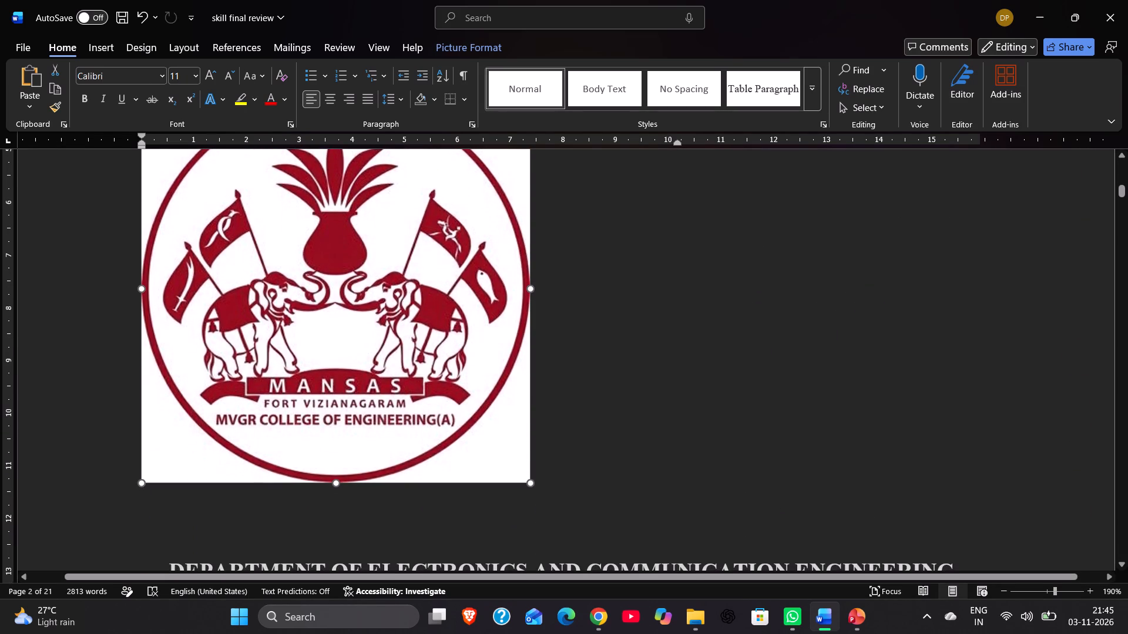
left_click_drag(528, 481, 366, 279)
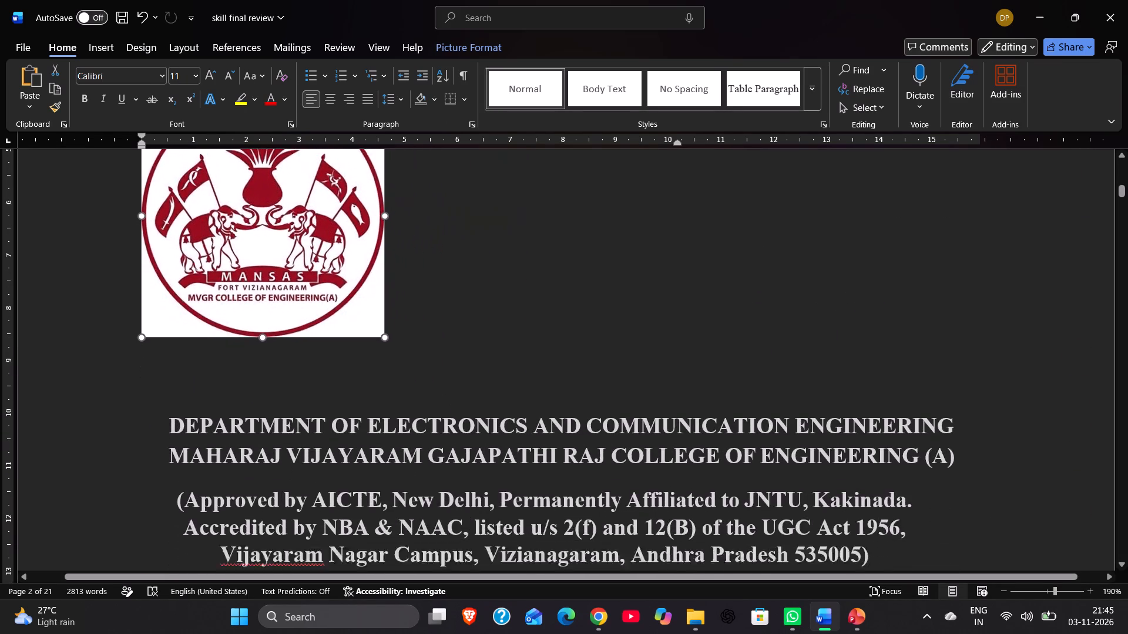
left_click_drag(366, 279, 311, 229)
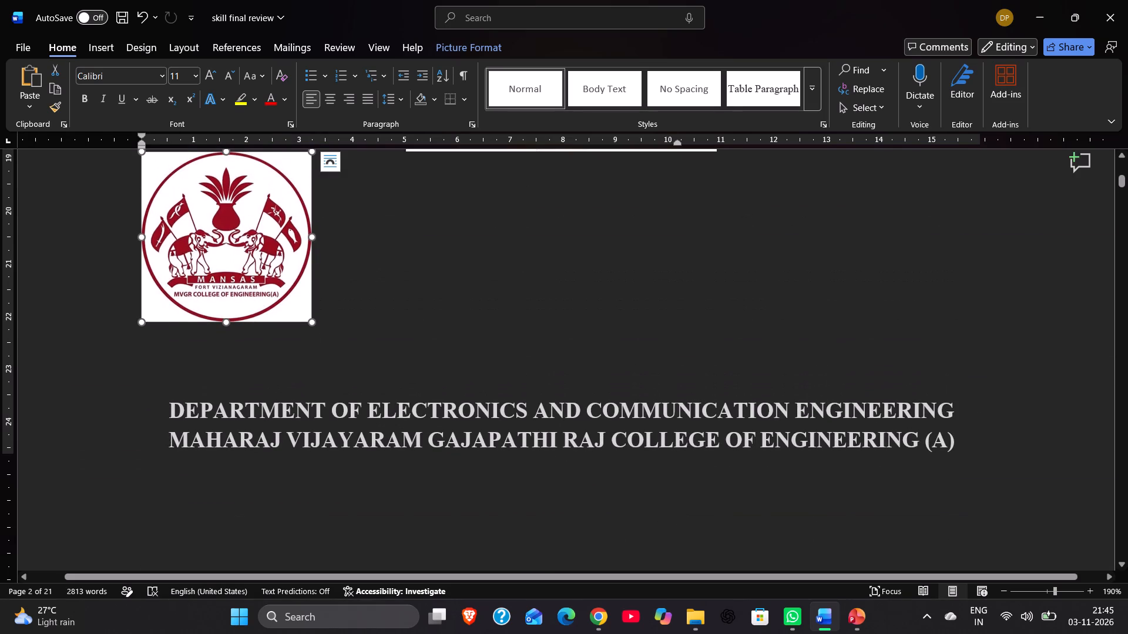
Delete the old coloured MANSAS logo below the fourth student's name on the cover page.
scroll(335, 305, "up", 1)
left_click_drag(215, 486, 269, 423)
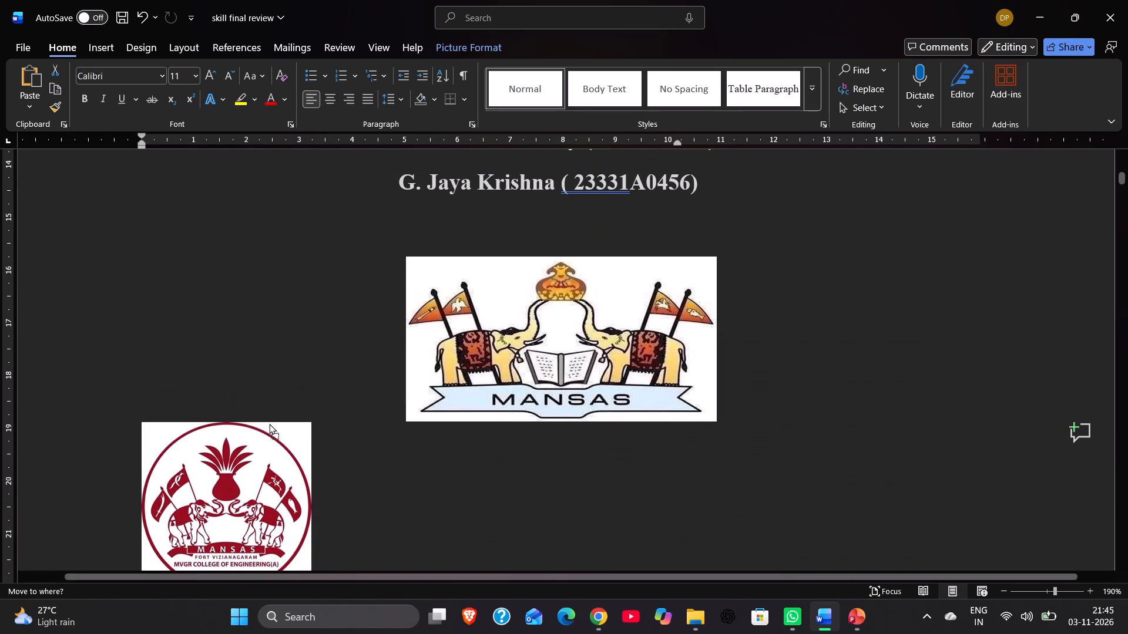
left_click_drag(269, 423, 274, 426)
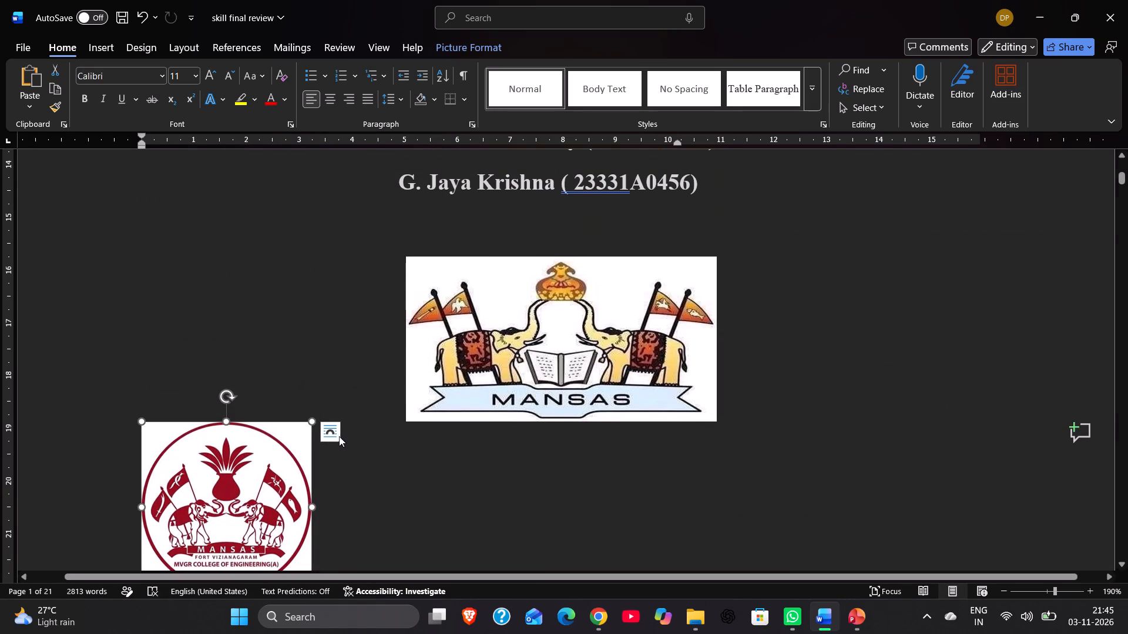
left_click(502, 304)
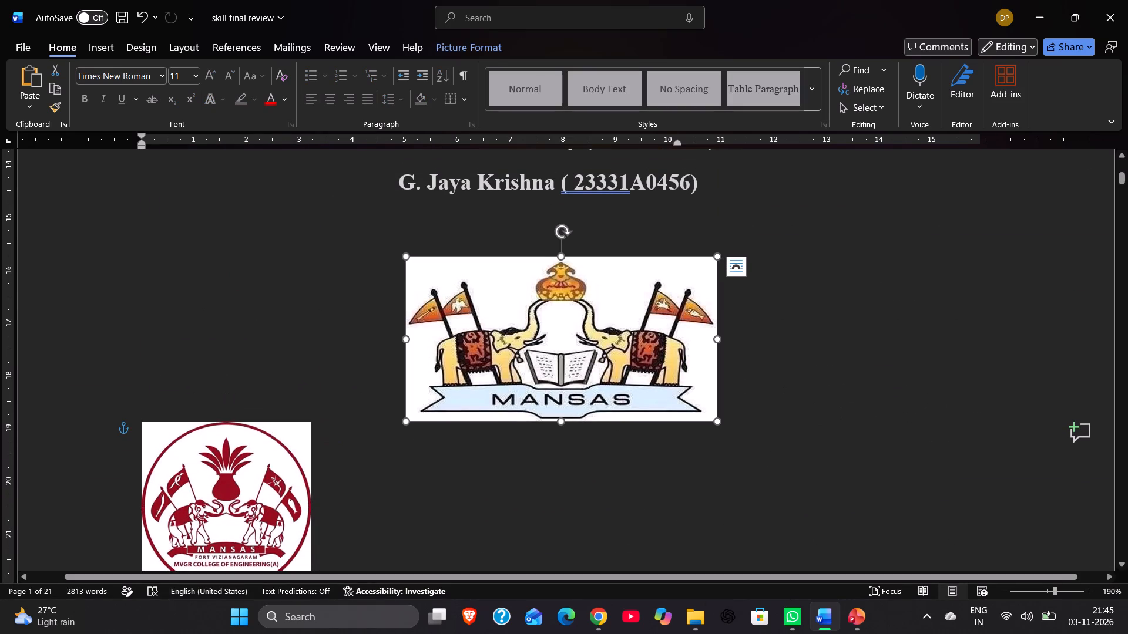
key("BackSpace")
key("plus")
Centre-align the paragraph holding the new round college logo.
left_click_drag(261, 312, 340, 326)
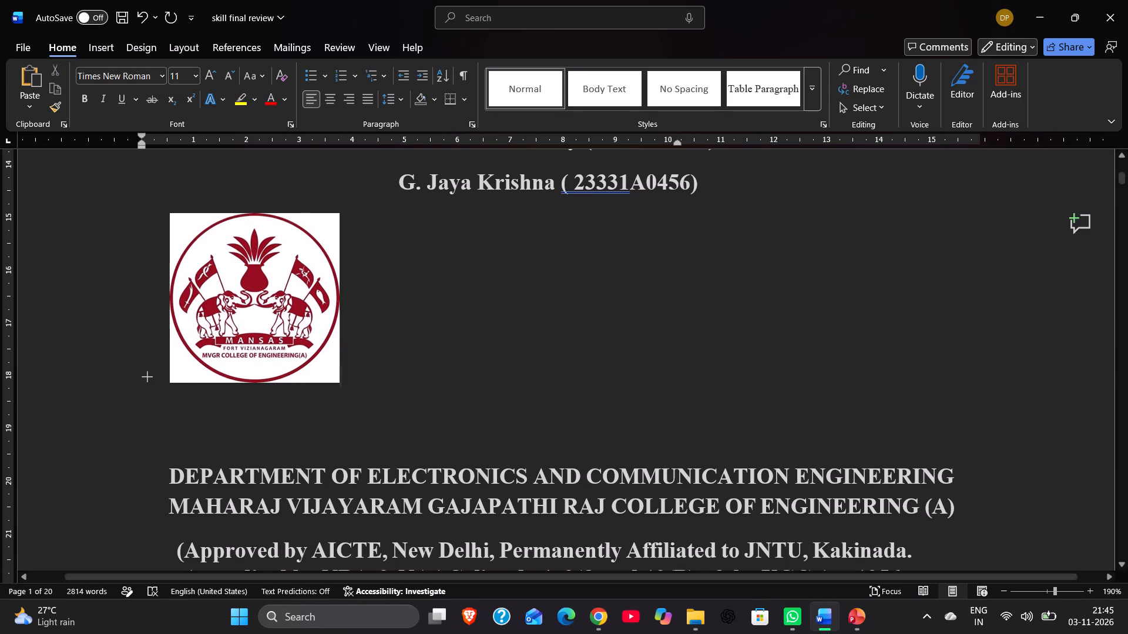
left_click(244, 305)
left_click_drag(244, 305, 516, 309)
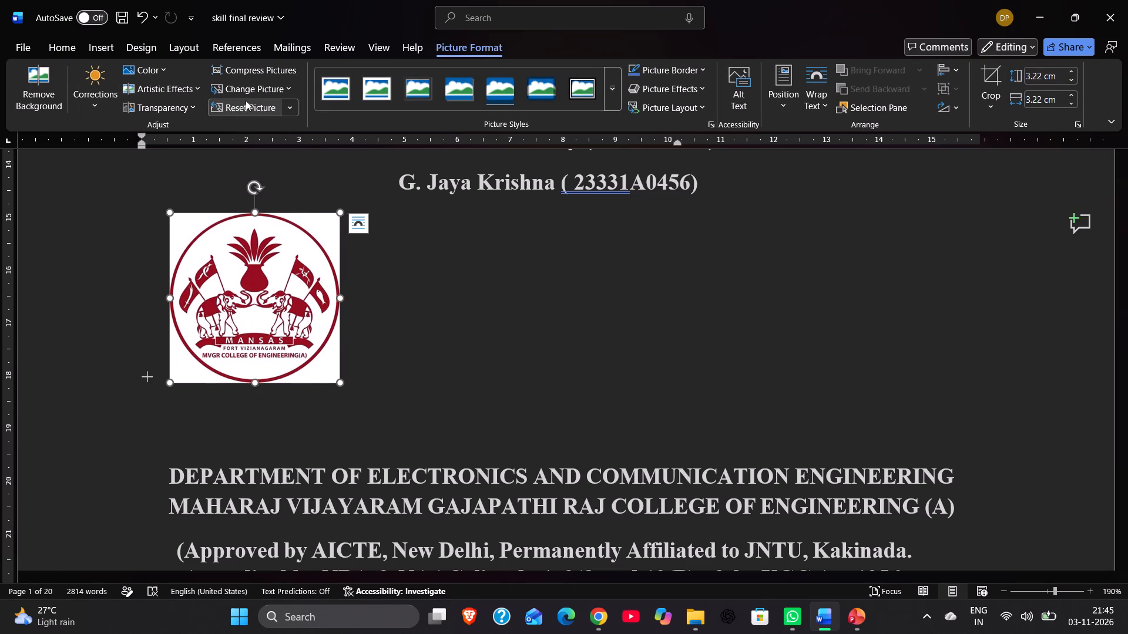
left_click(61, 46)
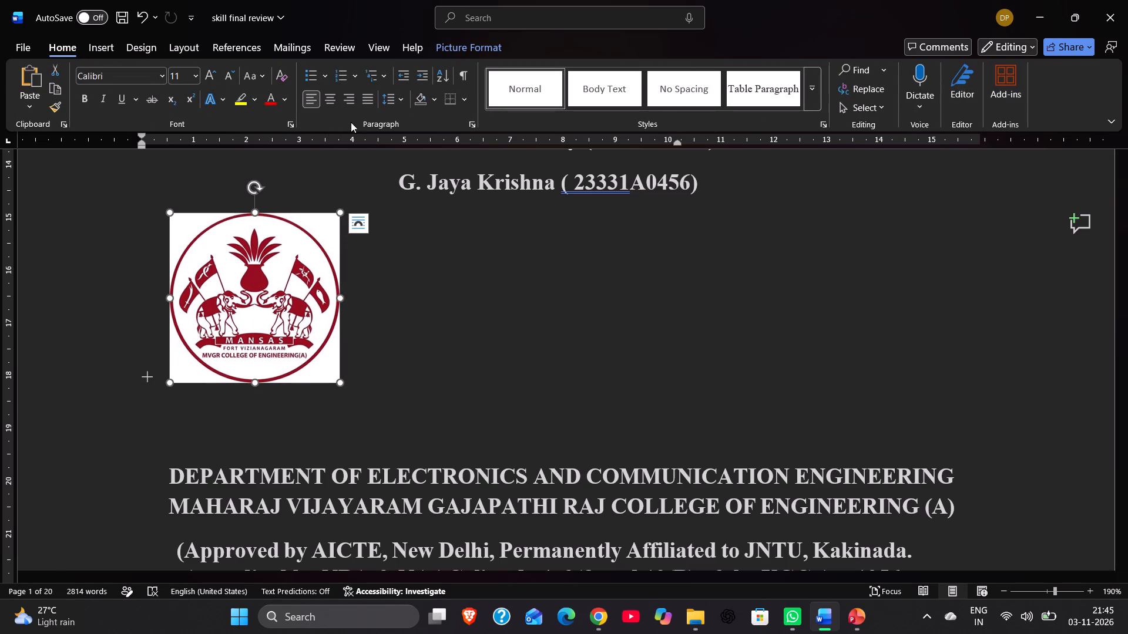
left_click(370, 104)
left_click(284, 273)
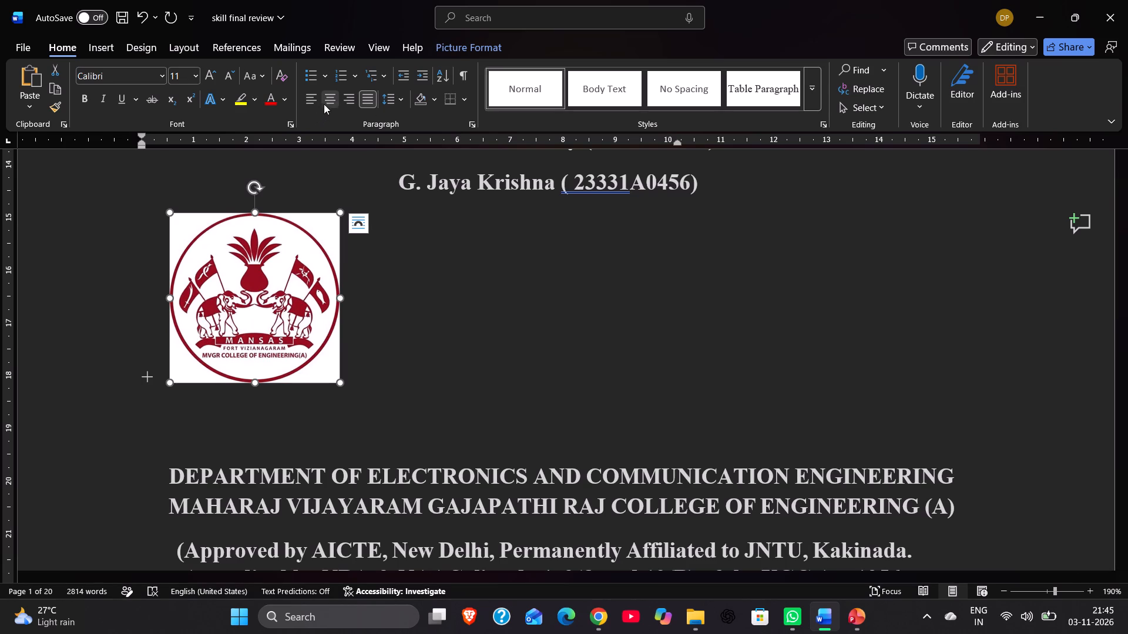
left_click(329, 100)
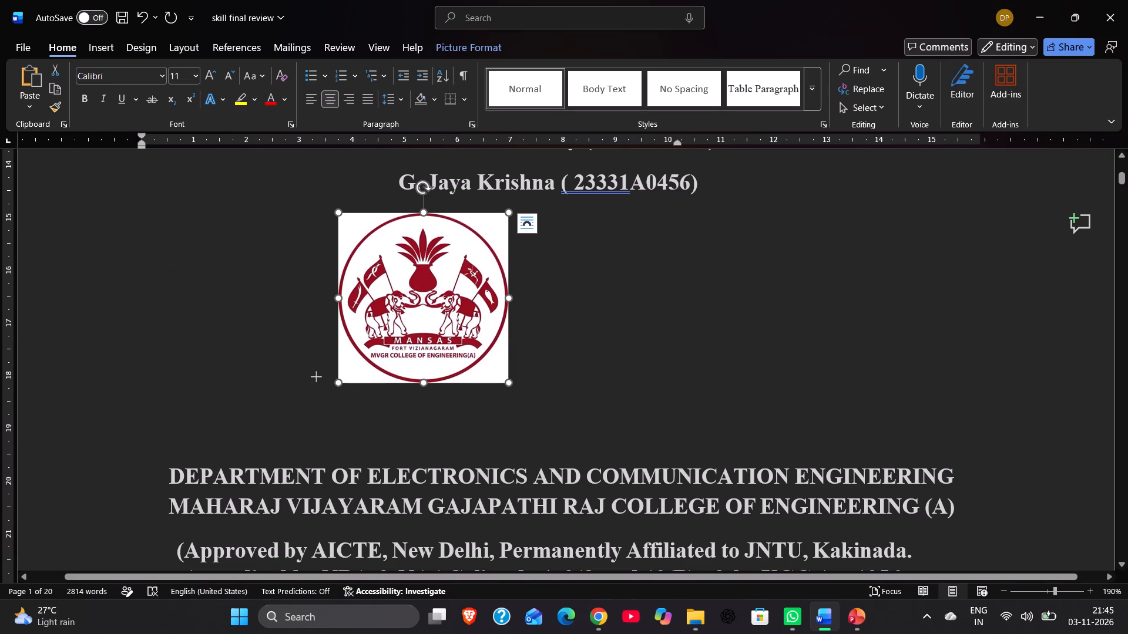
Indent the new logo's line by four tab steps so the logo sits midway above the department heading.
left_click(304, 262)
key("Tab")
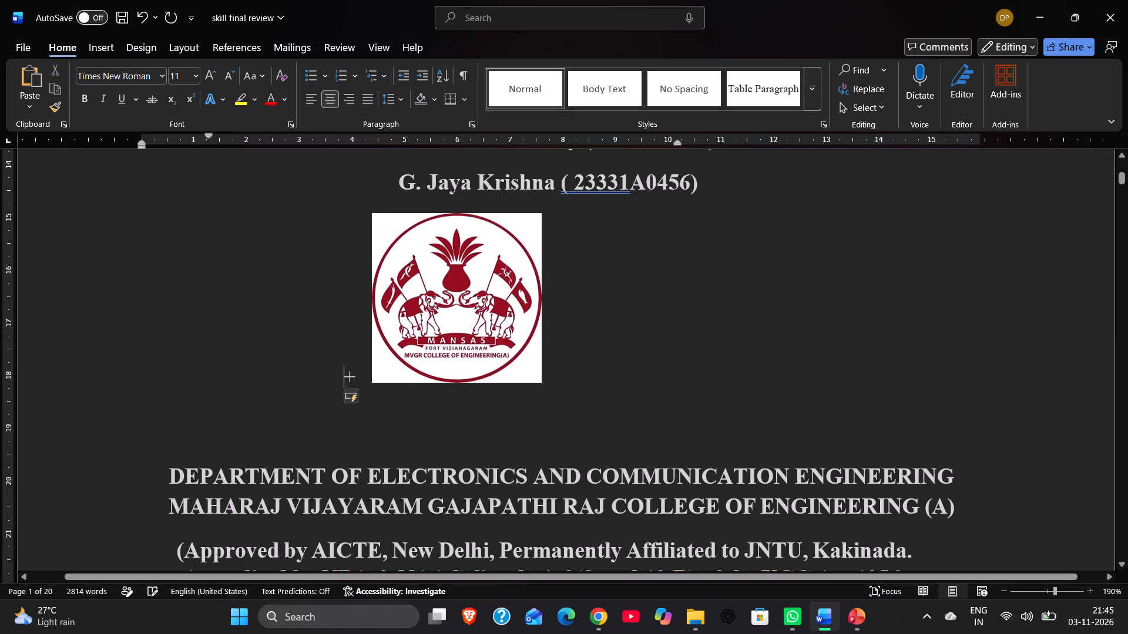
key("Tab")
key("Tab")
key("Tab")
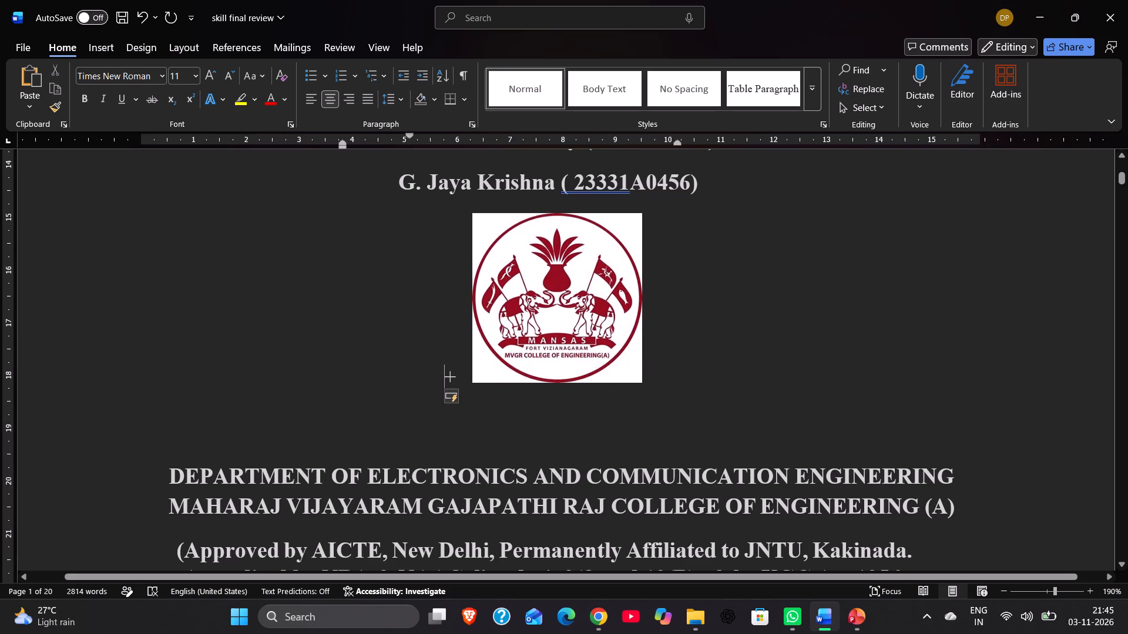
Enlarge the round college logo on the cover page proportionally to about 4.3 cm square.
left_click(540, 317)
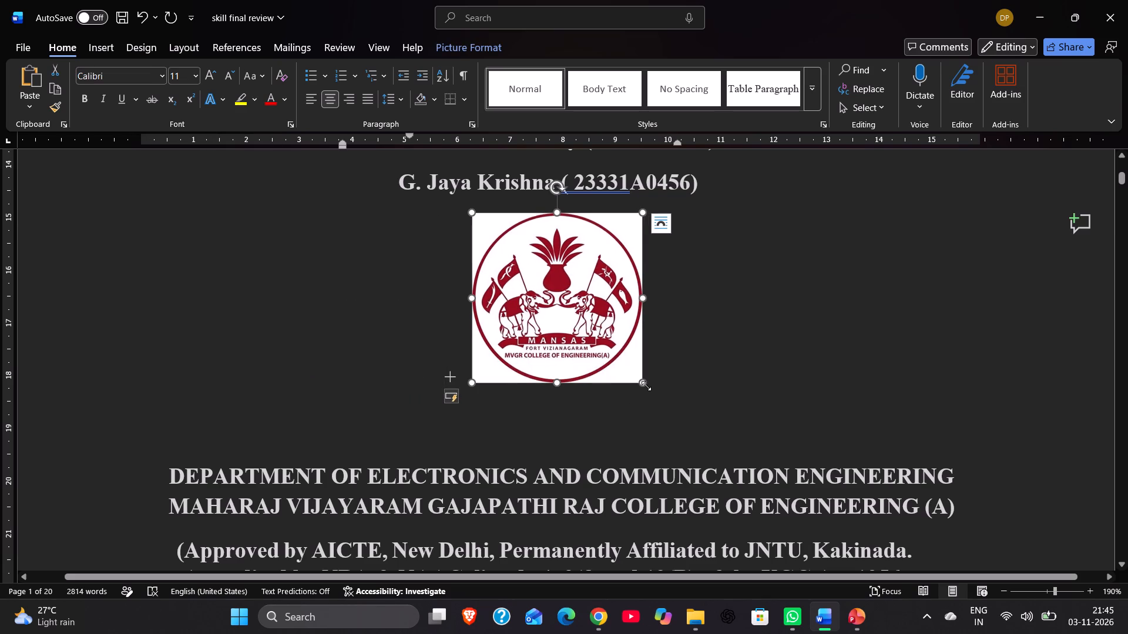
left_click_drag(643, 383, 697, 439)
left_click(401, 380)
scroll(482, 394, "down", 2, "ctrl")
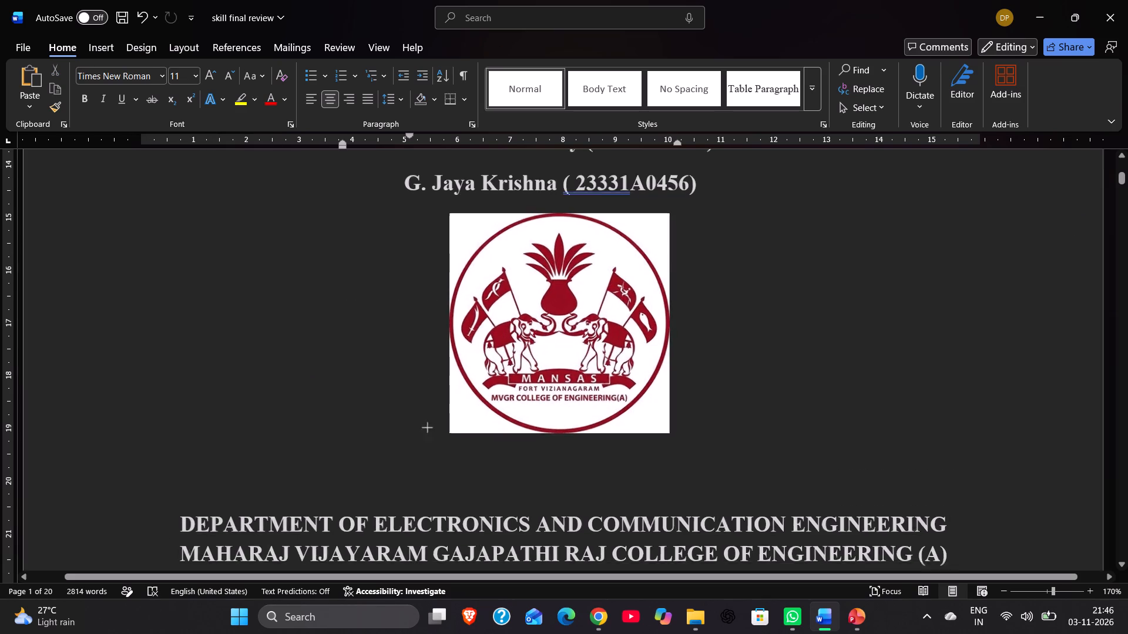
scroll(482, 394, "down", 7, "ctrl")
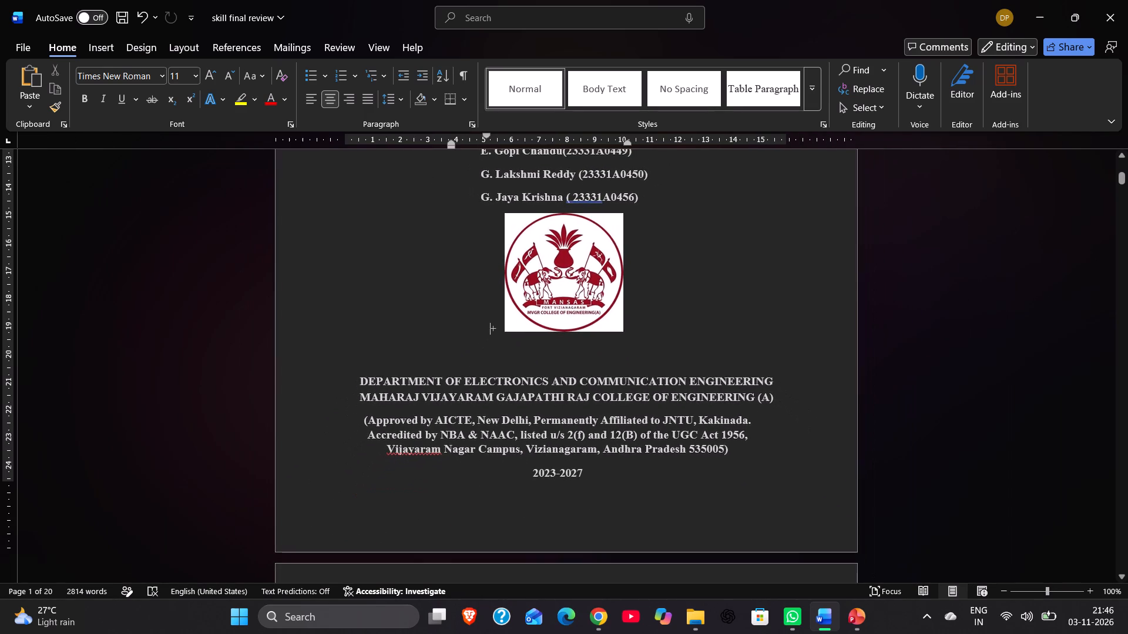
scroll(482, 394, "down", 2)
scroll(482, 394, "up", 1)
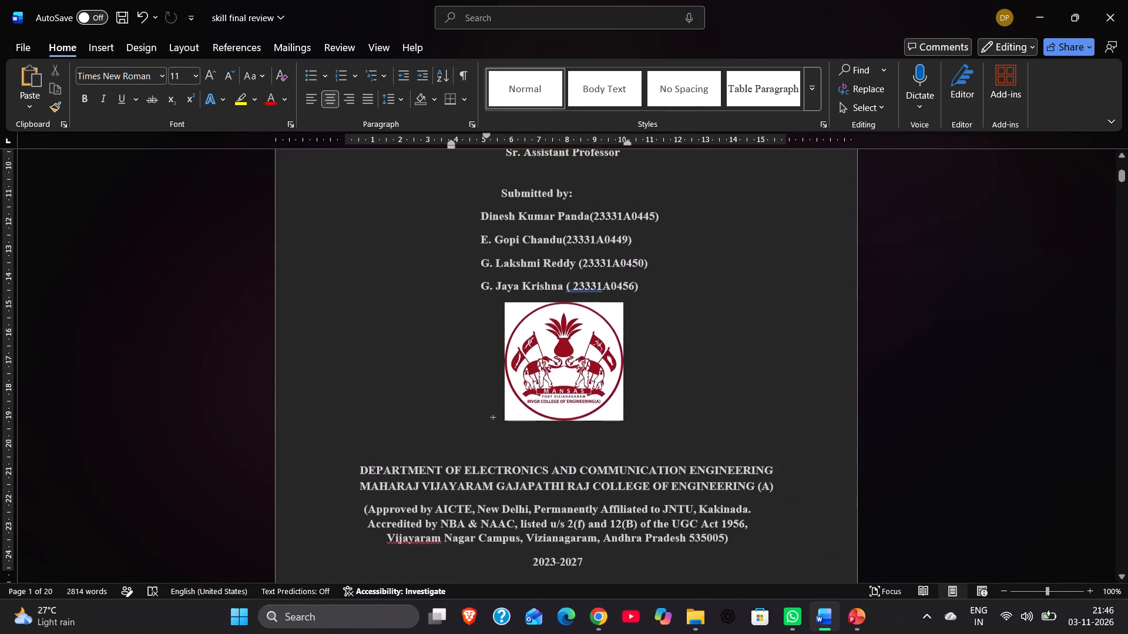
Add seven leading spaces before "Submitted by:" on the cover page to centre it over the student names.
left_click(528, 313)
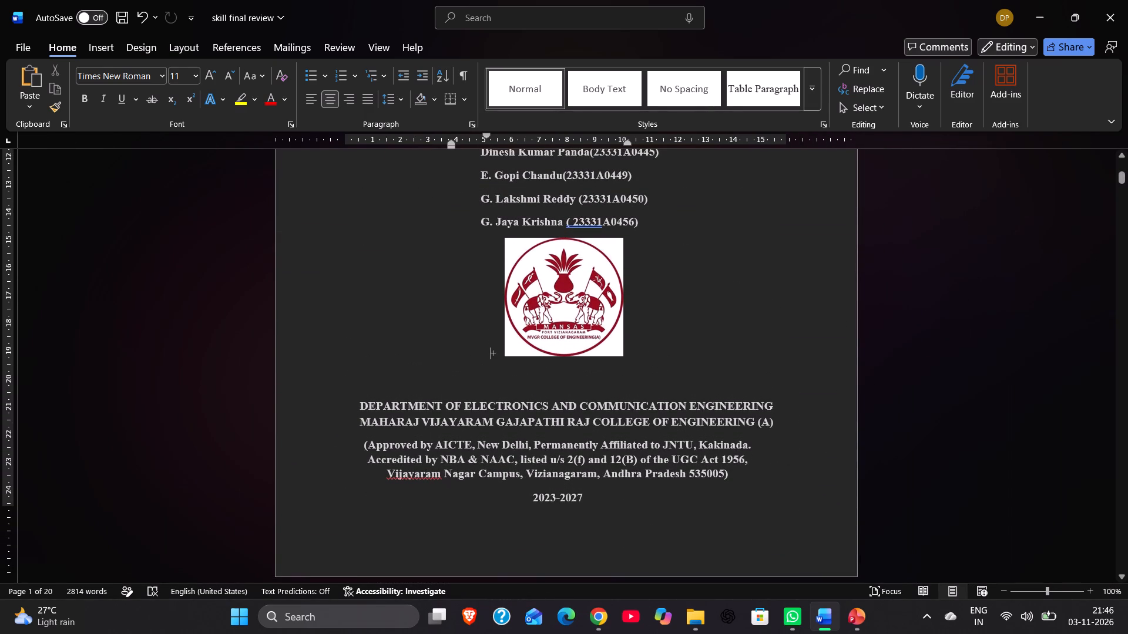
scroll(468, 303, "up", 1)
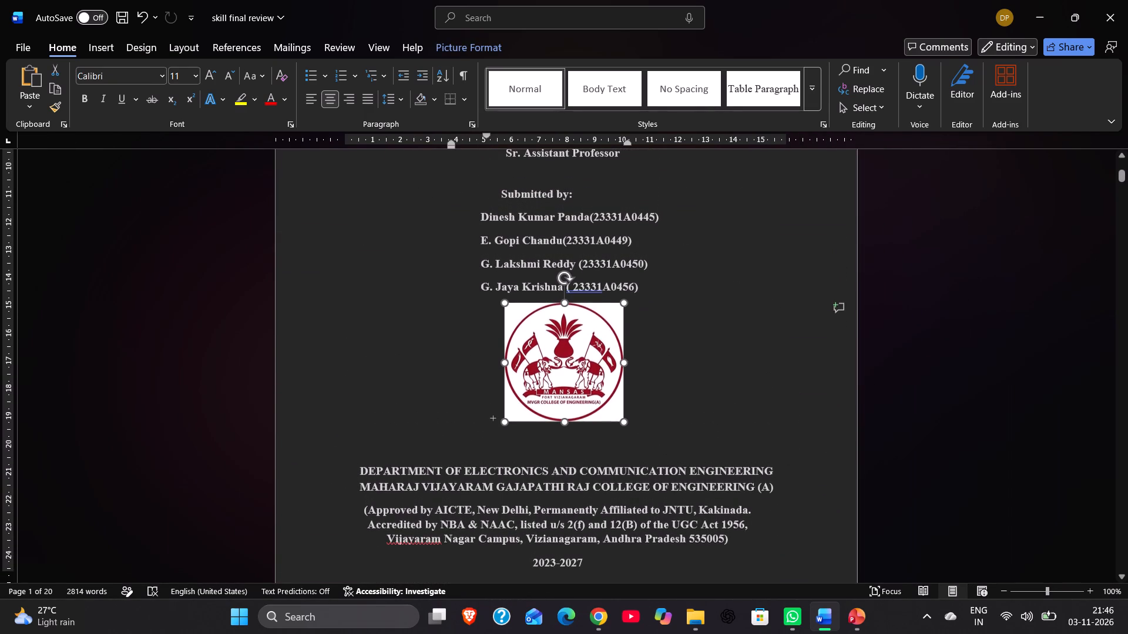
scroll(468, 303, "up", 1)
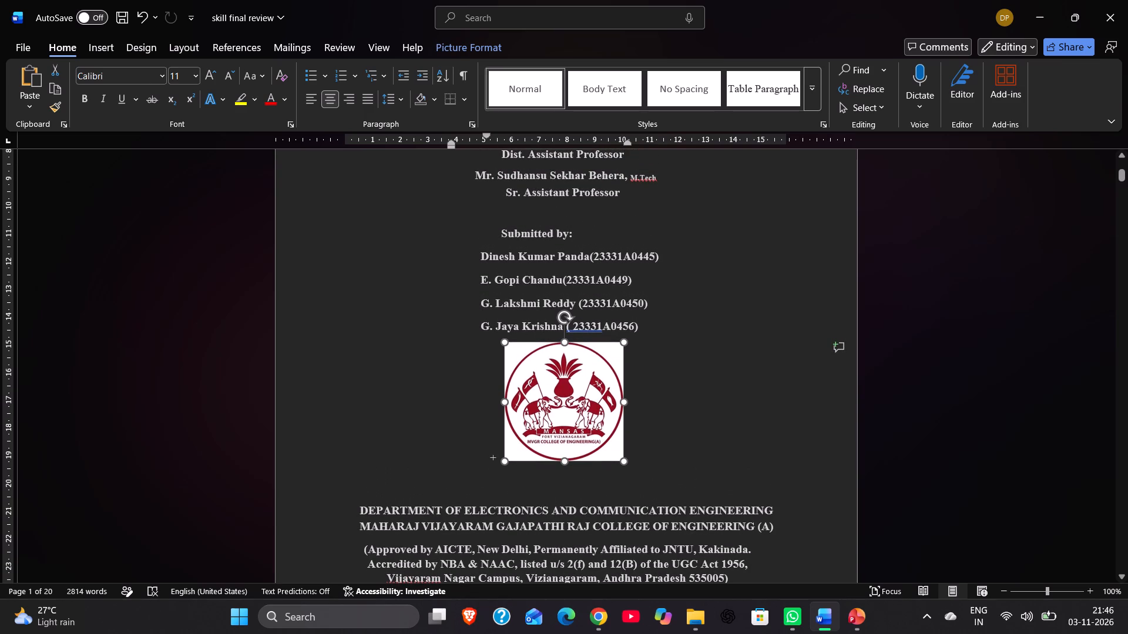
left_click(499, 239)
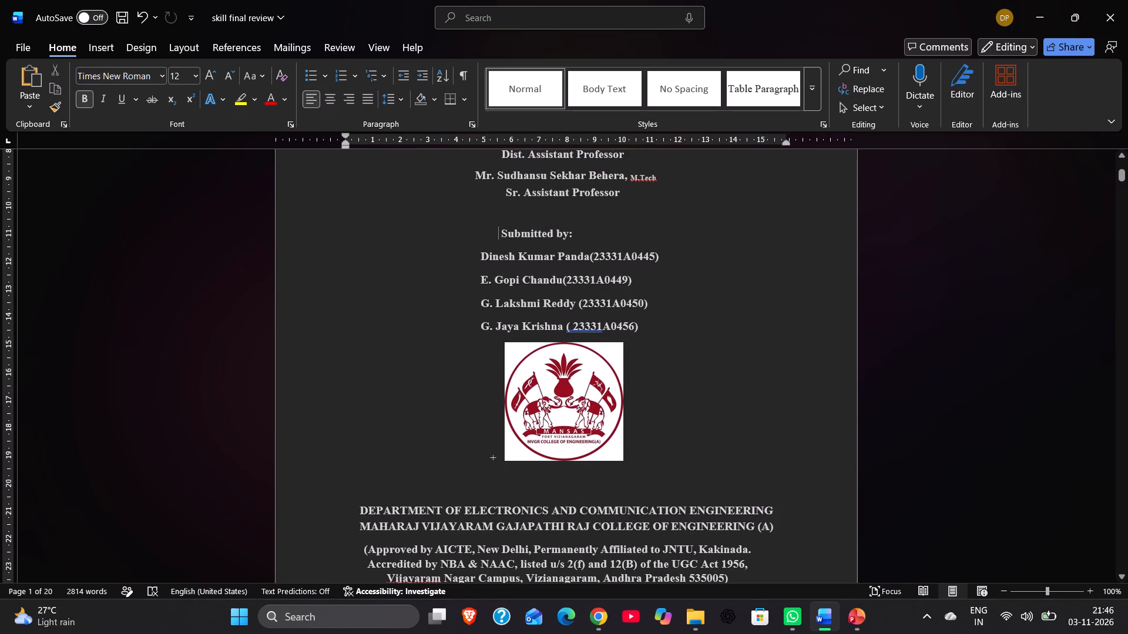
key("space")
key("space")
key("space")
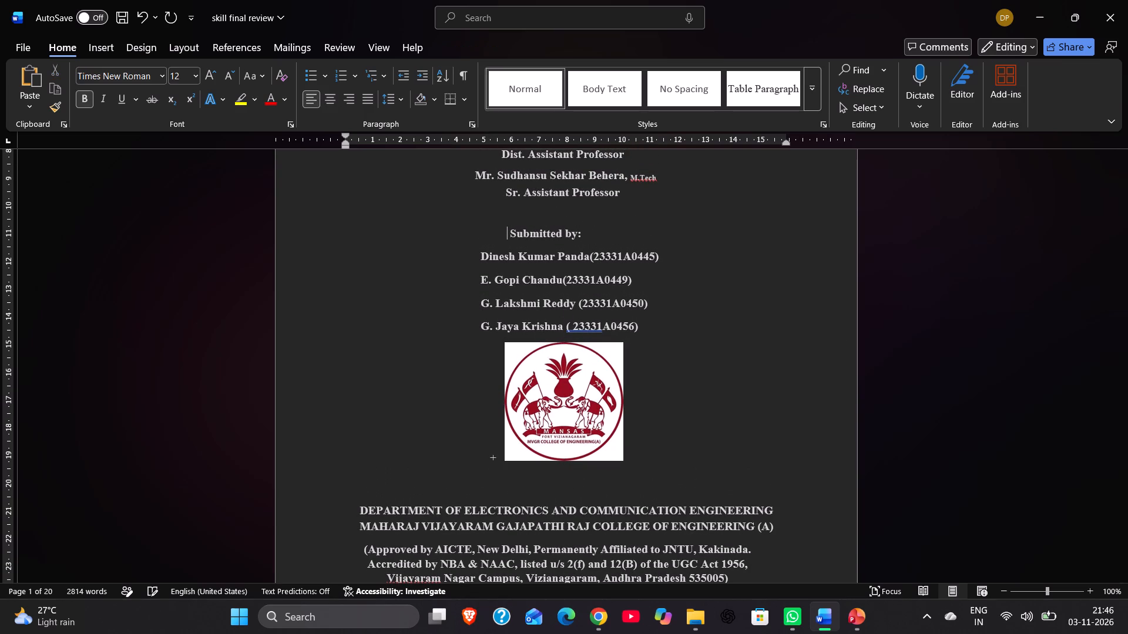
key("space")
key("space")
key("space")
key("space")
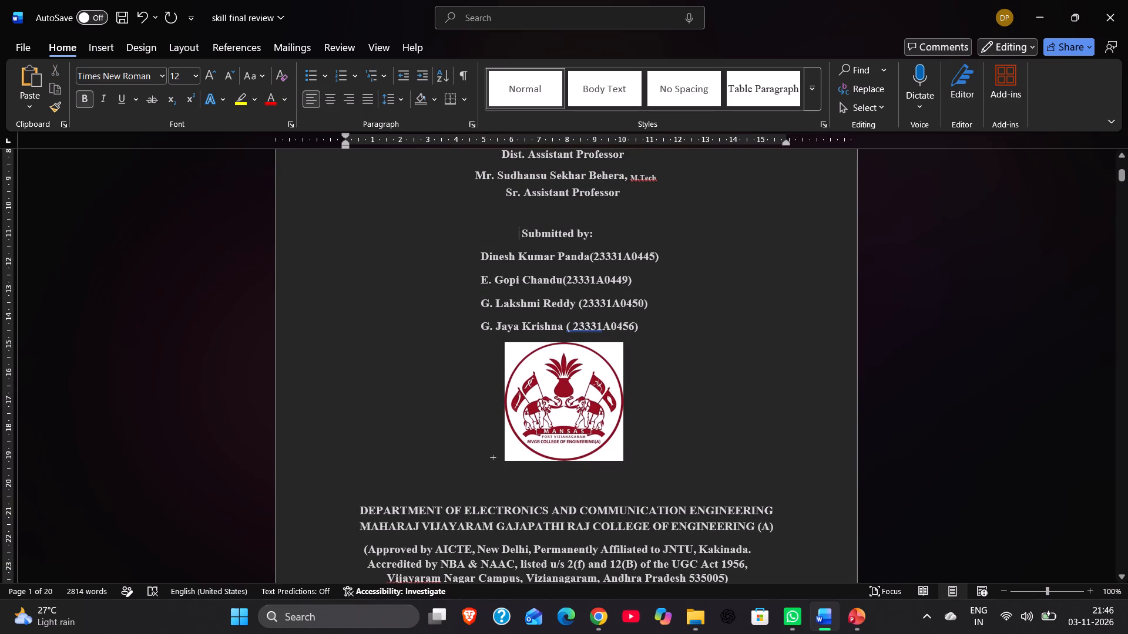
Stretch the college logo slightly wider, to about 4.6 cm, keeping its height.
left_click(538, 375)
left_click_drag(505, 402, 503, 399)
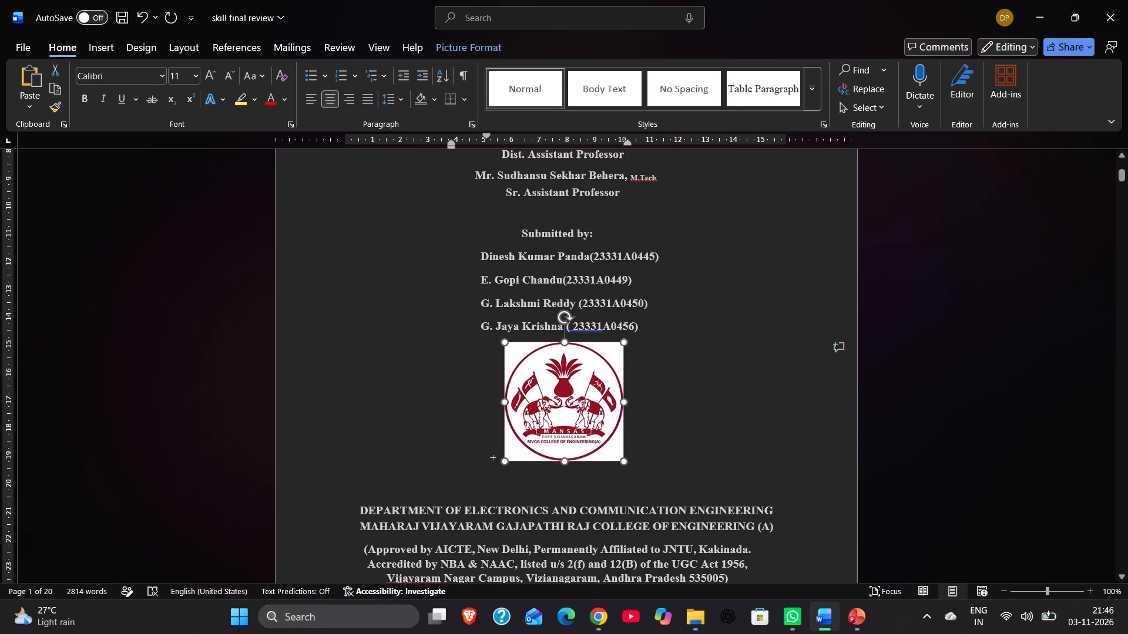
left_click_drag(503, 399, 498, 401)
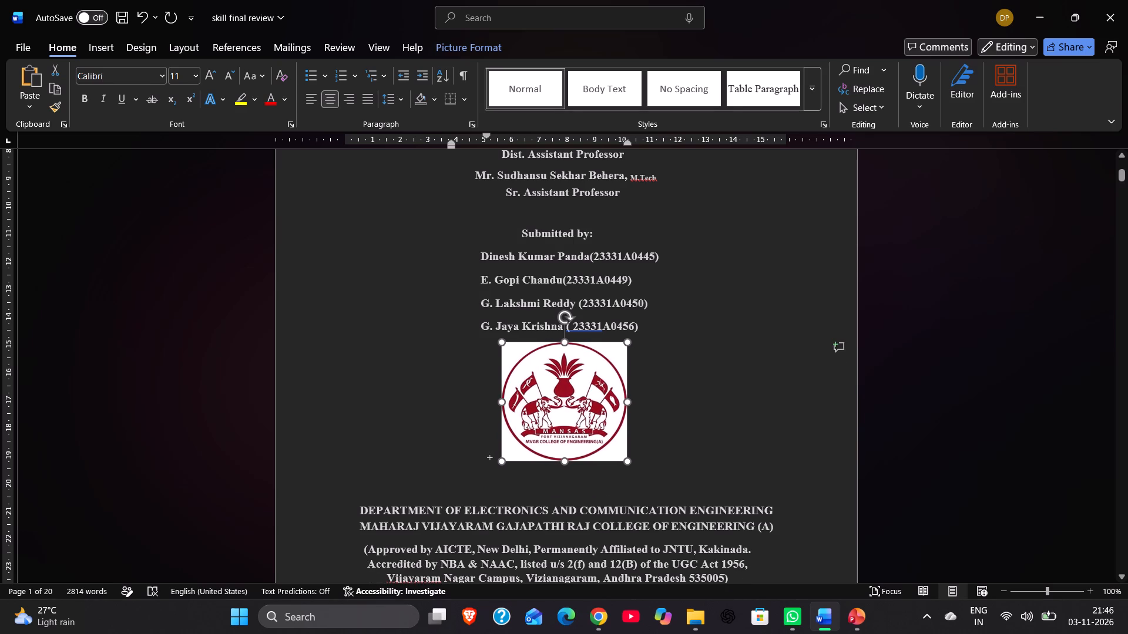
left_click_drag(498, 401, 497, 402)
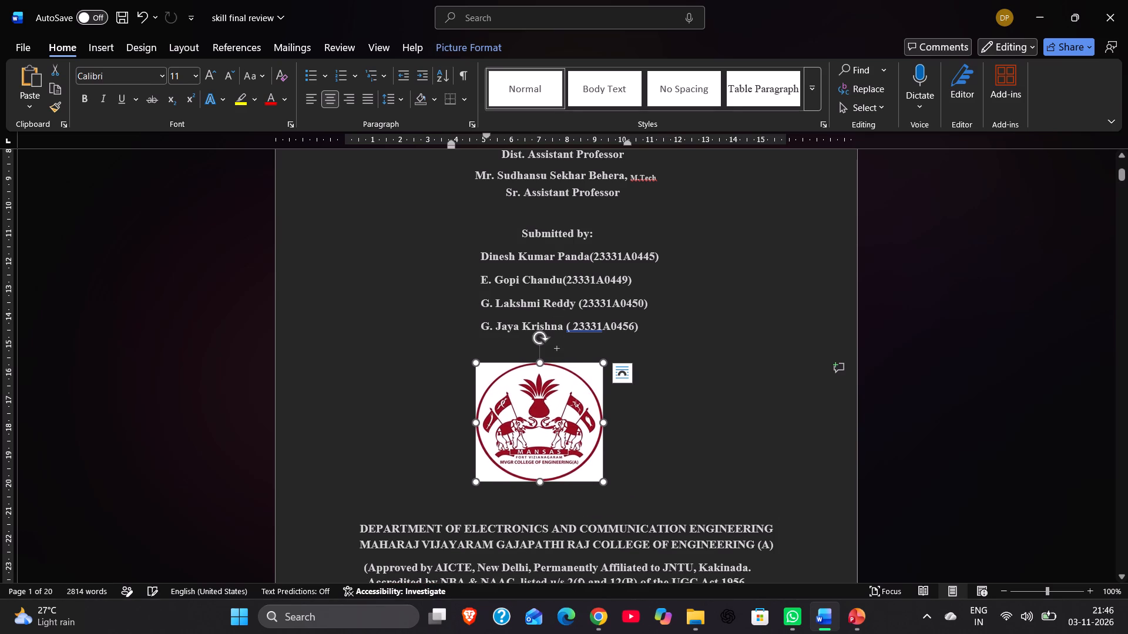
Remove the first-line indent and the centre alignment from the paragraph holding the college logo.
left_click(489, 339)
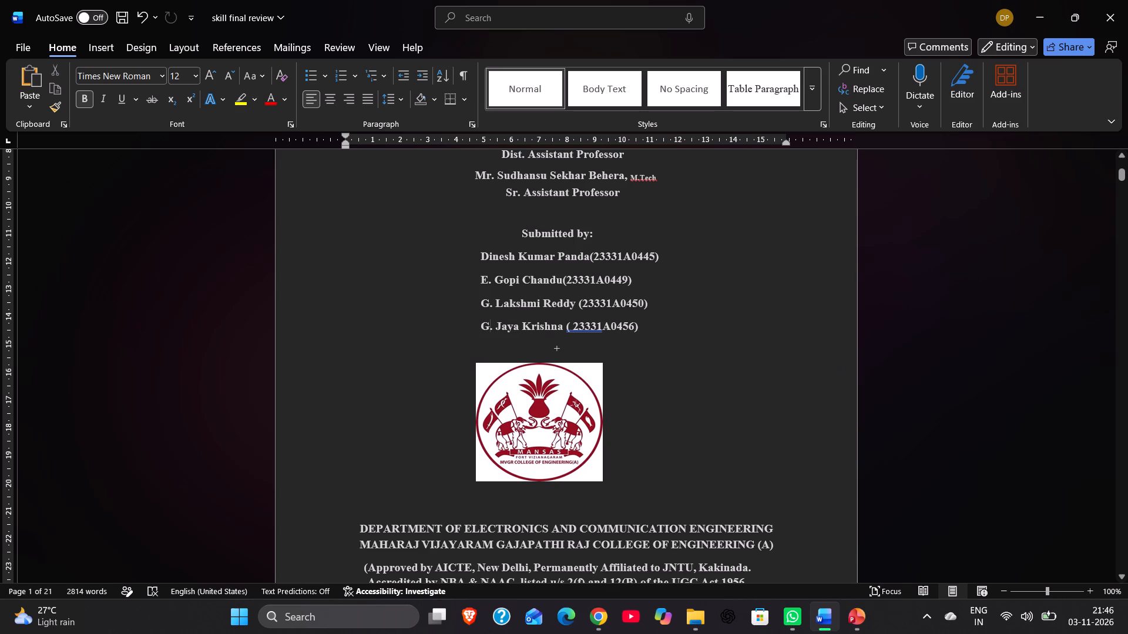
left_click(489, 348)
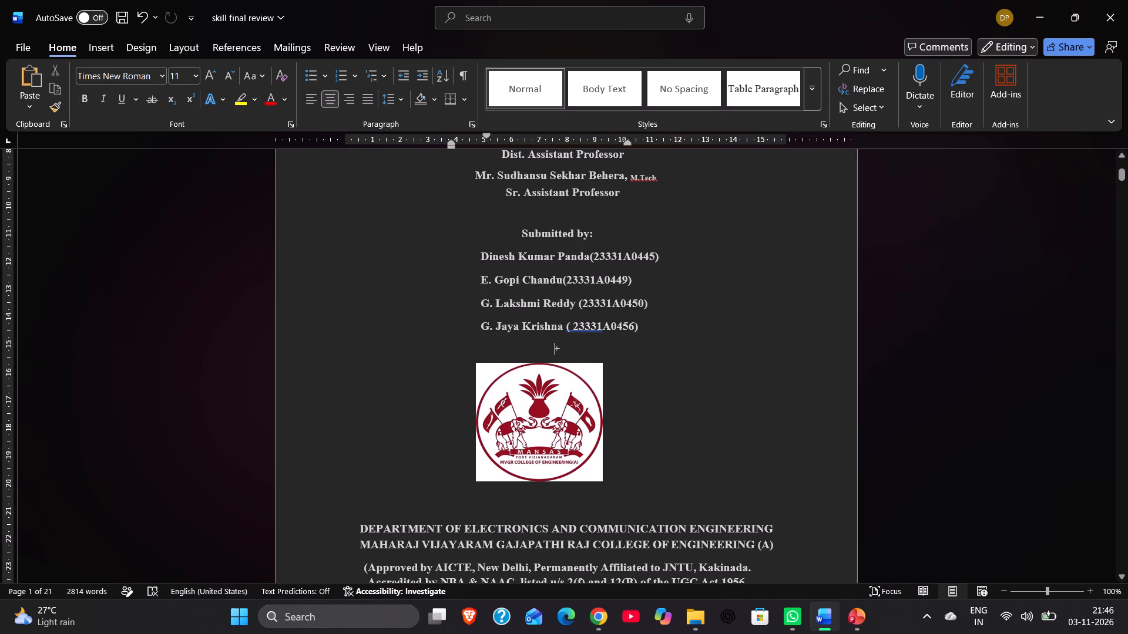
key("BackSpace")
key("BackSpace")
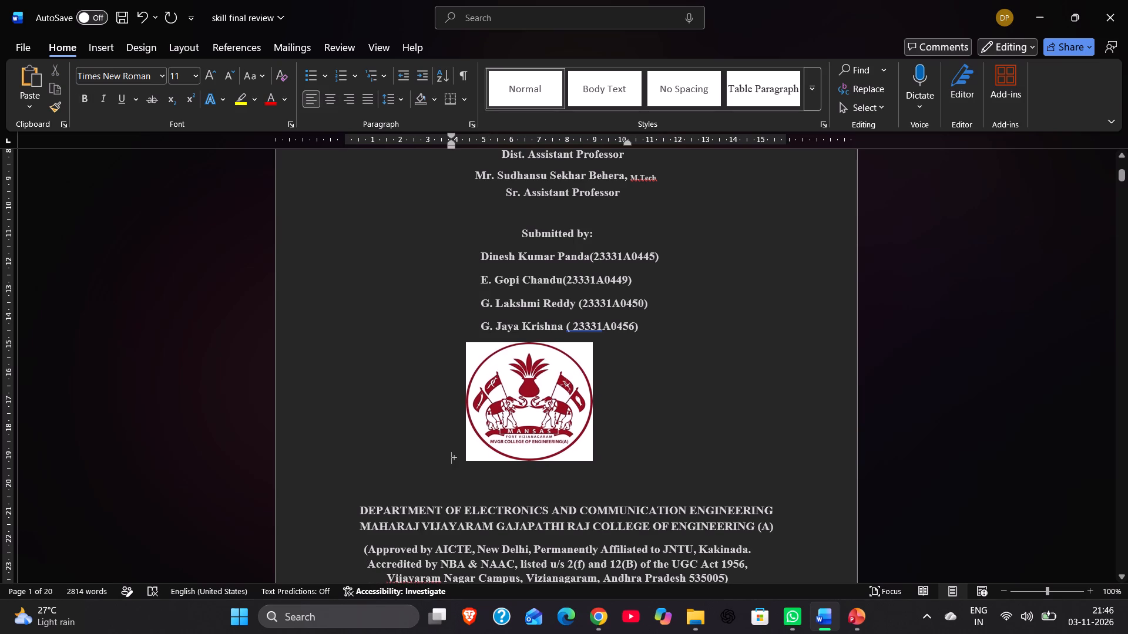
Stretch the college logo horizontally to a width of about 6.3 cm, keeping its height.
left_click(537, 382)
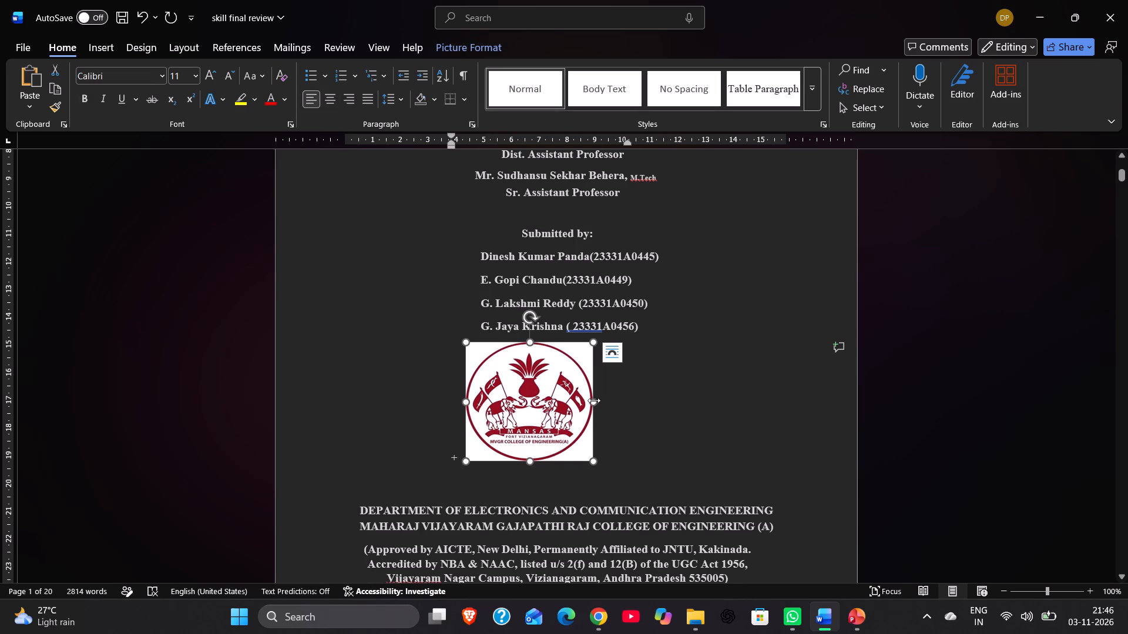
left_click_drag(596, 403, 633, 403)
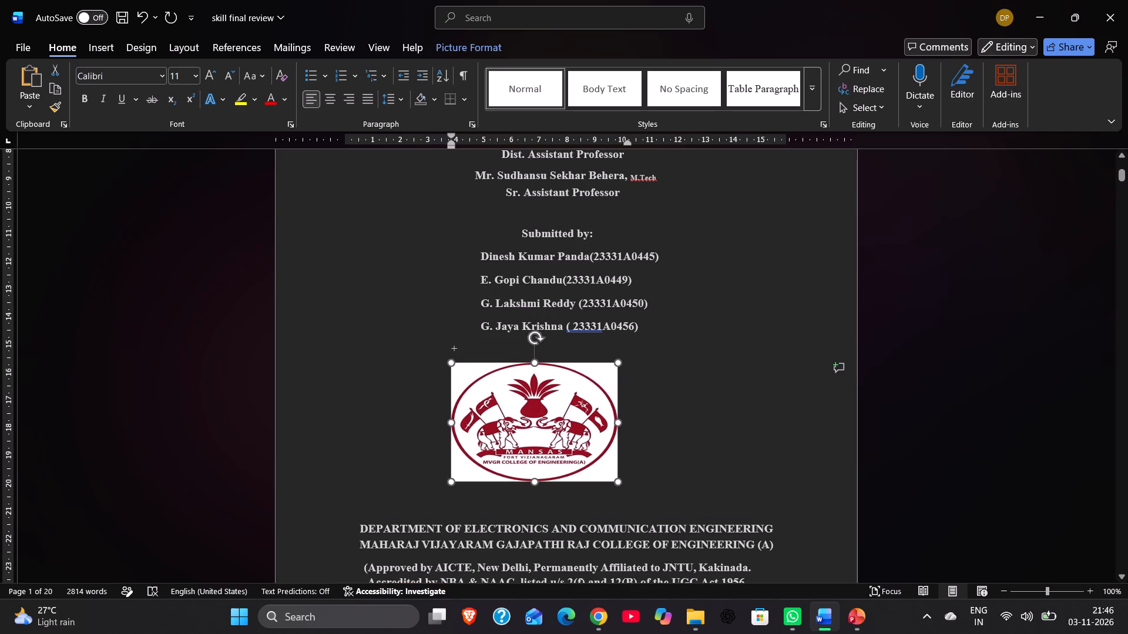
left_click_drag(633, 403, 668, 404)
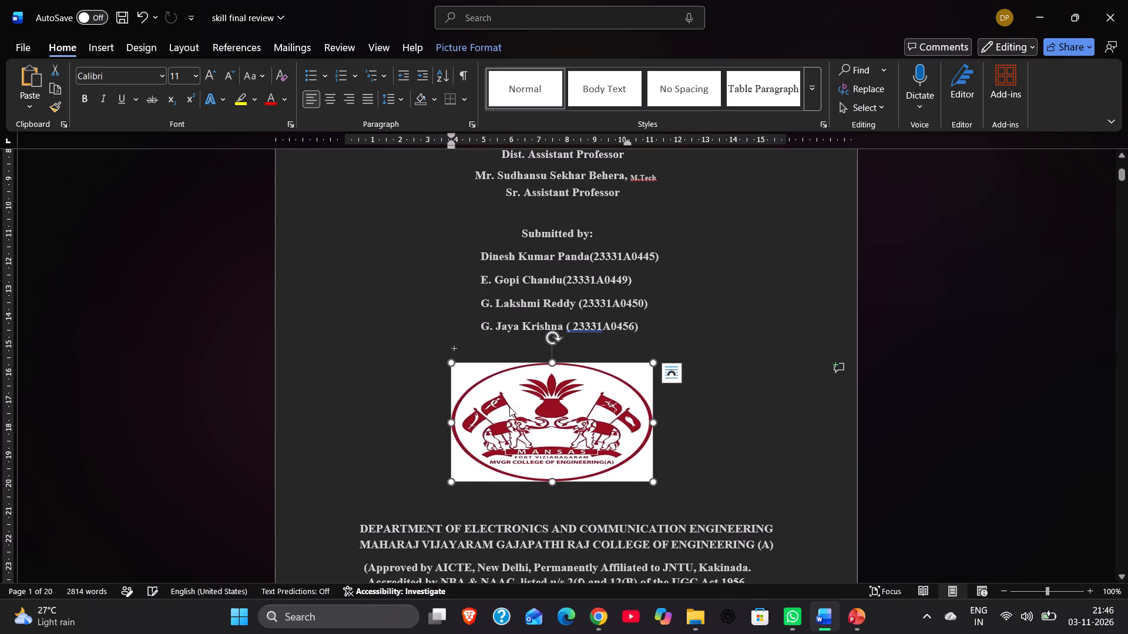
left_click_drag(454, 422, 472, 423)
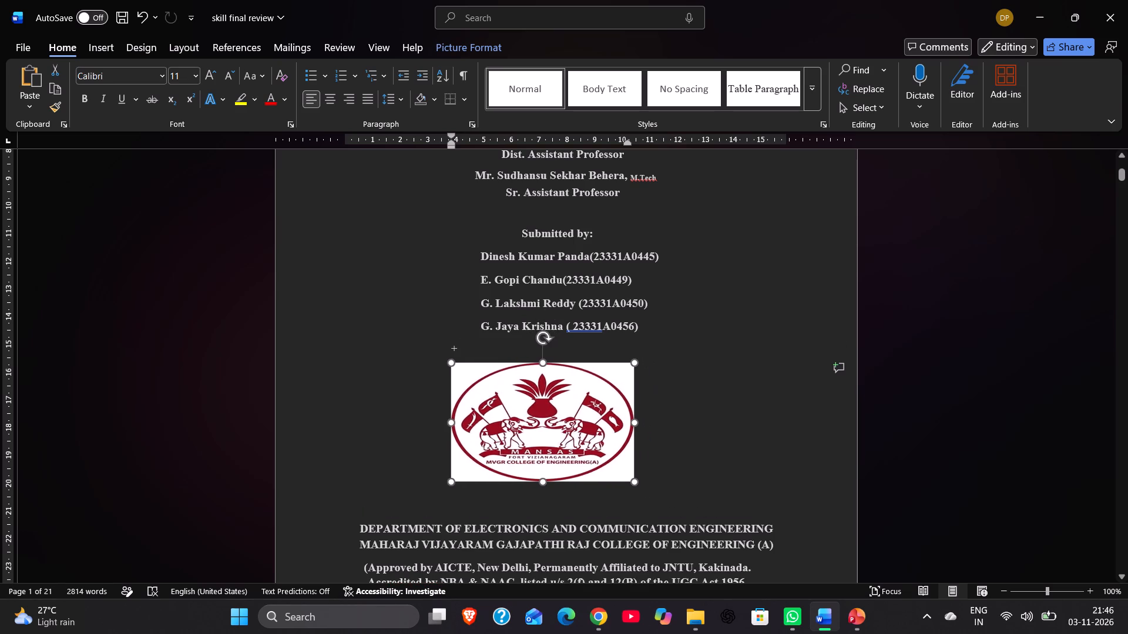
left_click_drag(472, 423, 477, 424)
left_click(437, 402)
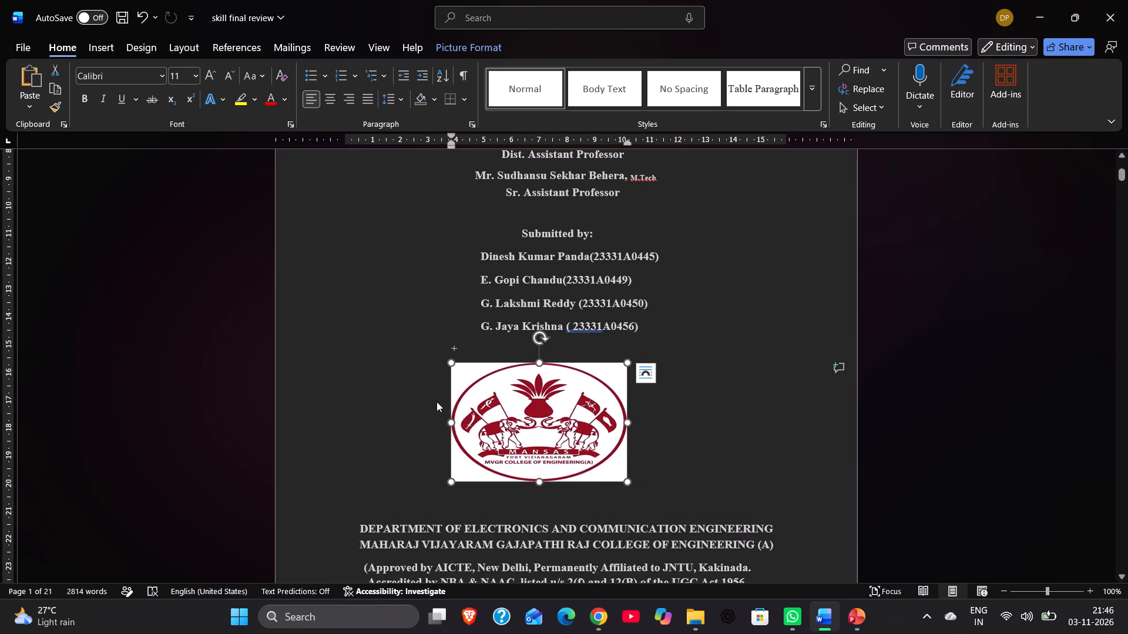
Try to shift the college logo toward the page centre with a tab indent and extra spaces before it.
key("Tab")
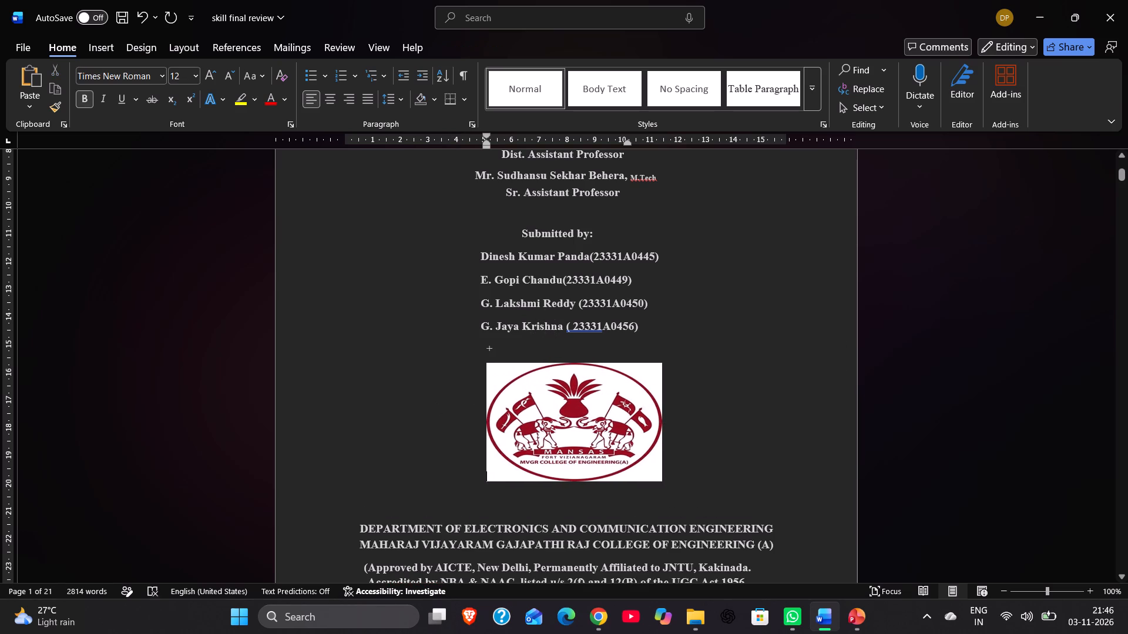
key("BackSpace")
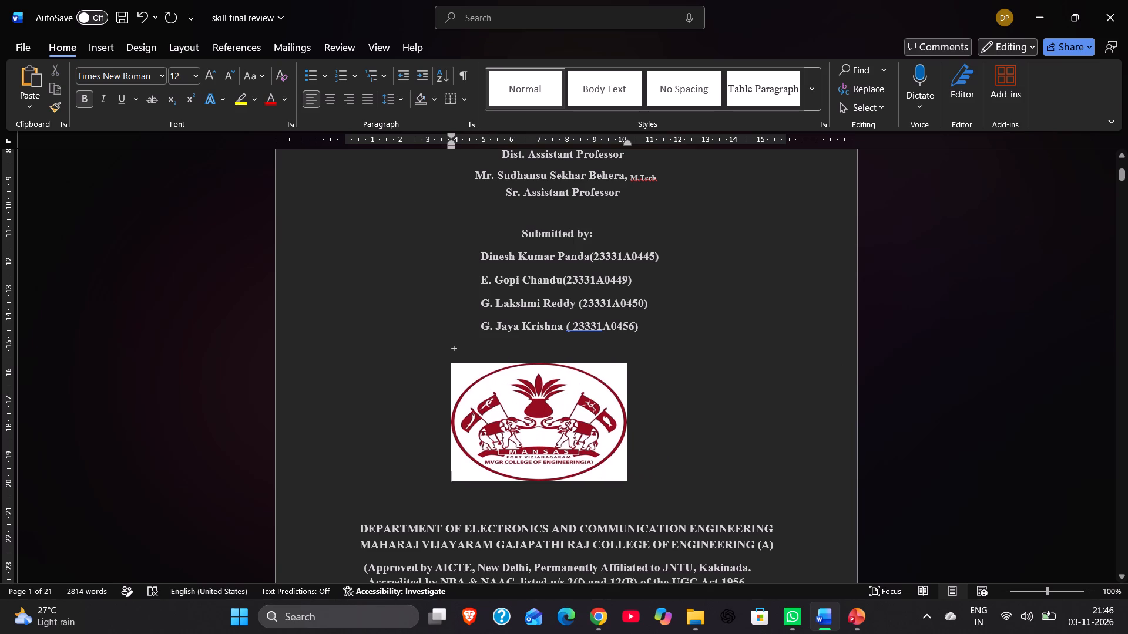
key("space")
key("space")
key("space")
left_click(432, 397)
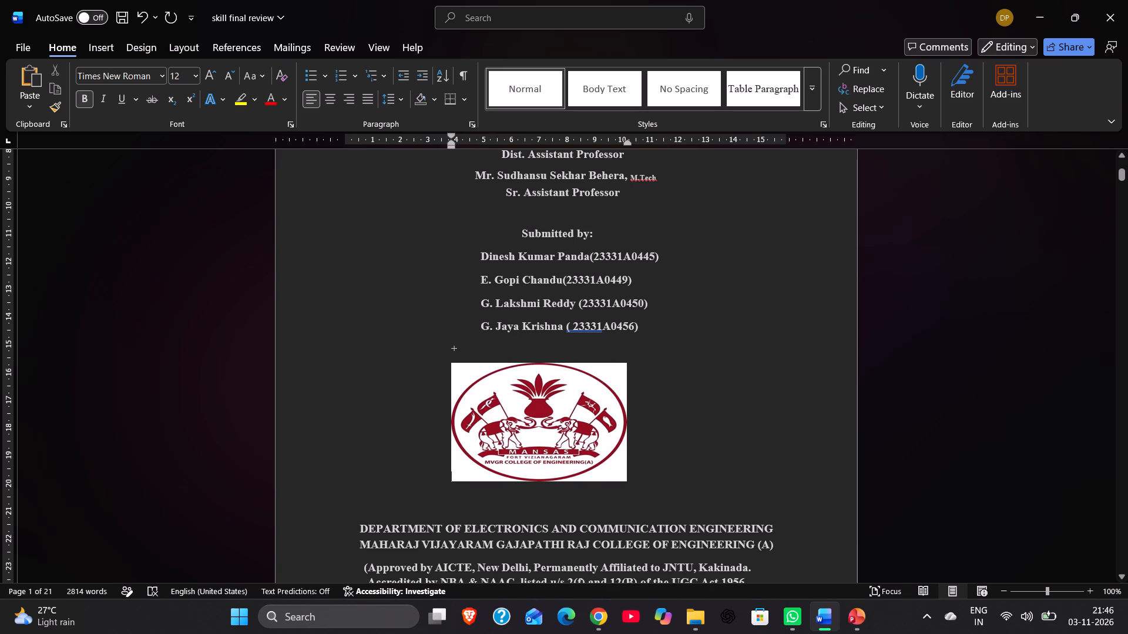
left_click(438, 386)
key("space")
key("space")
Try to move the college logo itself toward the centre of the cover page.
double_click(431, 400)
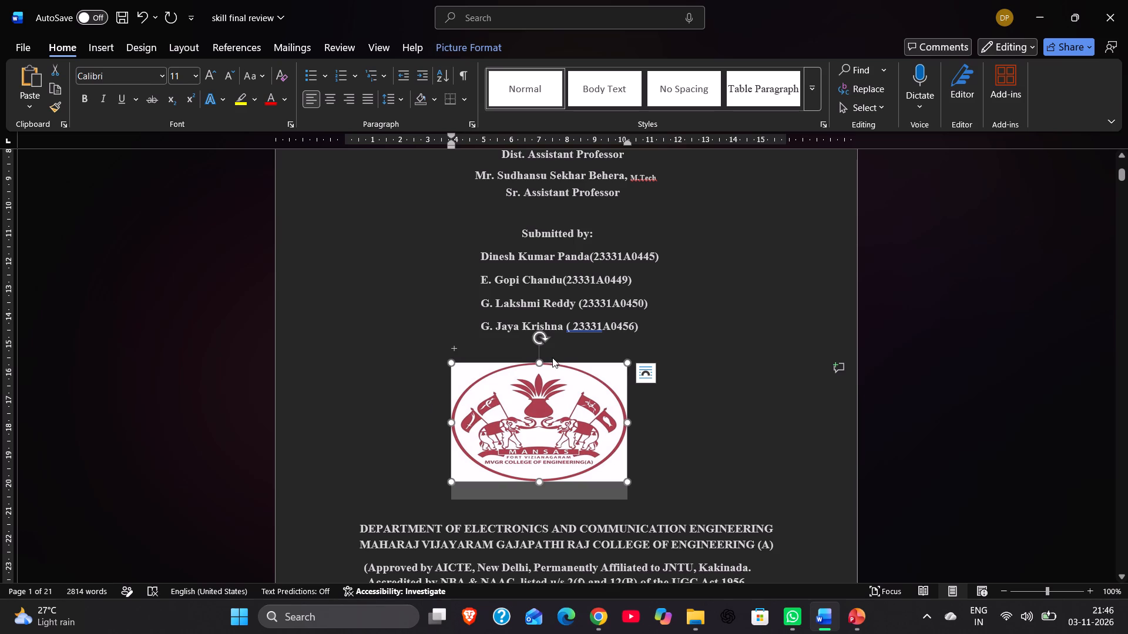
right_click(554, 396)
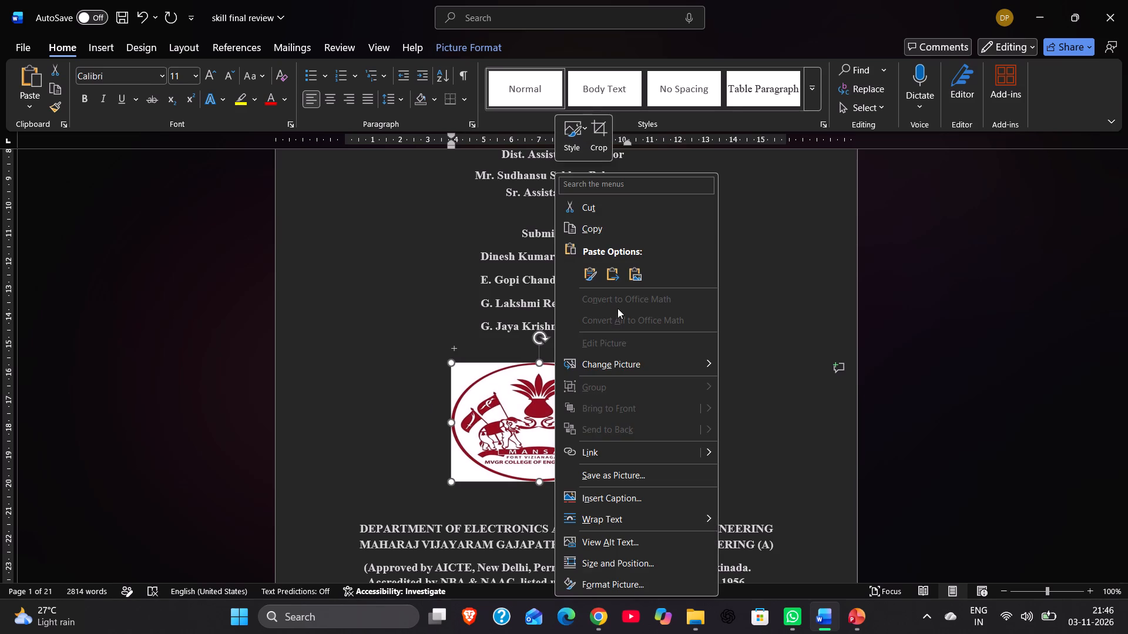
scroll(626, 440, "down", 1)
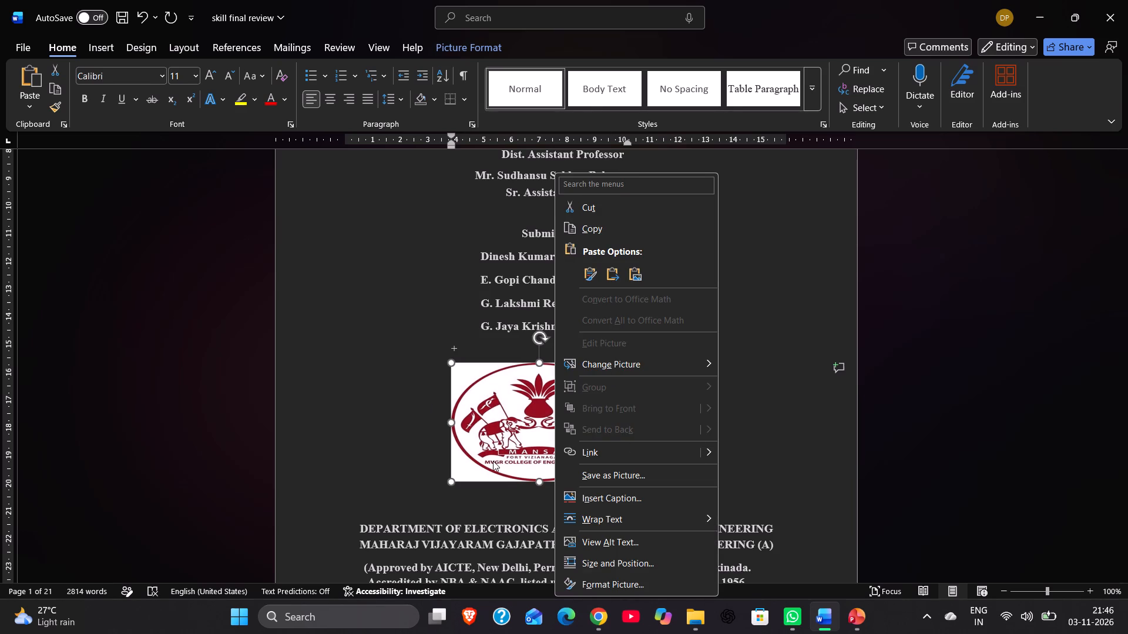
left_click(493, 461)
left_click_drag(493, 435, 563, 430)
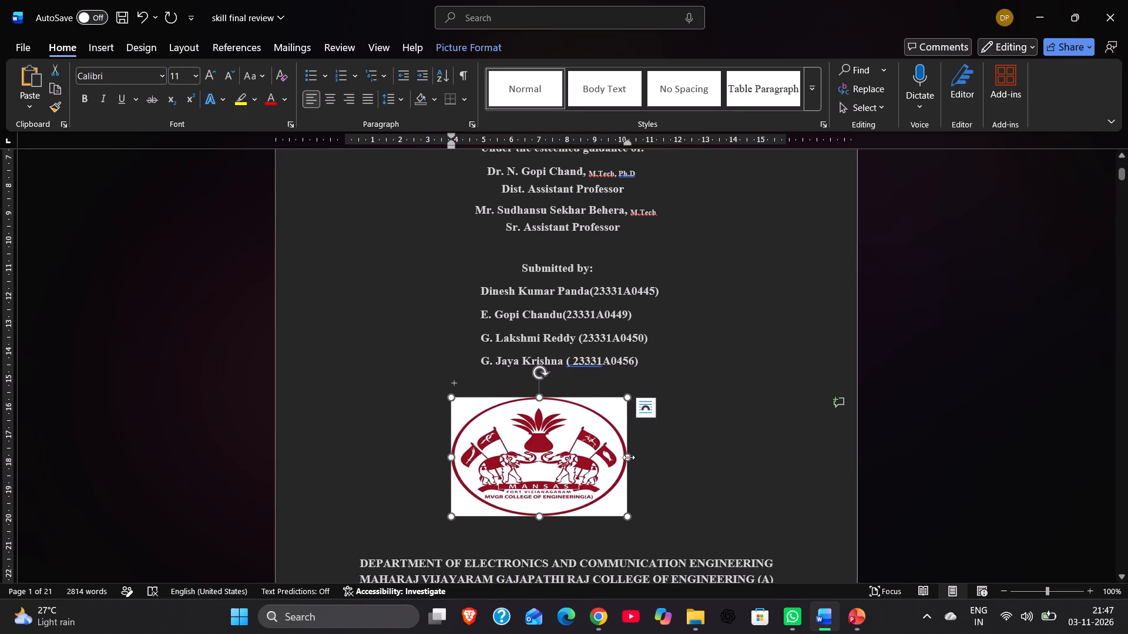
Stretch the college logo's width to about 8.3 cm so it sits centred above the department heading.
left_click_drag(627, 461, 681, 456)
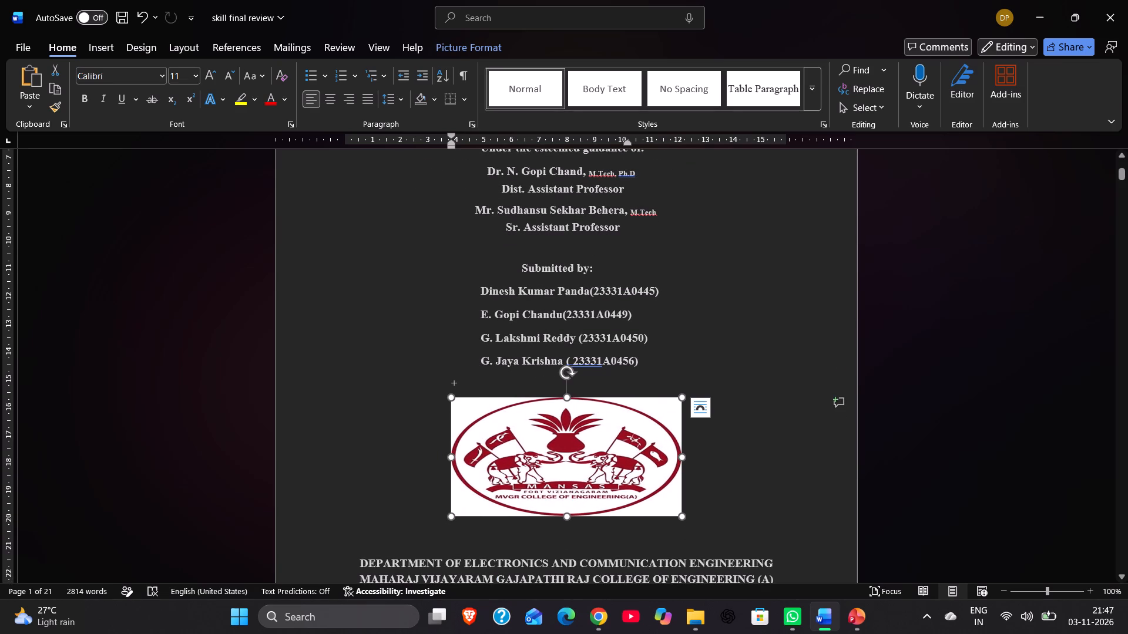
Scale the stretched college logo down proportionally to about 7.8 cm wide by 4 cm high.
scroll(779, 484, "down", 3)
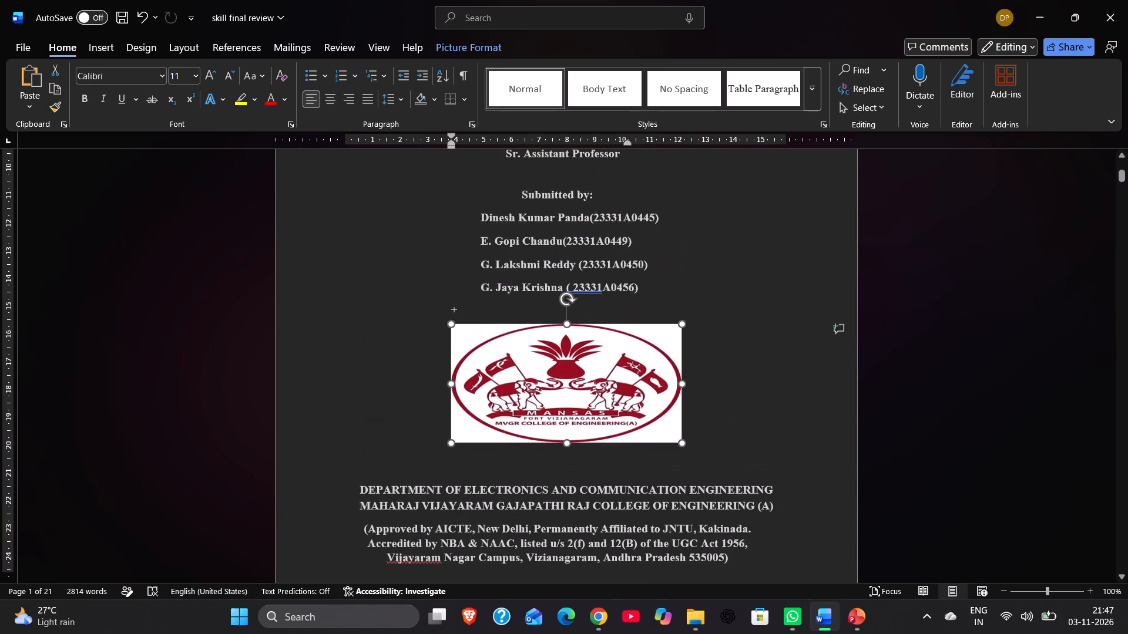
scroll(779, 484, "down", 2)
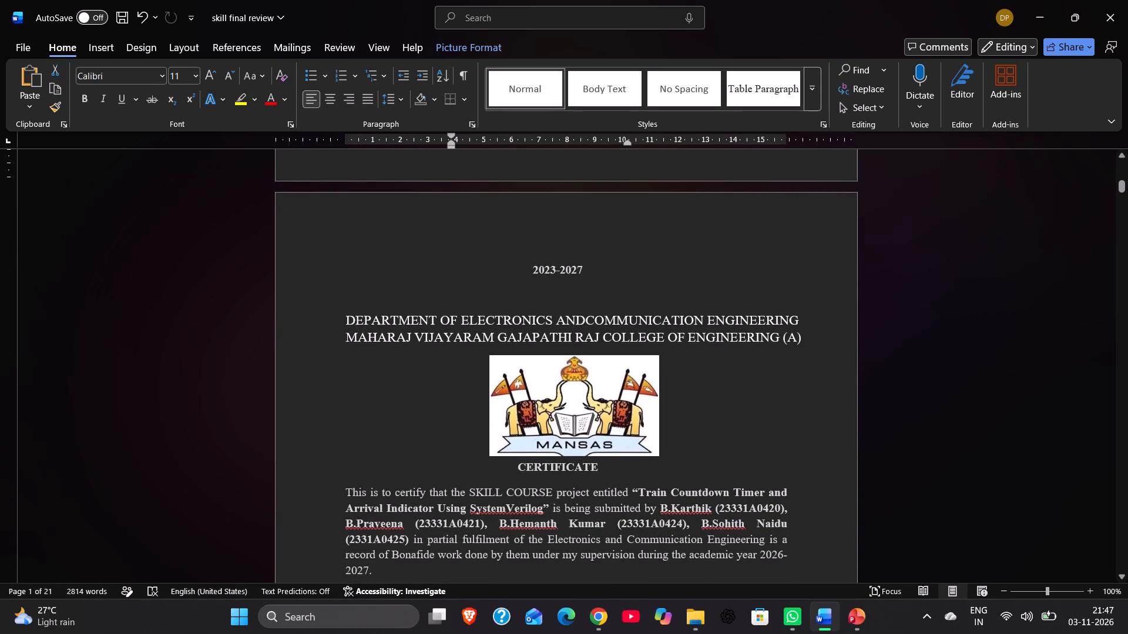
scroll(779, 484, "up", 1)
scroll(672, 365, "up", 2)
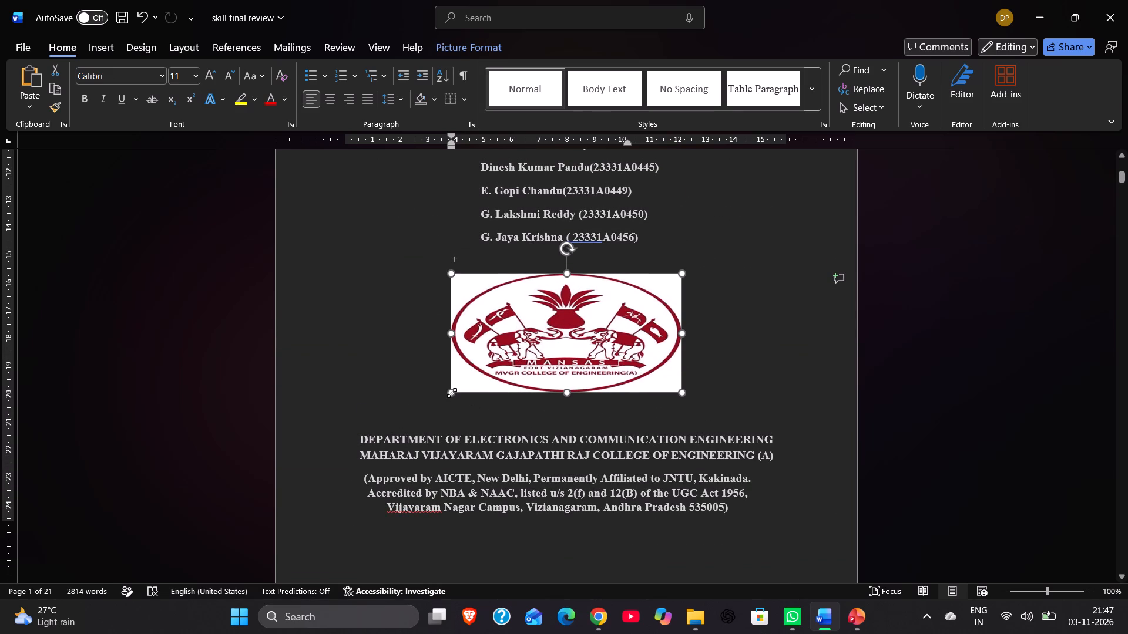
left_click_drag(451, 393, 465, 383)
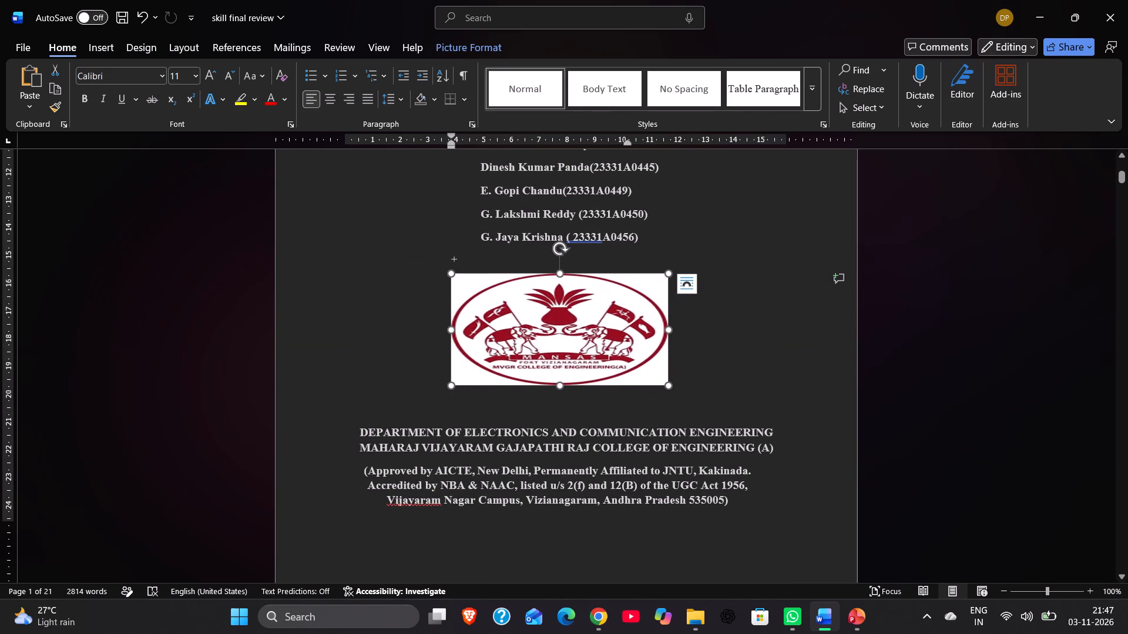
scroll(516, 439, "down", 2)
scroll(516, 439, "up", 1)
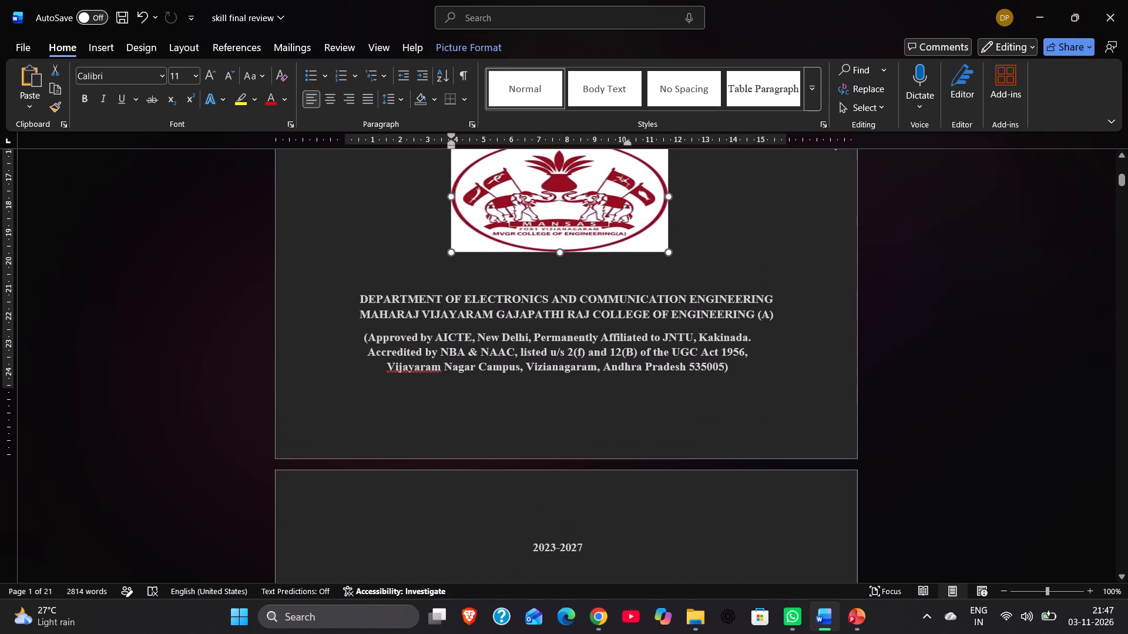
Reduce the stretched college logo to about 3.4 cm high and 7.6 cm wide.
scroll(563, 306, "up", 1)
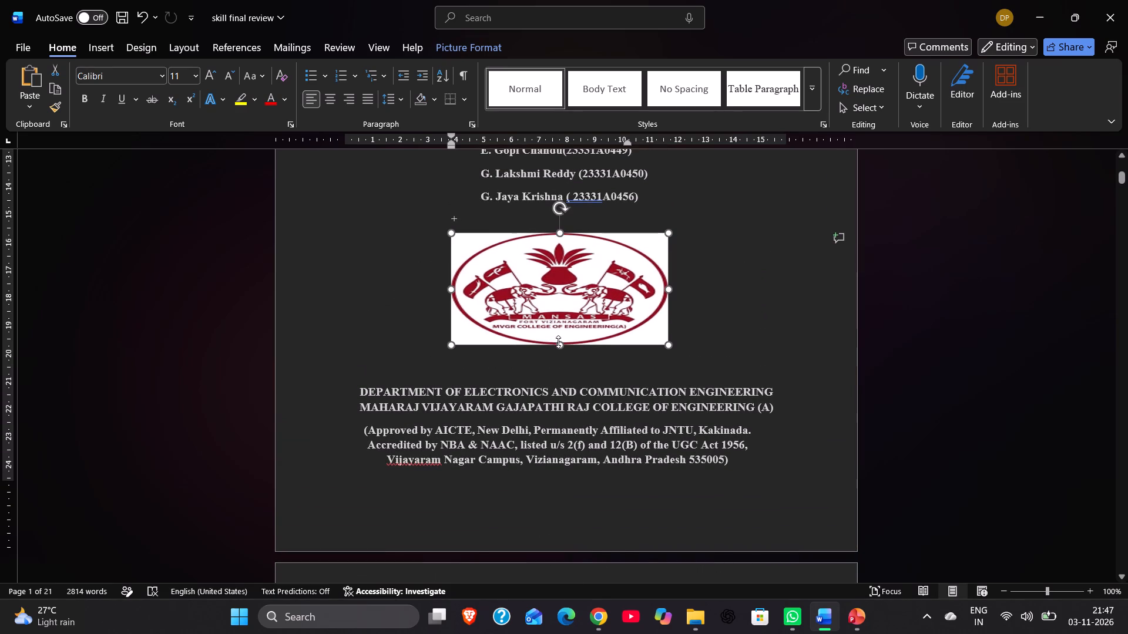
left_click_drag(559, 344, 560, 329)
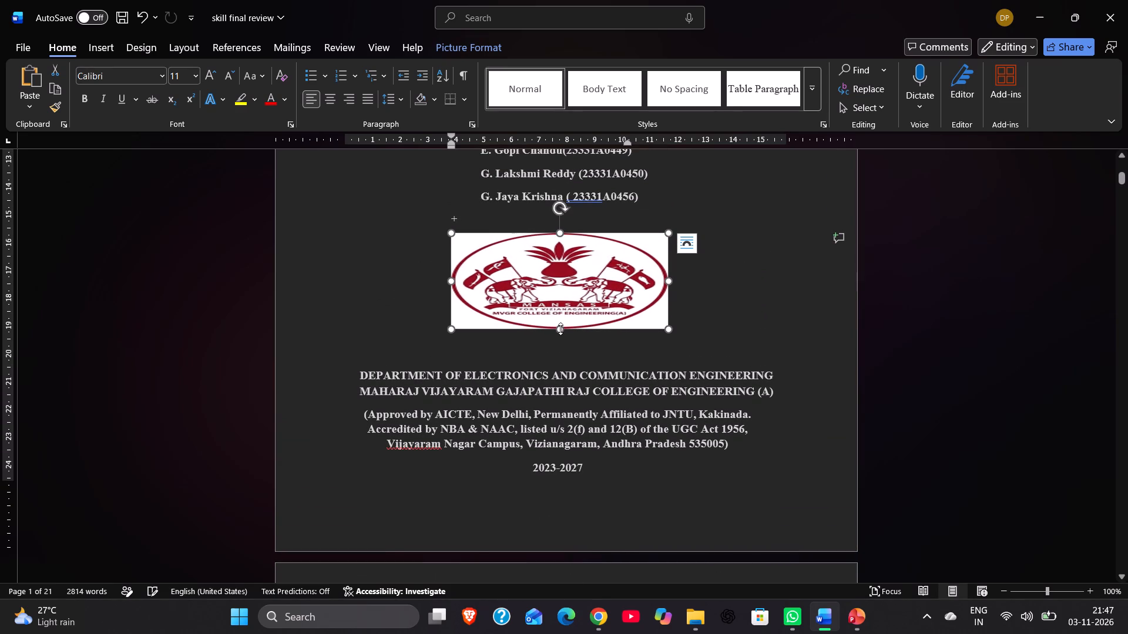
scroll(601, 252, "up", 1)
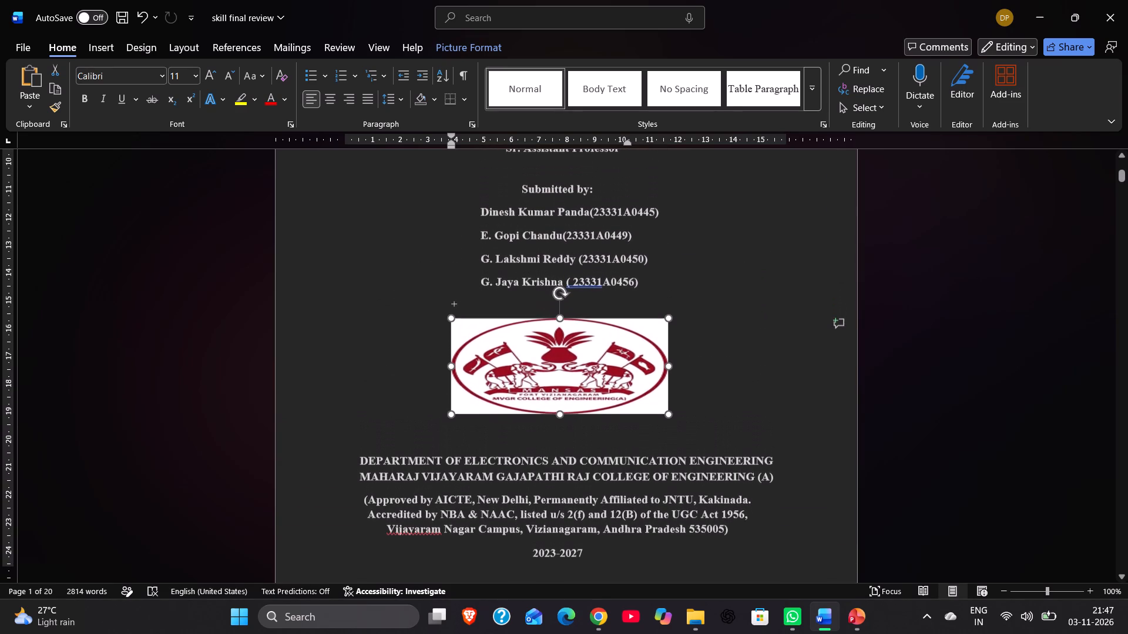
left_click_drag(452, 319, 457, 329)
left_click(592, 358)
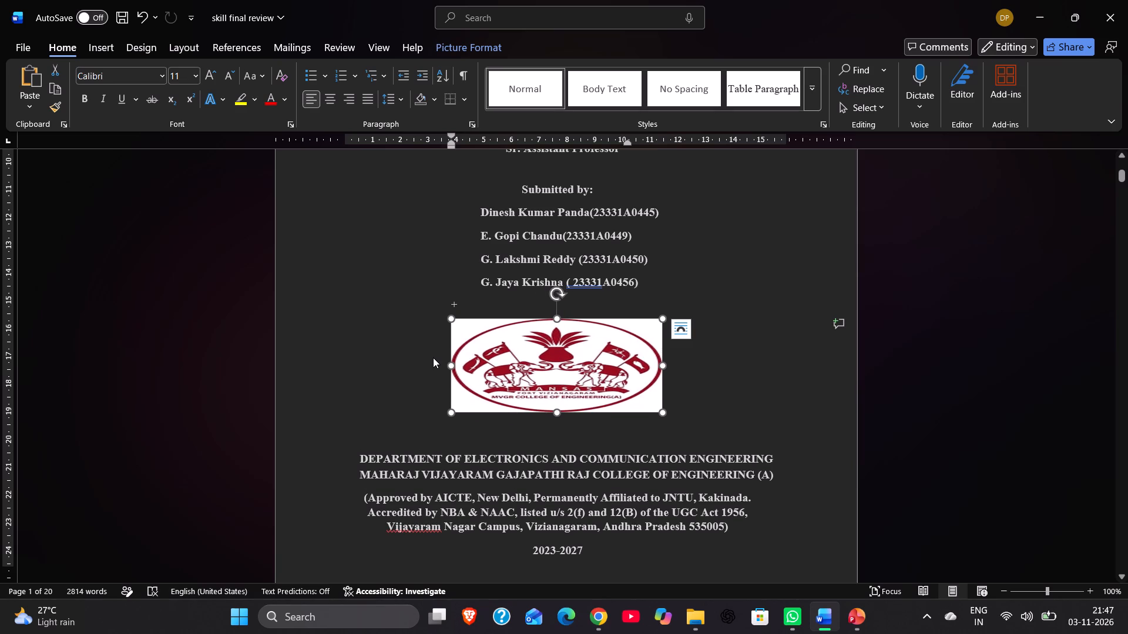
Replace the stretched college logo with a fresh pasted copy on a new line below the last team member, indented four tab stops.
triple_click(433, 355)
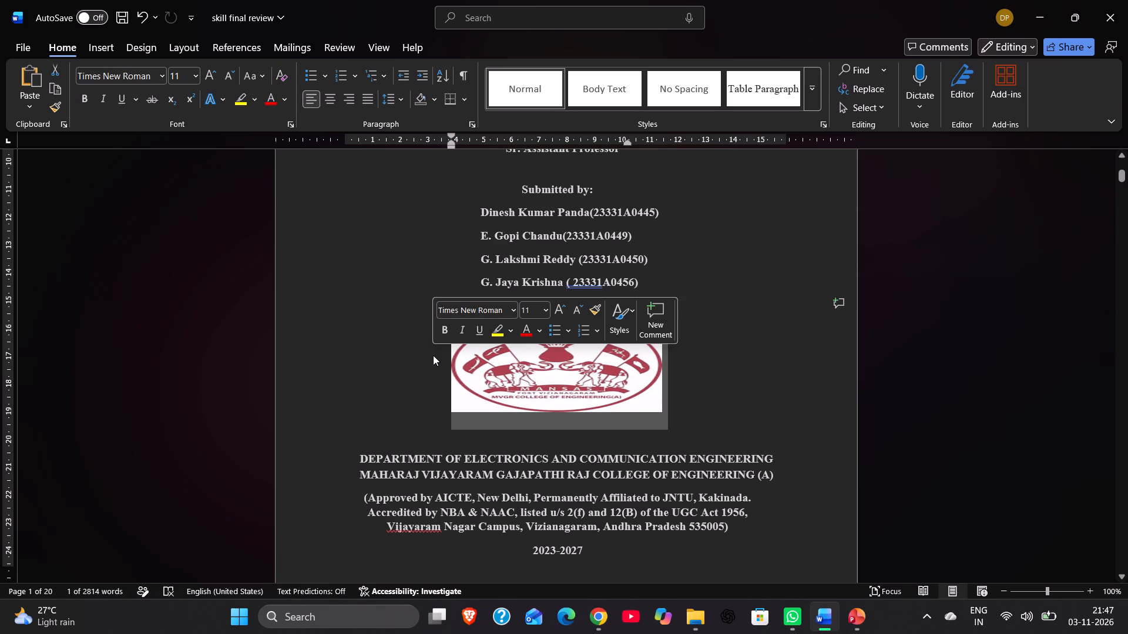
key("BackSpace")
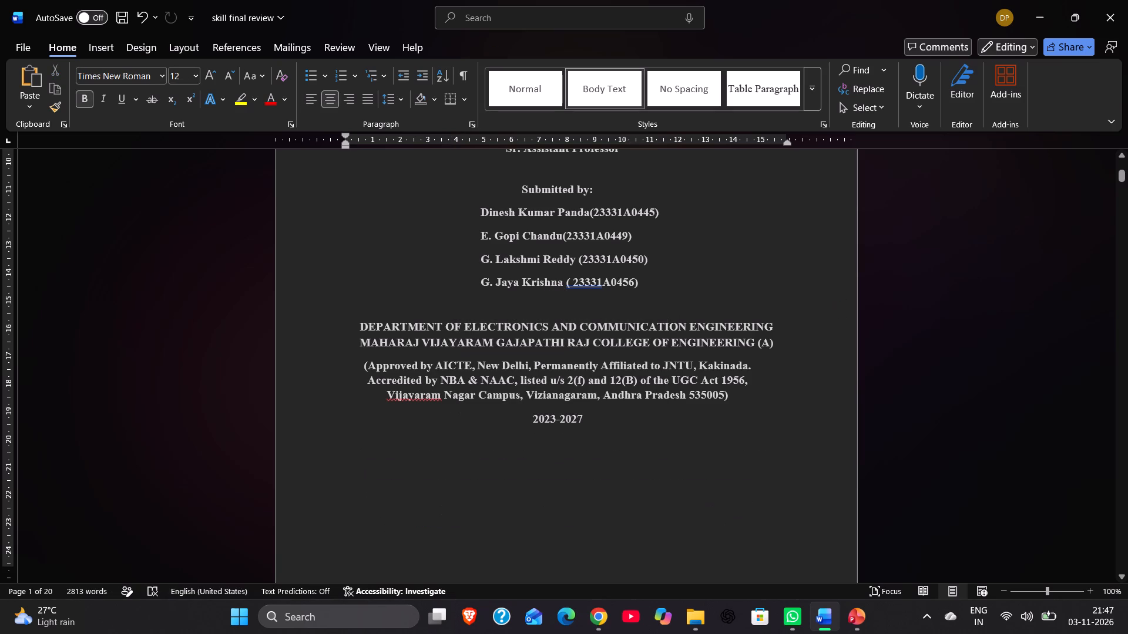
key("Left")
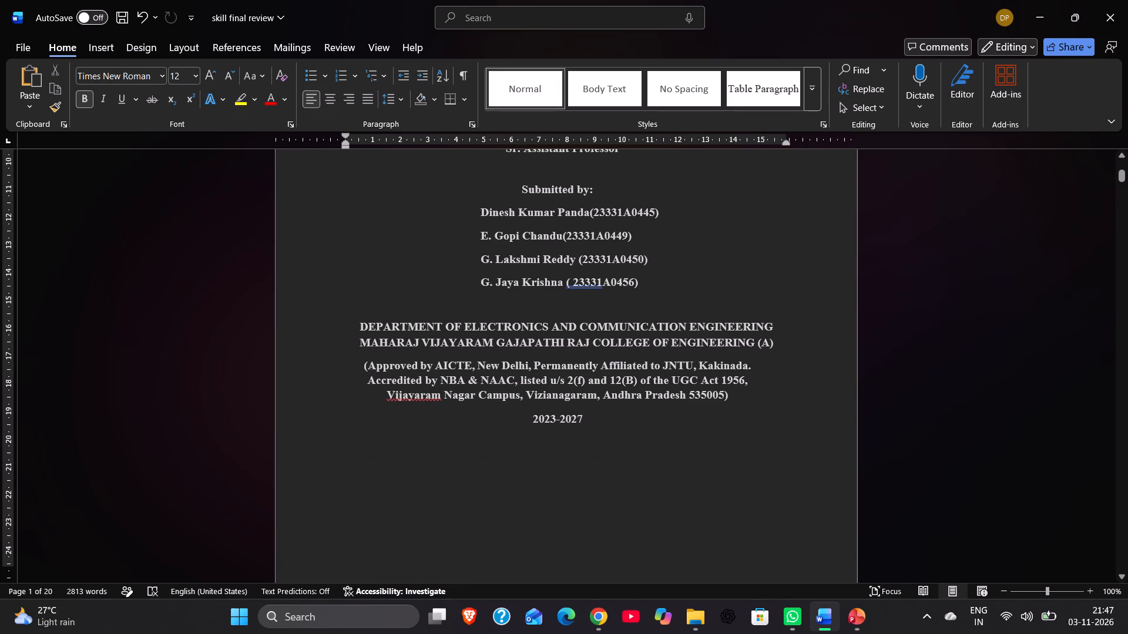
key("BackSpace")
key("ctrl+z")
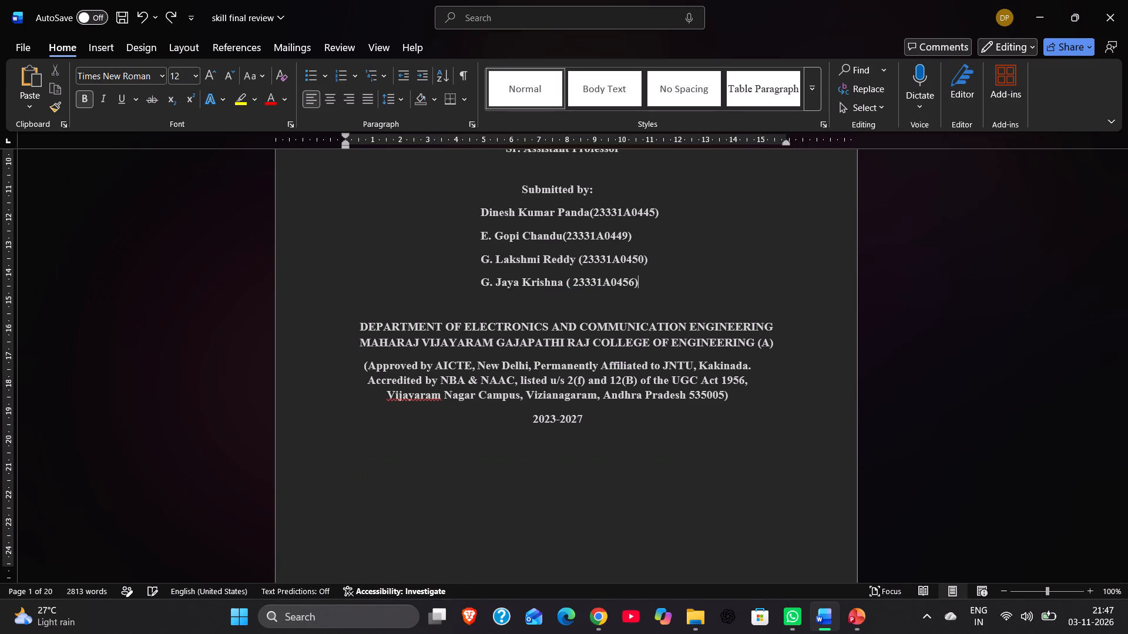
key("Return")
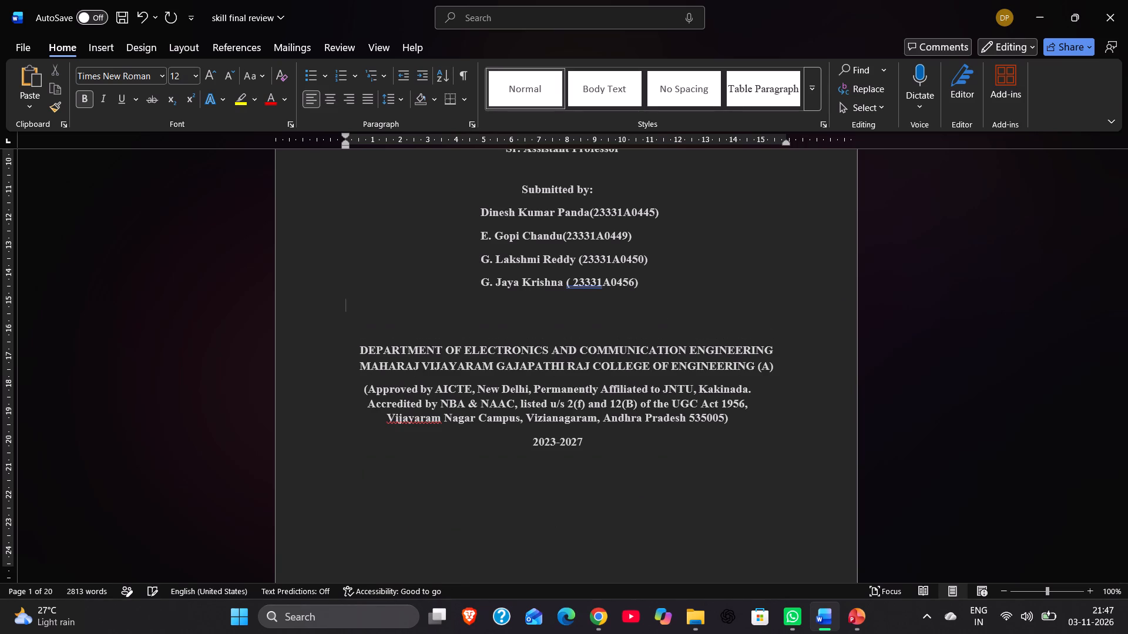
key("Tab")
key("Tab")
key("Tab")
key("Tab")
key("ctrl+v")
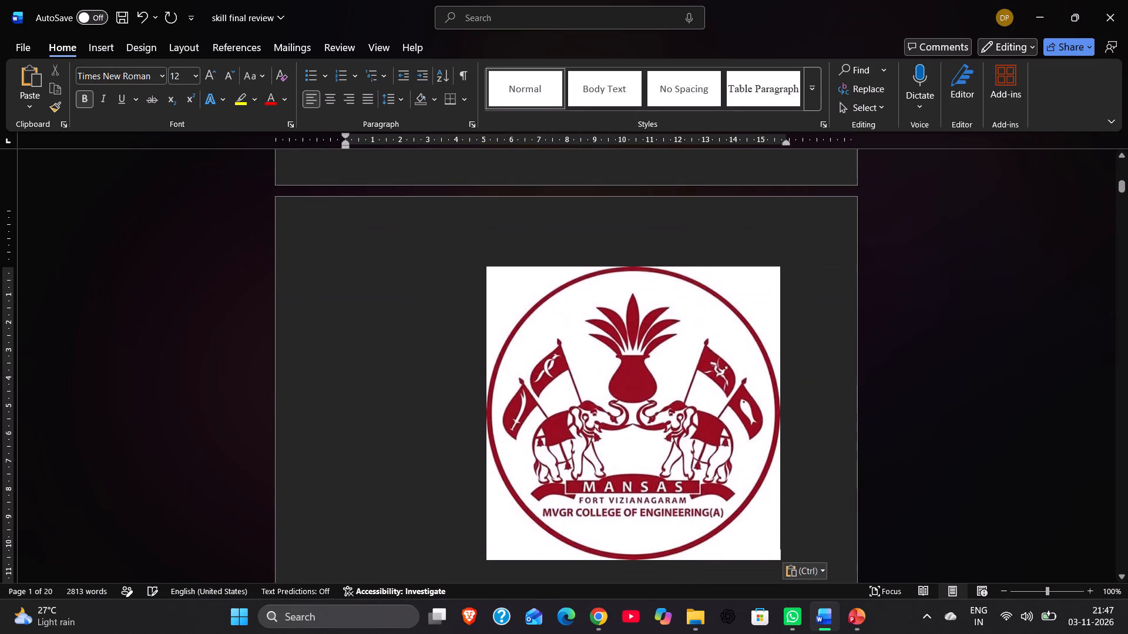
Scale the pasted college logo down to about 4.6 cm high and widen it to about 5.4 cm.
left_click(711, 471)
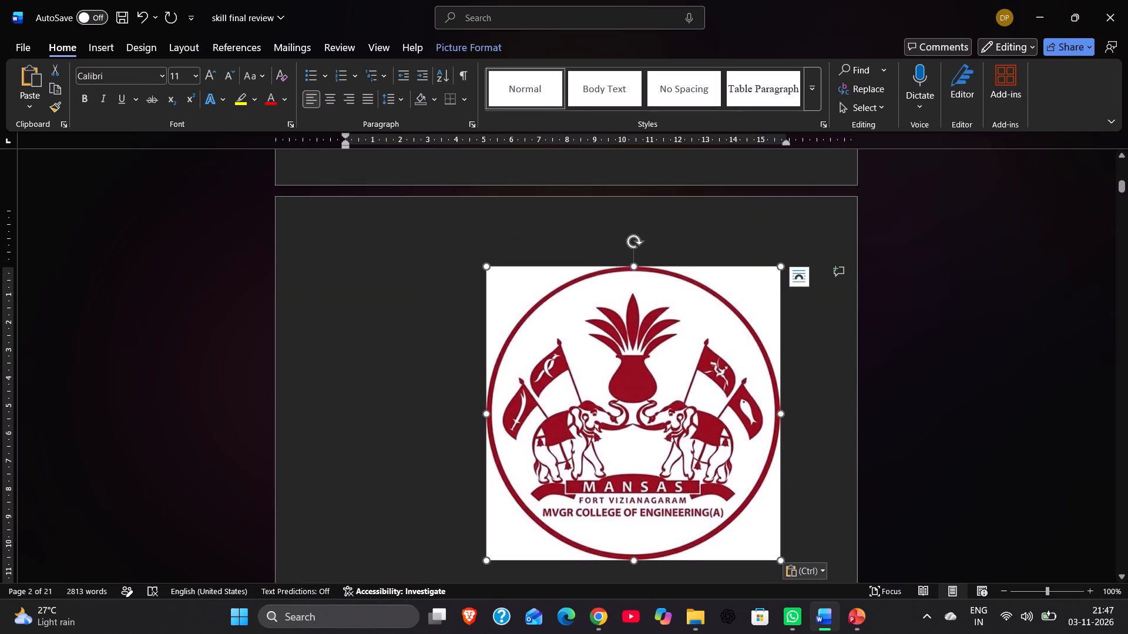
left_click_drag(784, 558, 775, 550)
left_click_drag(775, 550, 613, 331)
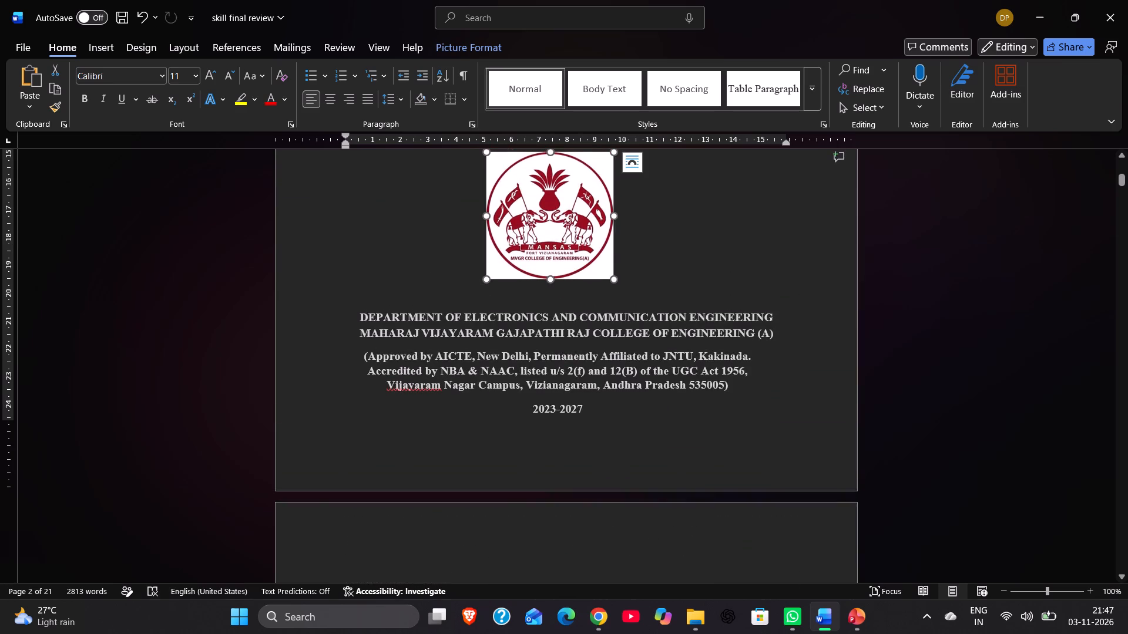
scroll(613, 331, "up", 1)
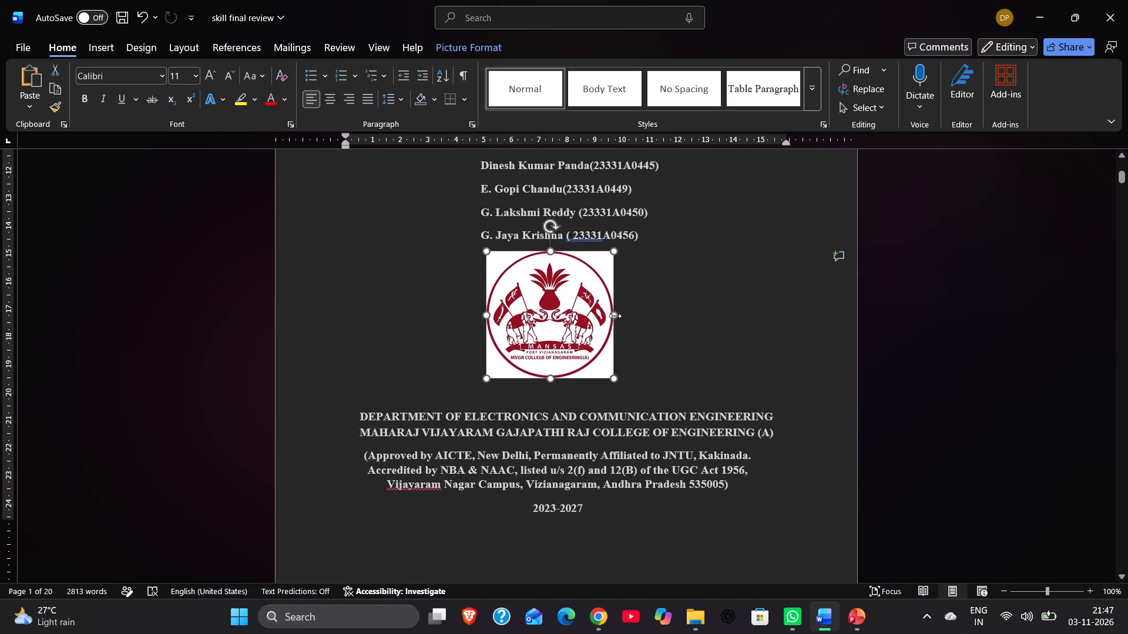
left_click_drag(616, 316, 636, 318)
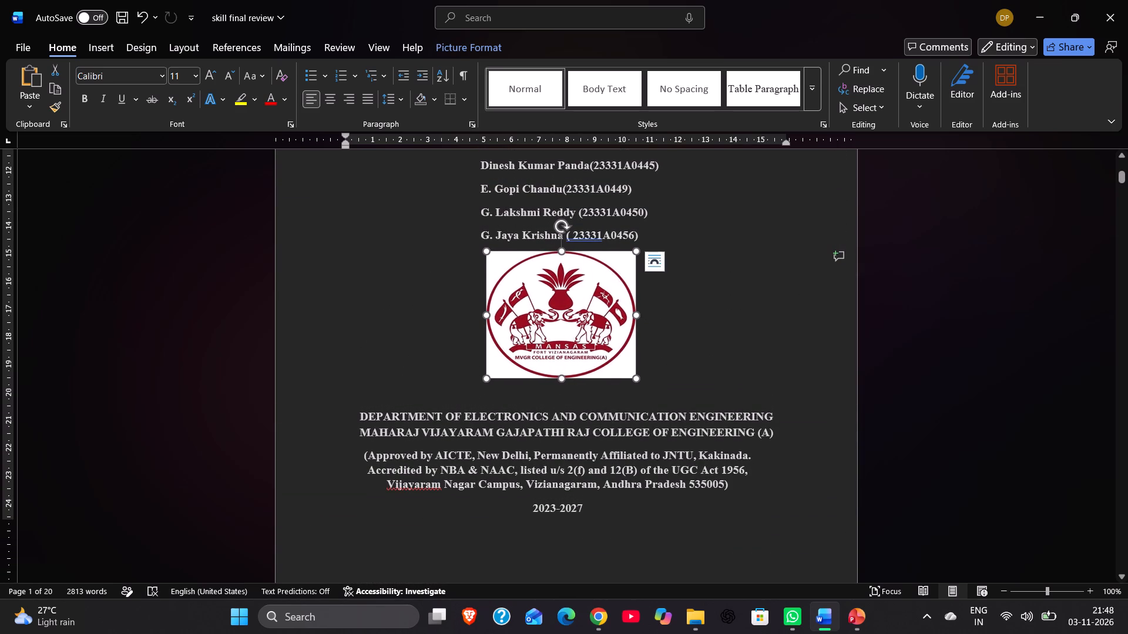
Look through the certificate and contents pages for content that still belongs to the old project.
scroll(688, 344, "down", 3)
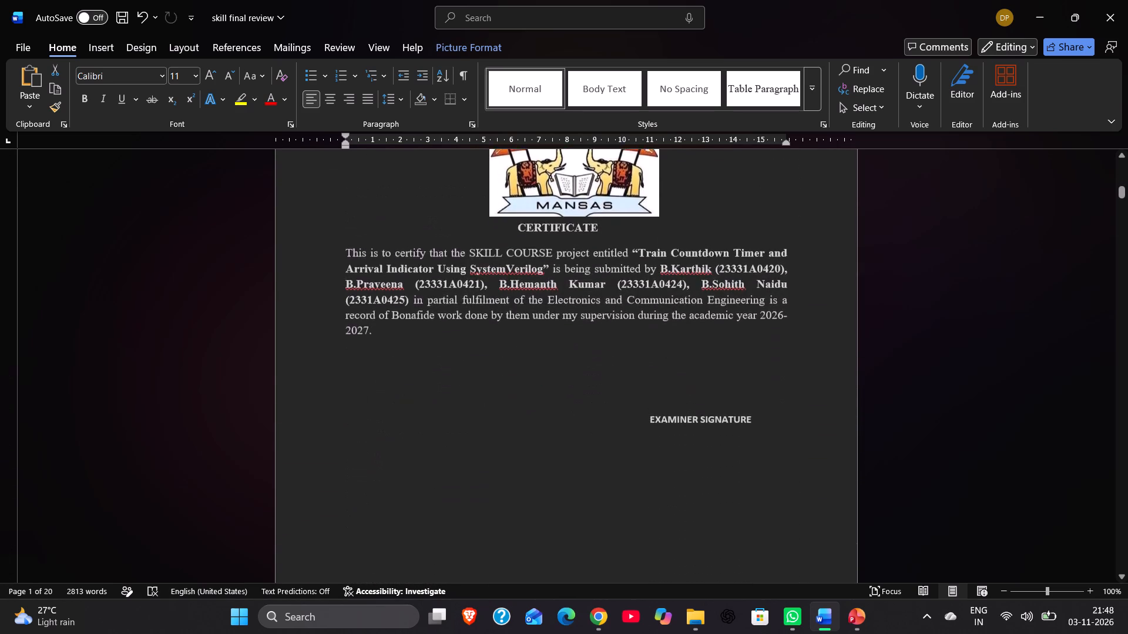
scroll(688, 344, "down", 3)
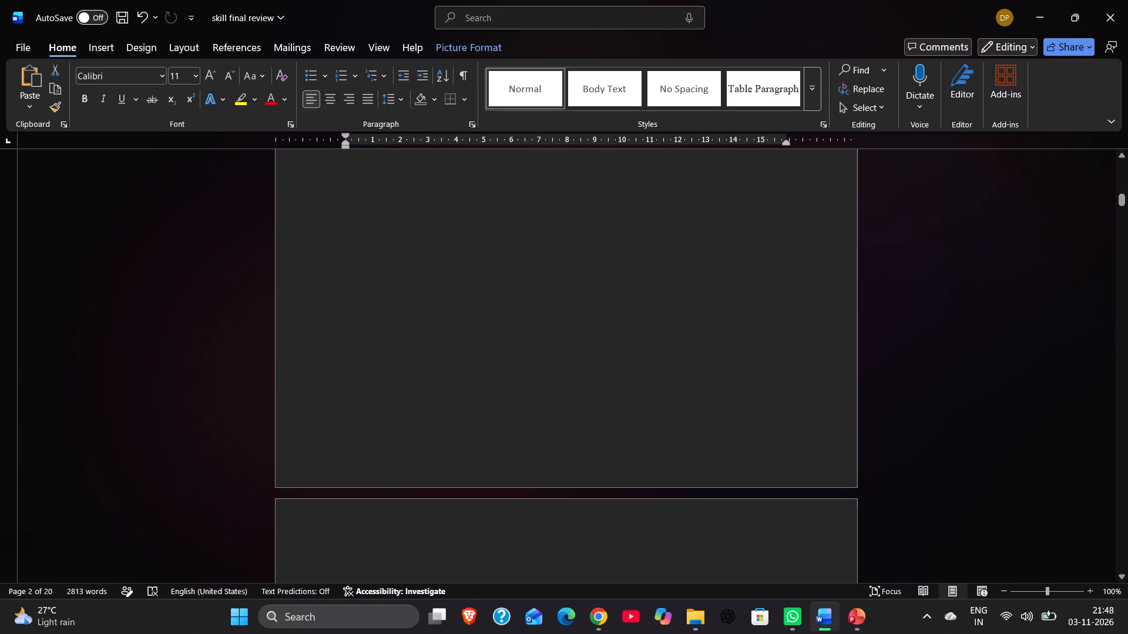
scroll(688, 344, "down", 1)
scroll(688, 344, "up", 1)
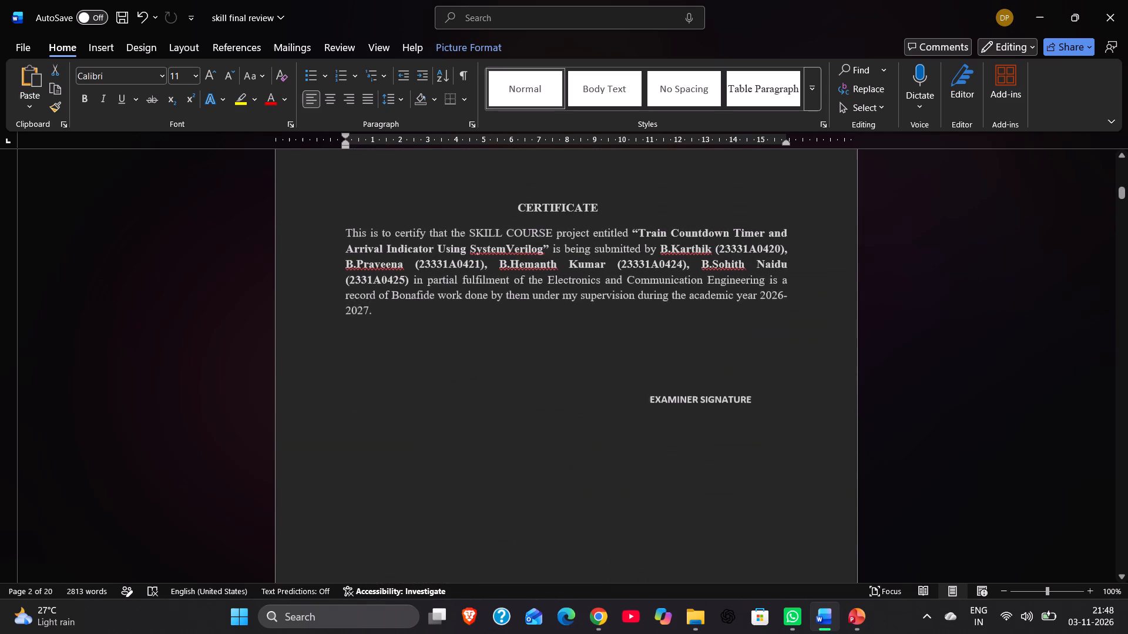
scroll(688, 344, "down", 7)
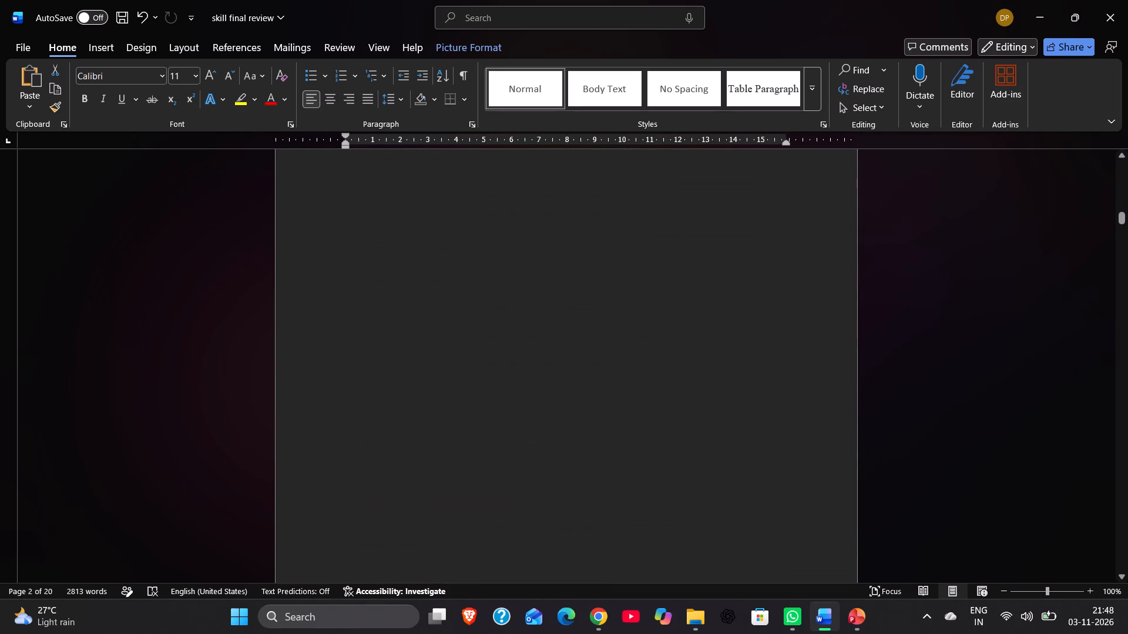
scroll(688, 344, "up", 2)
scroll(688, 344, "down", 3)
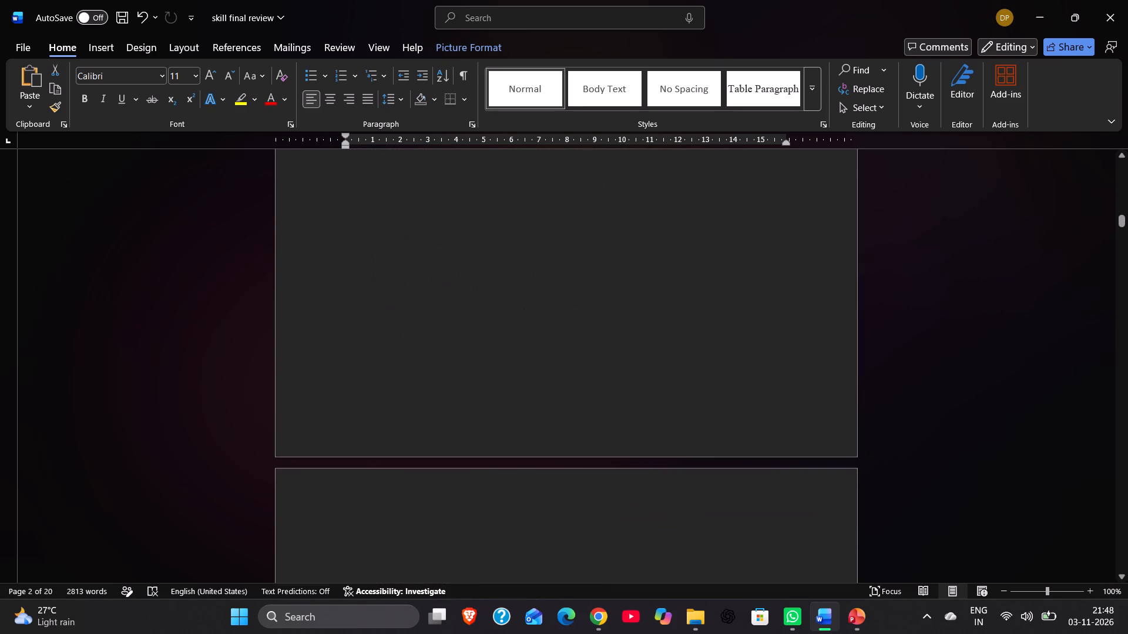
scroll(688, 344, "up", 3)
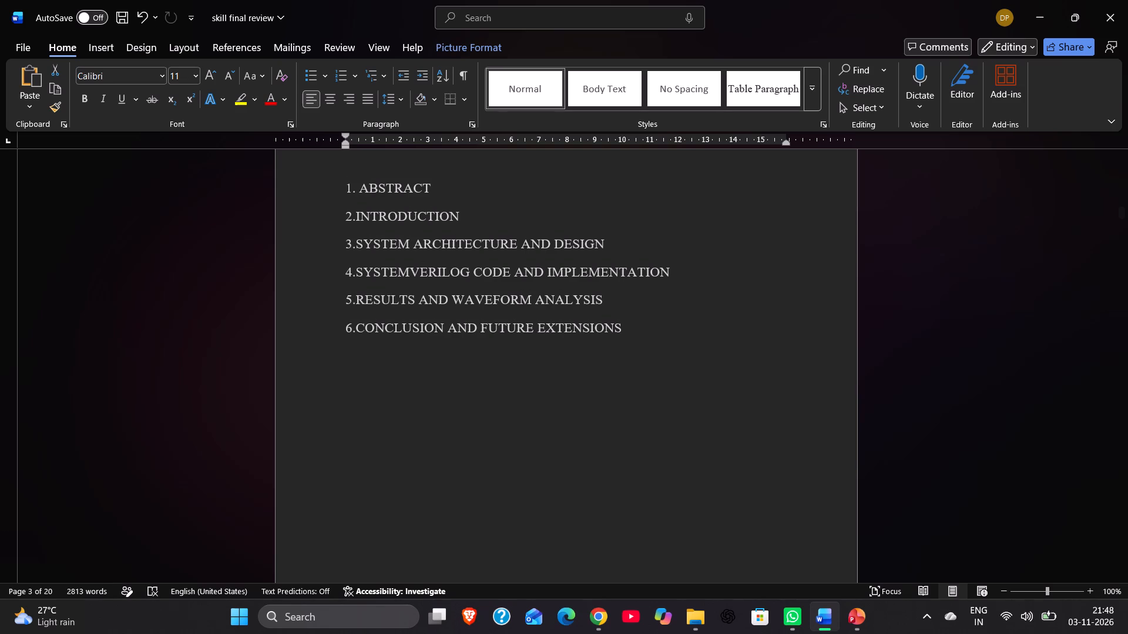
left_click(604, 626)
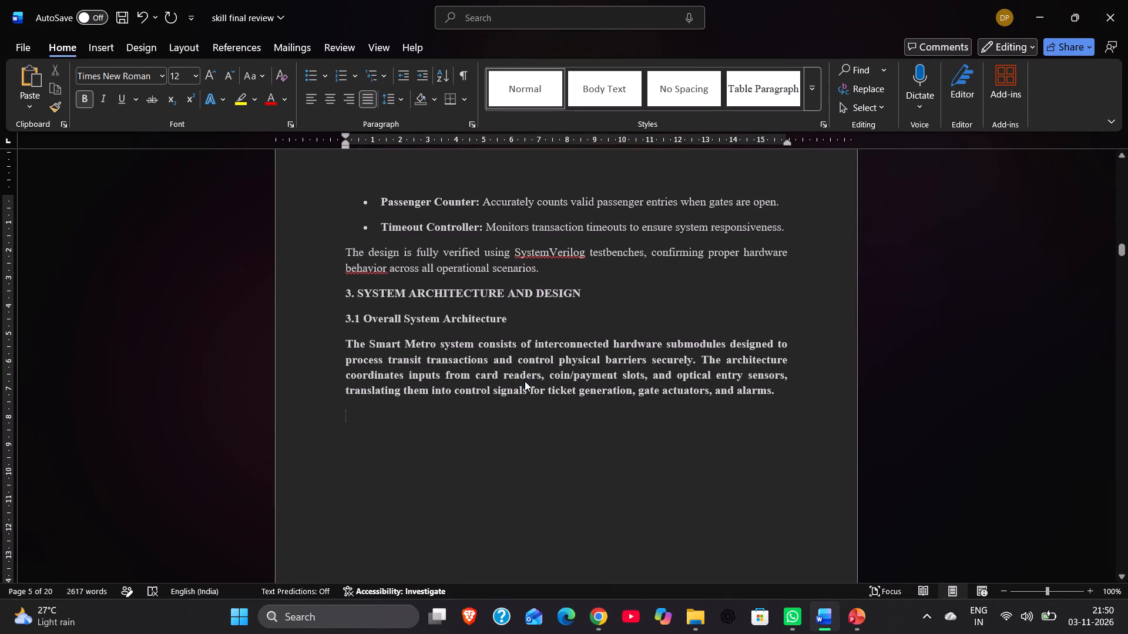
Look through the pasted architecture sections and back over the introduction, abstract and contents pages.
scroll(525, 381, "down", 1)
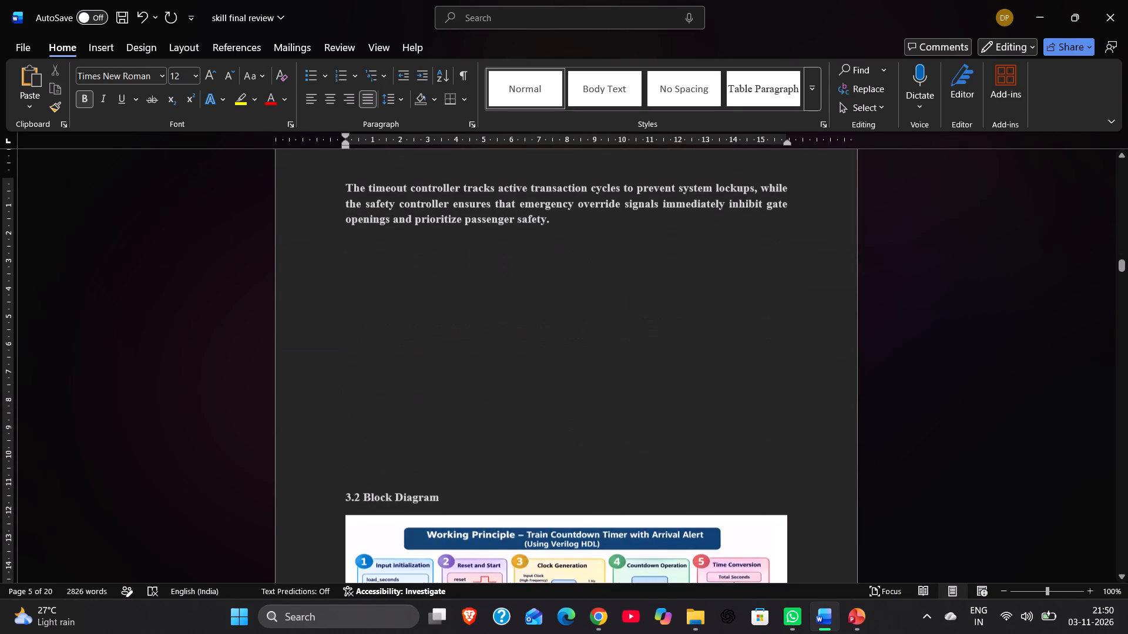
scroll(525, 381, "down", 1)
scroll(525, 381, "up", 2)
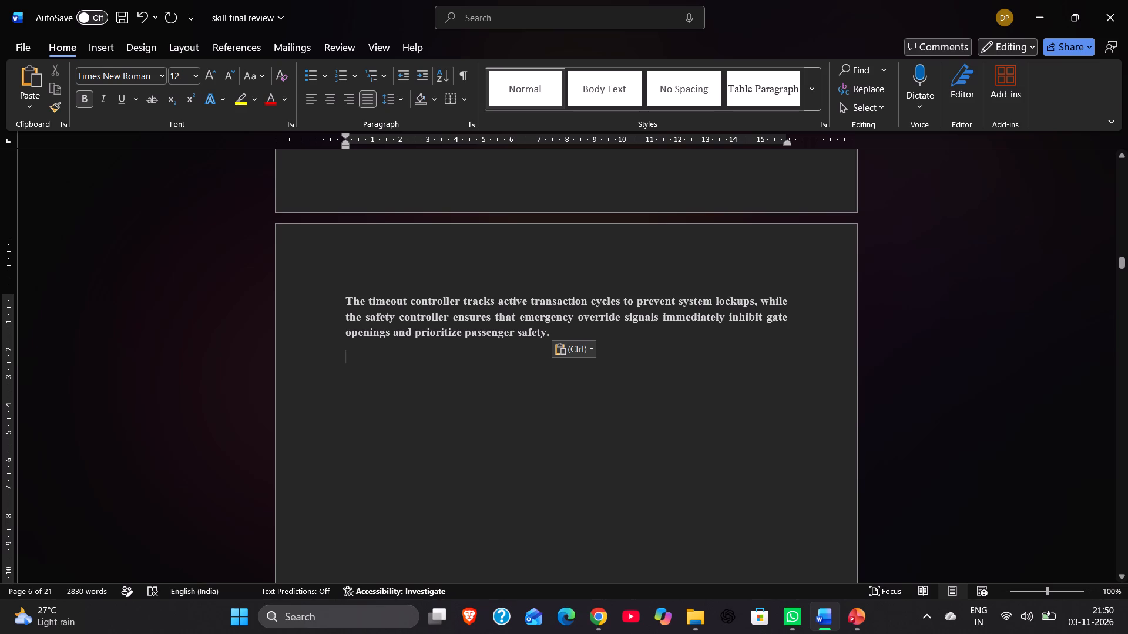
scroll(525, 381, "up", 6)
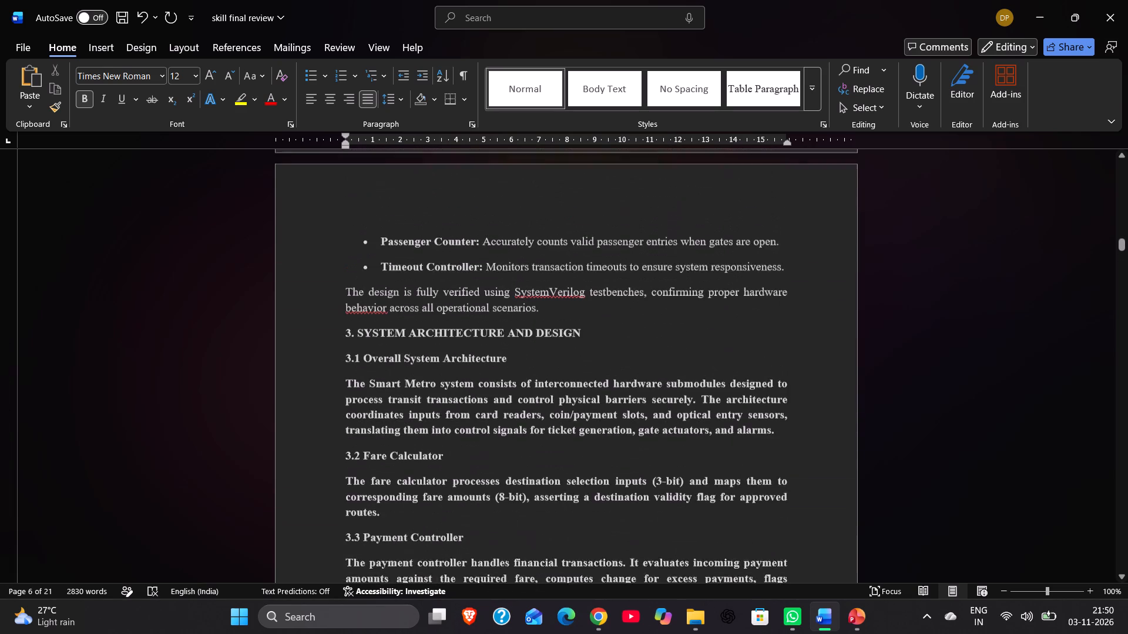
scroll(525, 381, "up", 4)
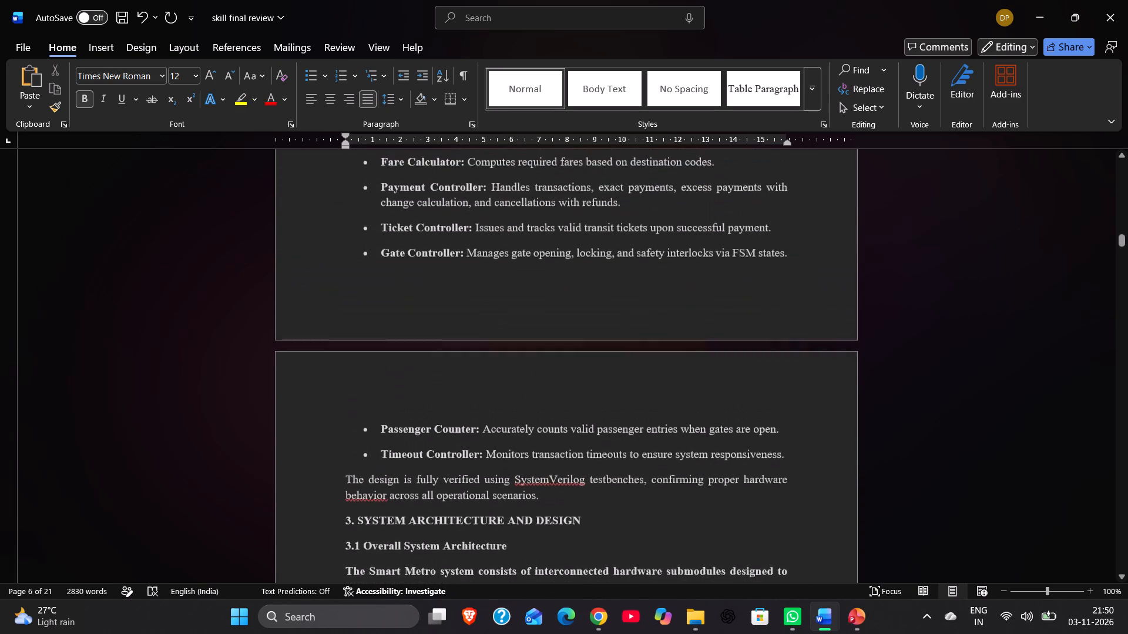
scroll(525, 381, "up", 3)
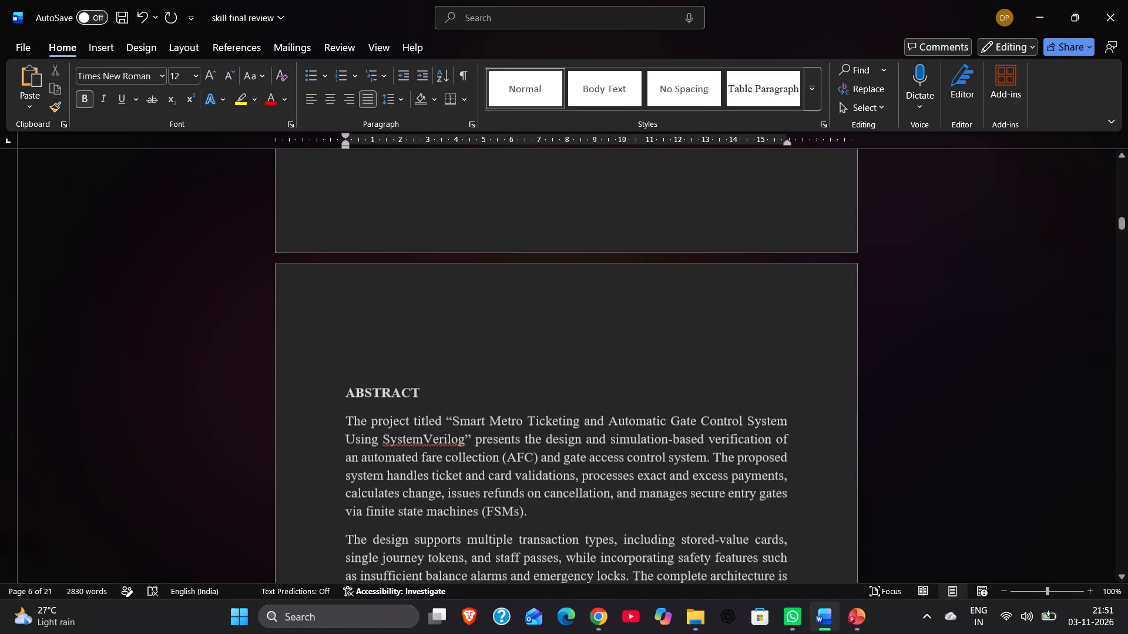
scroll(525, 381, "up", 4)
Delete the empty lines between the section 3.7 paragraph and the 3.2 Block Diagram heading, keeping a single blank line.
scroll(525, 381, "down", 1)
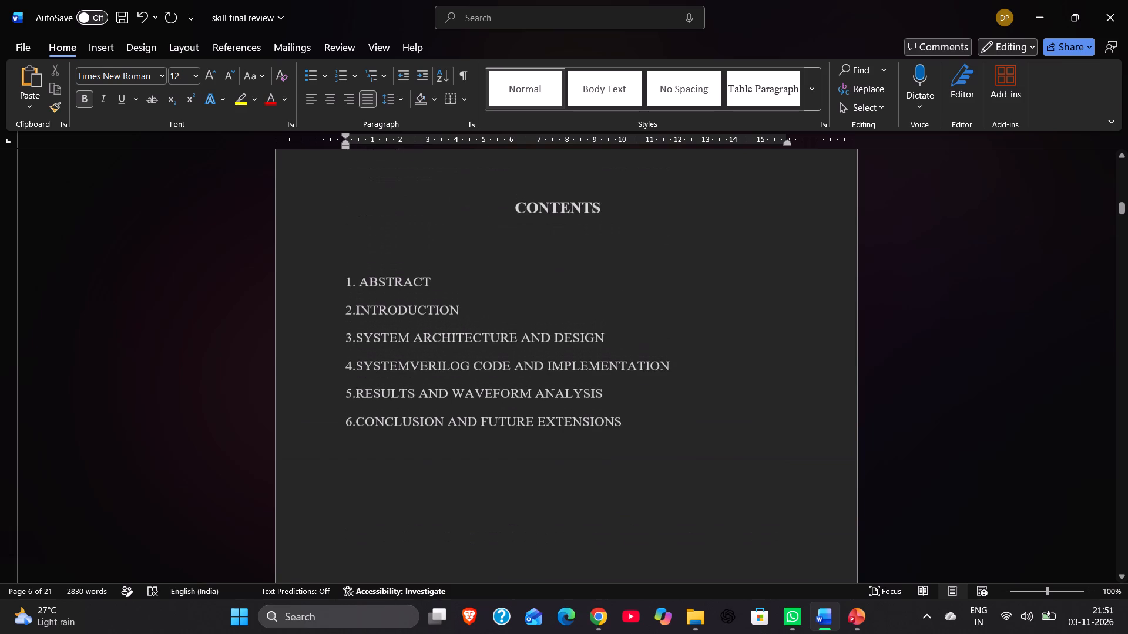
scroll(525, 381, "down", 9)
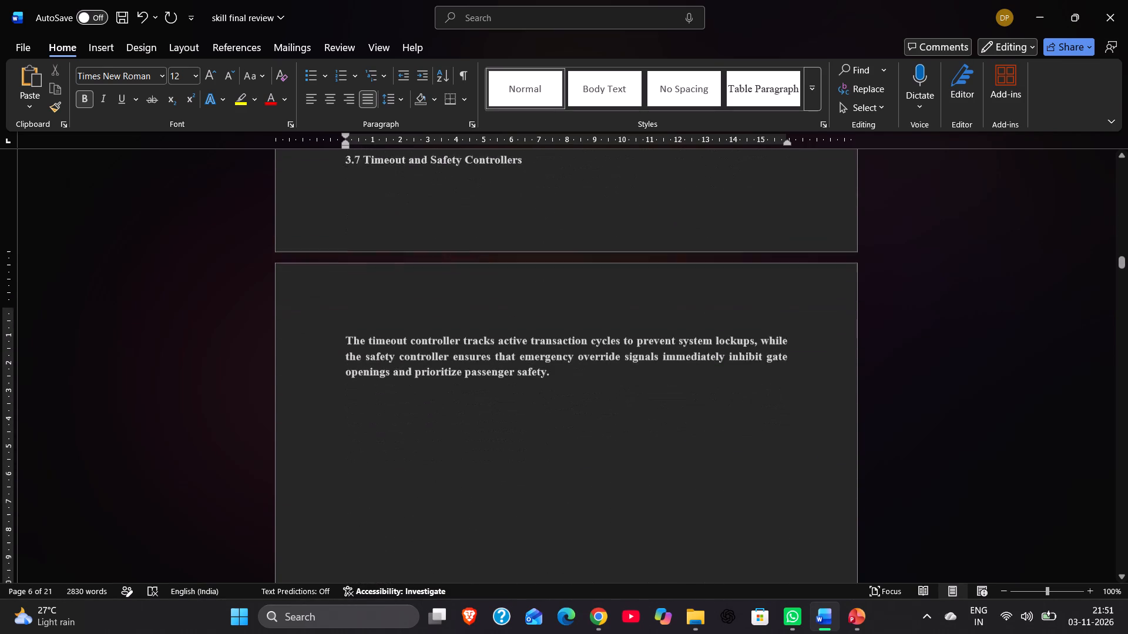
scroll(525, 381, "down", 2)
left_click(358, 411)
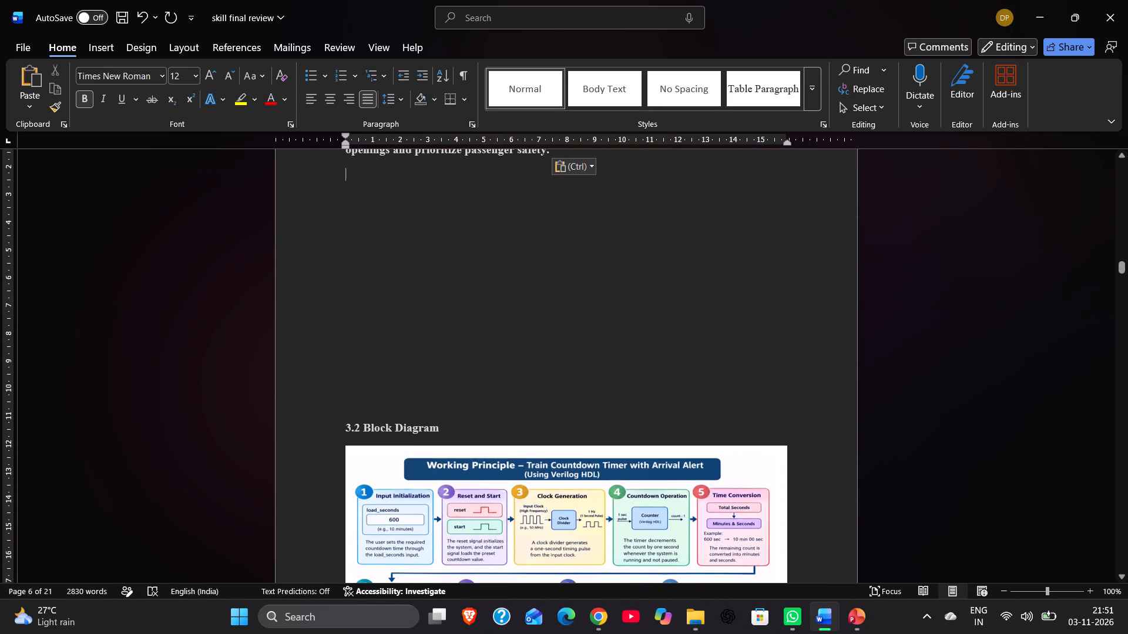
key("BackSpace")
key("BackSpace")
key("BackSpace")
key("BackSpace")
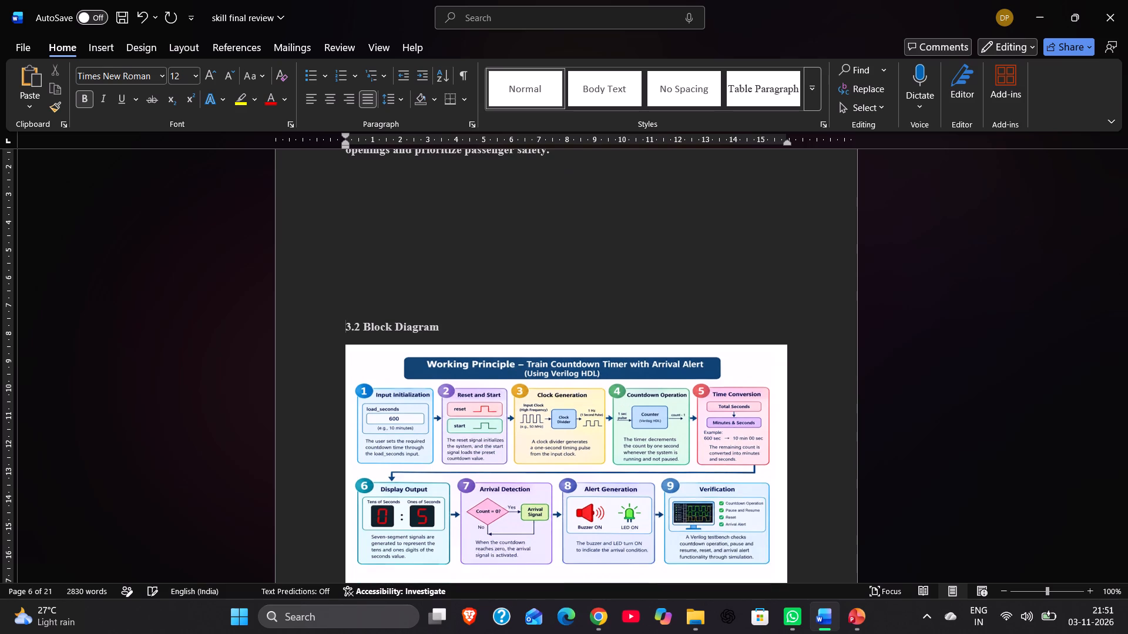
key("BackSpace")
key("BackSpace")
key("BackSpace")
key("BackSpace")
key("BackSpace")
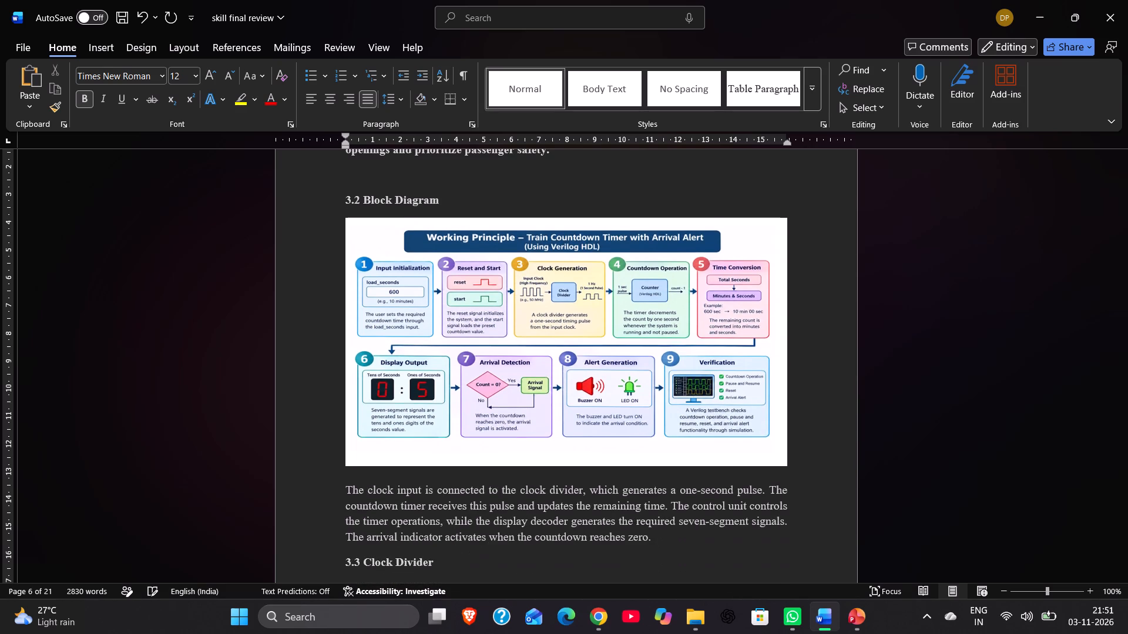
key("BackSpace")
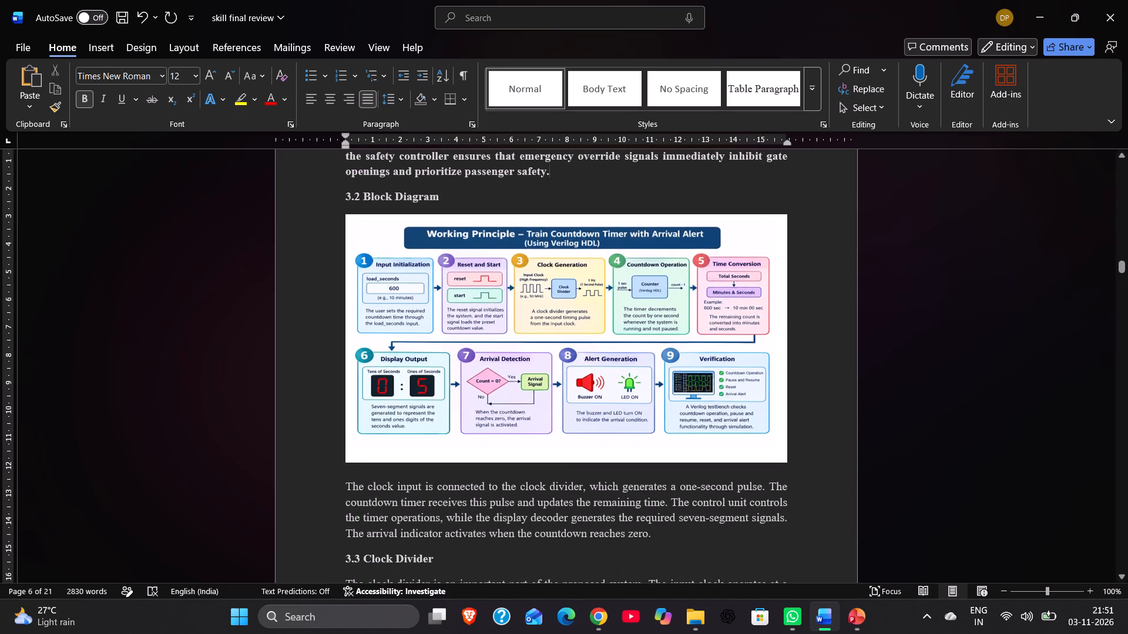
key("Return")
Look over the old block diagram and the Clock Divider, Countdown Timer and Control Operations sections after it.
scroll(358, 411, "right", 1)
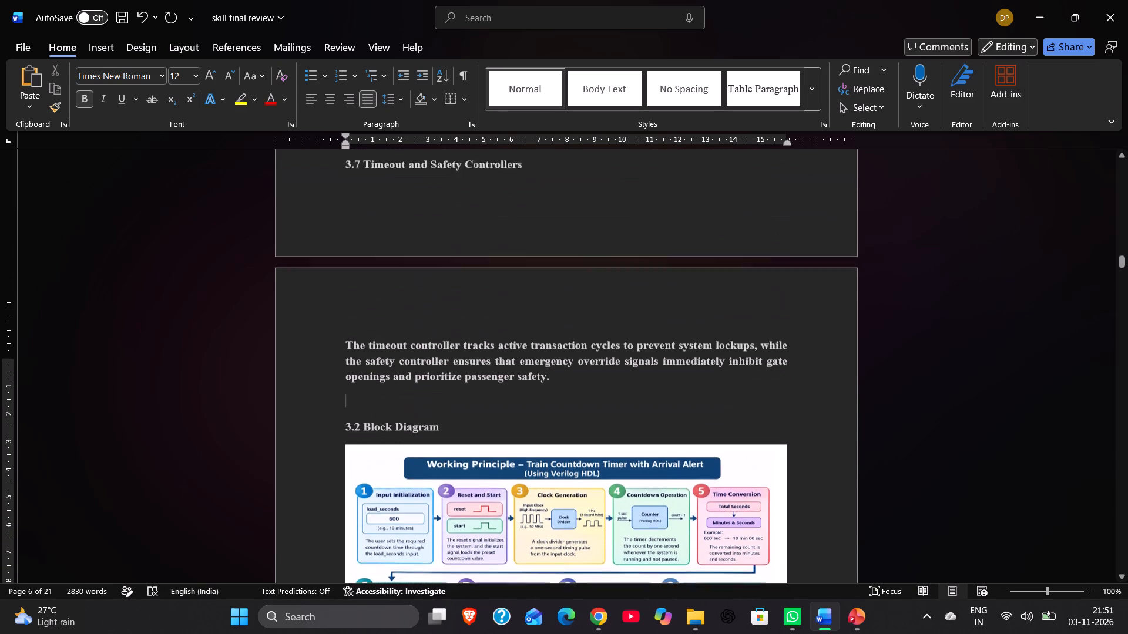
scroll(358, 411, "right", 1)
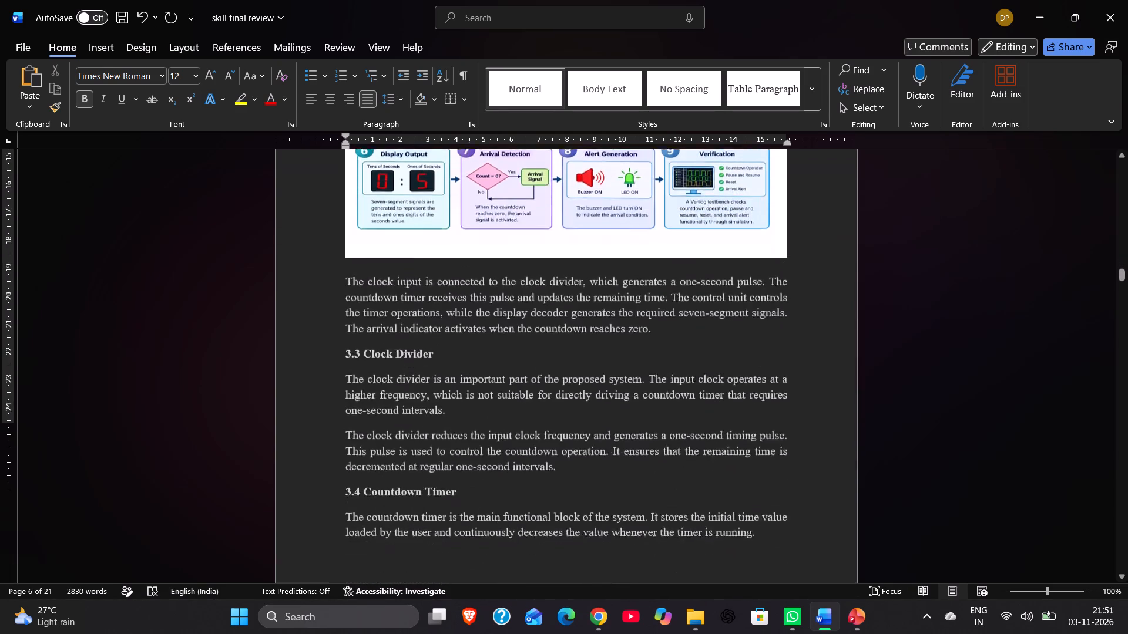
scroll(358, 411, "up", 1)
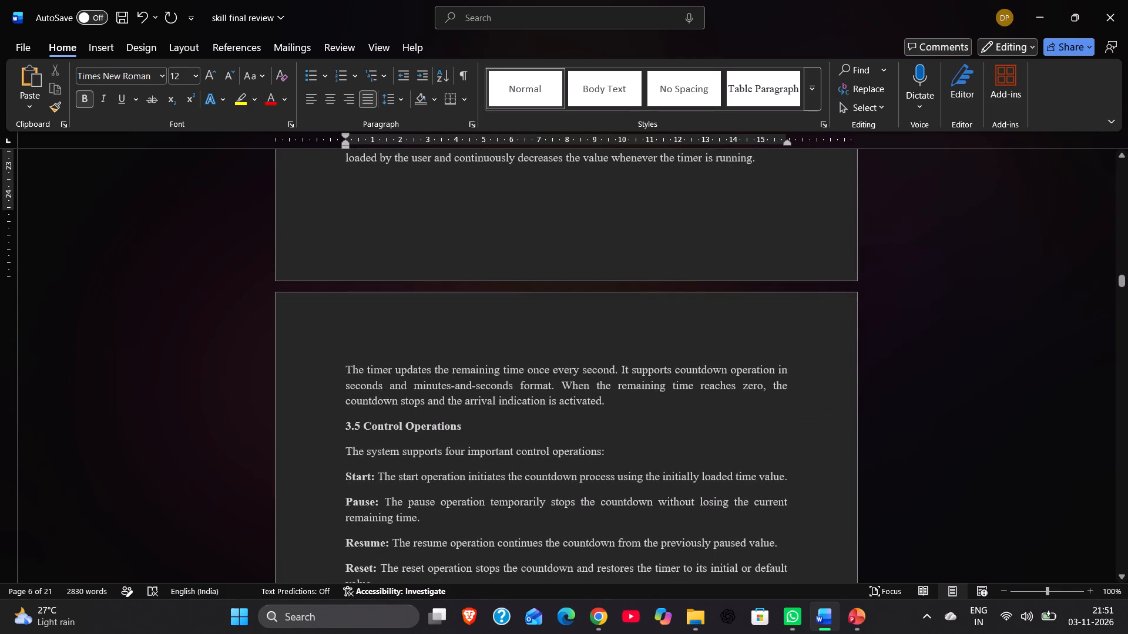
scroll(358, 411, "up", 3)
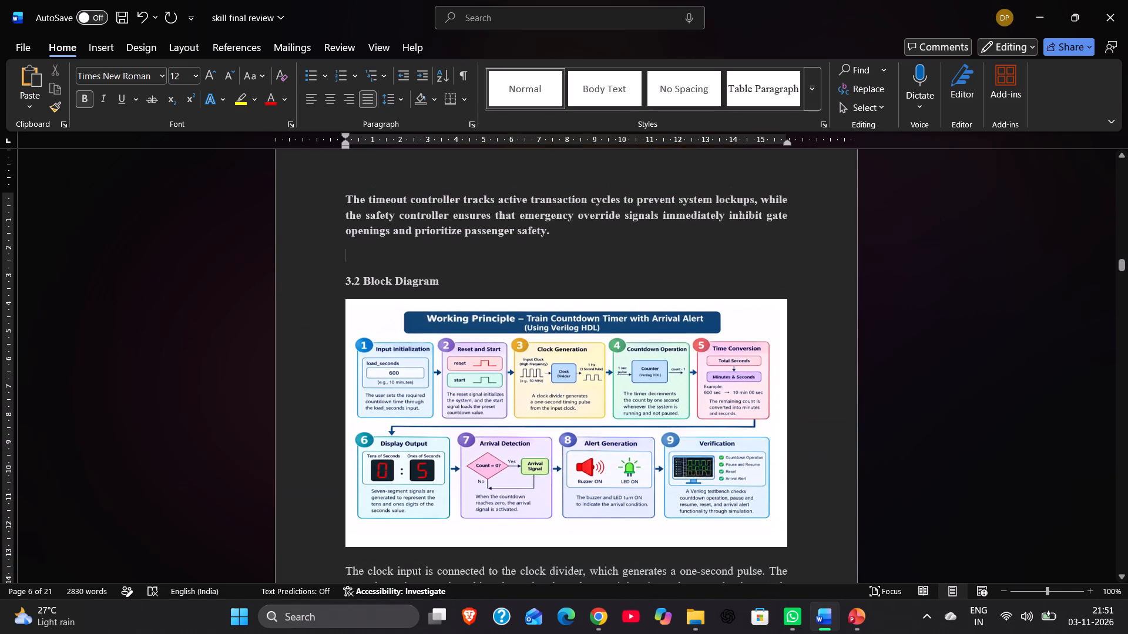
Renumber the Block Diagram heading from section 3.2 as 3.8.
left_click(361, 285)
key("BackSpace")
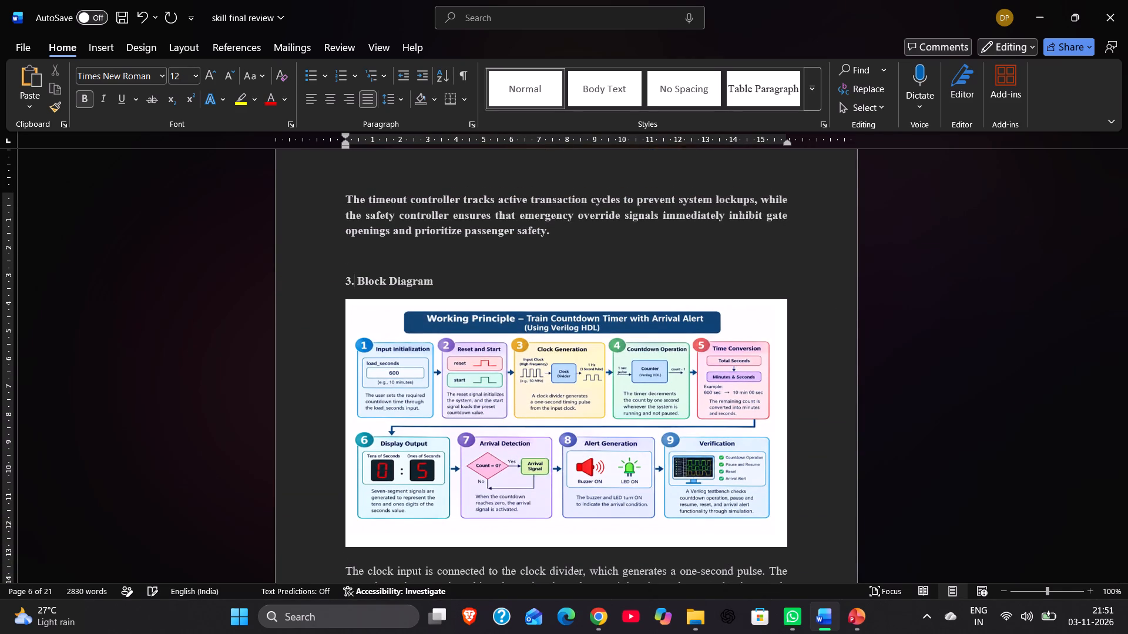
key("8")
Replace the old train countdown diagram under 3.8 Block Diagram with the Smart Metro block diagram from slide 7 of the PowerPoint presentation.
left_click(425, 392)
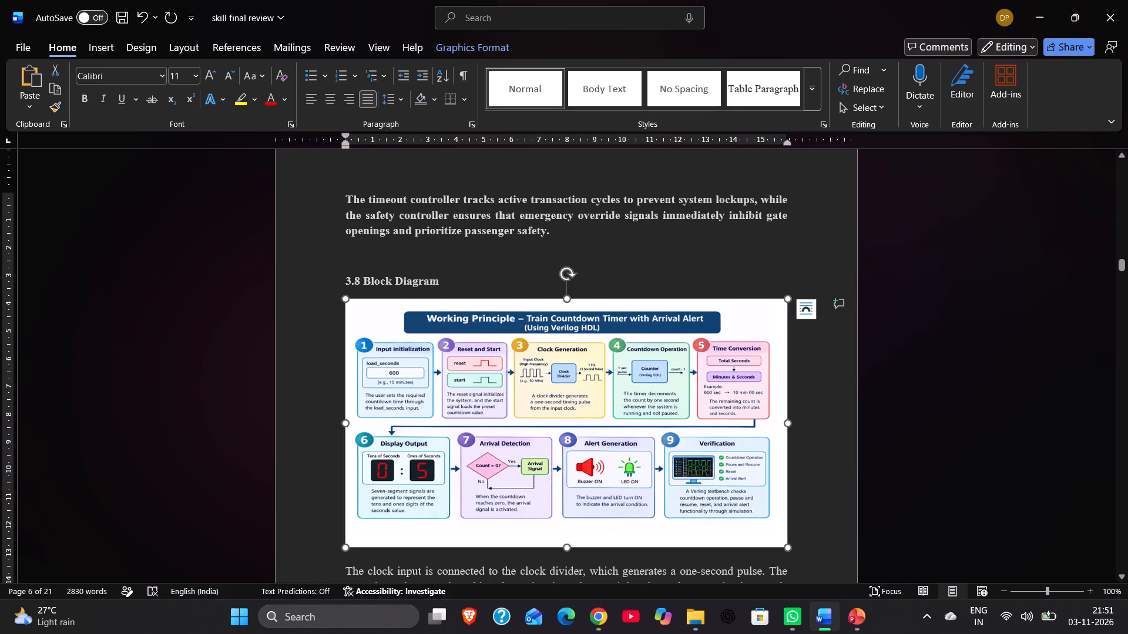
key("BackSpace")
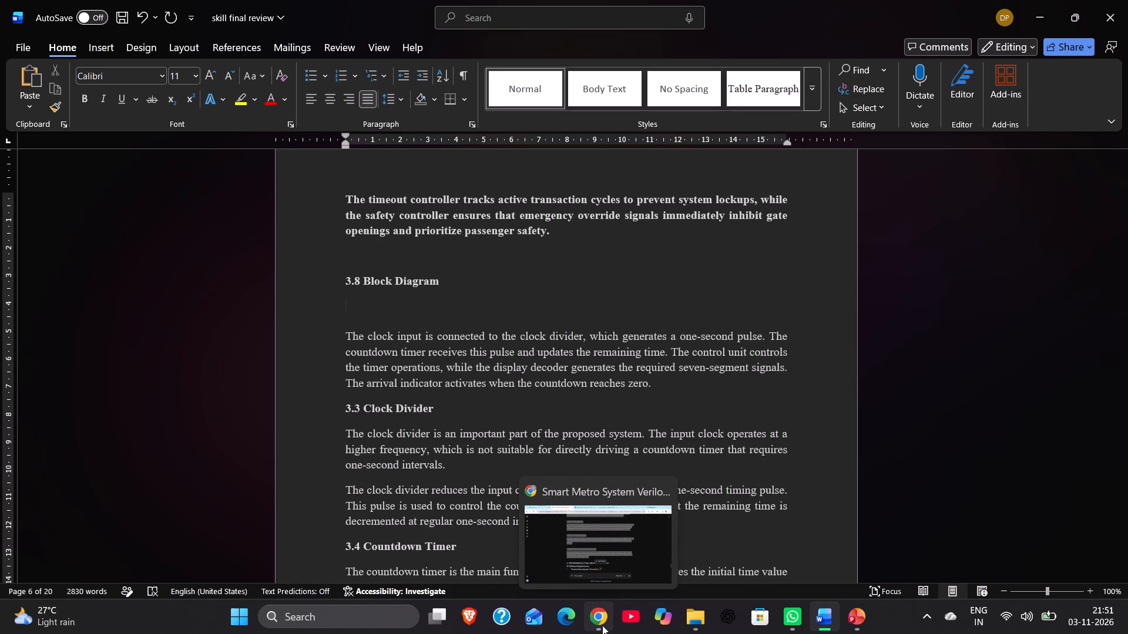
left_click(852, 619)
scroll(709, 426, "down", 2)
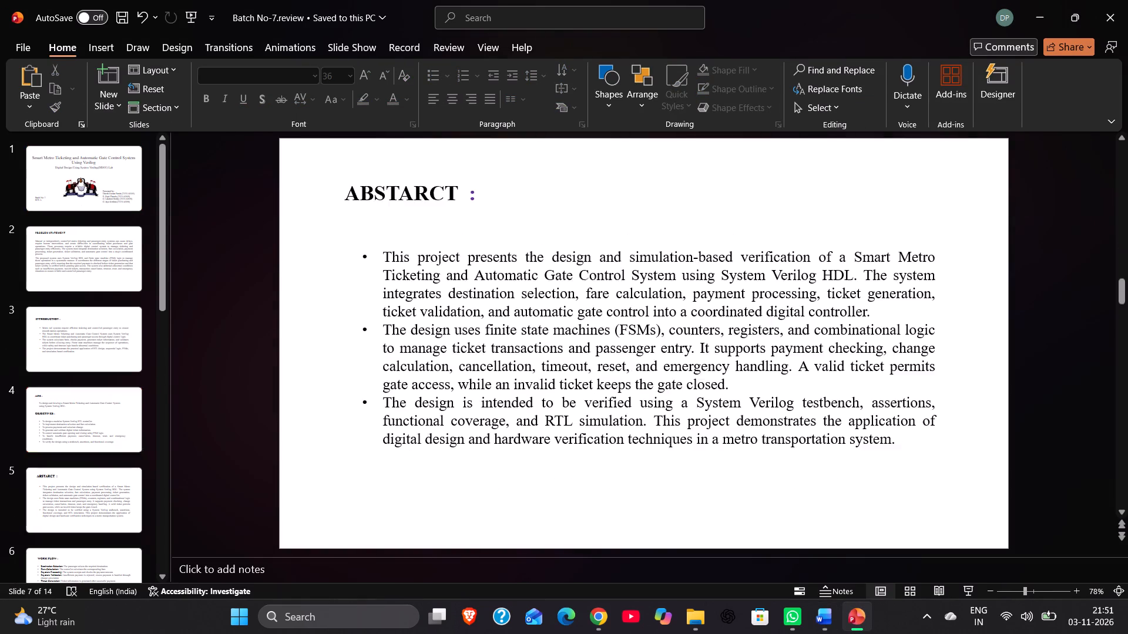
scroll(709, 426, "down", 1)
left_click(683, 317)
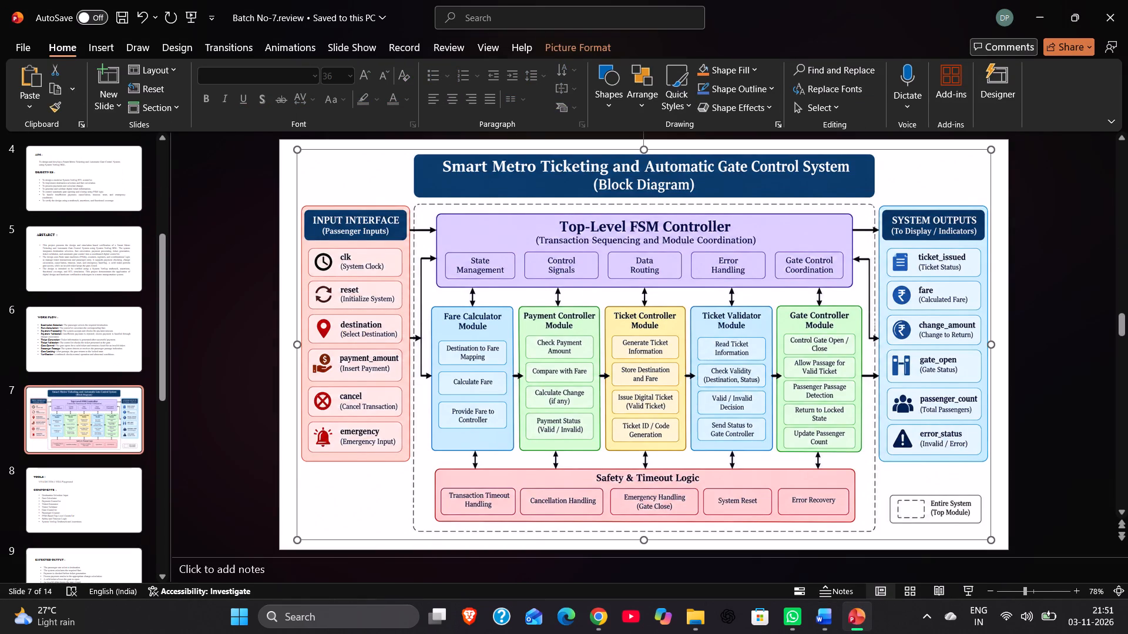
key("ctrl+c")
left_click(825, 622)
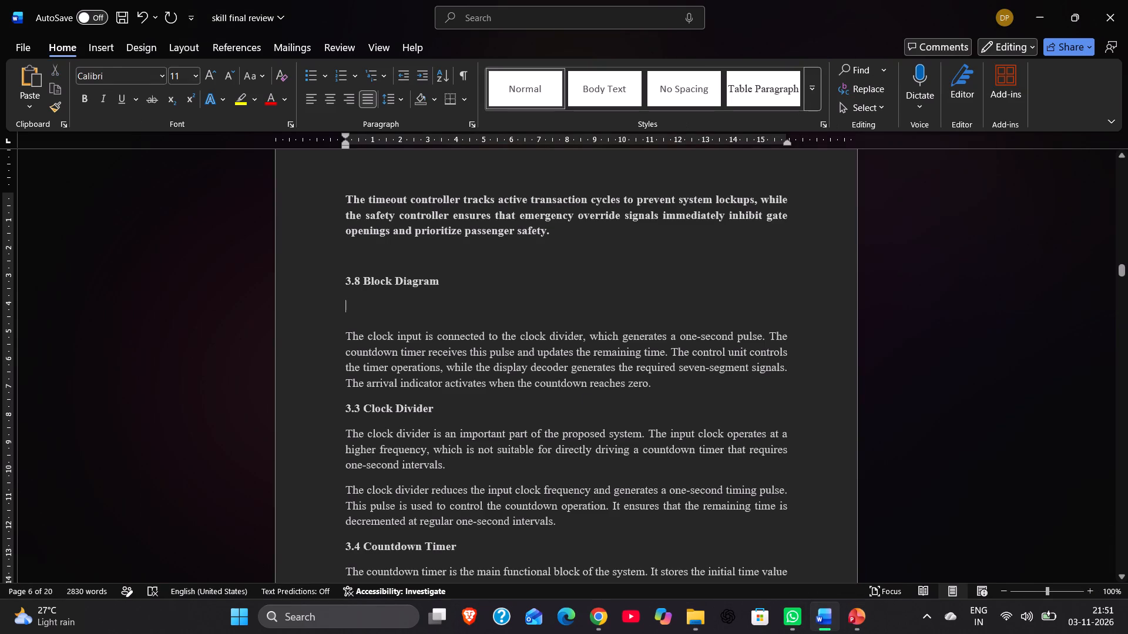
key("ctrl+v")
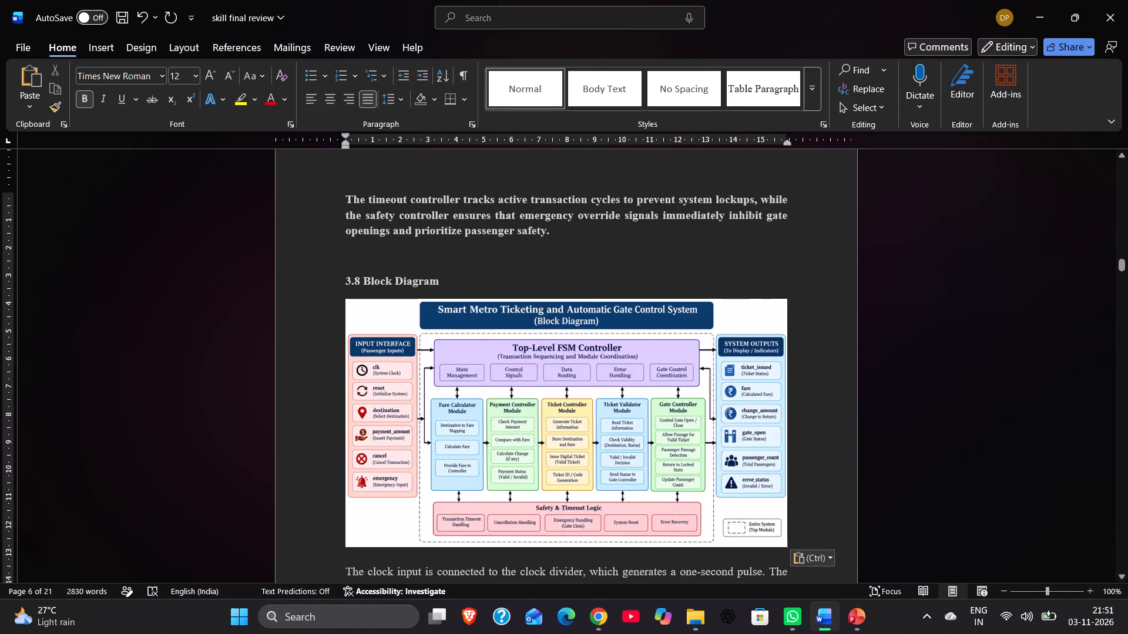
Look over the new block diagram and the old countdown timer sections that follow it, as far as section 4.
scroll(681, 383, "down", 3)
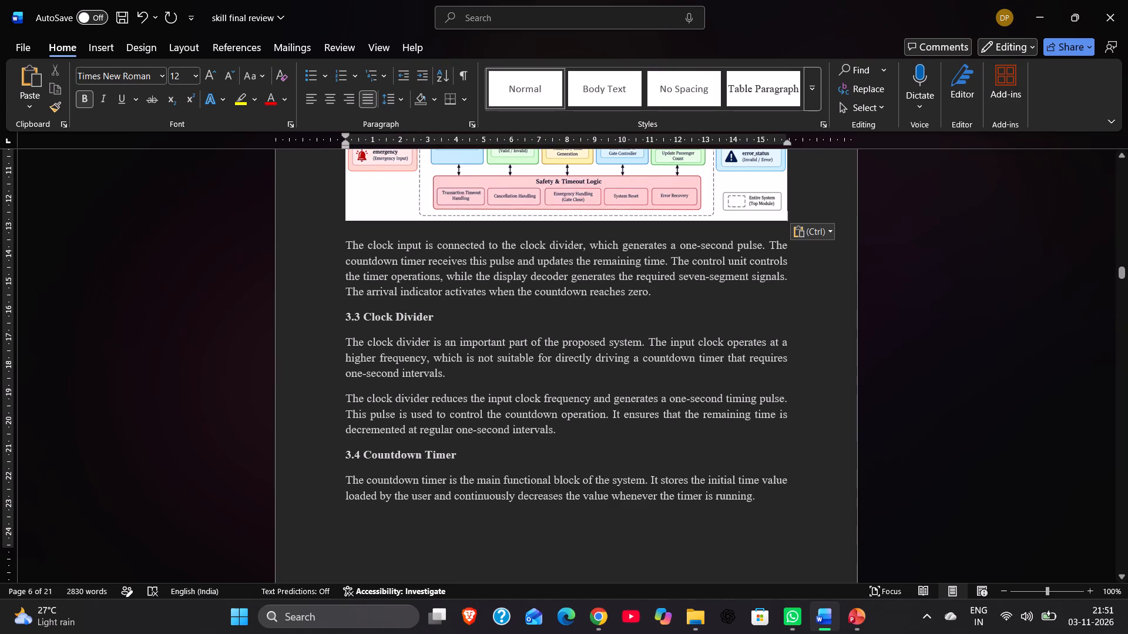
scroll(681, 383, "up", 6)
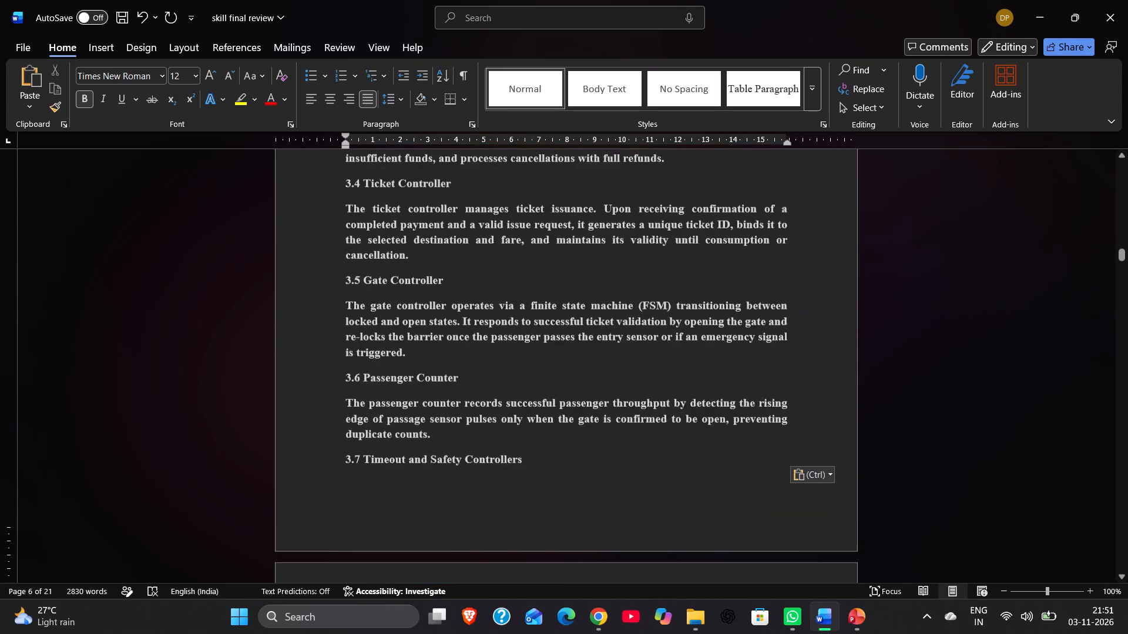
scroll(681, 383, "up", 1)
scroll(681, 383, "down", 5)
scroll(681, 383, "up", 1)
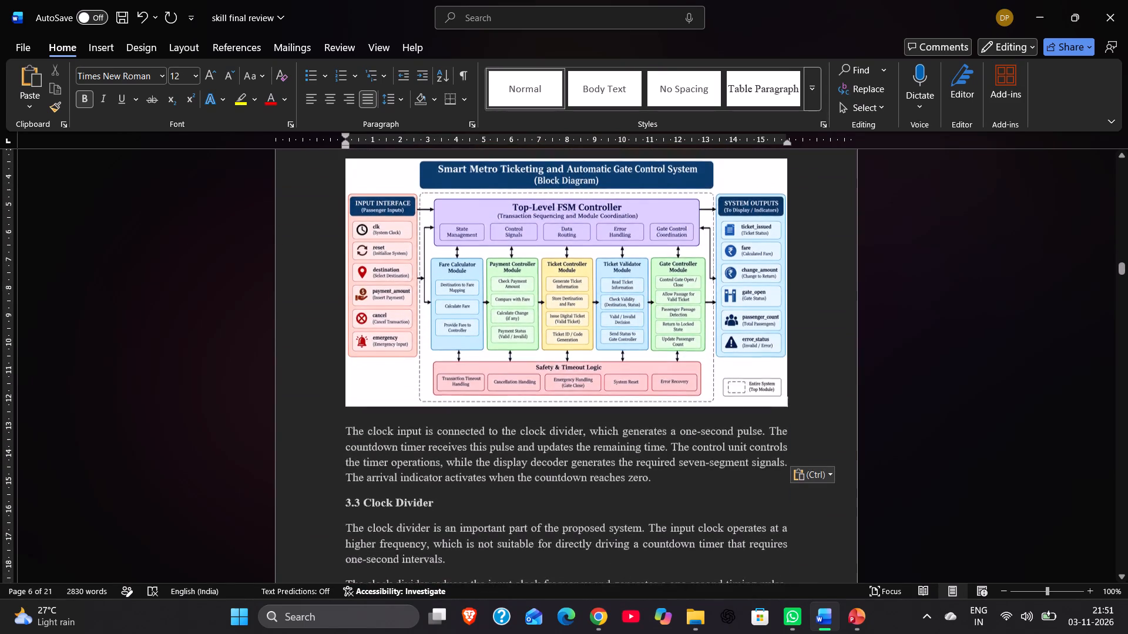
scroll(681, 383, "up", 1)
scroll(681, 383, "down", 1)
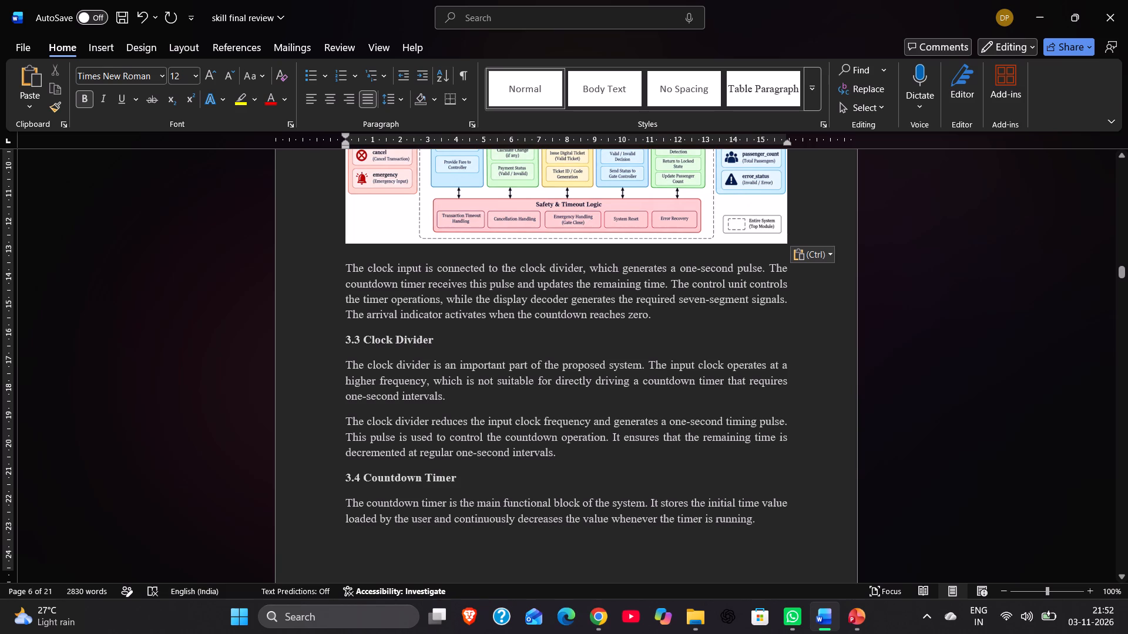
scroll(443, 363, "down", 4)
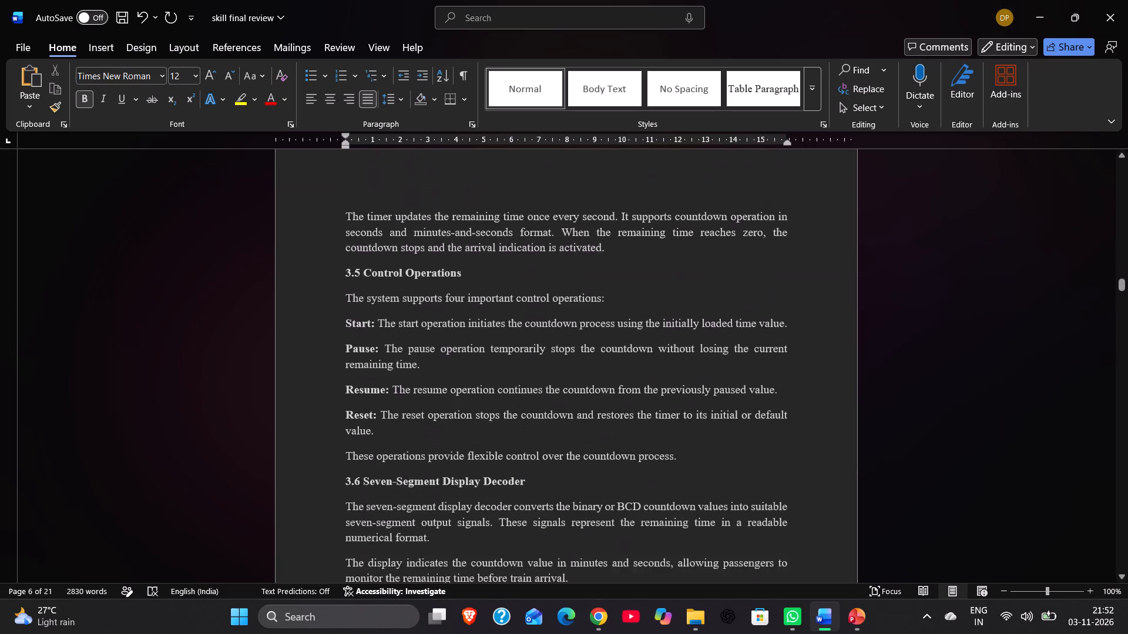
scroll(443, 363, "down", 7)
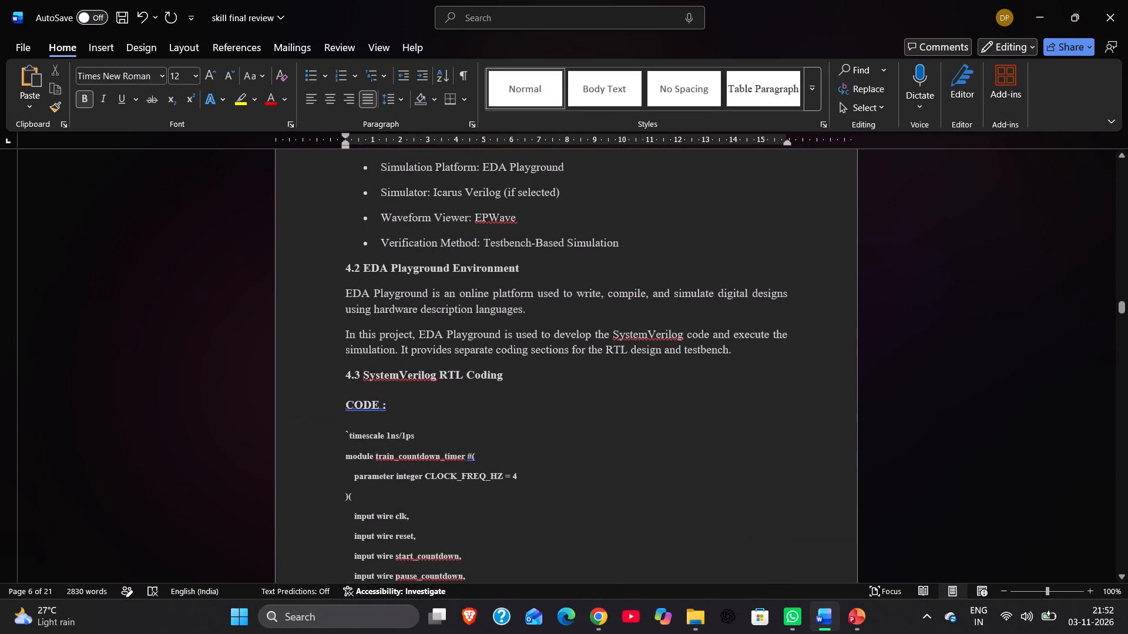
scroll(443, 363, "up", 3)
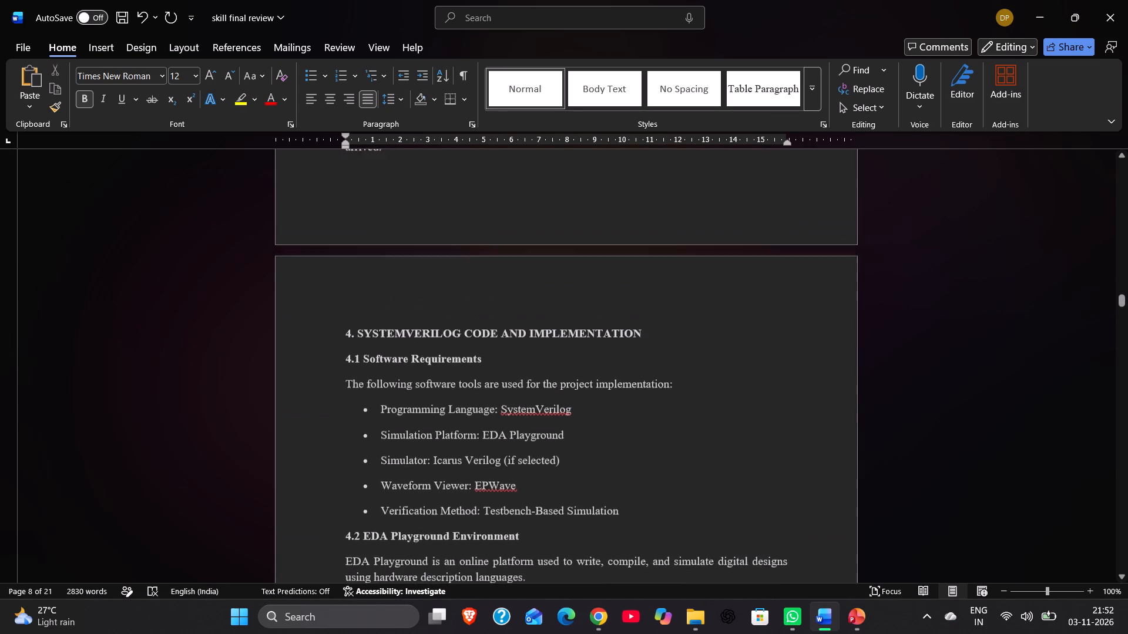
scroll(443, 363, "up", 2)
scroll(443, 363, "up", 4, "ctrl")
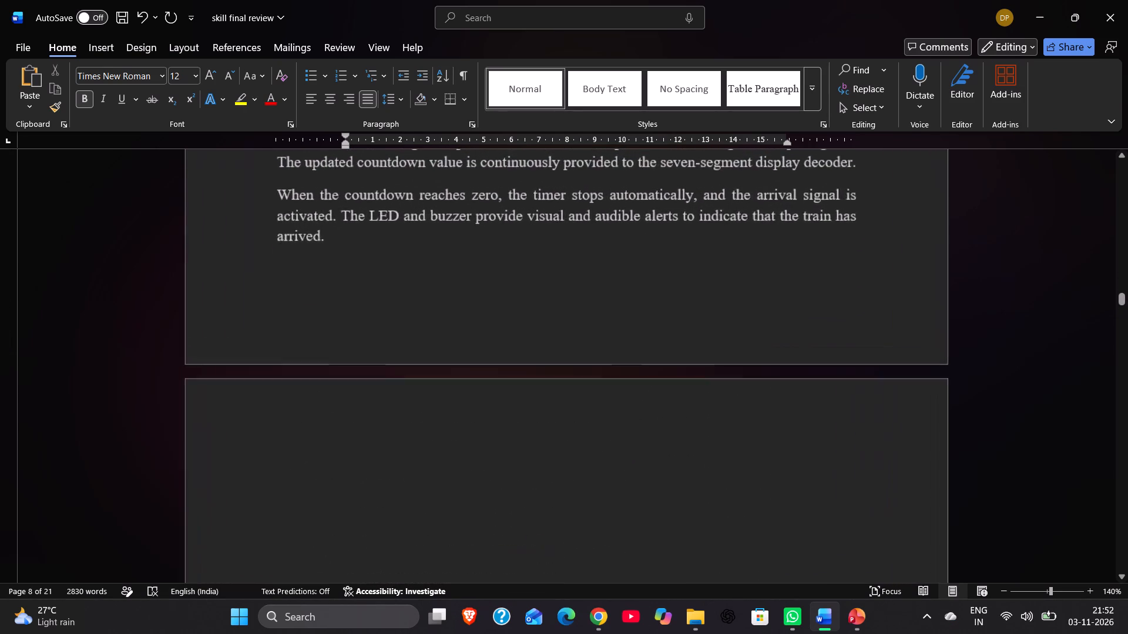
scroll(443, 363, "up", 1)
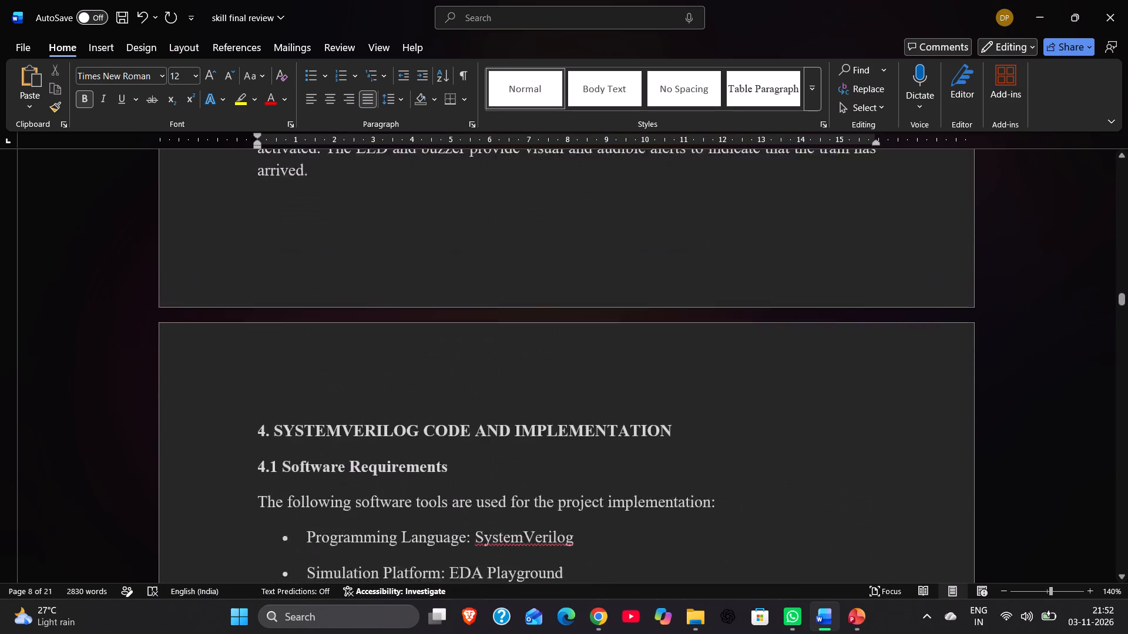
scroll(443, 363, "up", 1)
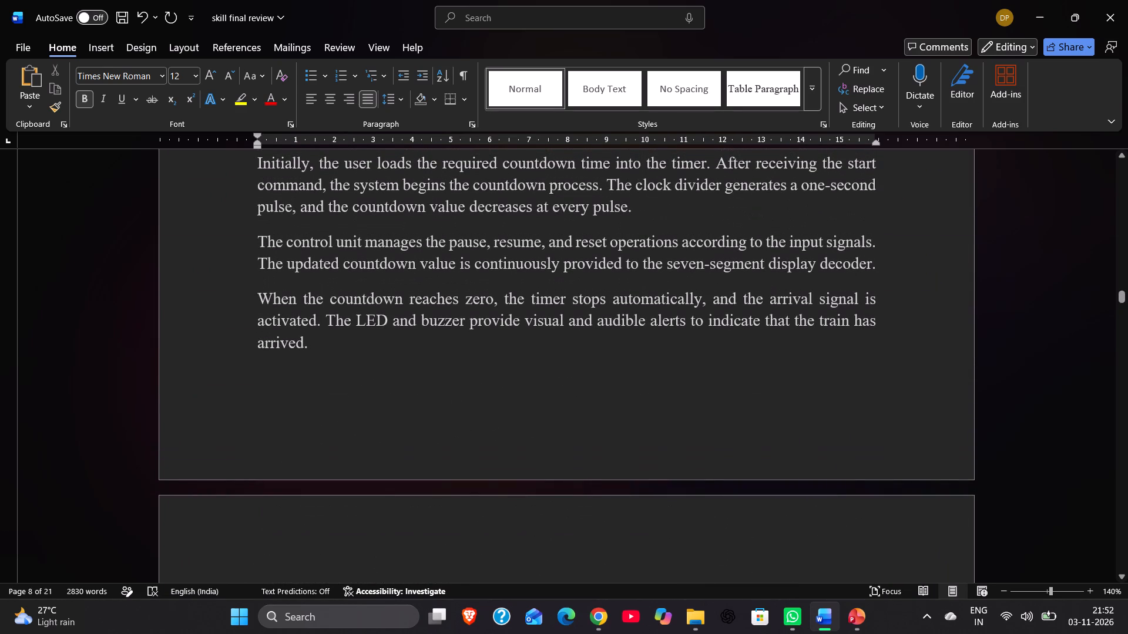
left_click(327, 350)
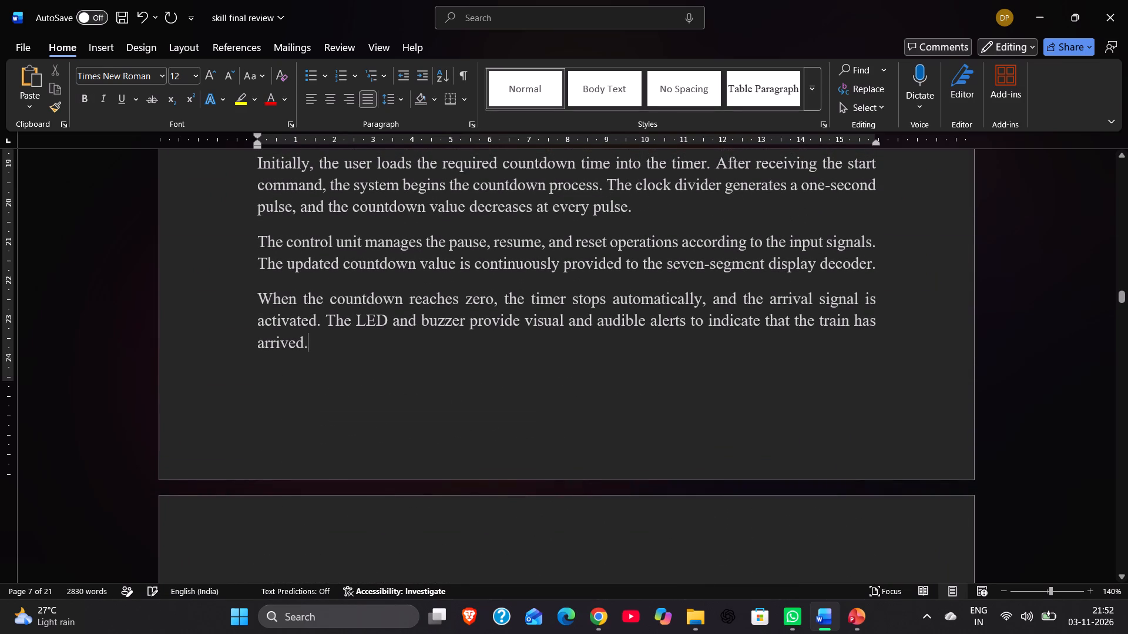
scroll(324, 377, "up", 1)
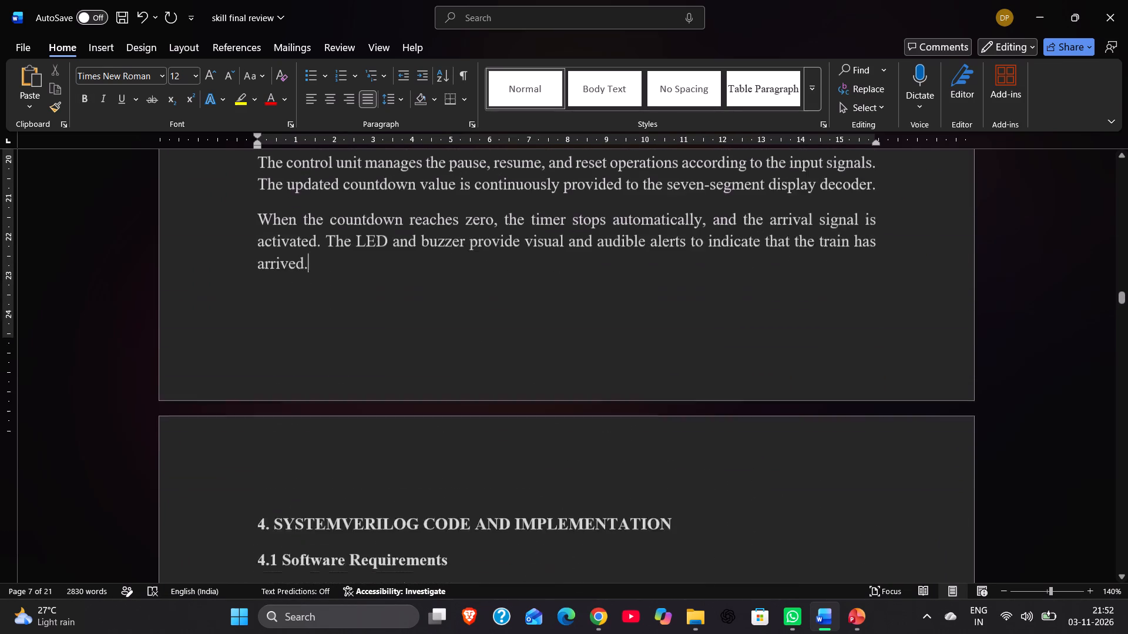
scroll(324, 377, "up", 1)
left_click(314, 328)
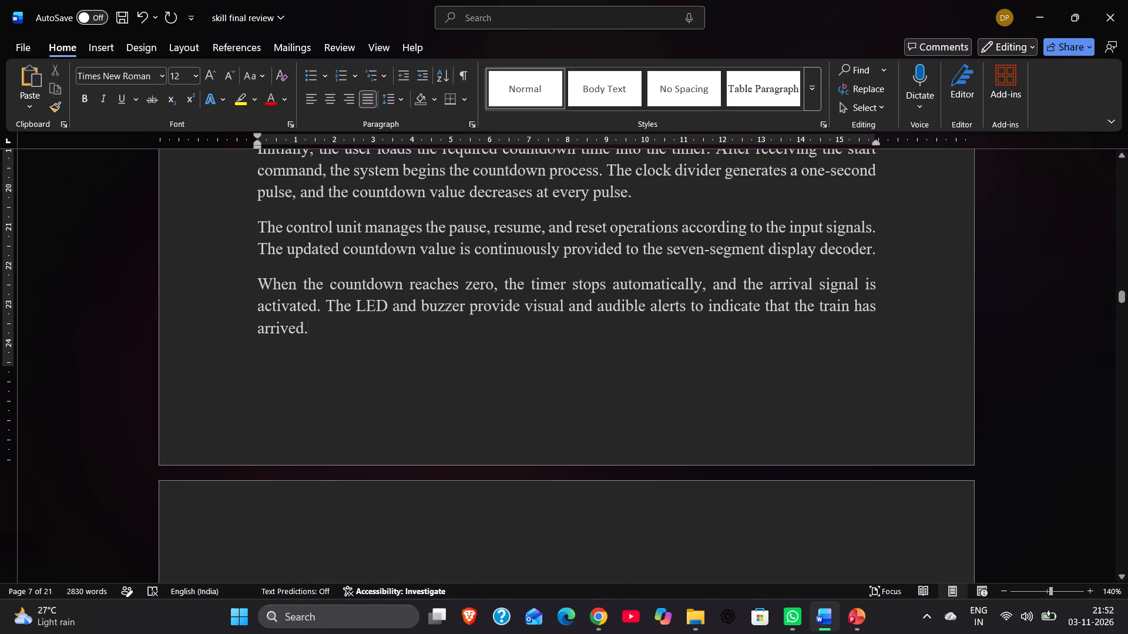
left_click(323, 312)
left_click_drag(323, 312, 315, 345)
Delete the old countdown timer text from the paragraph below the block diagram through the end of 3.8 Working Principle.
scroll(274, 272, "up", 8)
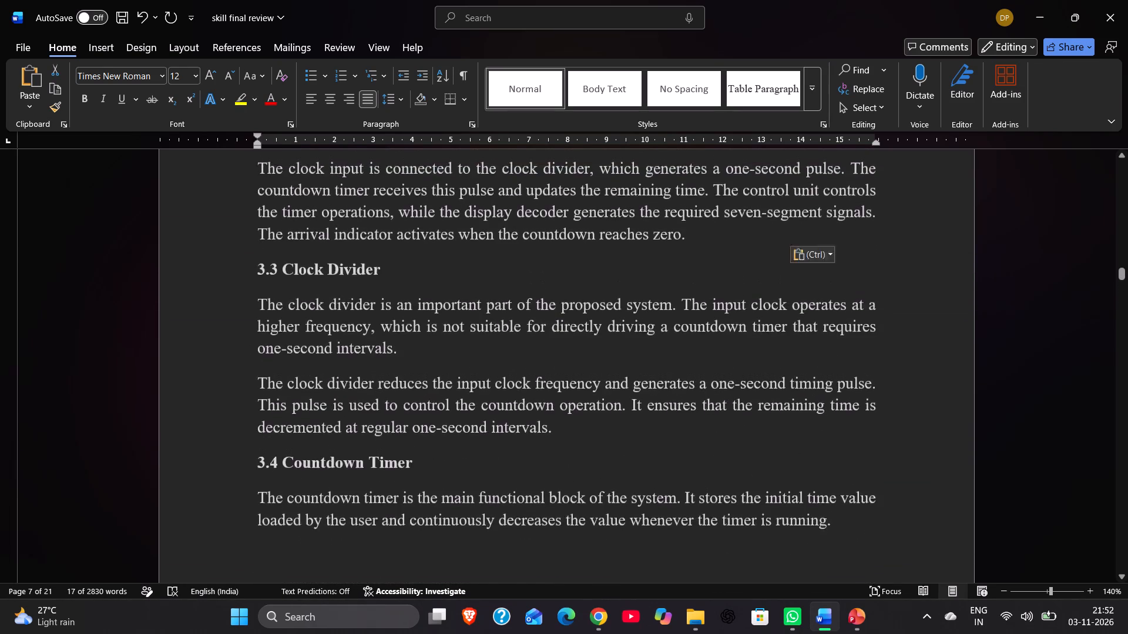
scroll(274, 272, "up", 1)
scroll(274, 272, "down", 1)
scroll(274, 272, "up", 1)
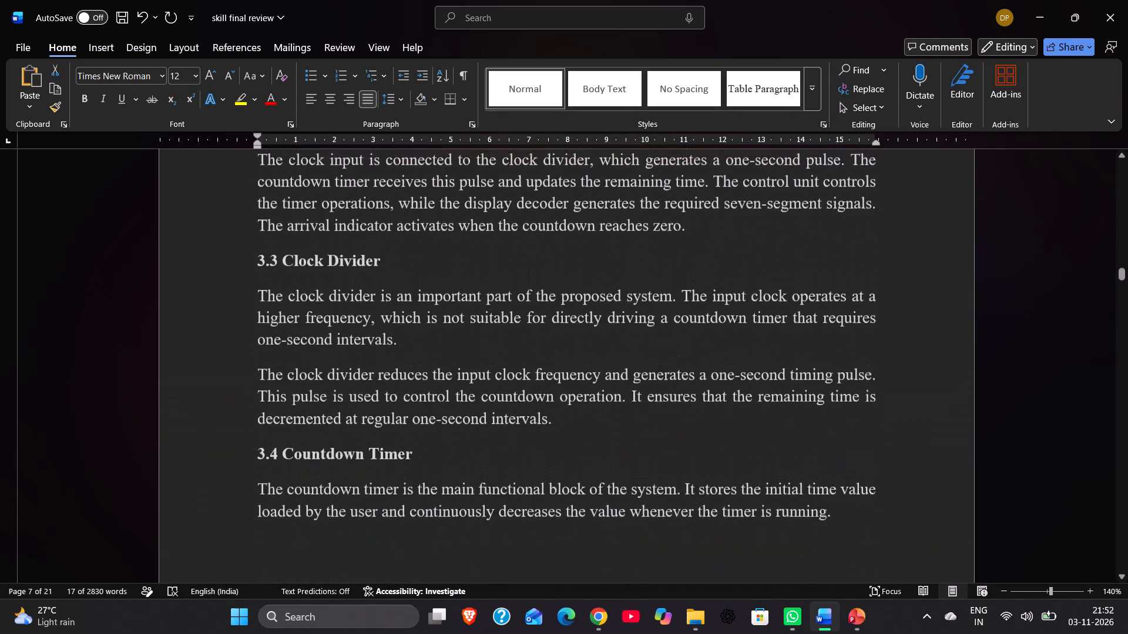
scroll(274, 272, "up", 1)
left_click_drag(255, 213, 270, 218)
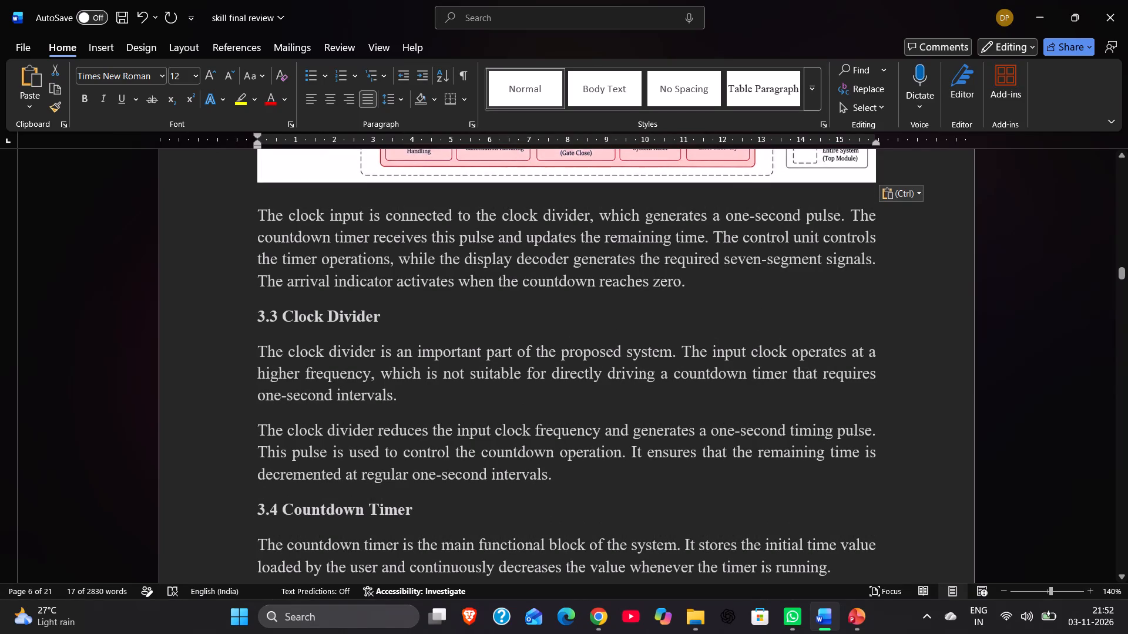
left_click_drag(270, 218, 557, 571)
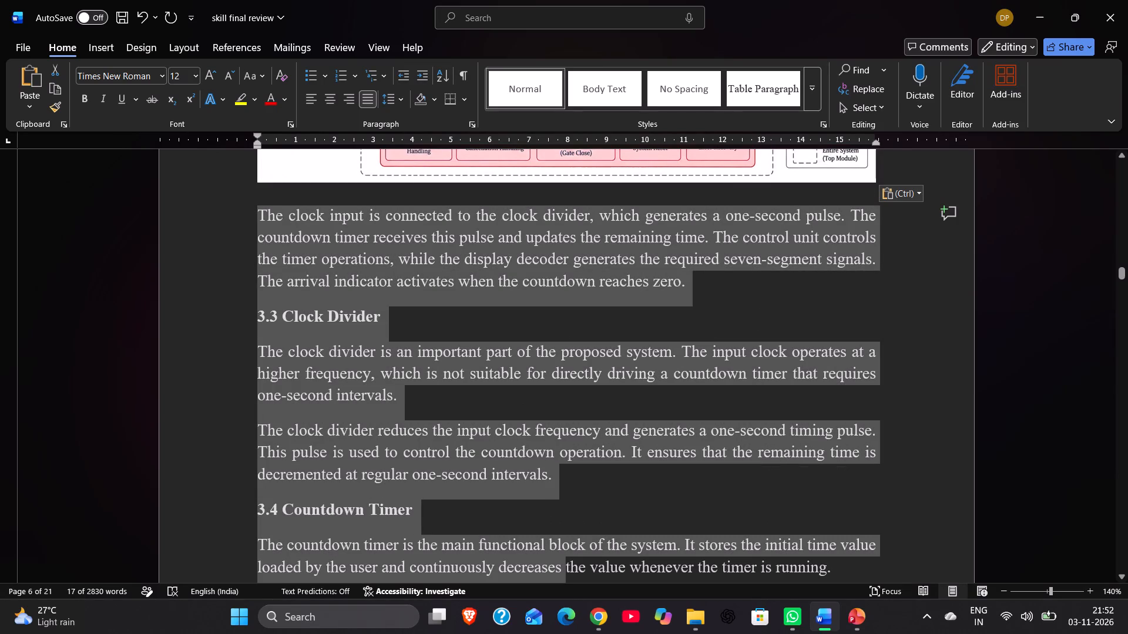
left_click_drag(557, 571, 706, 562)
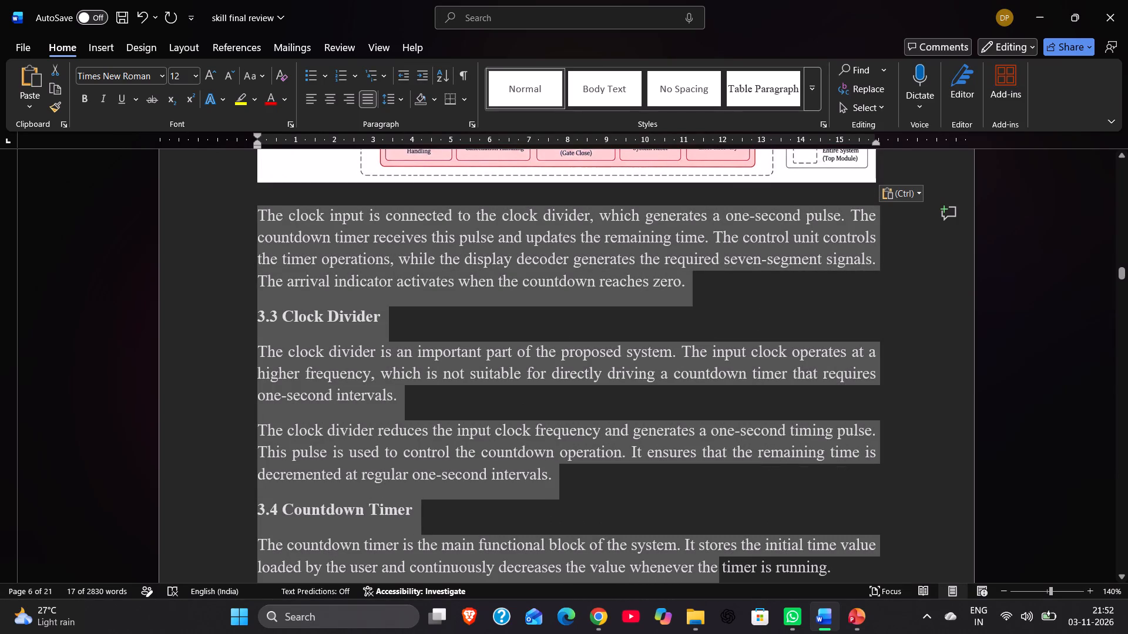
left_click_drag(706, 562, 895, 578)
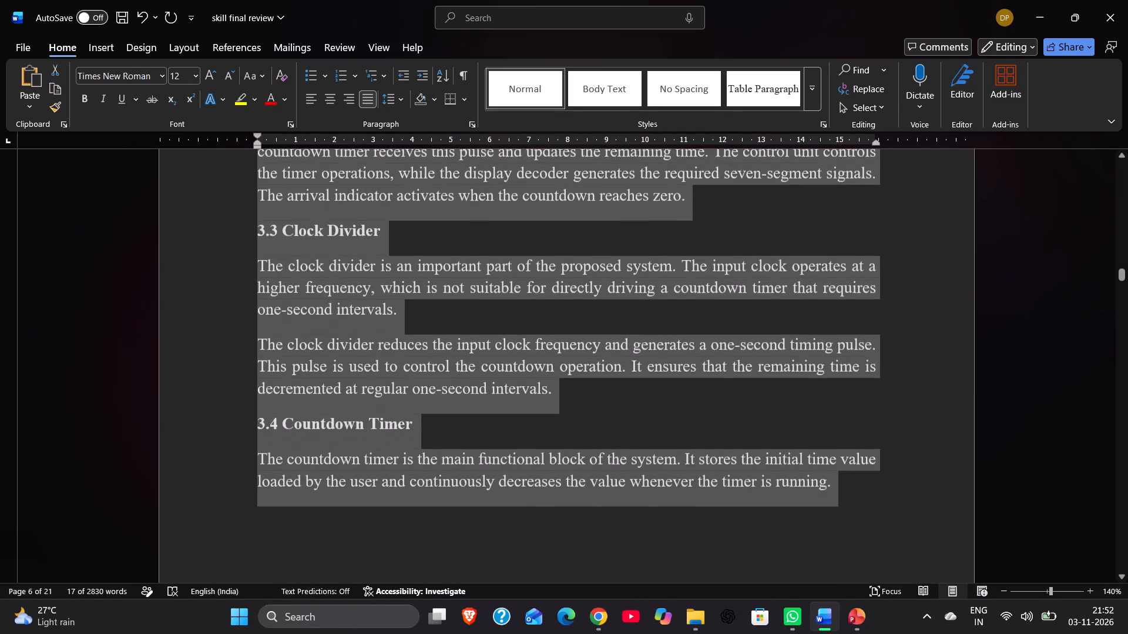
left_click_drag(895, 578, 1088, 578)
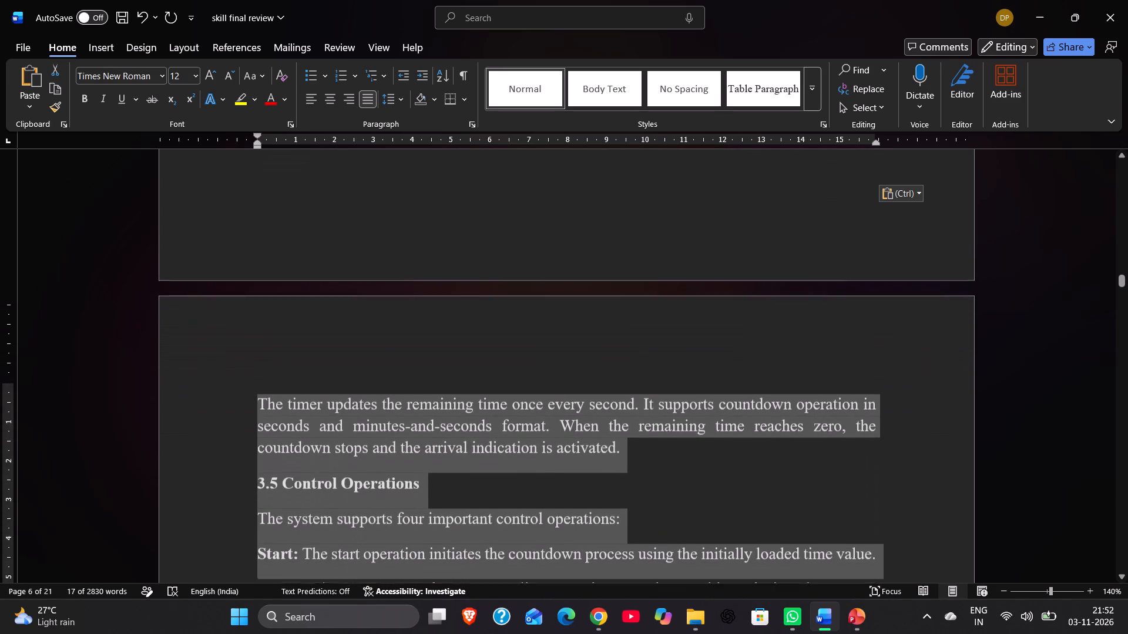
left_click_drag(1088, 578, 1127, 577)
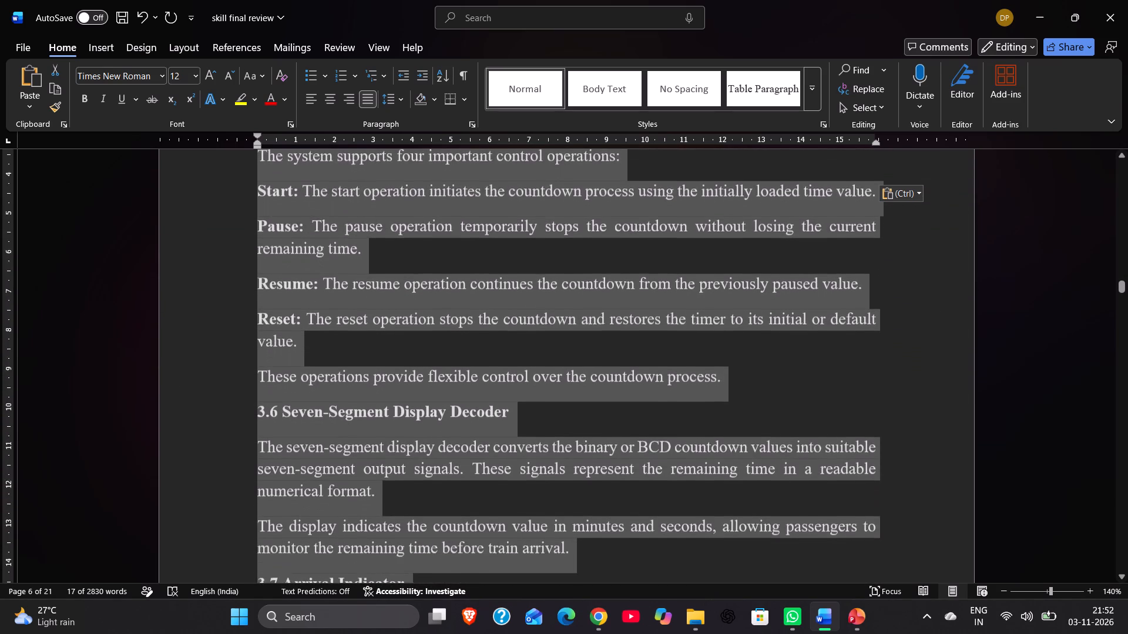
left_click_drag(1127, 577, 1125, 569)
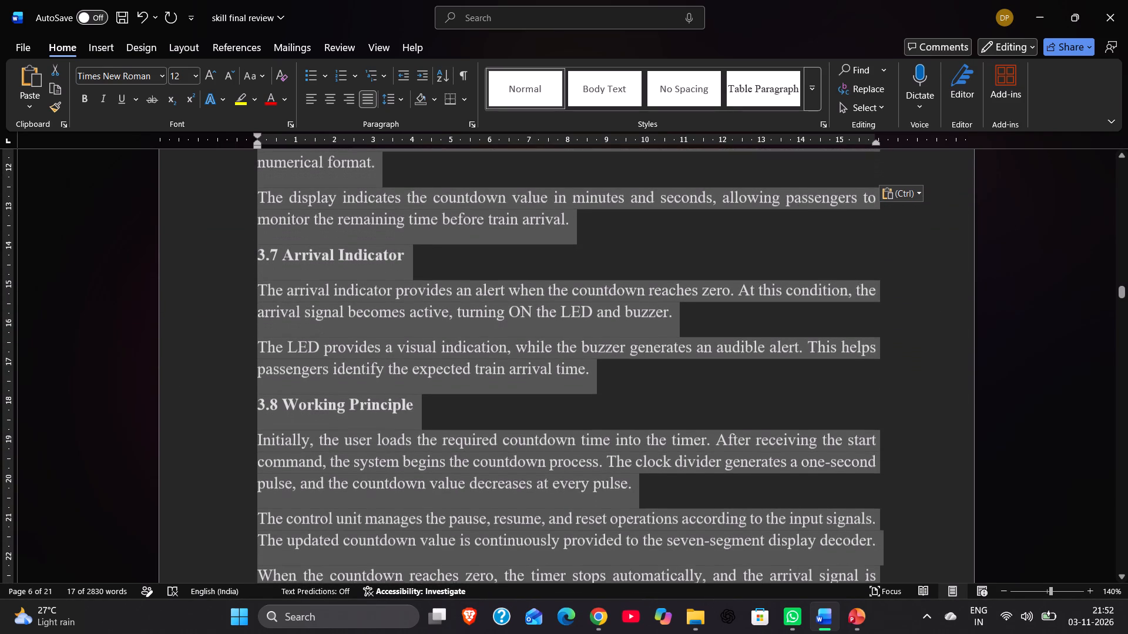
left_click_drag(1125, 569, 1127, 566)
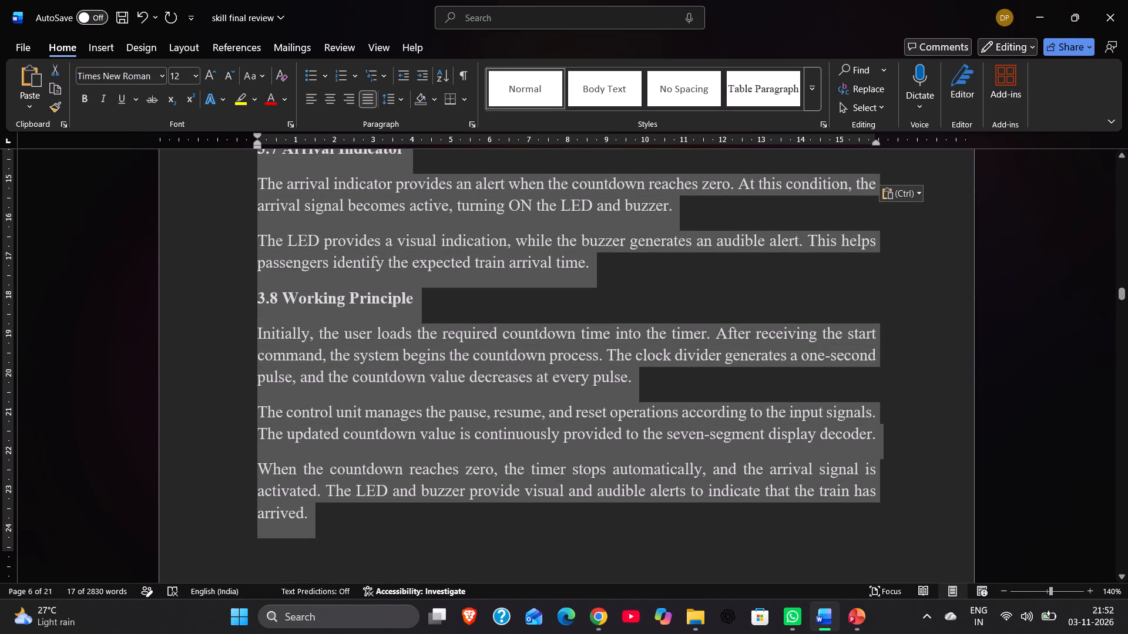
left_click_drag(1127, 566, 416, 535)
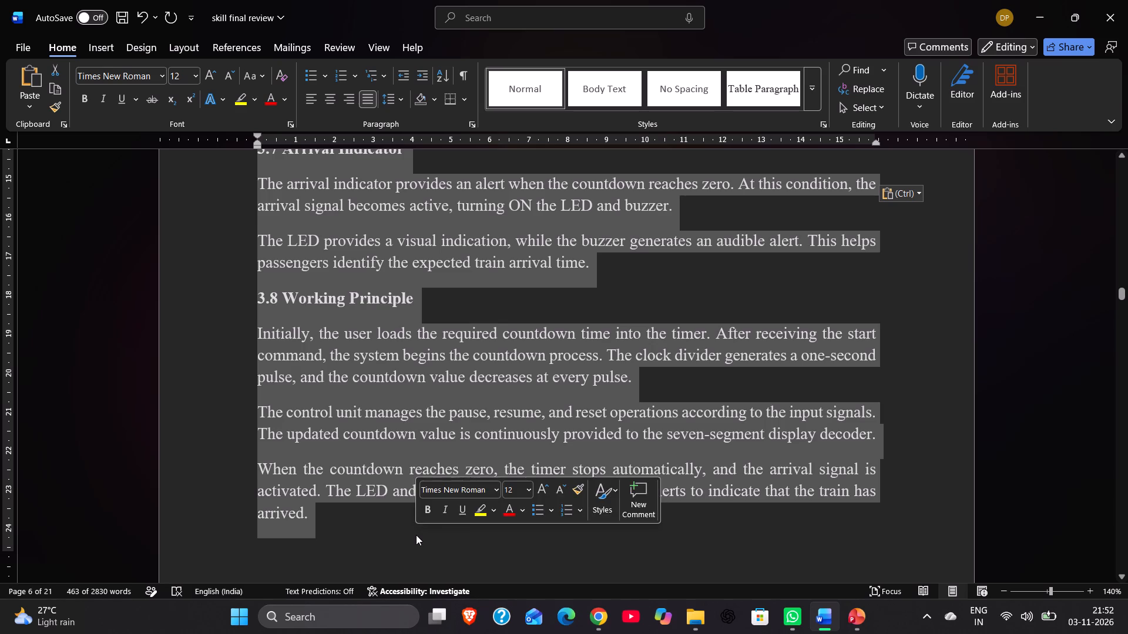
key("BackSpace")
scroll(416, 535, "down", 1)
scroll(416, 535, "up", 1)
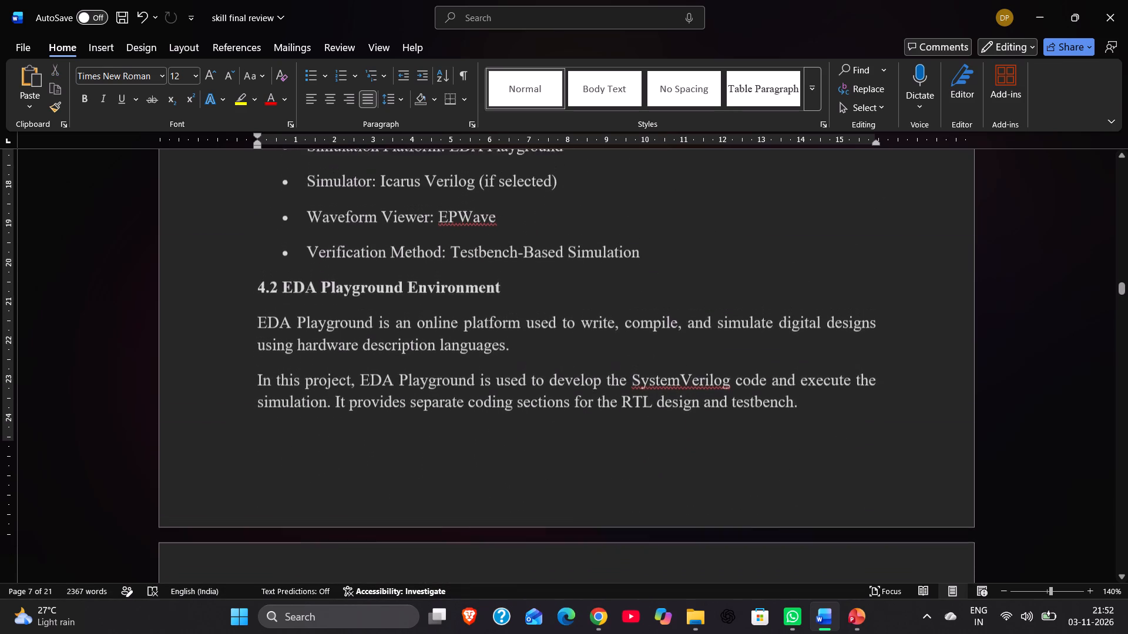
scroll(416, 535, "up", 2)
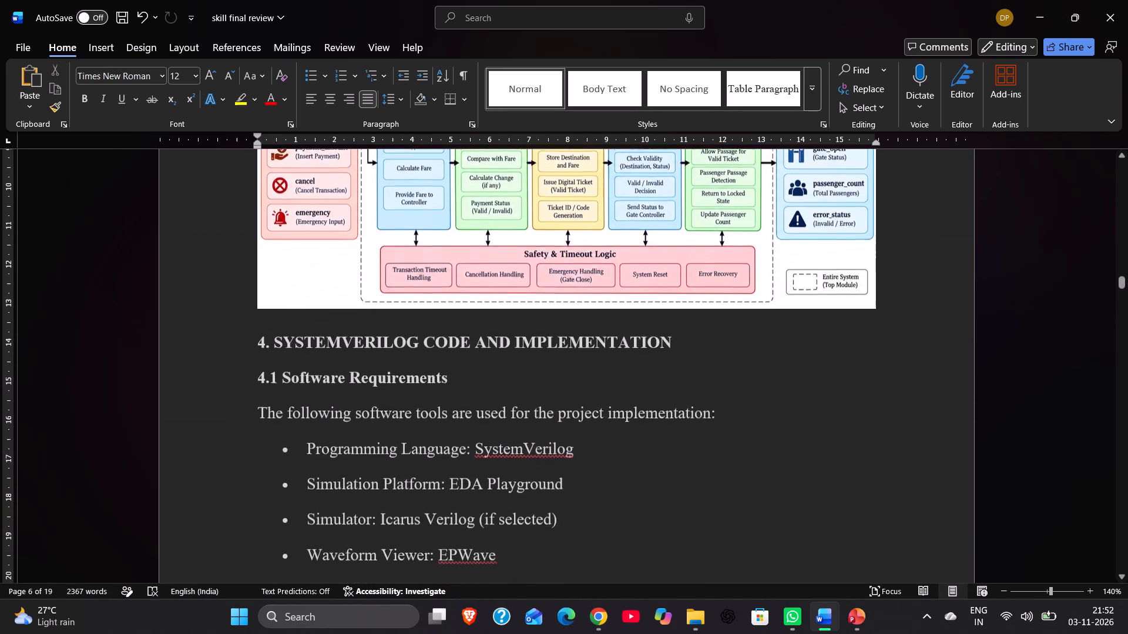
Look over the report from the contents page through the block diagram to the start of 4.3 SystemVerilog RTL Coding.
scroll(416, 535, "up", 2)
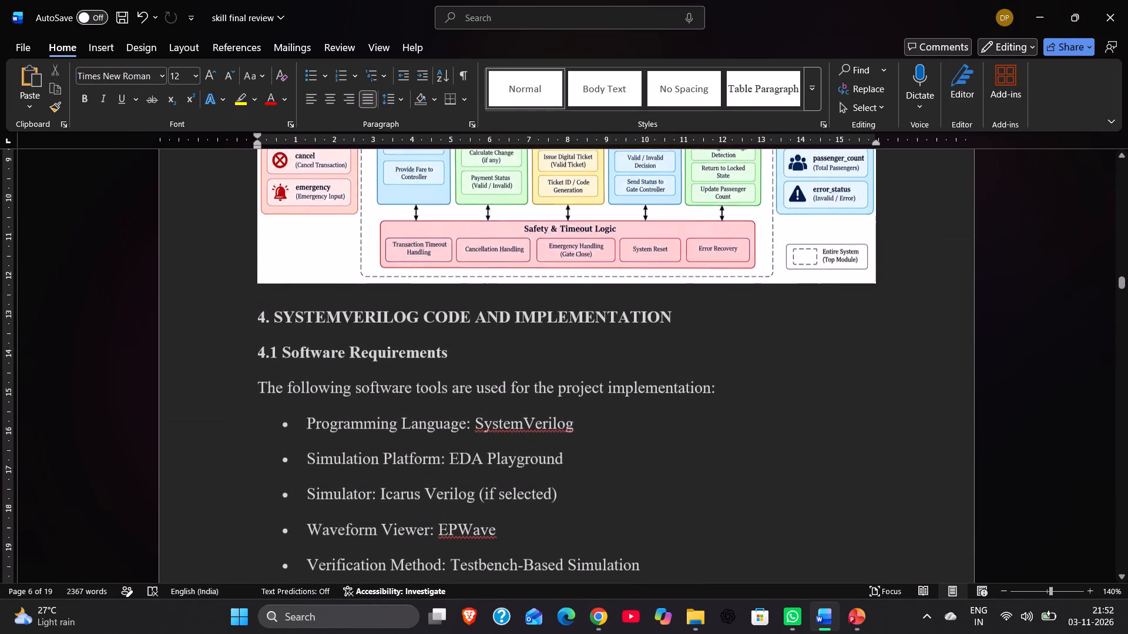
scroll(416, 535, "up", 7)
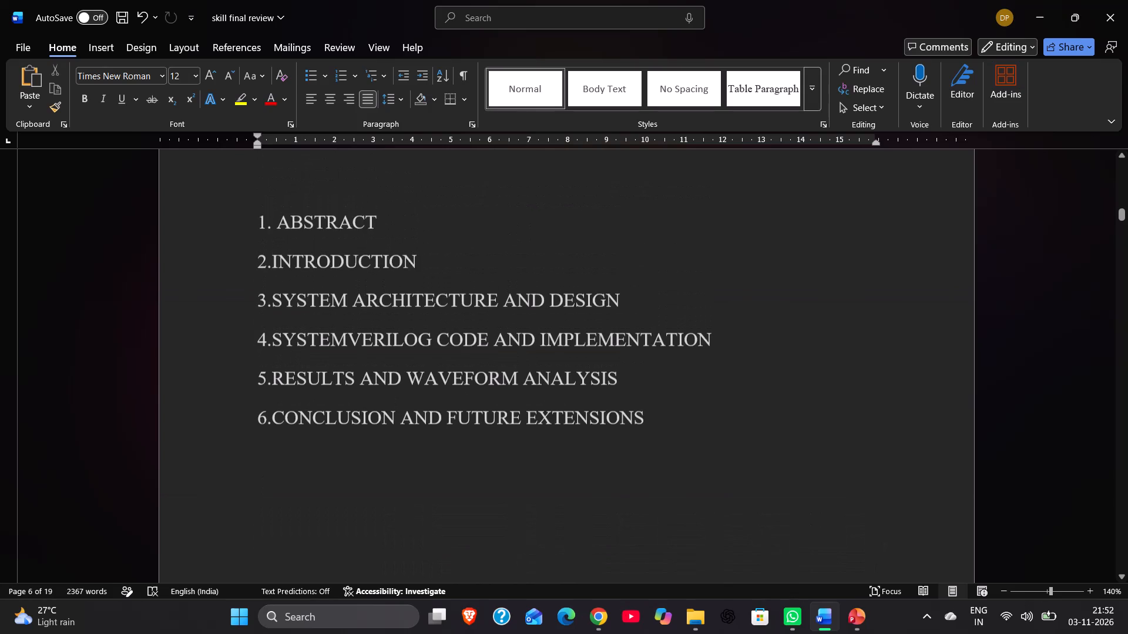
scroll(416, 535, "down", 6)
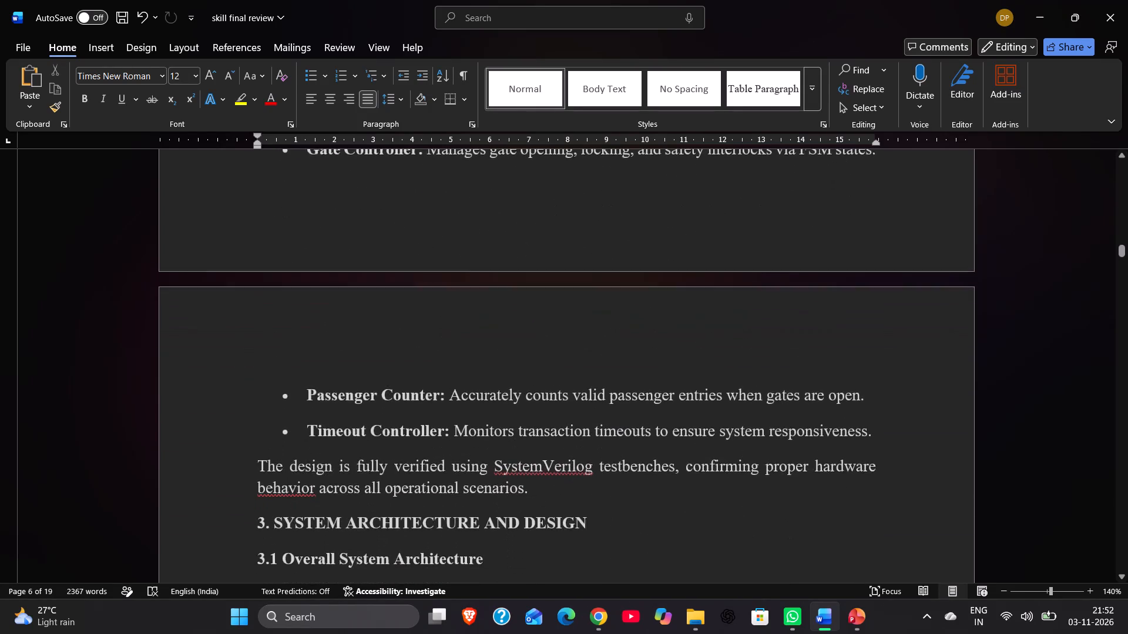
scroll(416, 535, "down", 6)
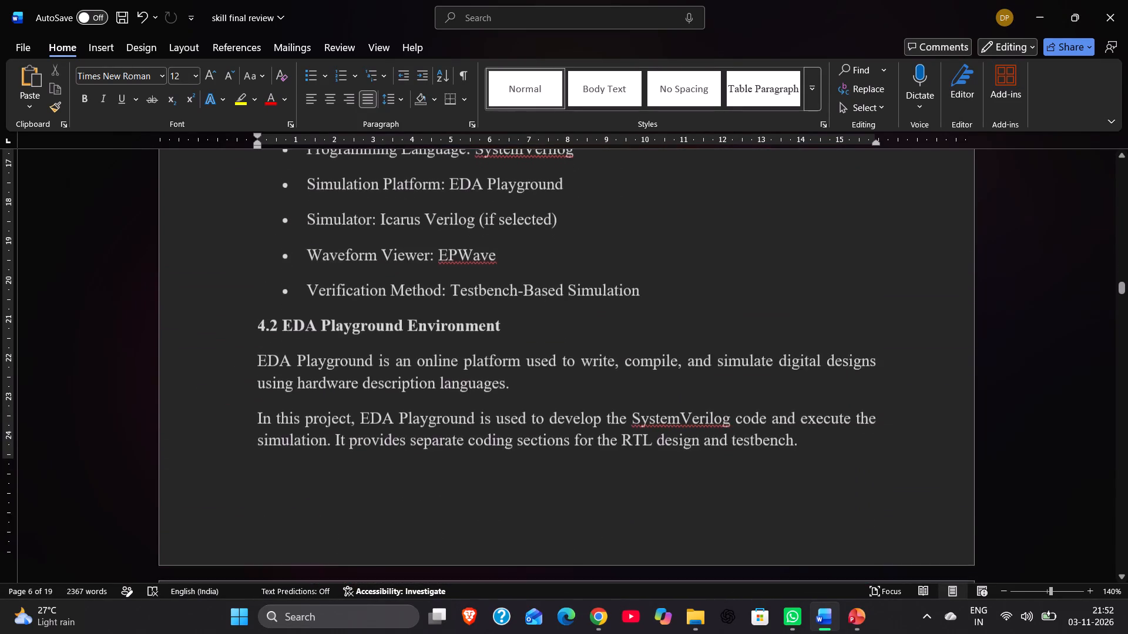
scroll(416, 535, "down", 2)
scroll(416, 535, "up", 1)
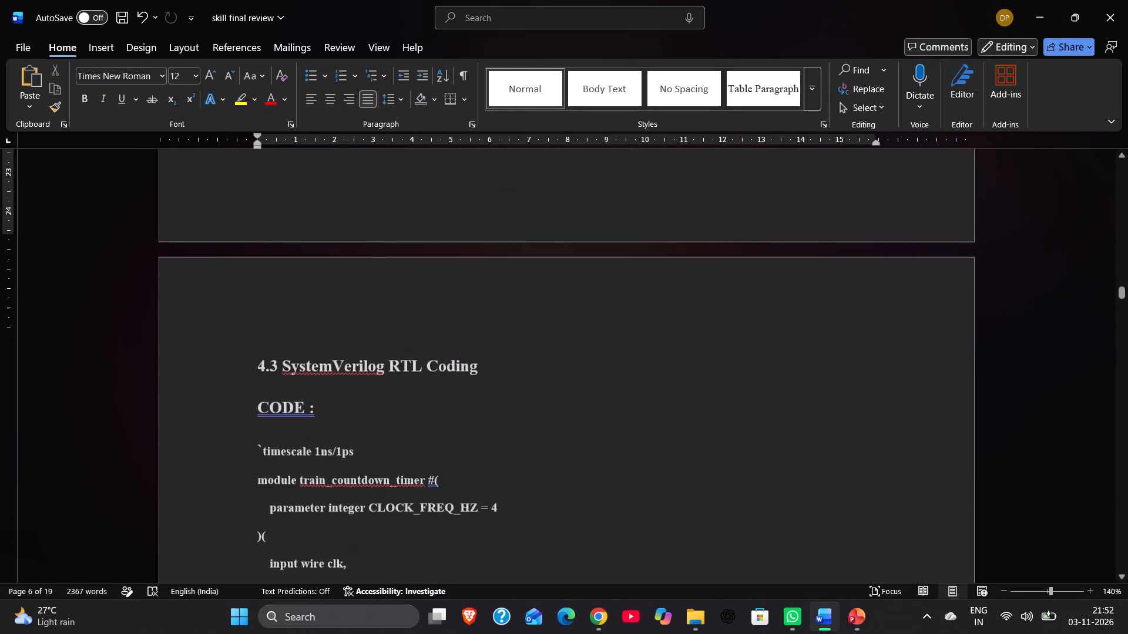
scroll(416, 535, "up", 2)
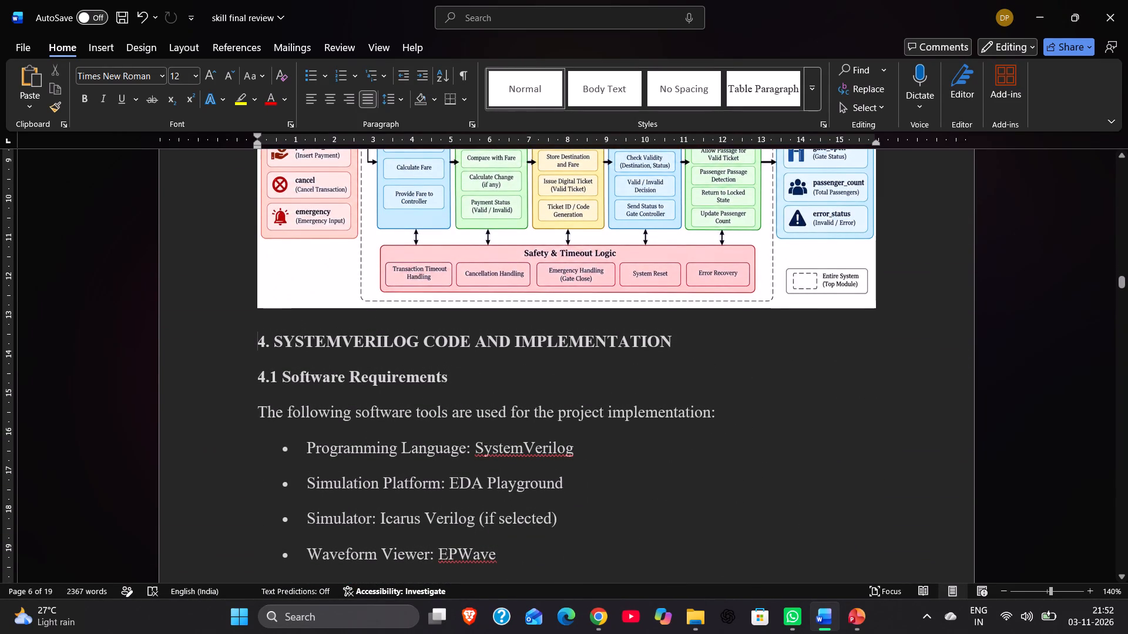
Stretch the Smart Metro block diagram under 3.8 Block Diagram downward from its bottom edge, making it taller at the same width.
scroll(555, 492, "up", 2)
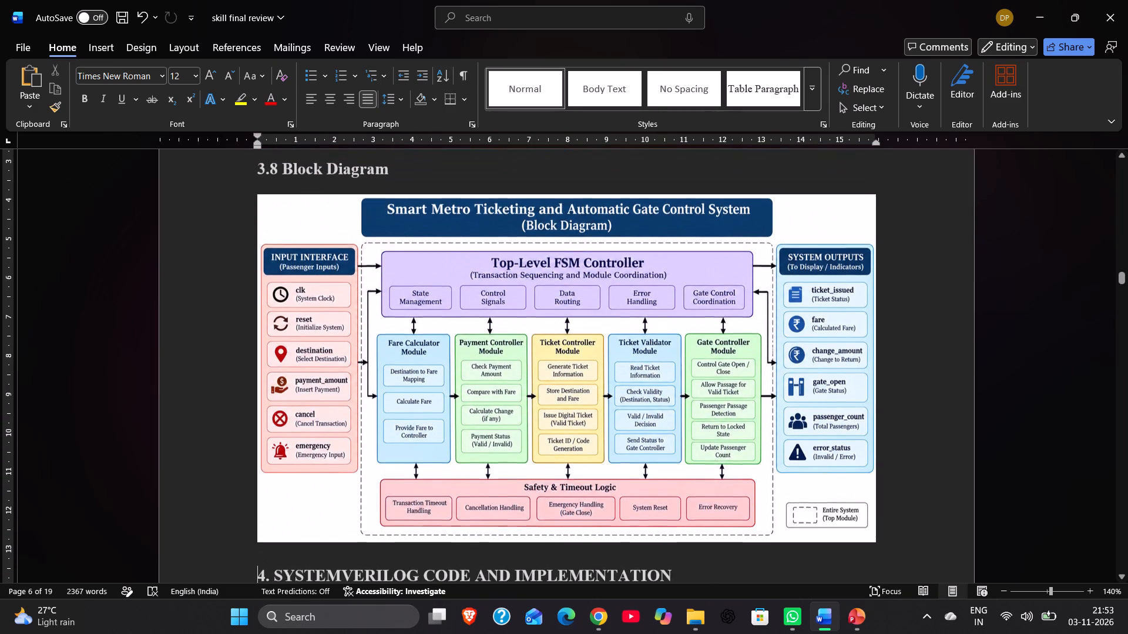
left_click(555, 492)
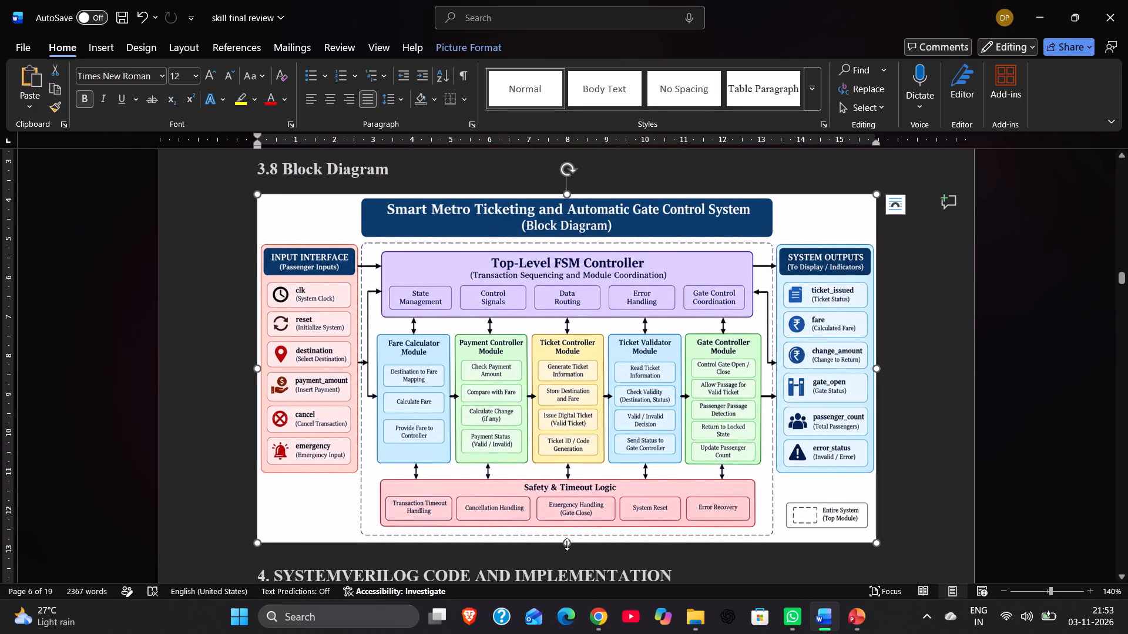
left_click_drag(567, 544, 570, 579)
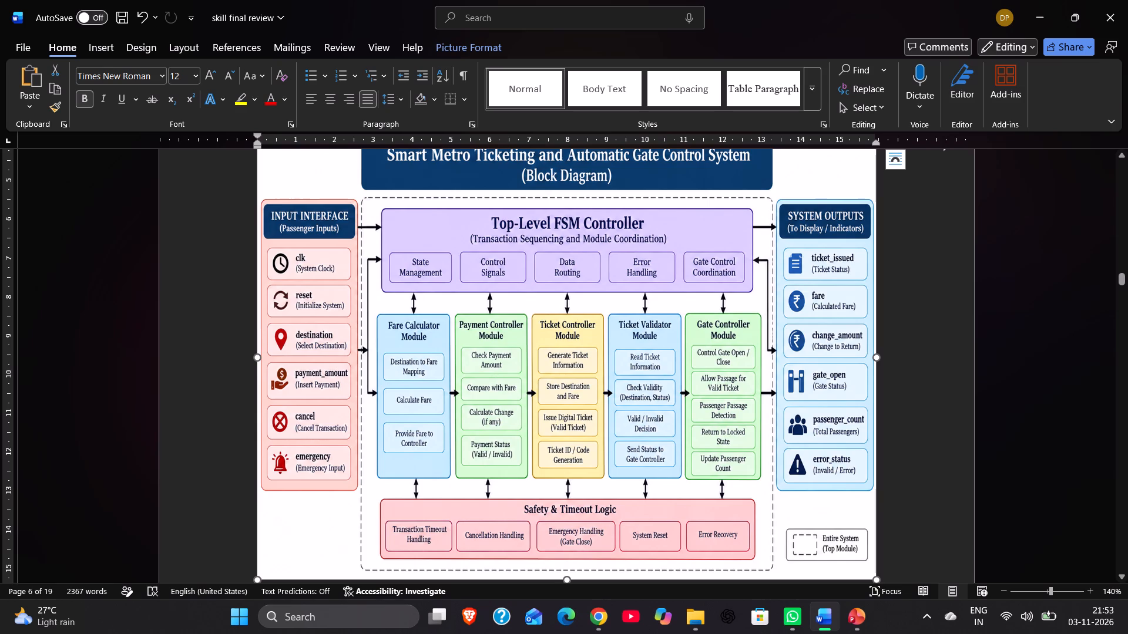
Turn off the computer's Wi-Fi in the Windows quick settings and return to the Word report.
left_click(1005, 621)
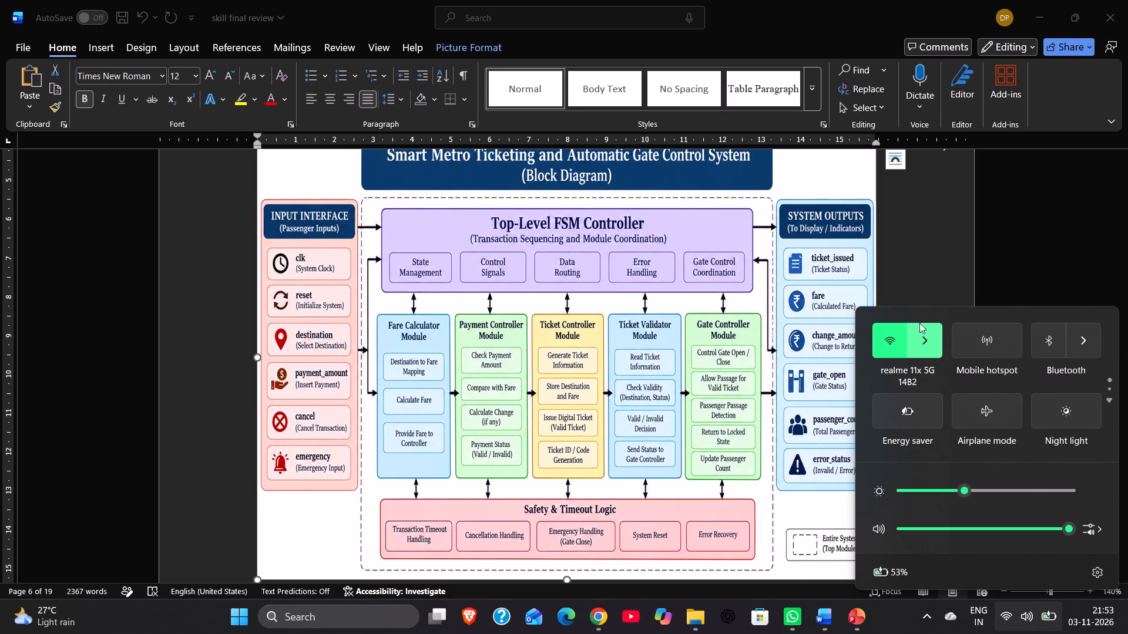
left_click(888, 338)
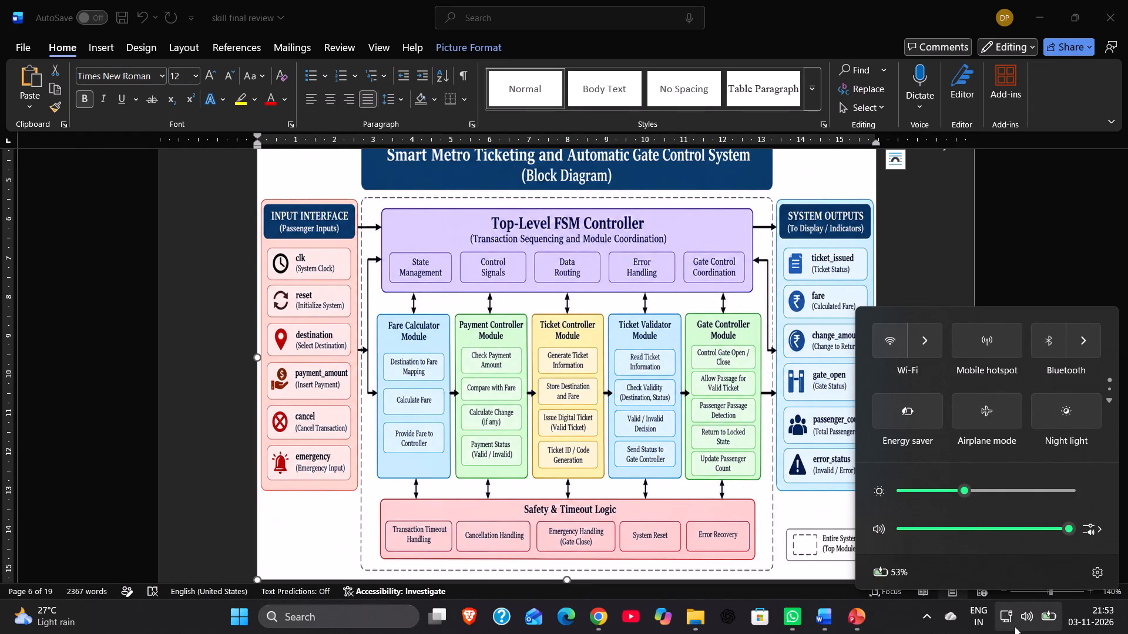
scroll(1015, 626, "left", 2)
left_click(696, 480)
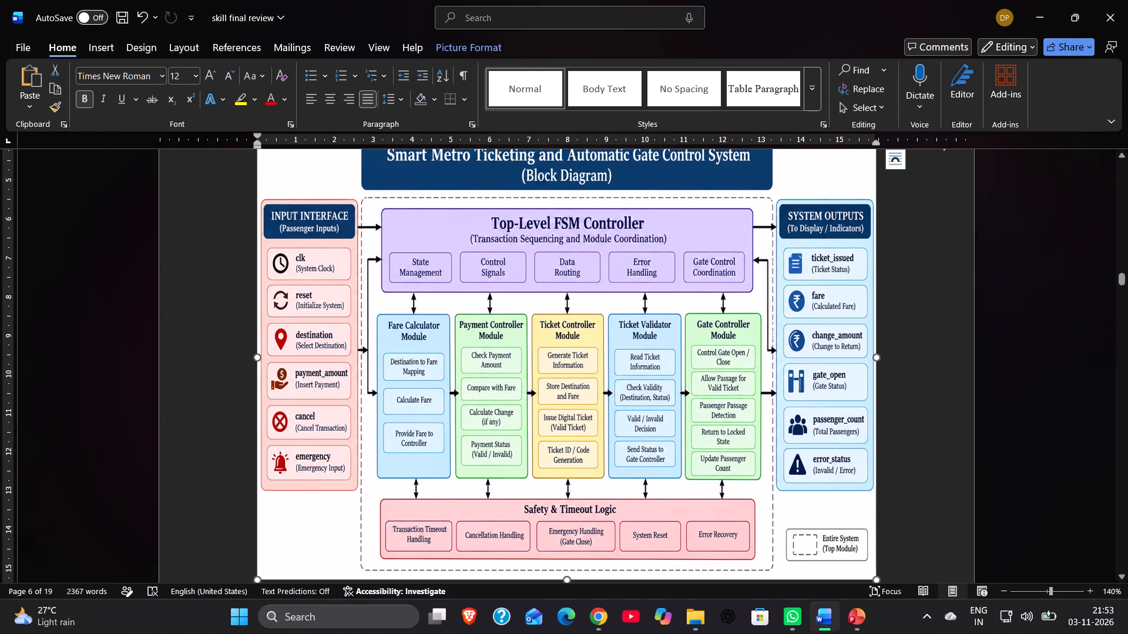
Examine the old train countdown timer code under section 4.3 and the start of its testbench.
scroll(696, 480, "down", 5)
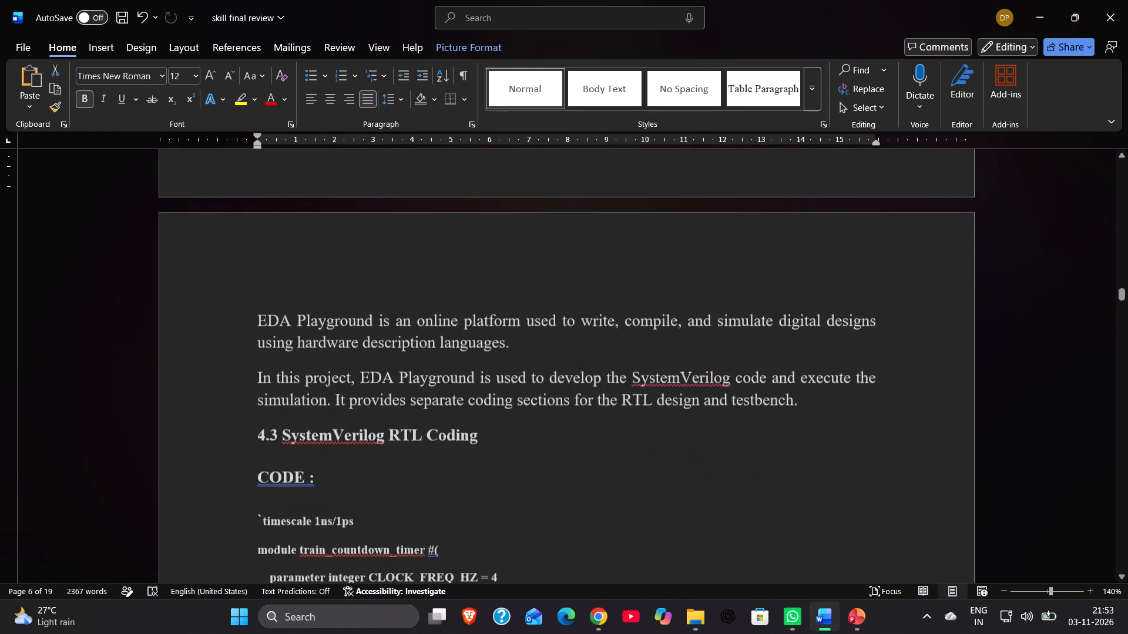
scroll(696, 480, "down", 6)
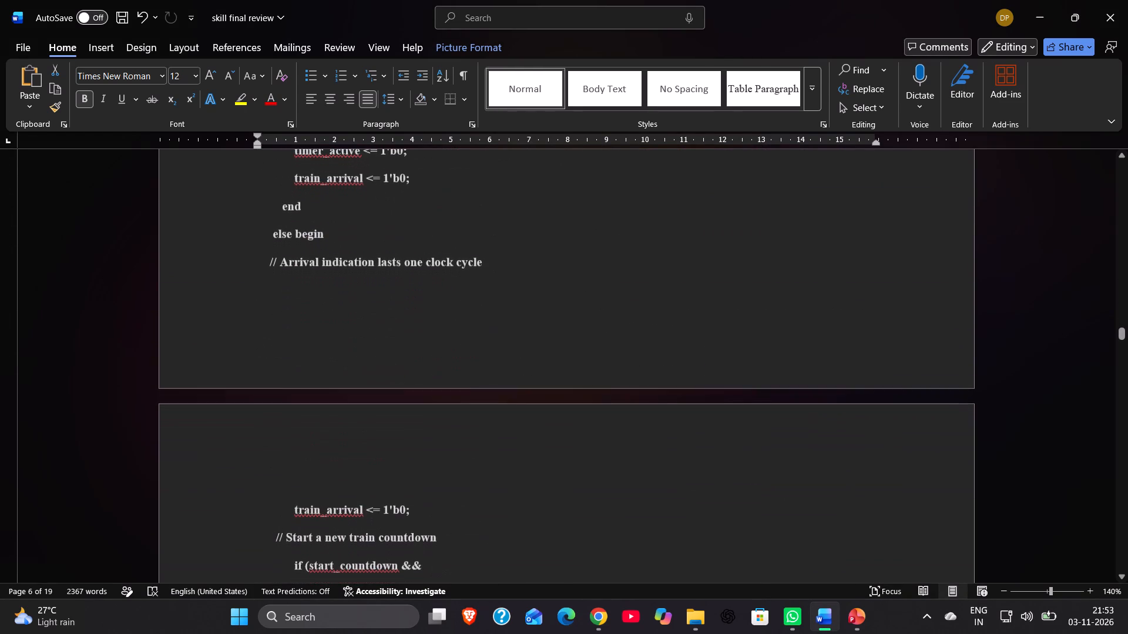
scroll(696, 480, "down", 4)
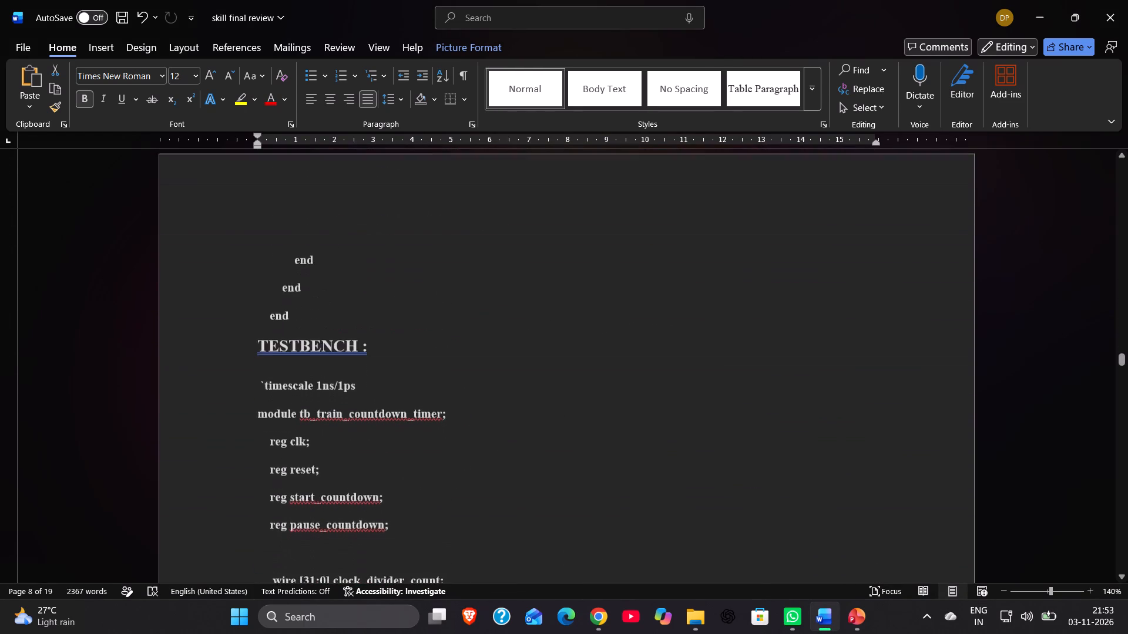
scroll(696, 480, "down", 1)
scroll(696, 480, "up", 4)
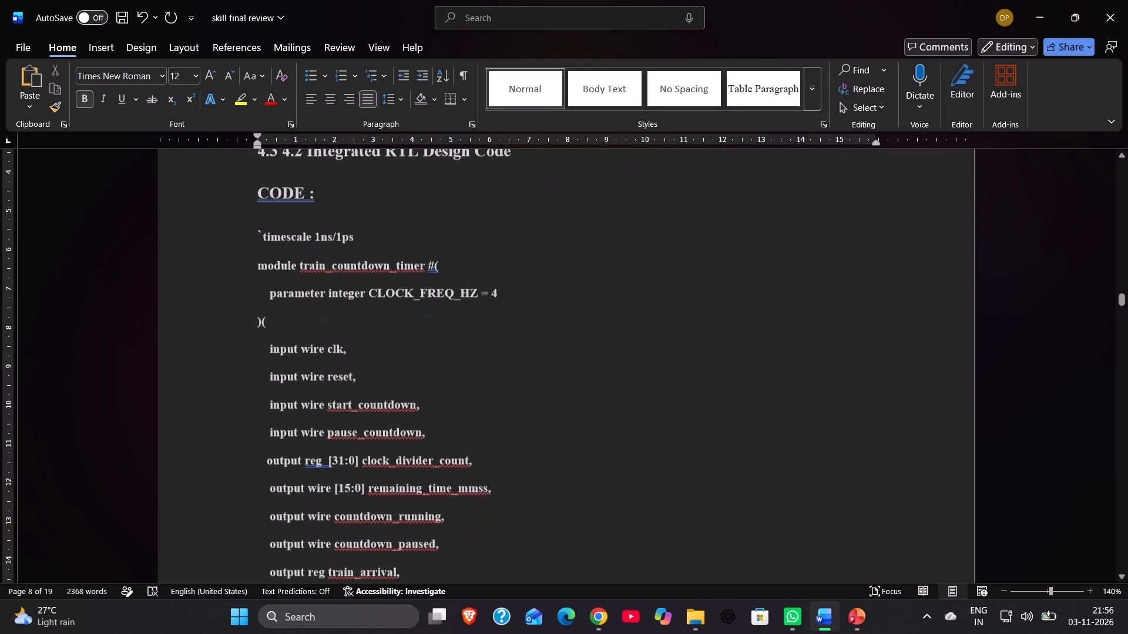
left_click_drag(257, 223, 470, 492)
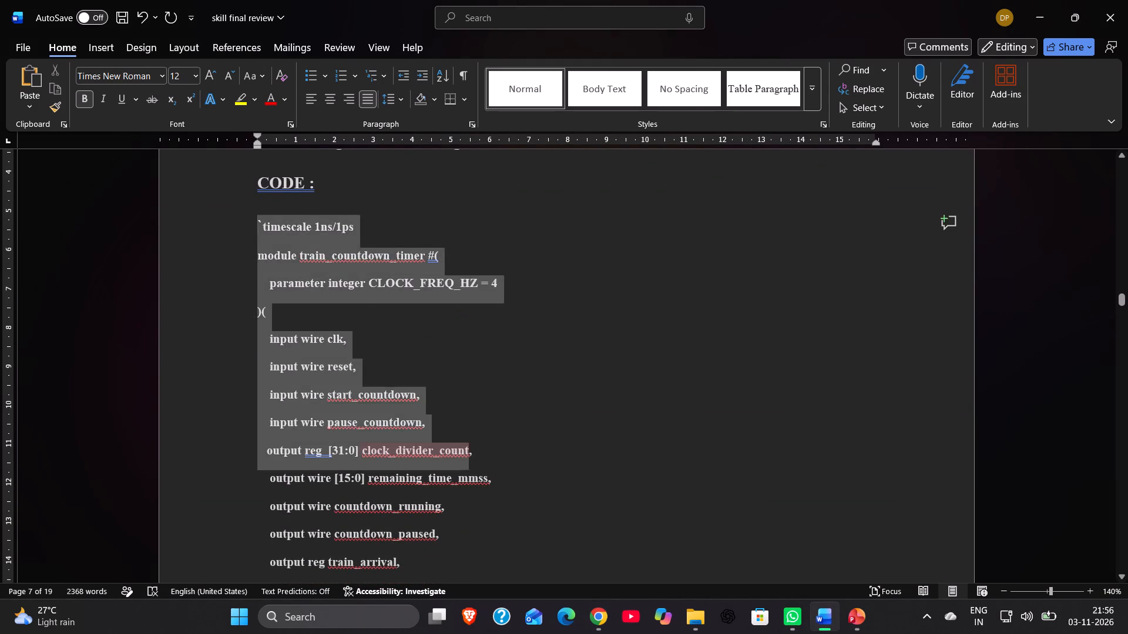
left_click_drag(470, 492, 506, 626)
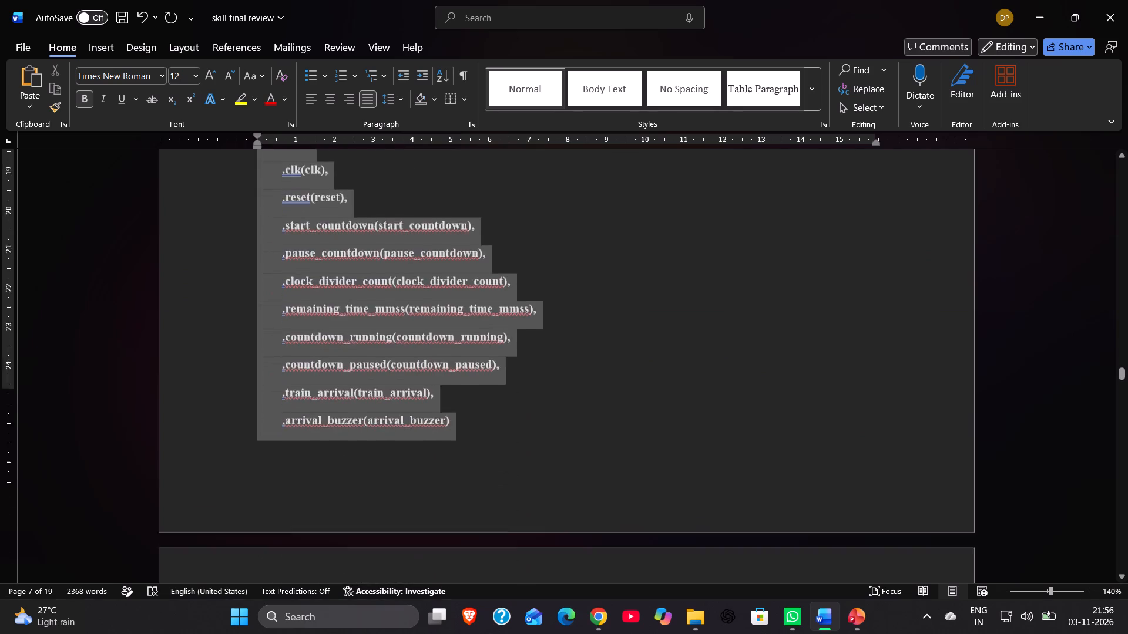
left_click_drag(506, 626, 506, 619)
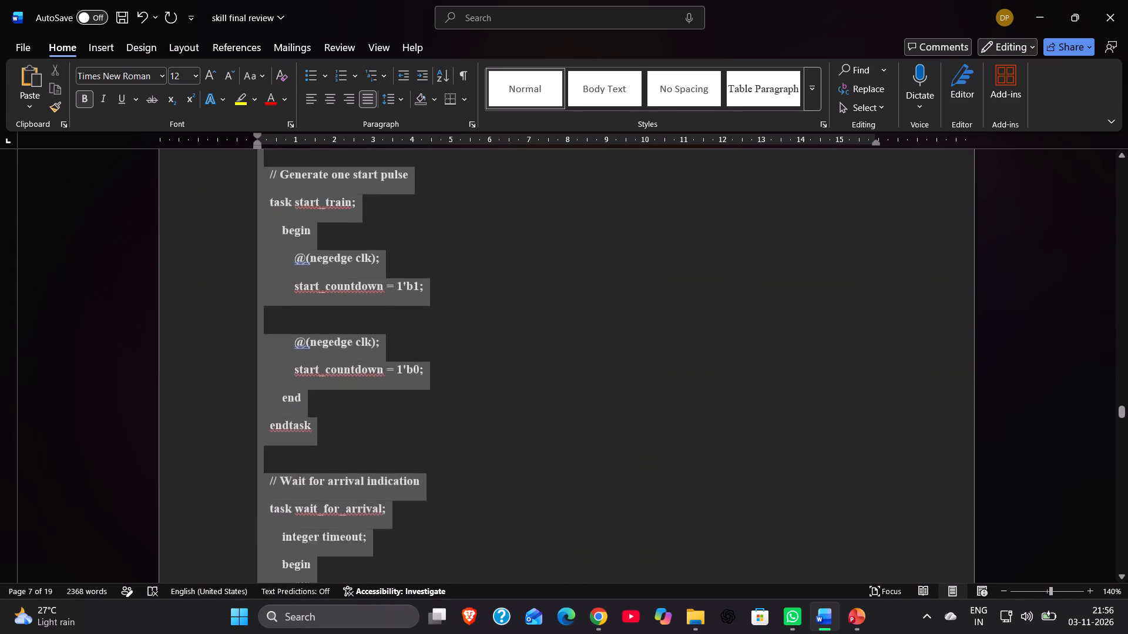
left_click_drag(506, 619, 554, 574)
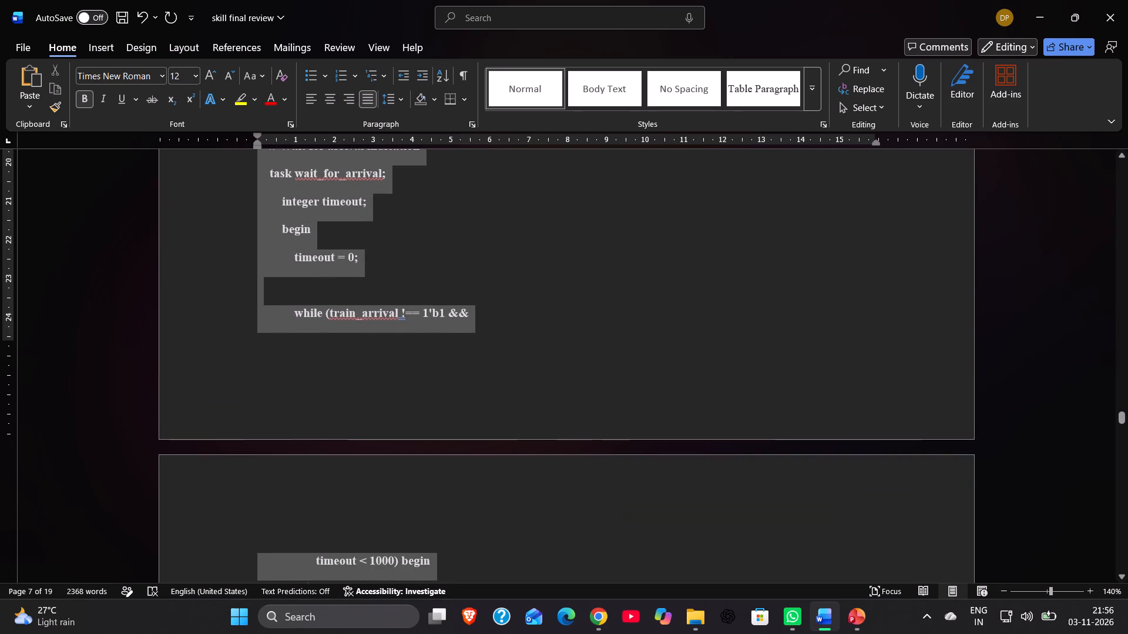
left_click_drag(554, 574, 556, 578)
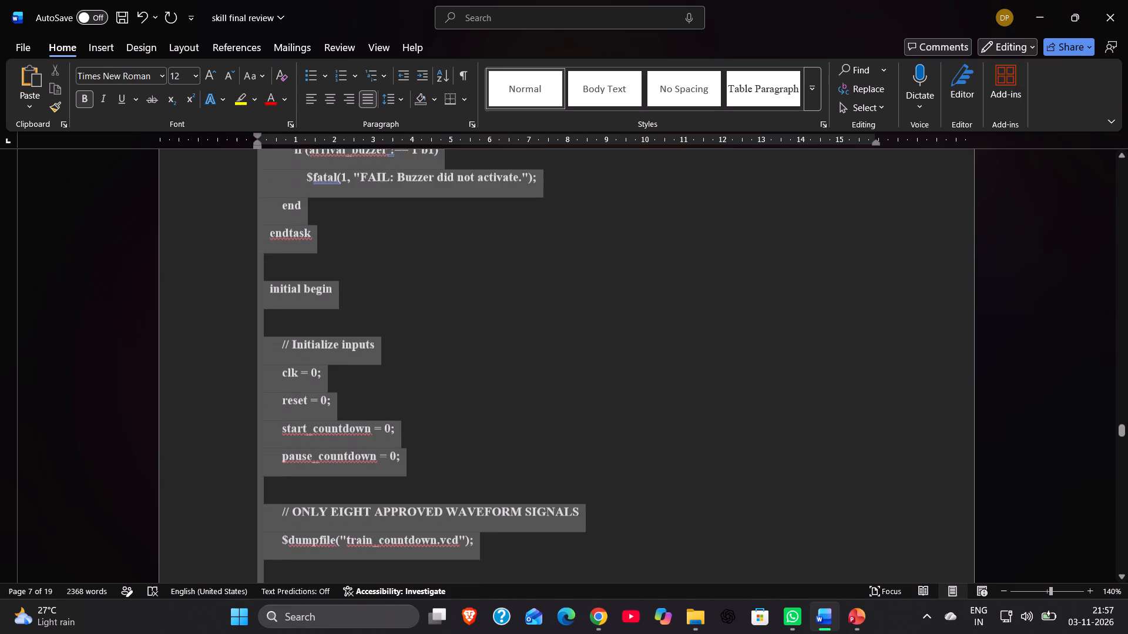
left_click_drag(556, 578, 535, 492)
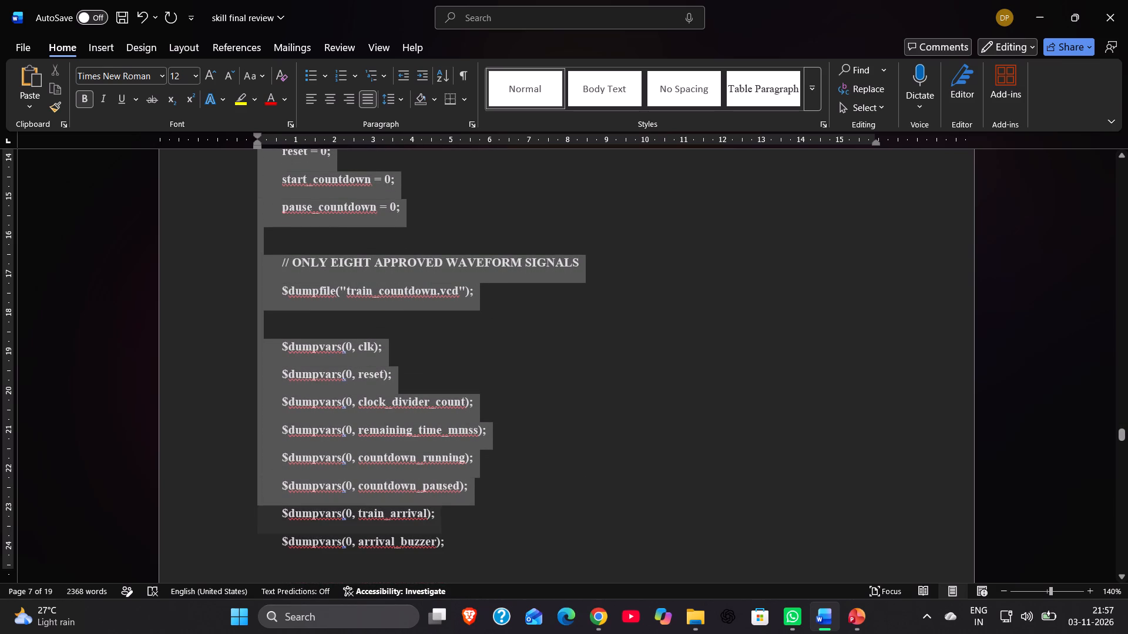
left_click_drag(535, 492, 552, 567)
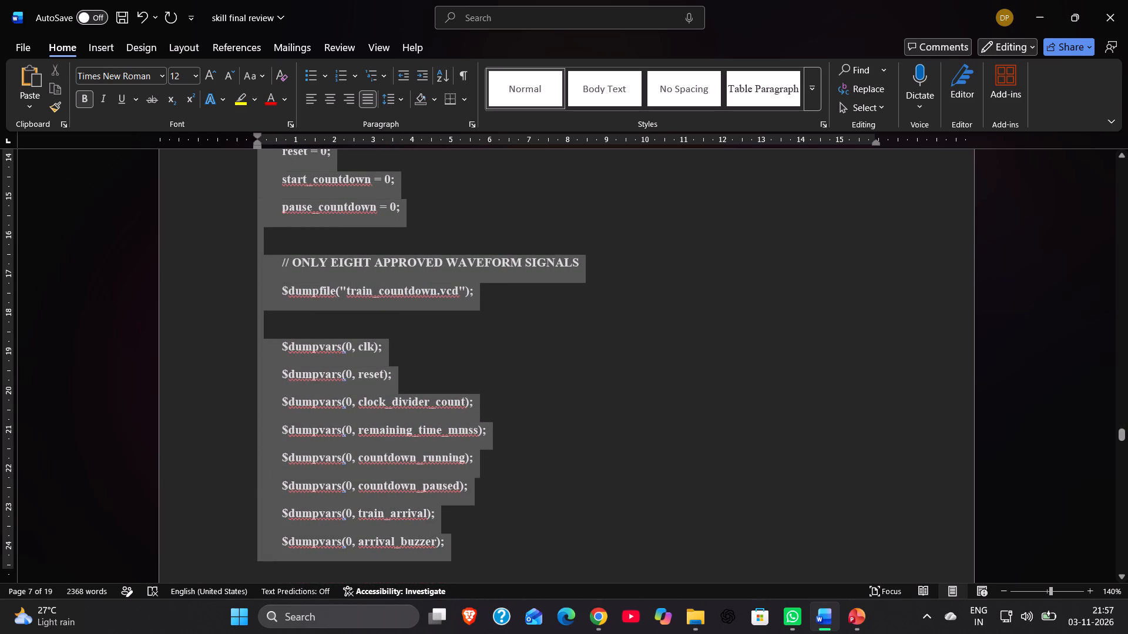
left_click_drag(552, 567, 492, 382)
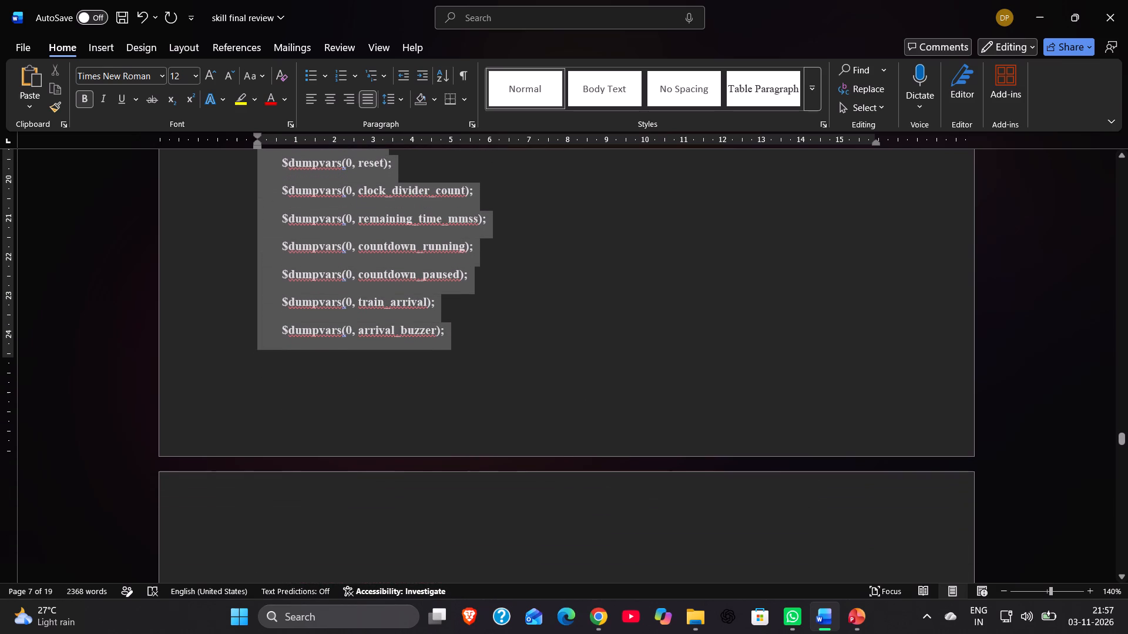
left_click_drag(492, 382, 565, 581)
scroll(513, 440, "up", 1)
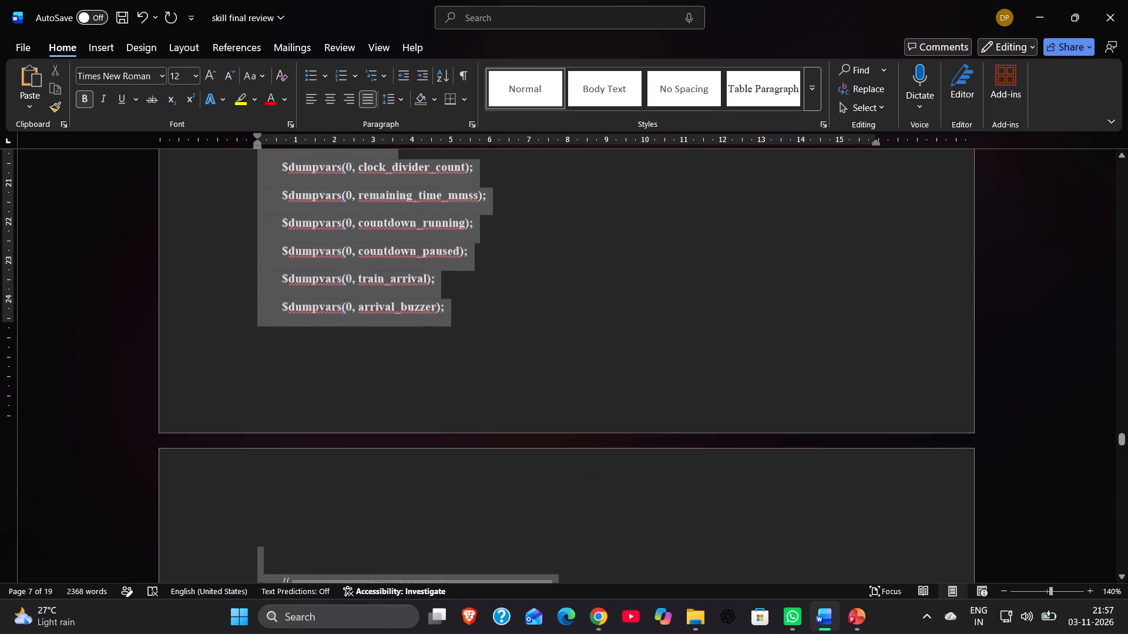
left_click_drag(565, 581, 592, 613)
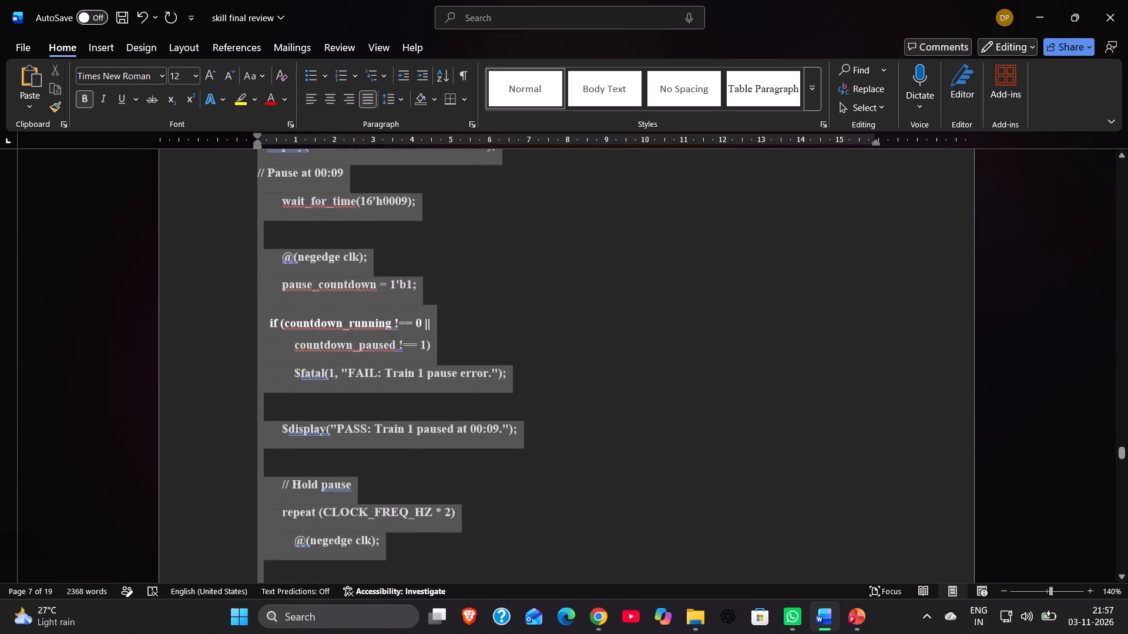
left_click_drag(592, 613, 556, 592)
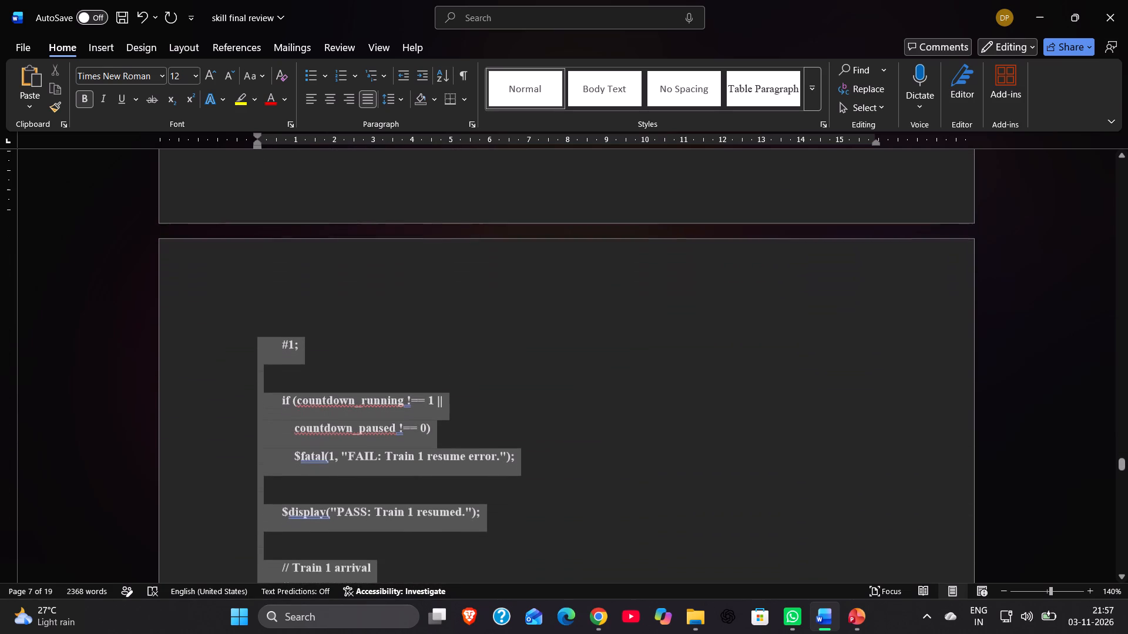
left_click_drag(556, 592, 563, 604)
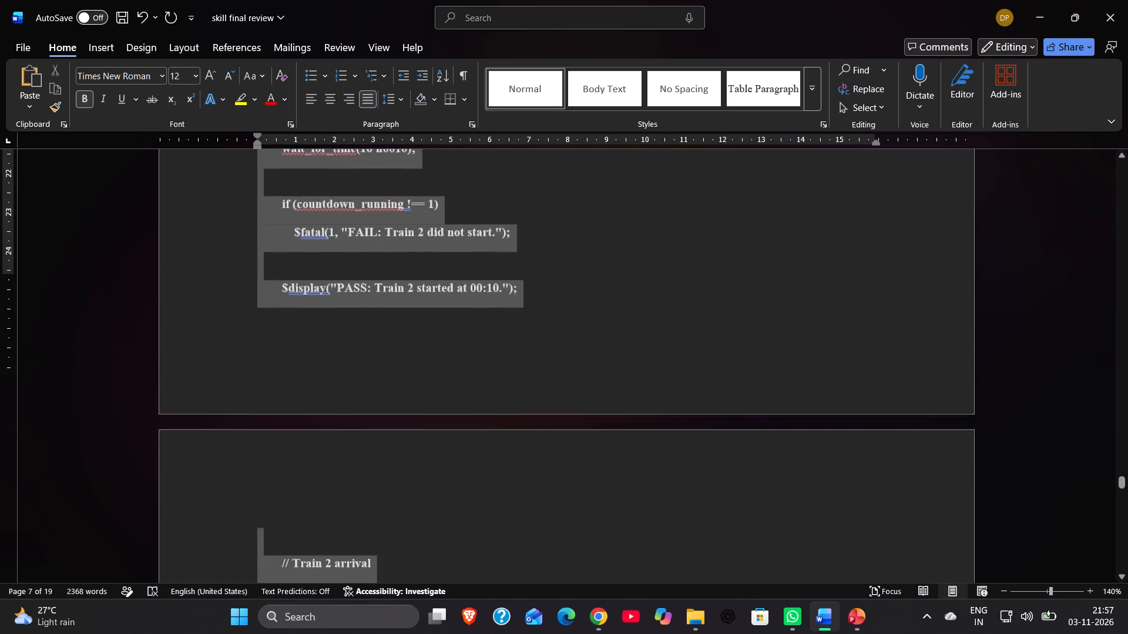
left_click_drag(563, 604, 544, 584)
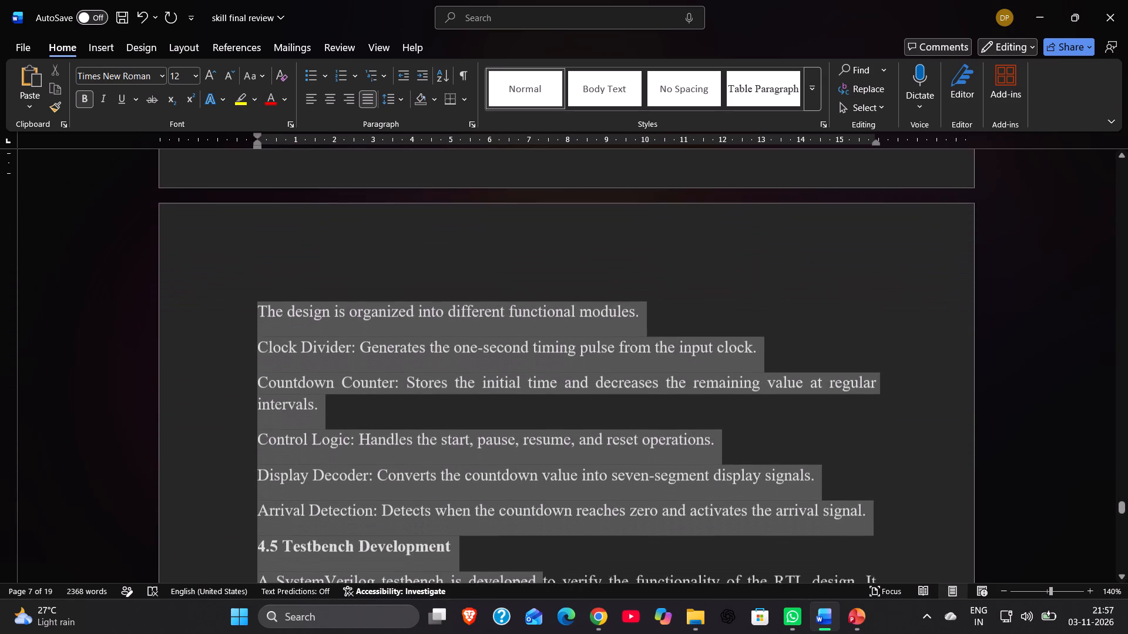
left_click_drag(544, 584, 399, 296)
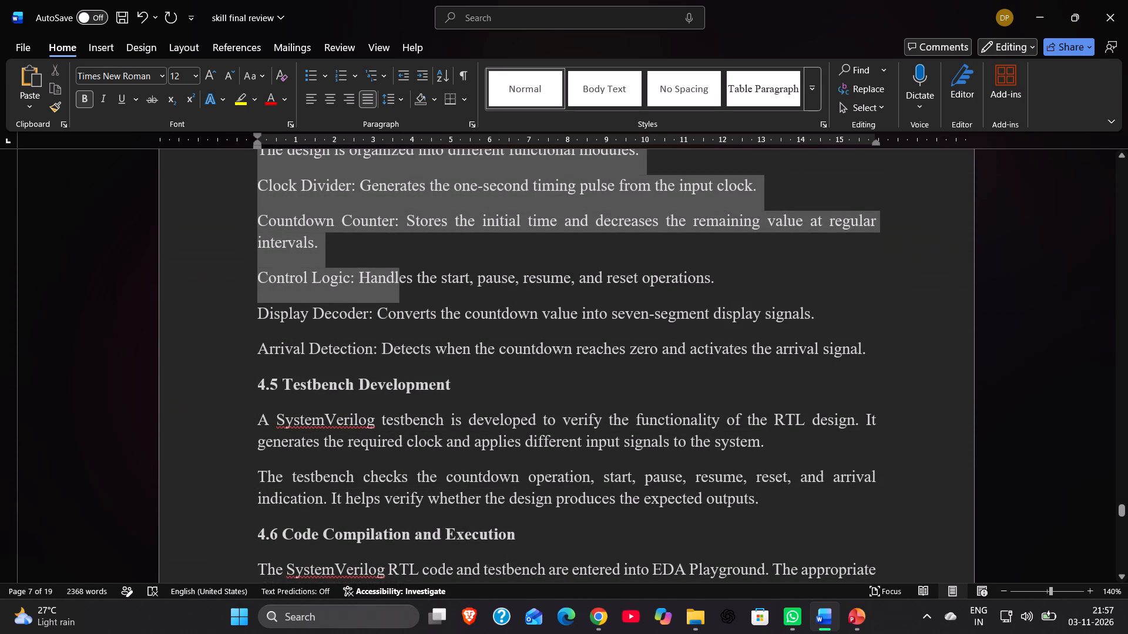
left_click_drag(399, 296, 400, 201)
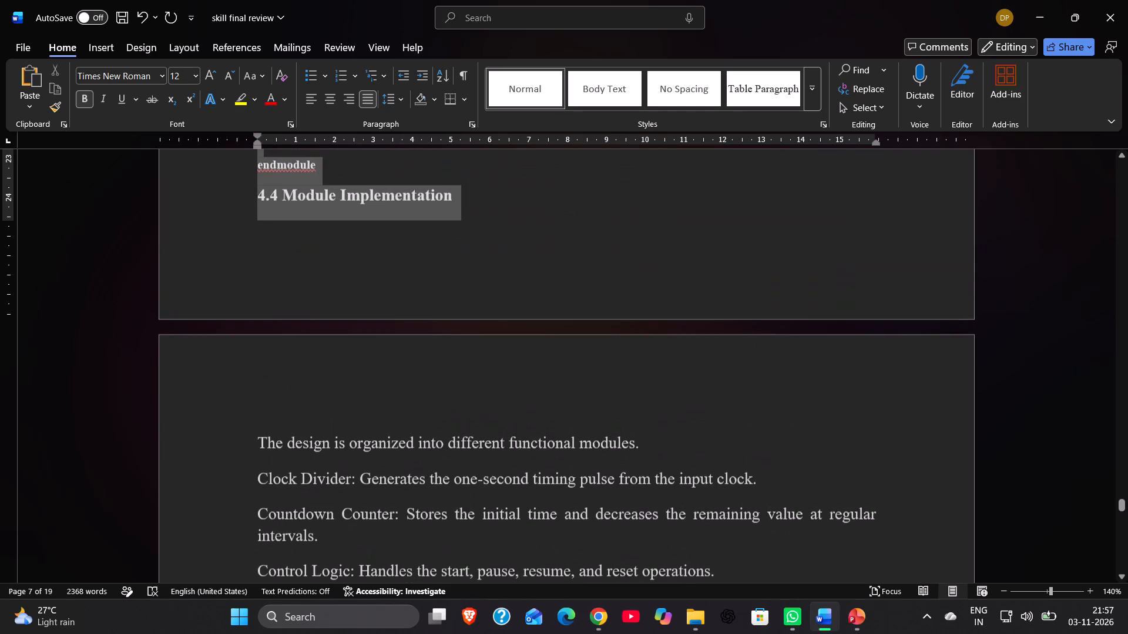
left_click_drag(400, 201, 350, 183)
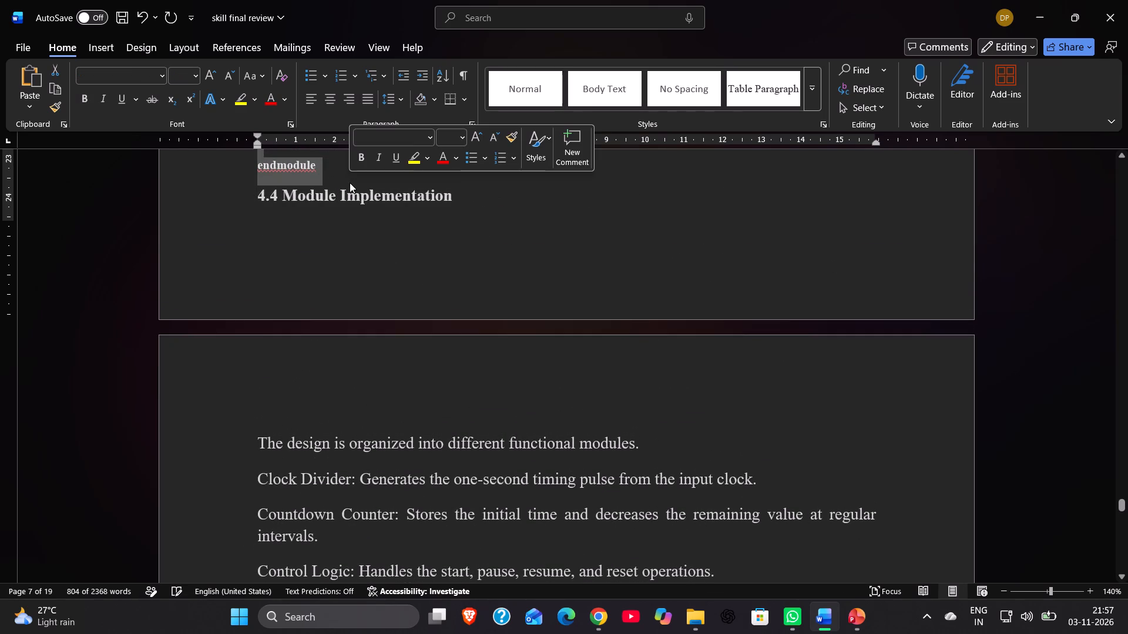
key("BackSpace")
Shorten the section 4.3 heading to "4.3 Design Code" by removing "4.2 Integrated RTL".
scroll(350, 183, "right", 1)
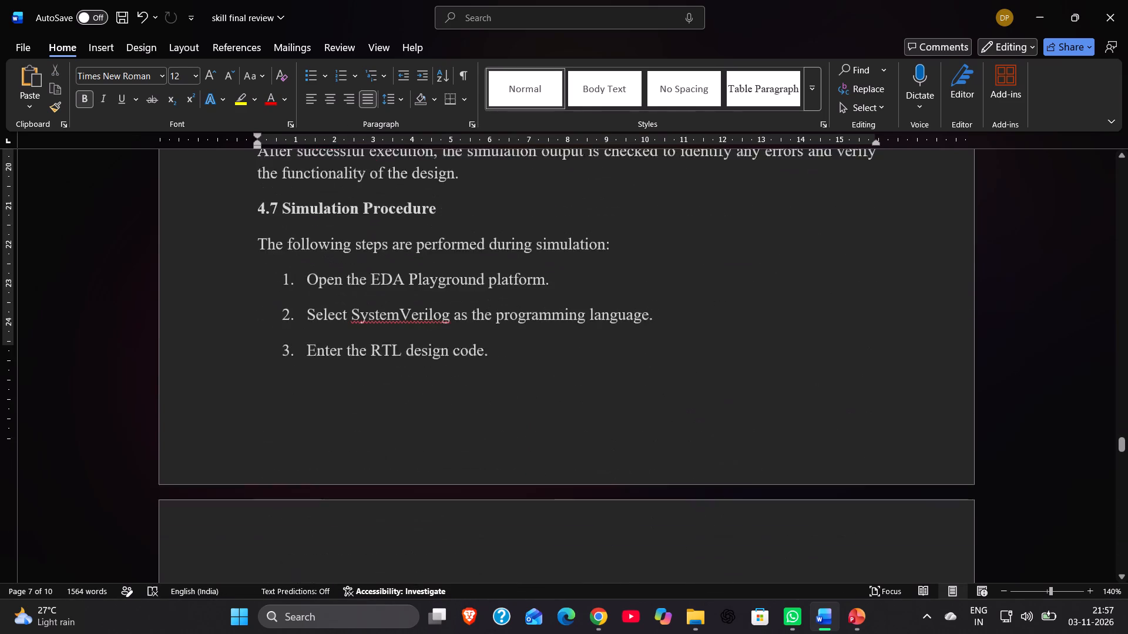
scroll(350, 183, "right", 1)
scroll(350, 183, "up", 1)
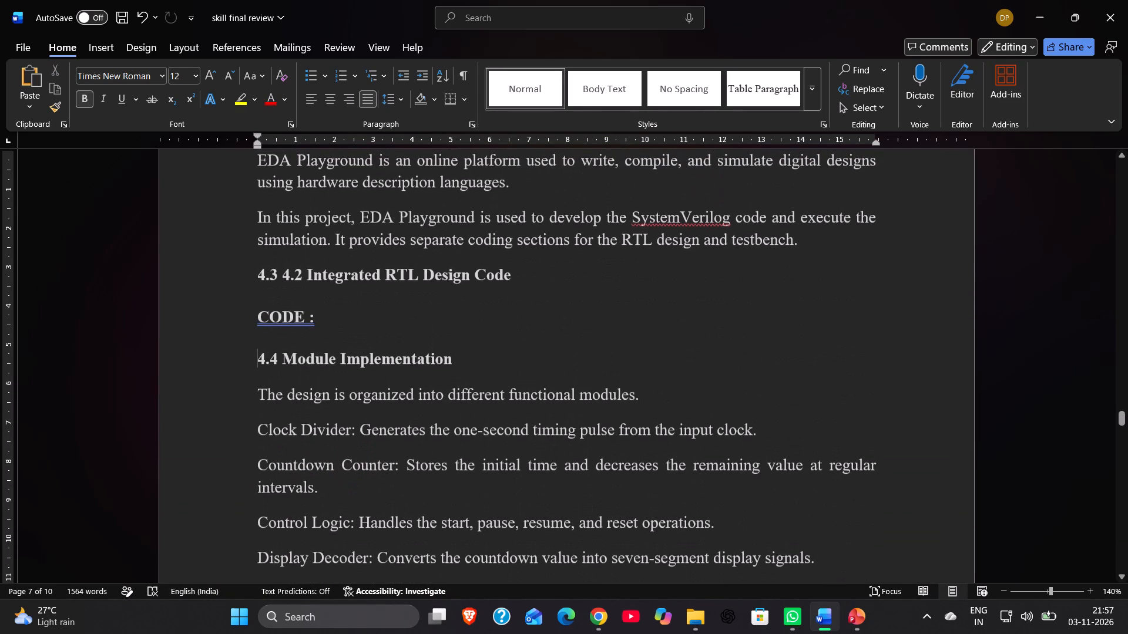
scroll(350, 183, "up", 1)
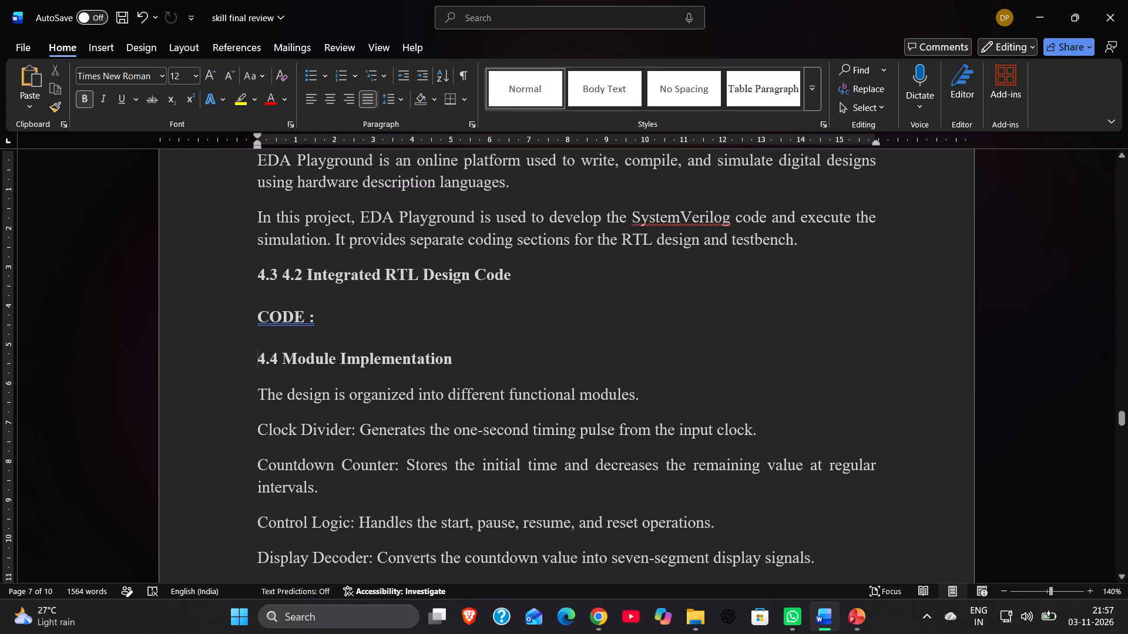
left_click(417, 274)
key("BackSpace")
key("BackSpace")
key("BackSpace")
key("BackSpace")
key("BackSpace")
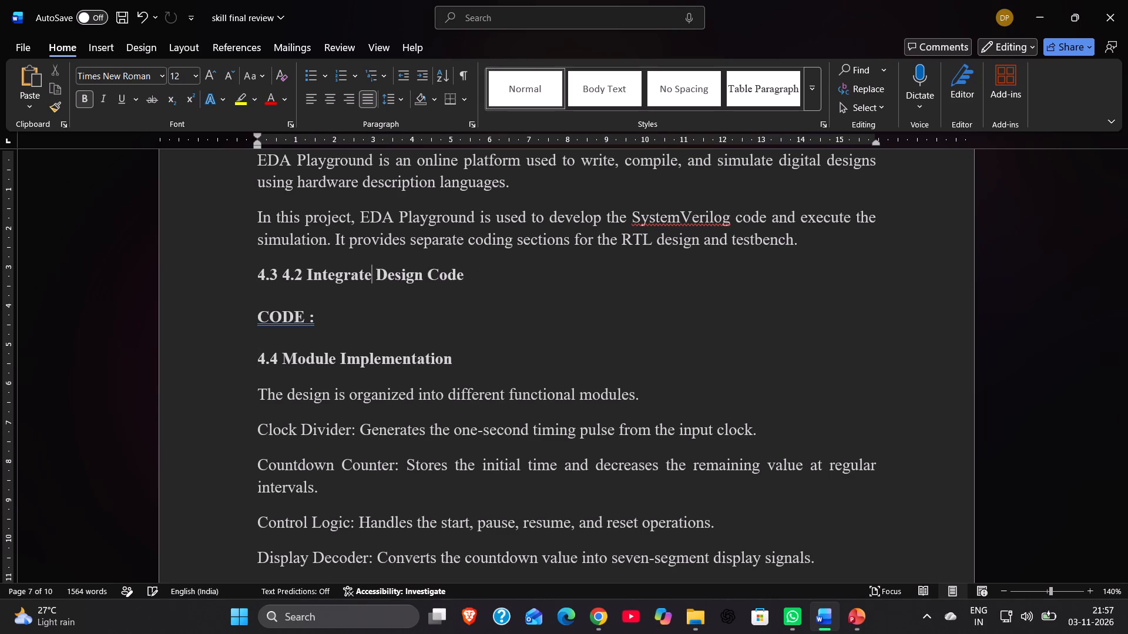
key("BackSpace")
key("BackSpace")
key("BackSpace")
key("BackSpace")
key("BackSpace")
key("BackSpace")
key("BackSpace")
key("BackSpace")
key("BackSpace")
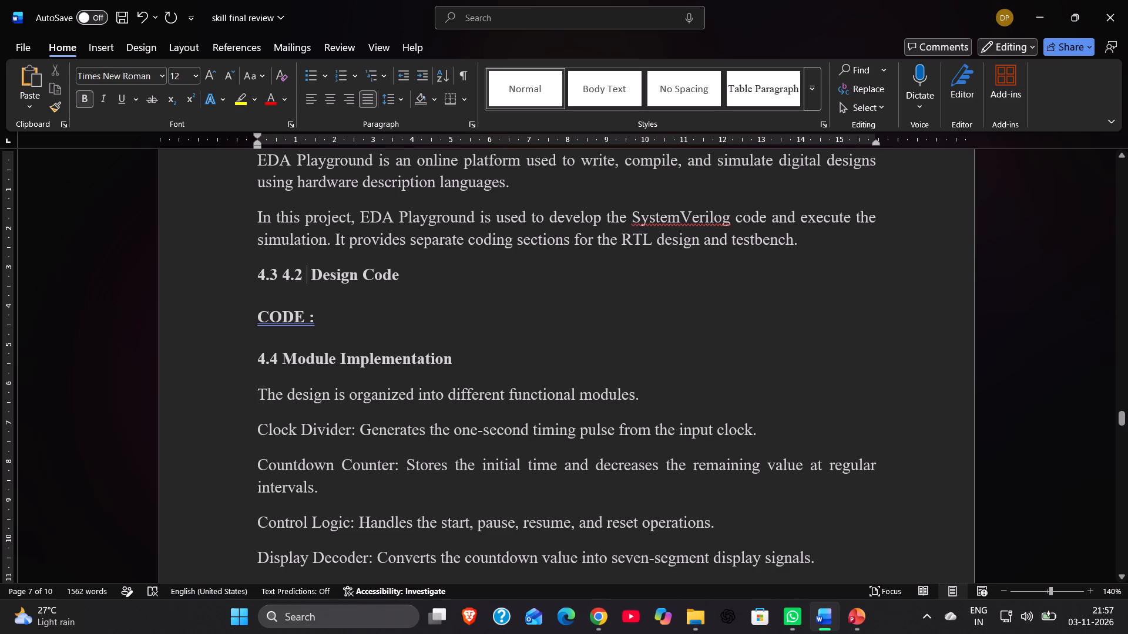
key("BackSpace")
key("BackSpace")
key("BackSpace")
key("BackSpace")
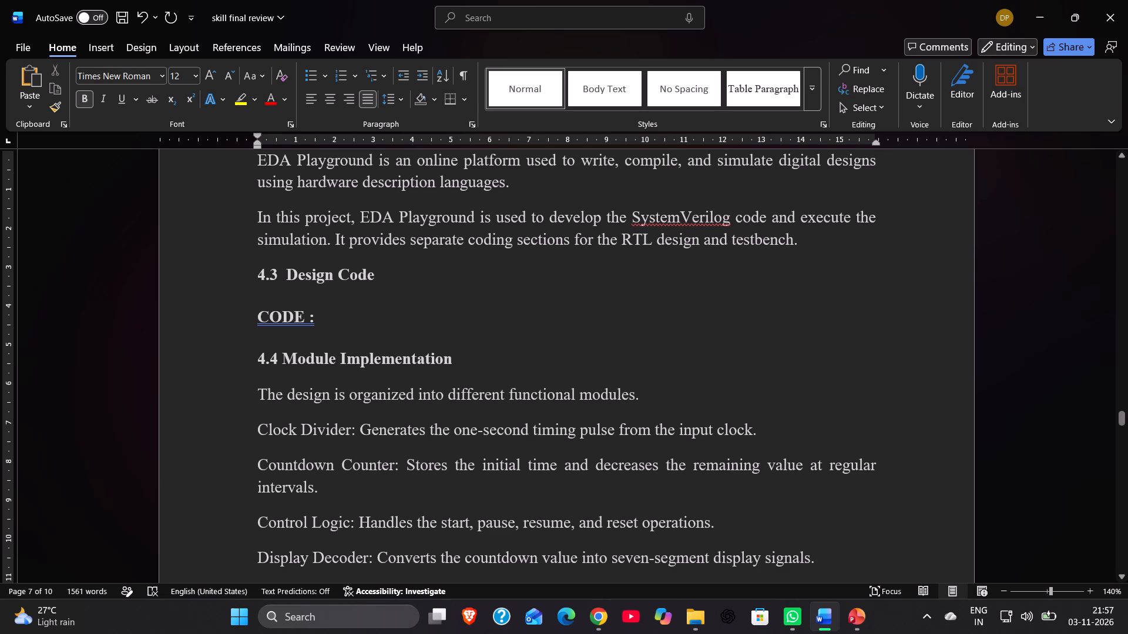
left_click(338, 316)
key("Return")
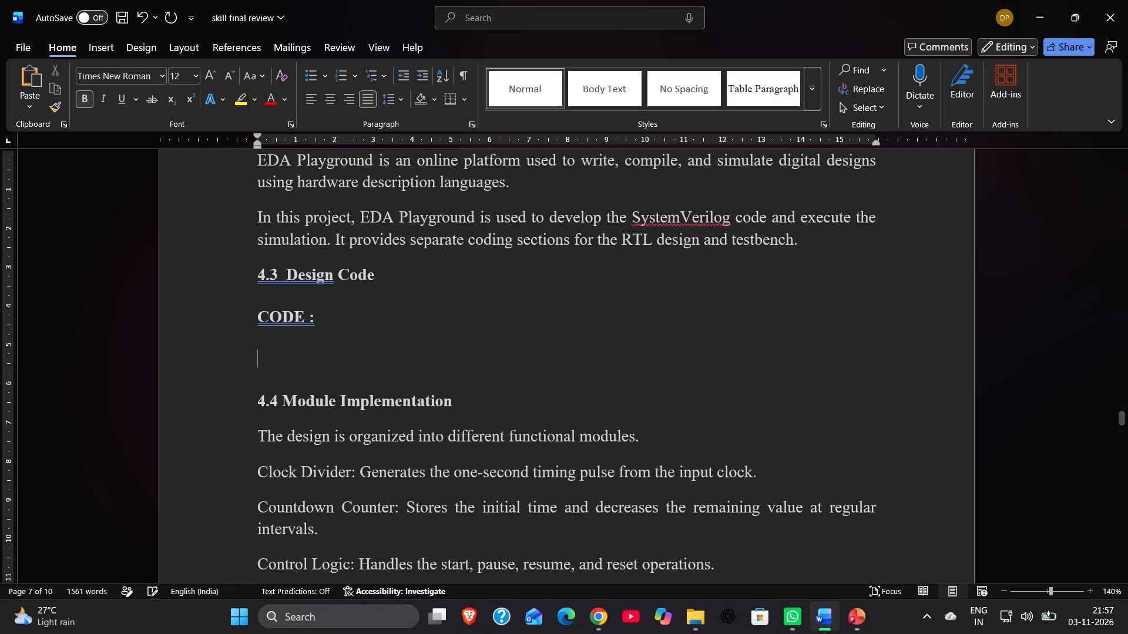
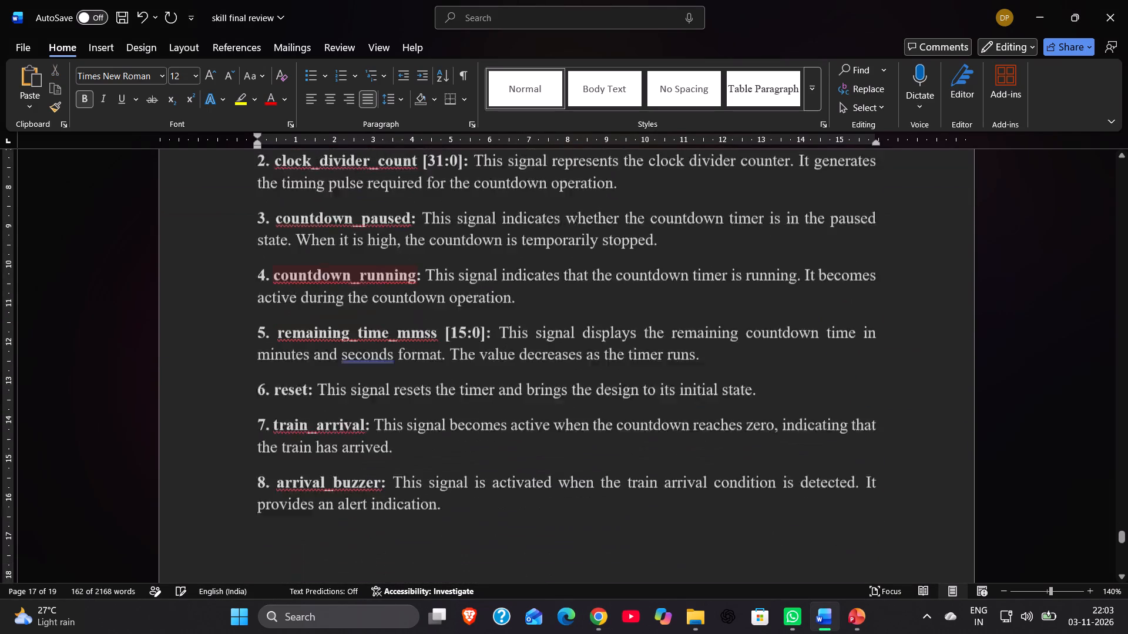
scroll(288, 444, "up", 6)
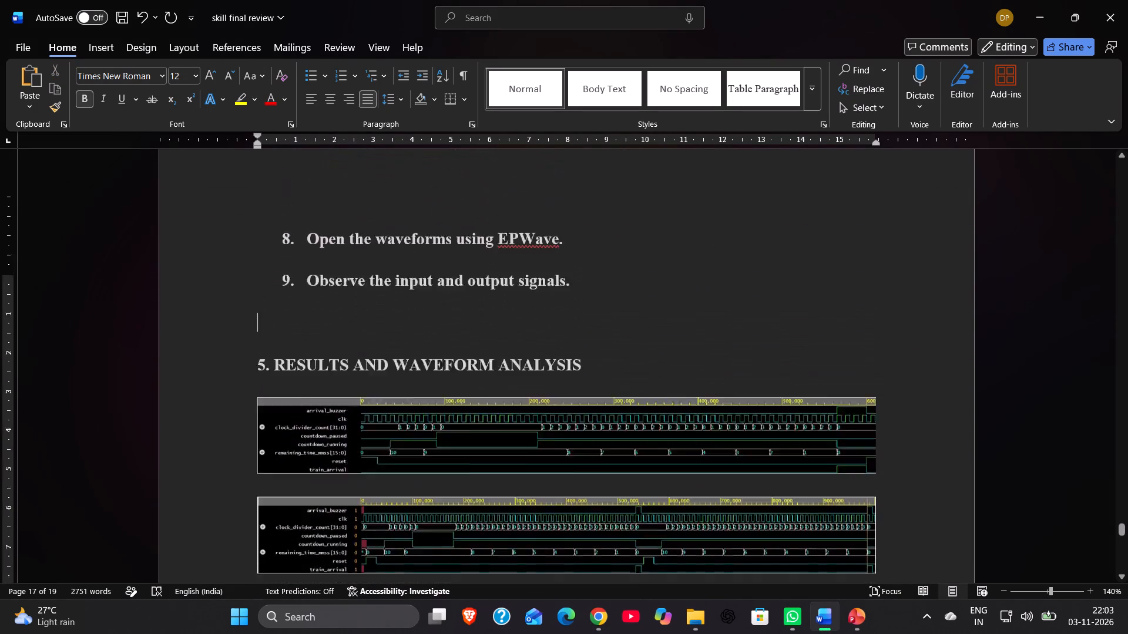
scroll(288, 444, "up", 4)
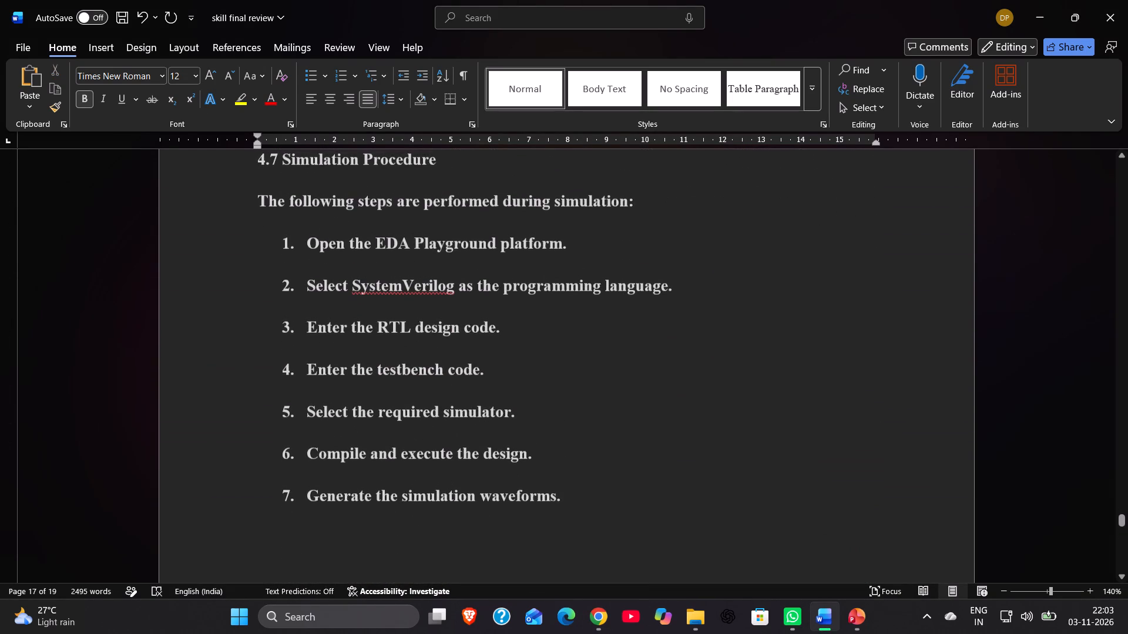
scroll(288, 444, "up", 3)
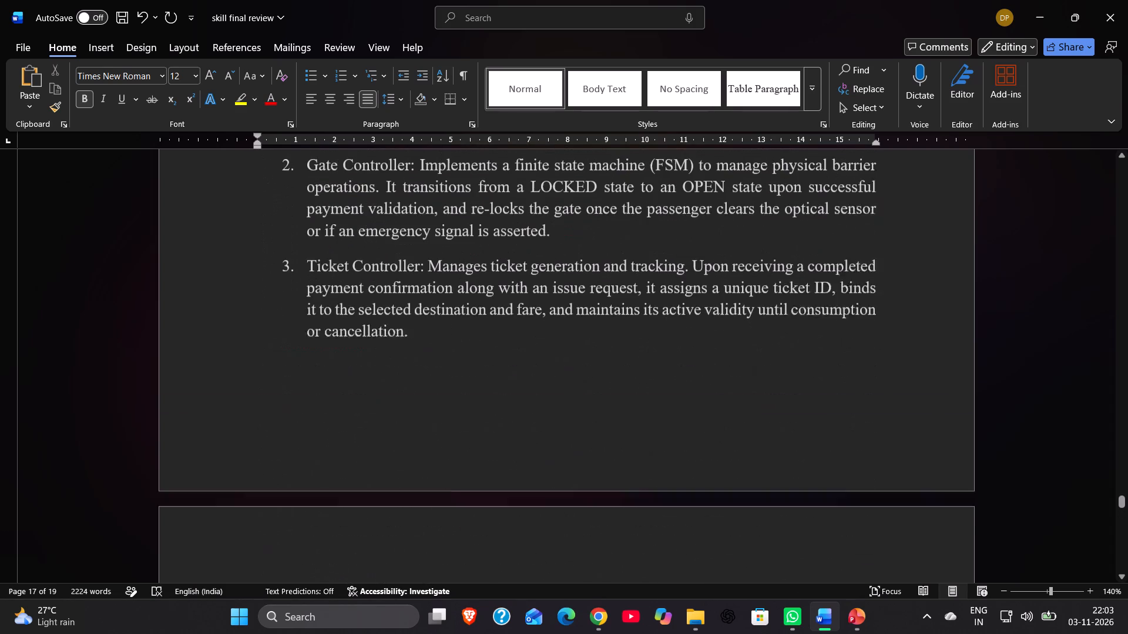
scroll(321, 567, "down", 3)
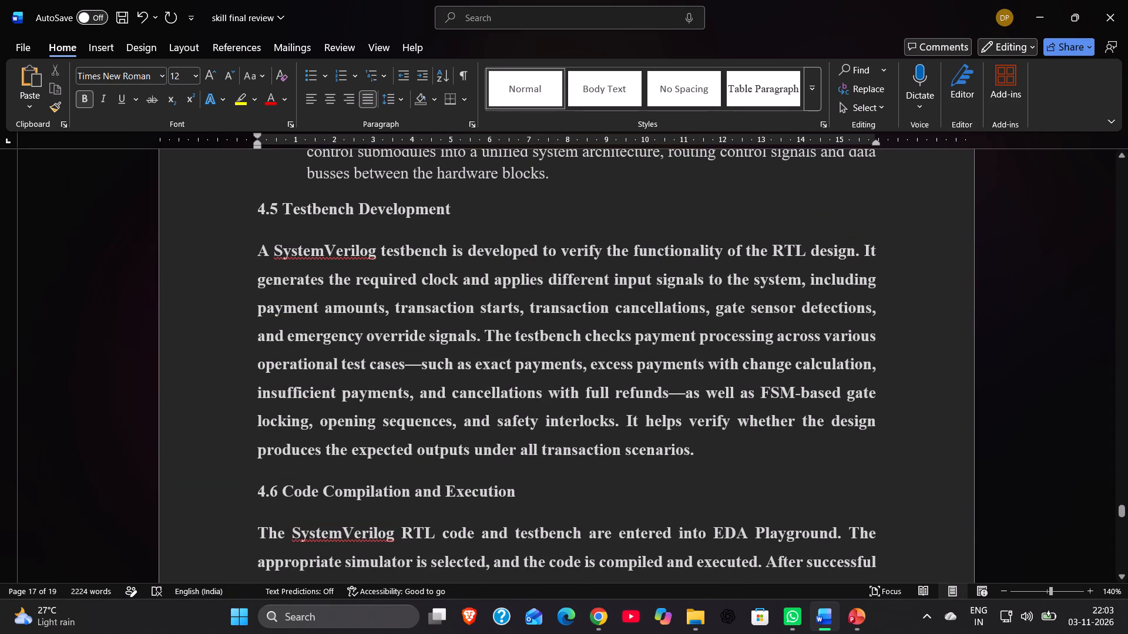
left_click_drag(254, 253, 522, 600)
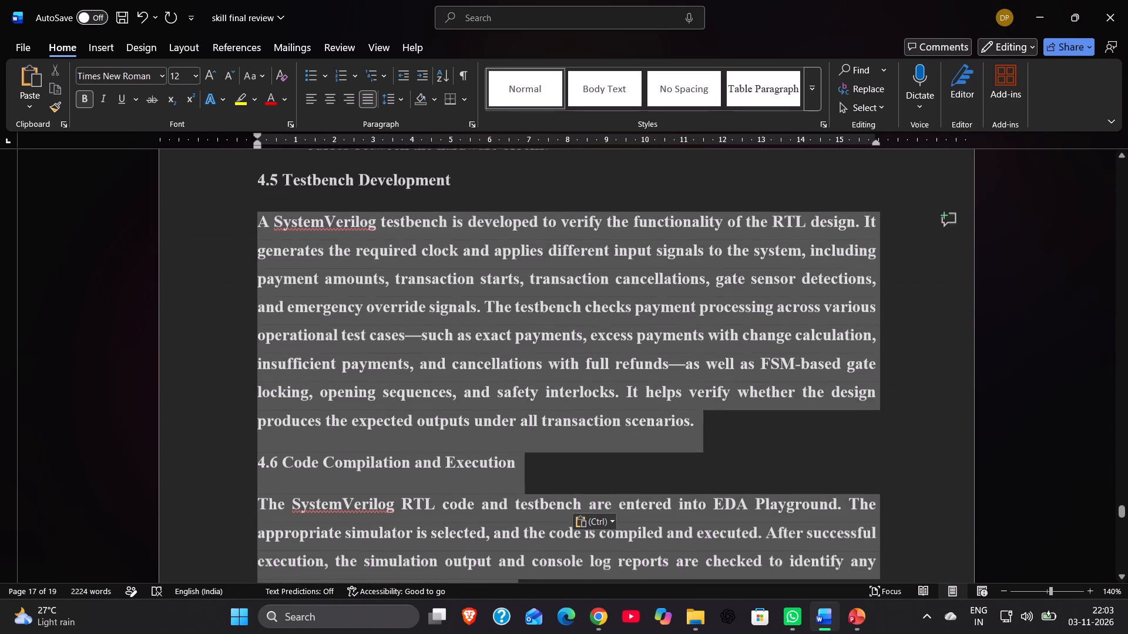
left_click_drag(522, 600, 509, 565)
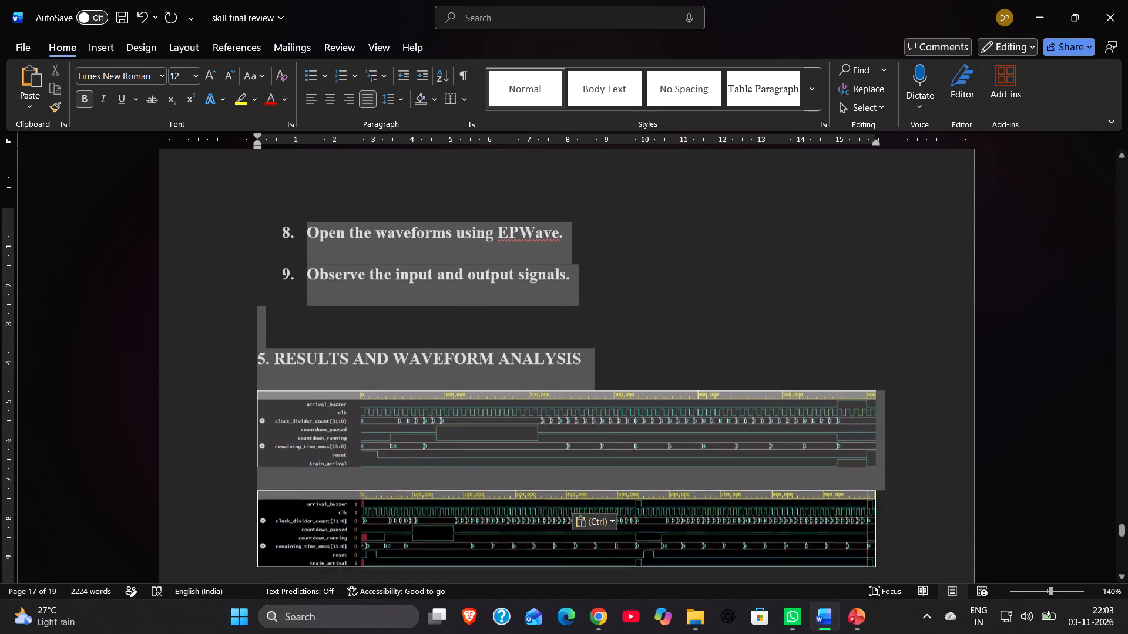
left_click_drag(509, 565, 522, 288)
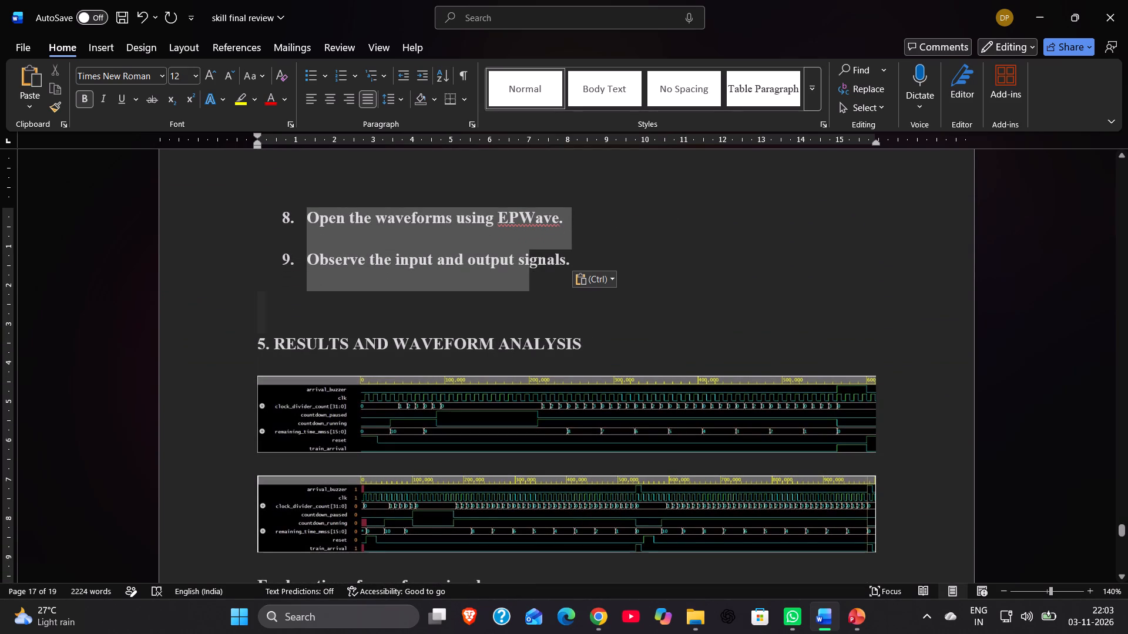
left_click_drag(522, 288, 652, 294)
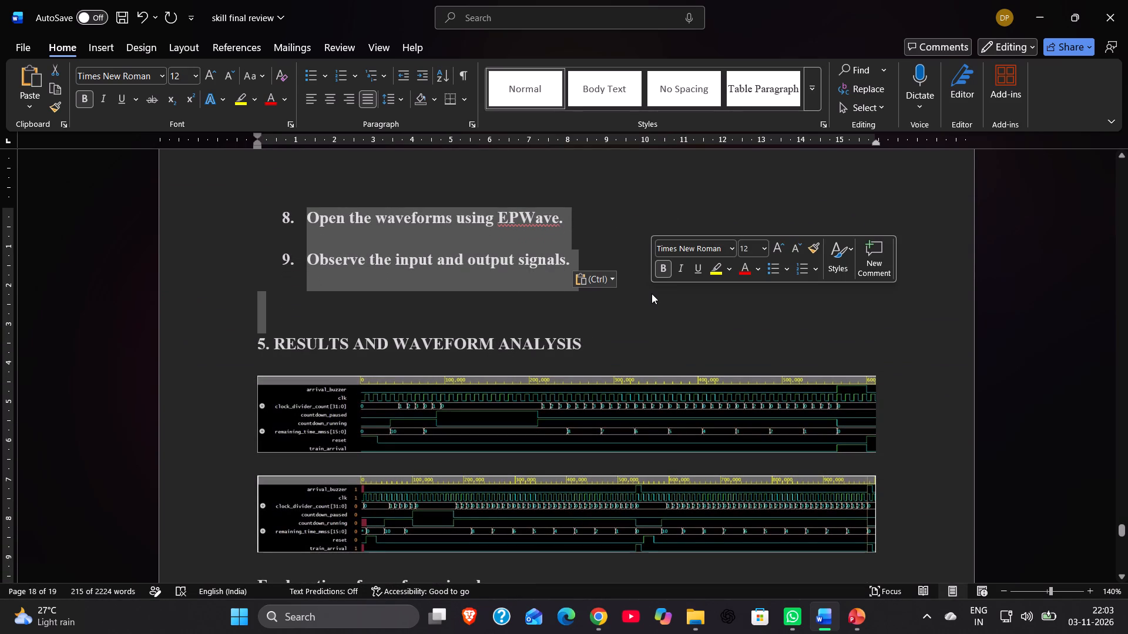
left_click(80, 111)
left_click(80, 99)
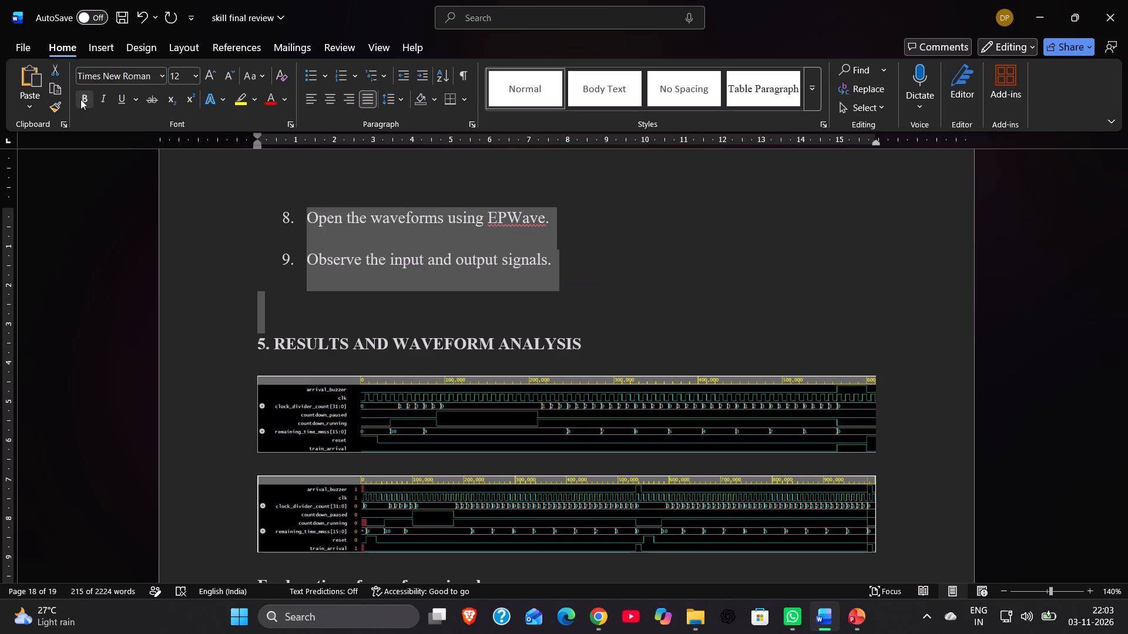
left_click(676, 272)
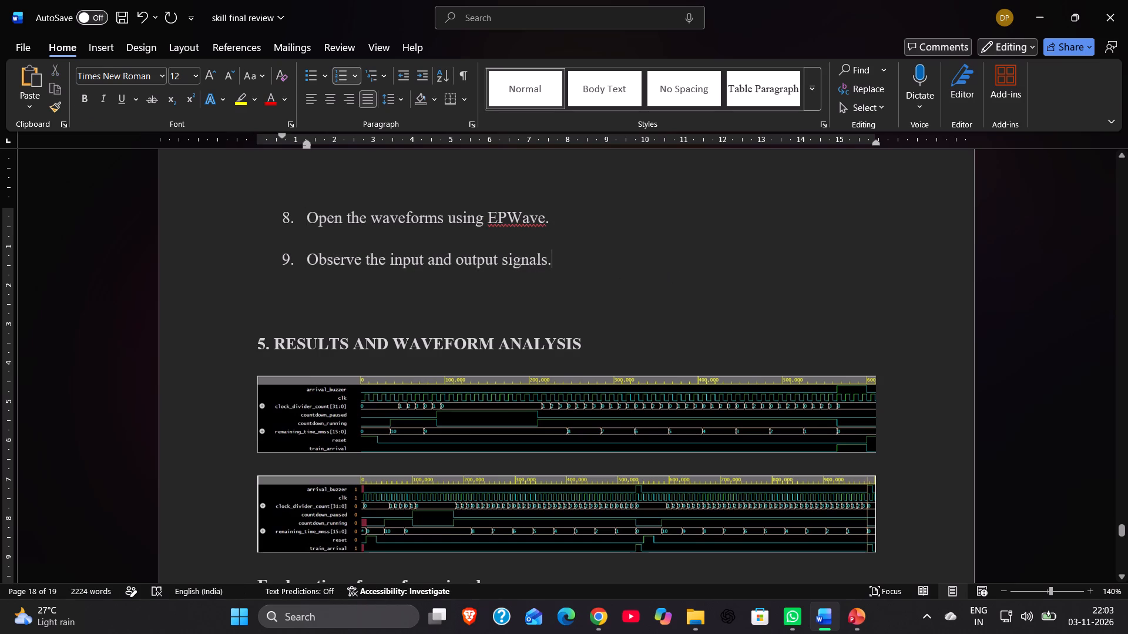
Switch to the PowerPoint presentation and copy the simulation waveform image from the RESULT slide.
left_click(585, 399)
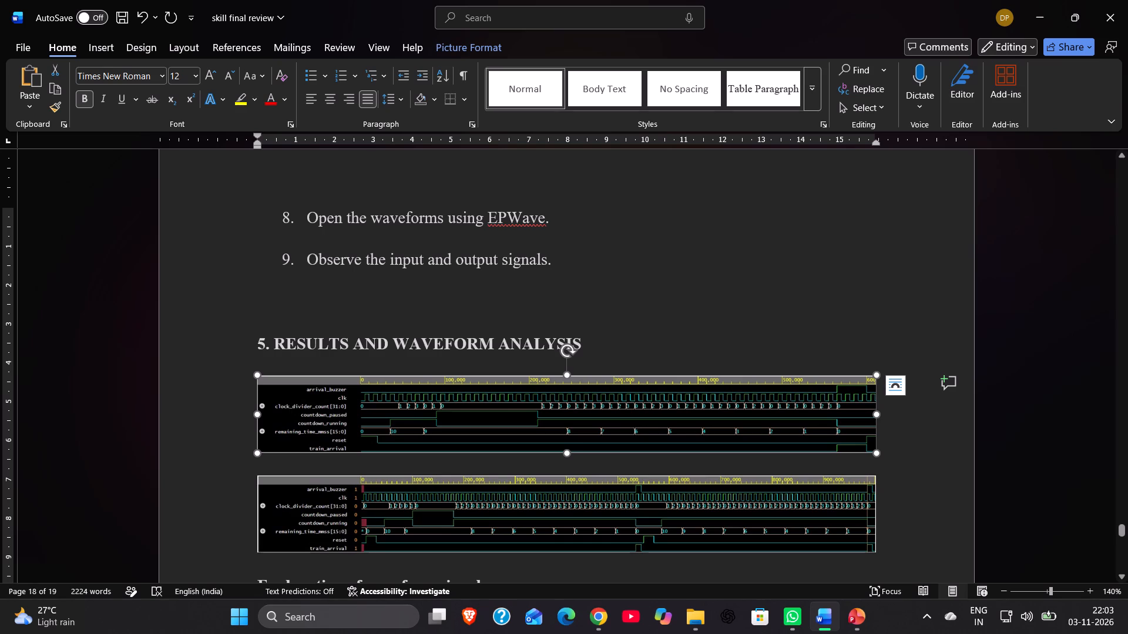
left_click(854, 619)
scroll(669, 437, "down", 9)
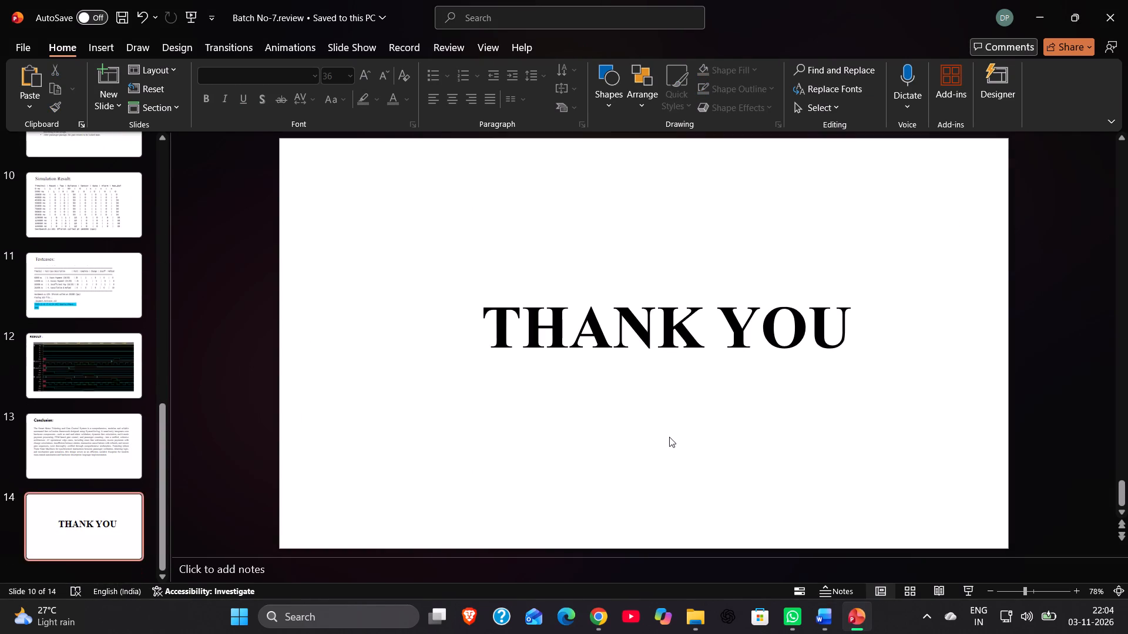
scroll(669, 437, "up", 3)
scroll(669, 437, "down", 1)
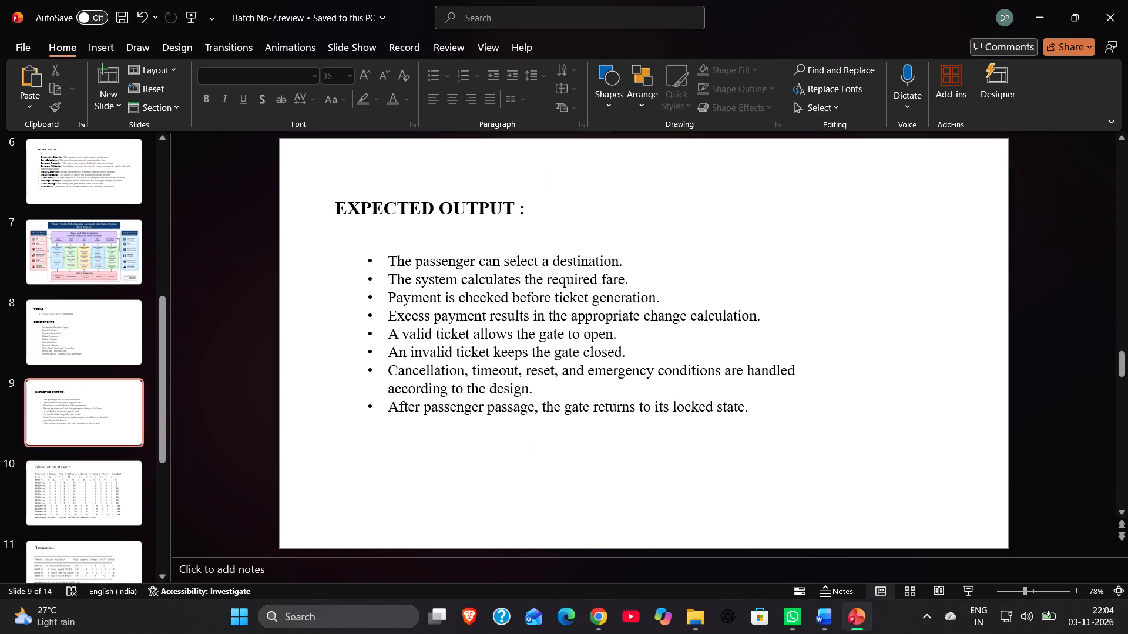
scroll(669, 437, "down", 1)
left_click(659, 418)
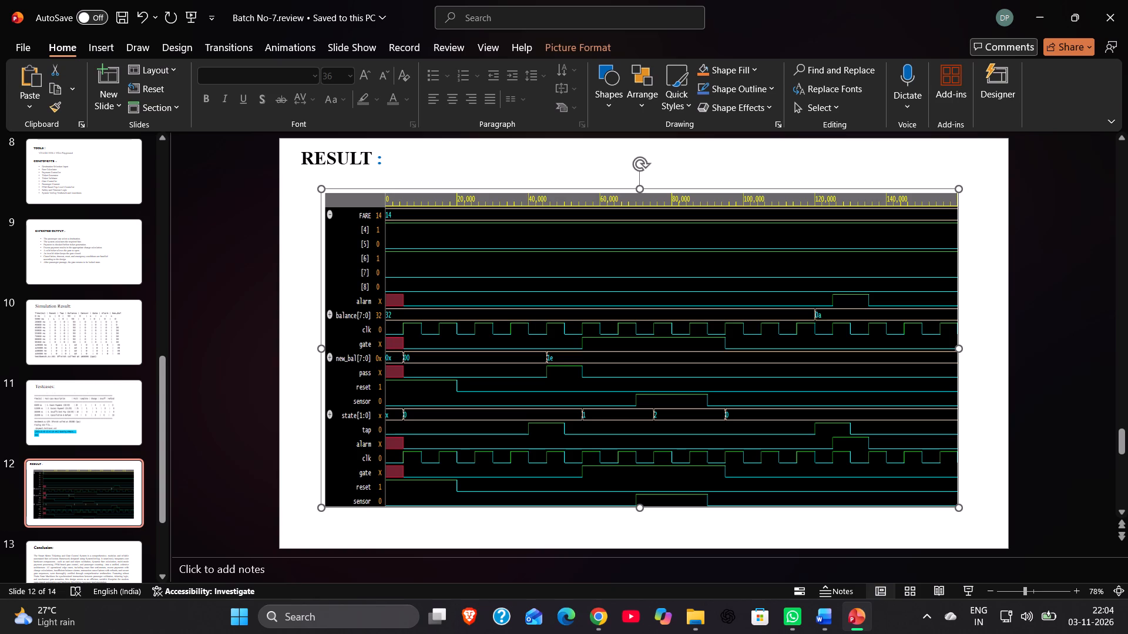
key("ctrl+c")
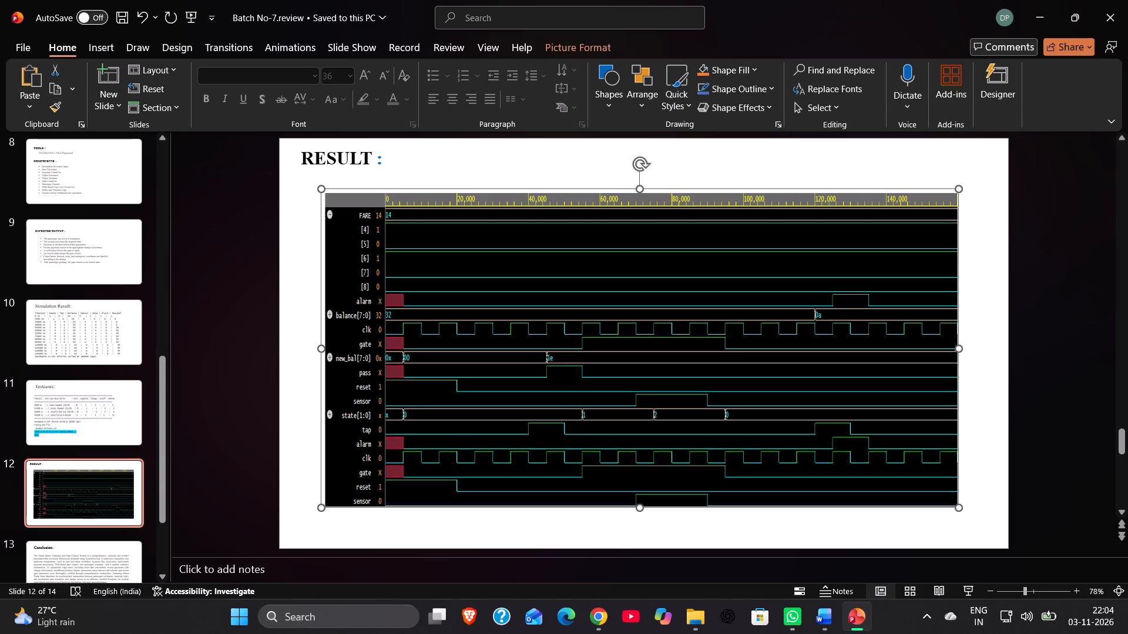
left_click(659, 418)
key("ctrl+c")
Return to the Word report and replace both old waveform images under 5. RESULTS AND WAVEFORM ANALYSIS with the copied waveform.
key("alt+Tab")
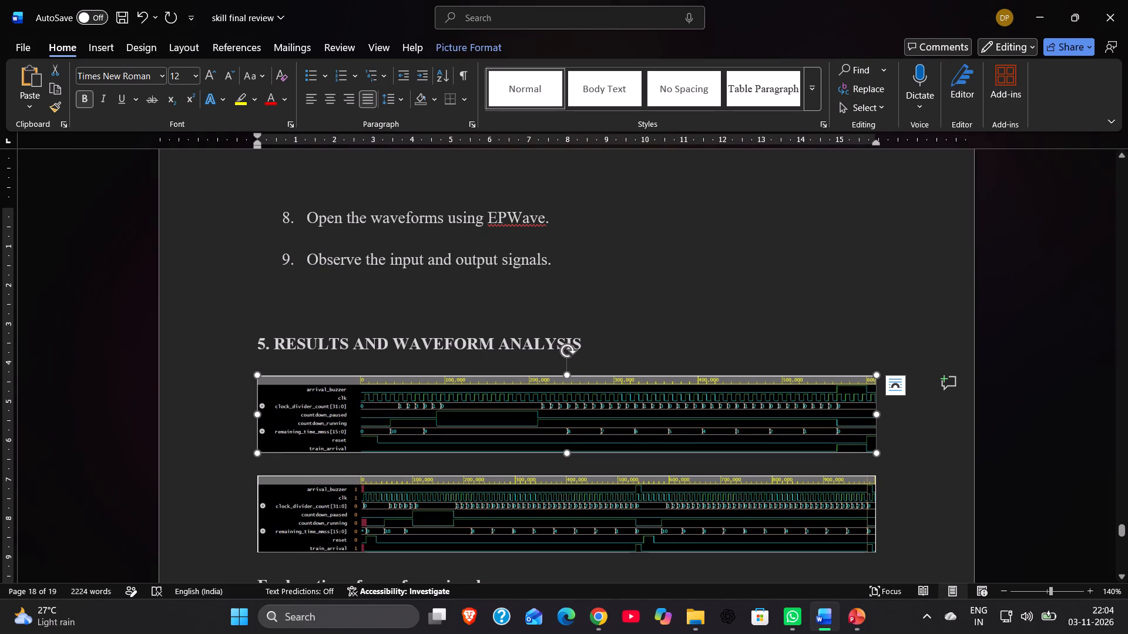
key("BackSpace")
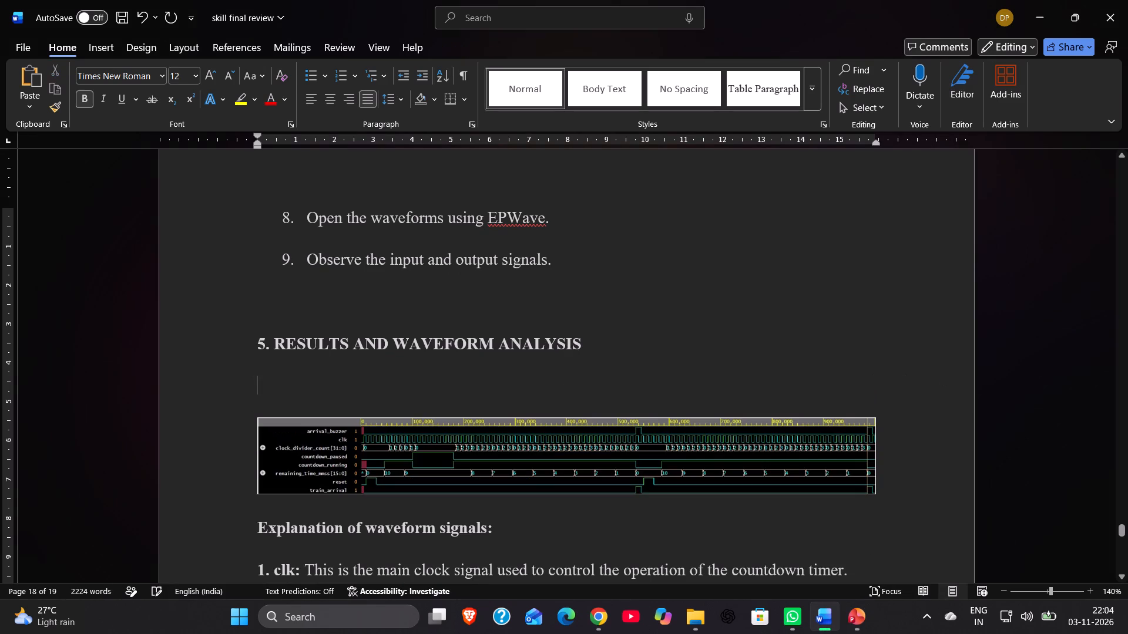
left_click(640, 467)
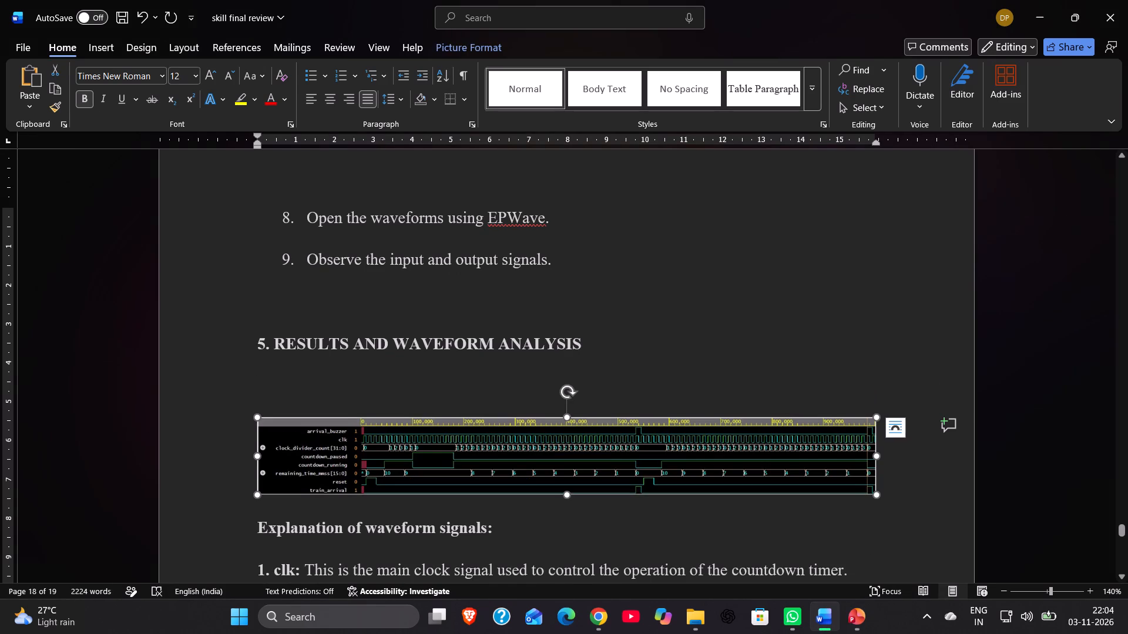
key("BackSpace")
key("ctrl+v")
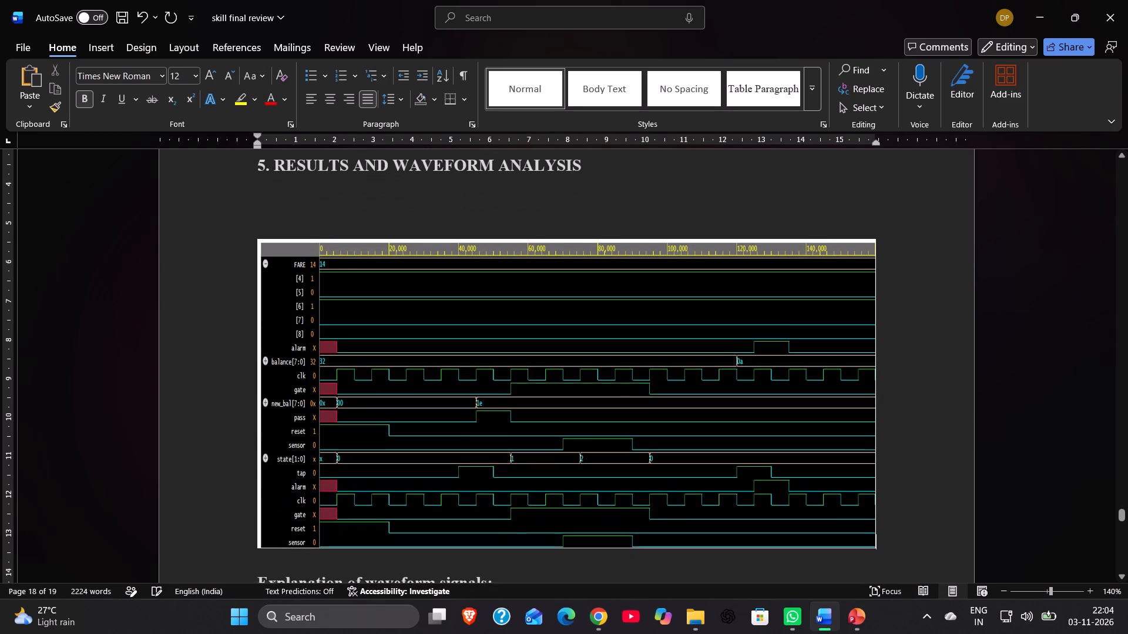
Copy the old text from the heading Explanation of waveform signals through item 8, arrival_buzzer.
scroll(640, 467, "down", 4)
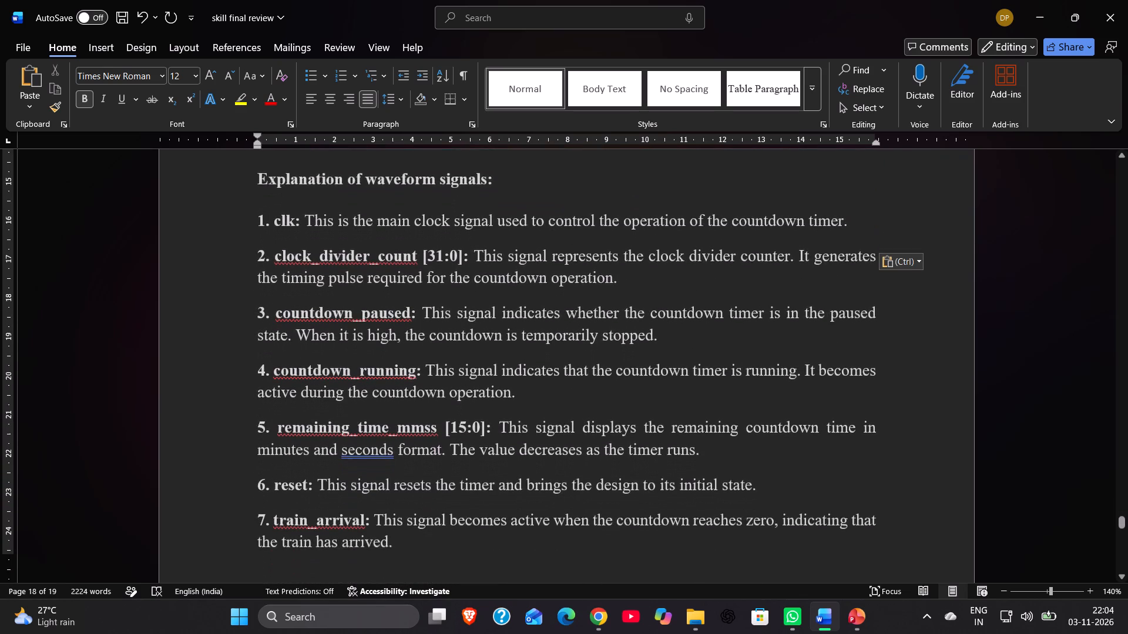
scroll(640, 467, "down", 1)
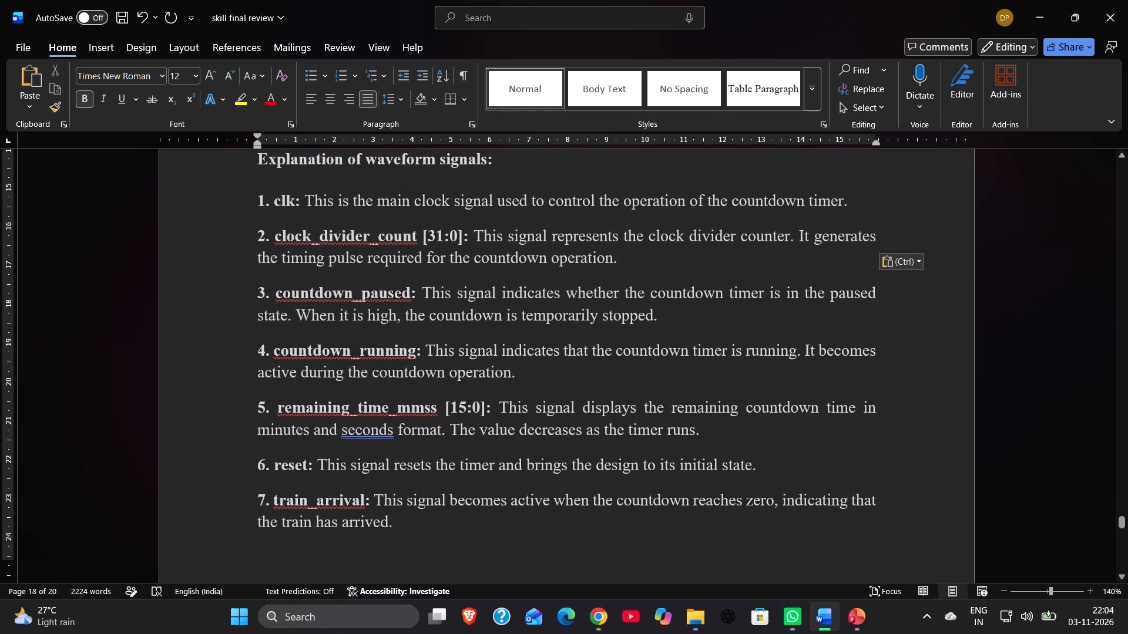
scroll(640, 467, "up", 1)
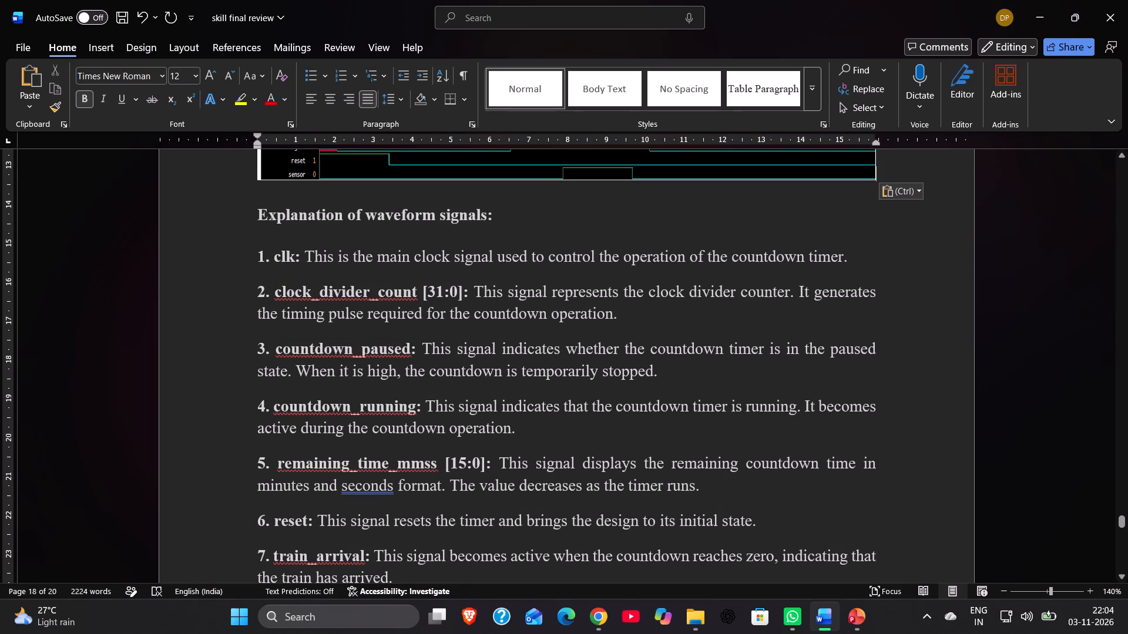
left_click_drag(258, 215, 590, 613)
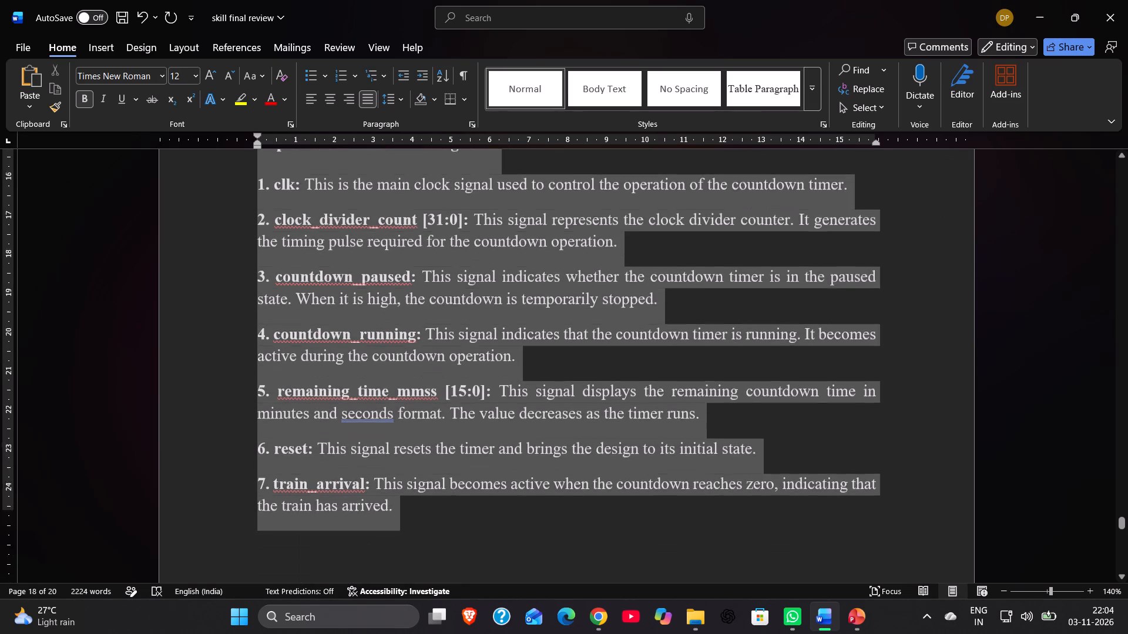
left_click_drag(590, 613, 487, 321)
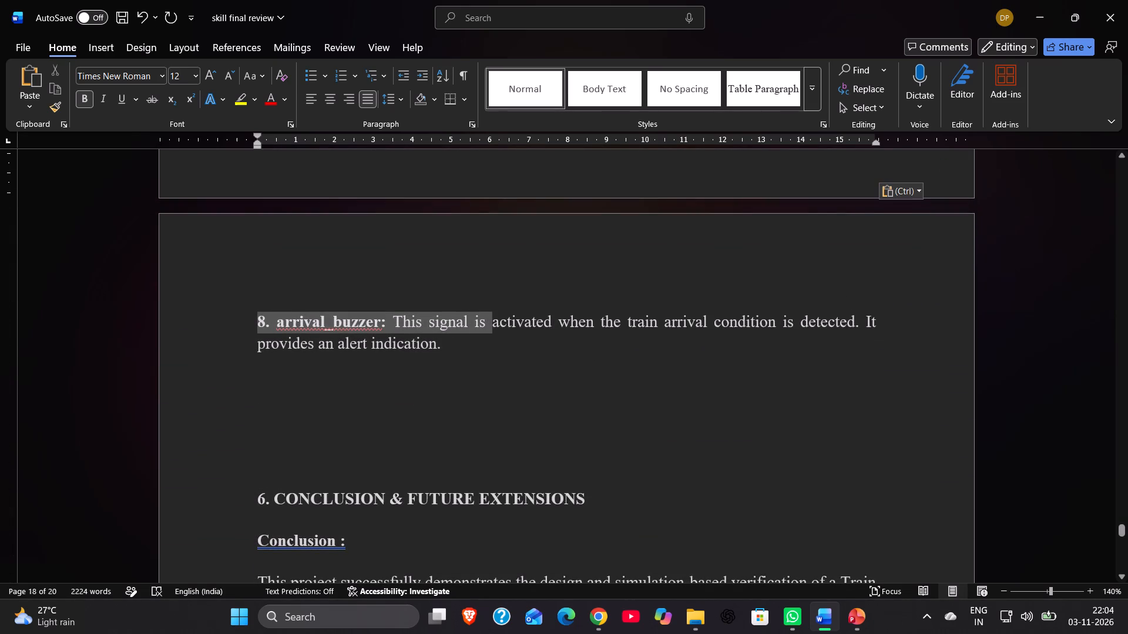
left_click_drag(487, 321, 490, 350)
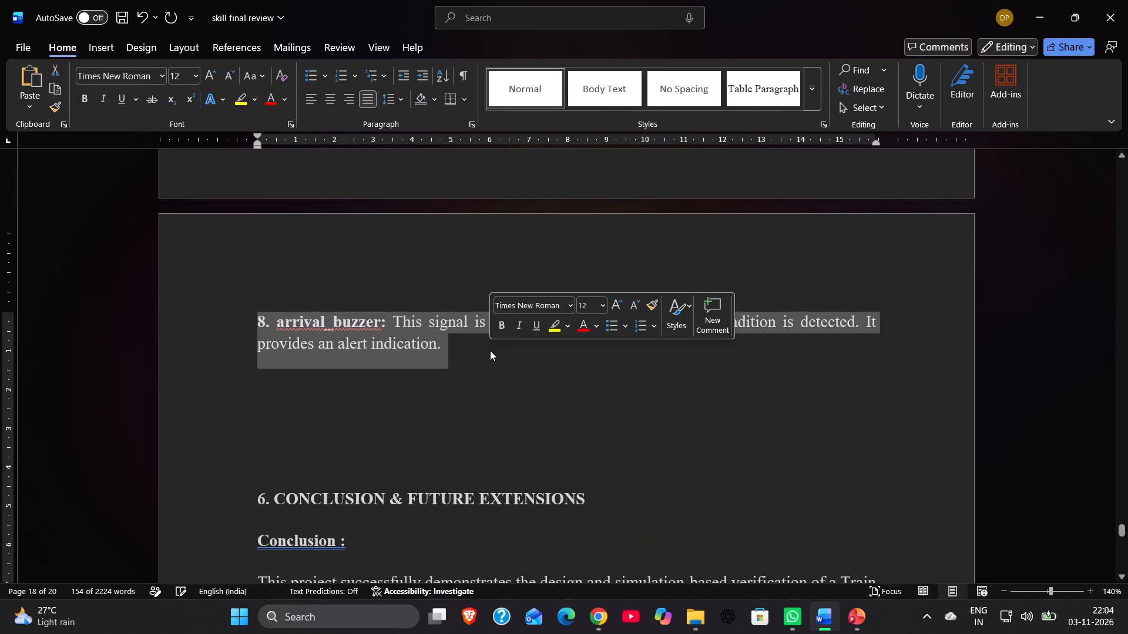
key("ctrl+c")
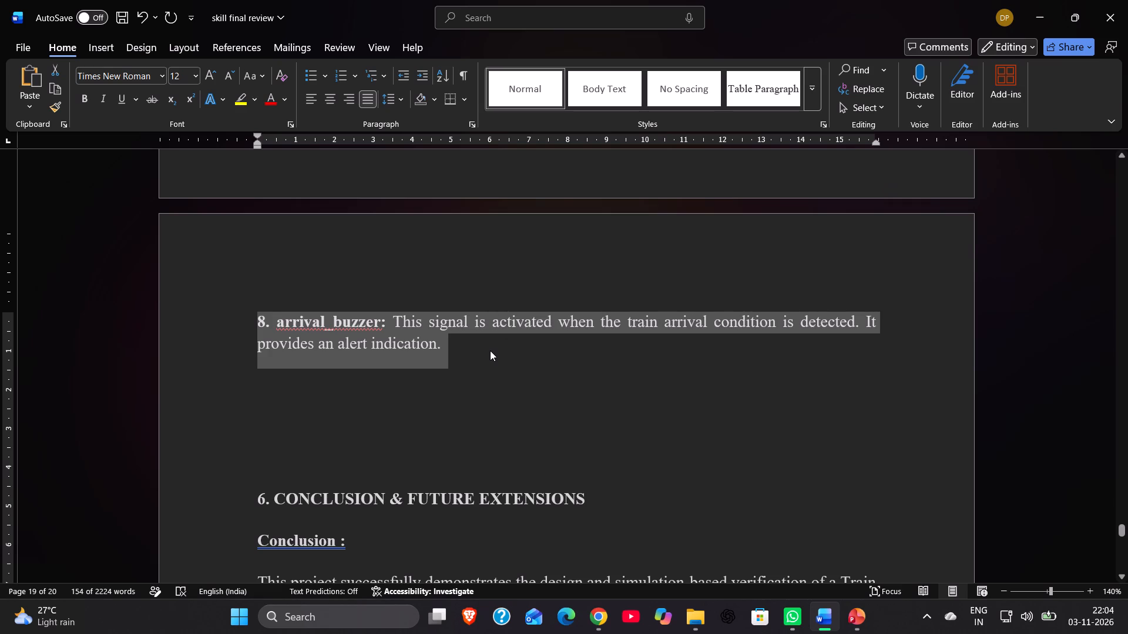
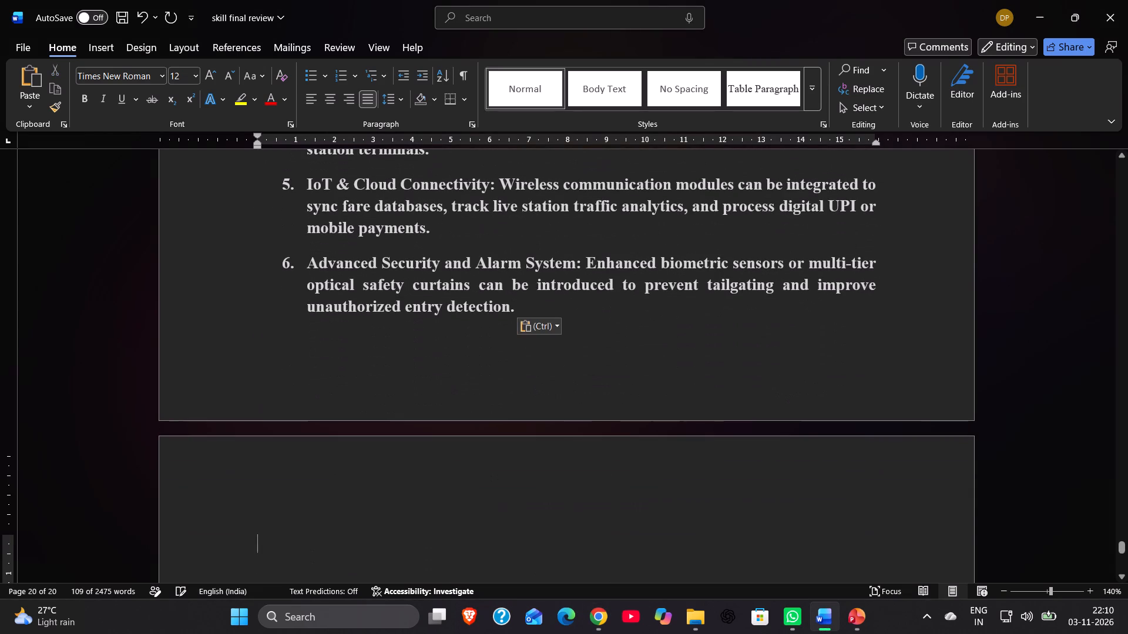
key("BackSpace")
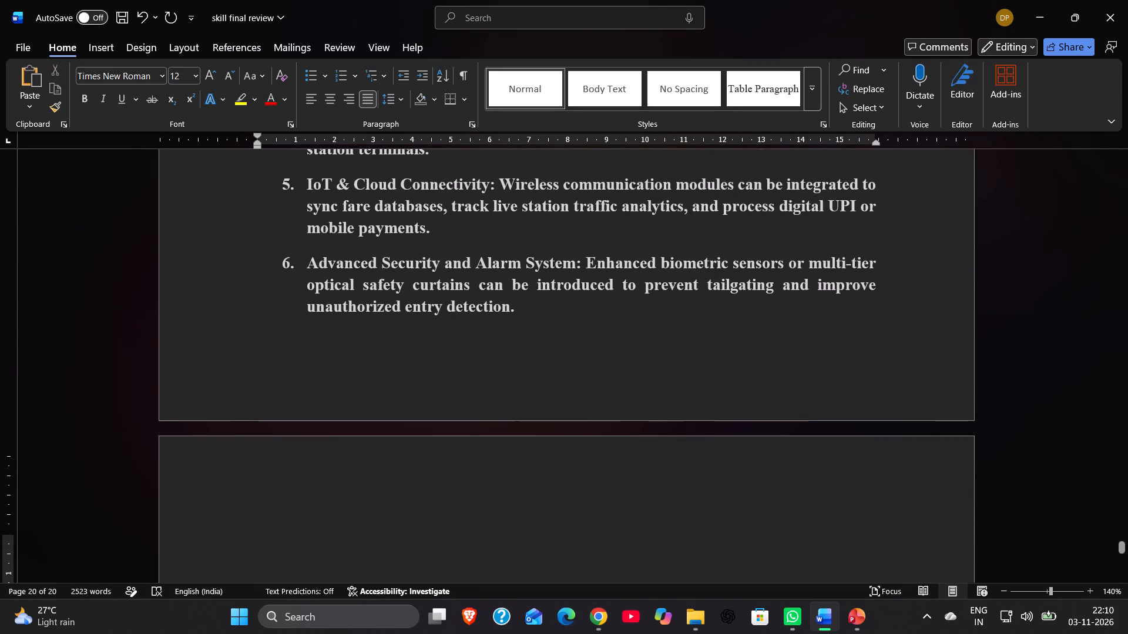
scroll(348, 433, "up", 2)
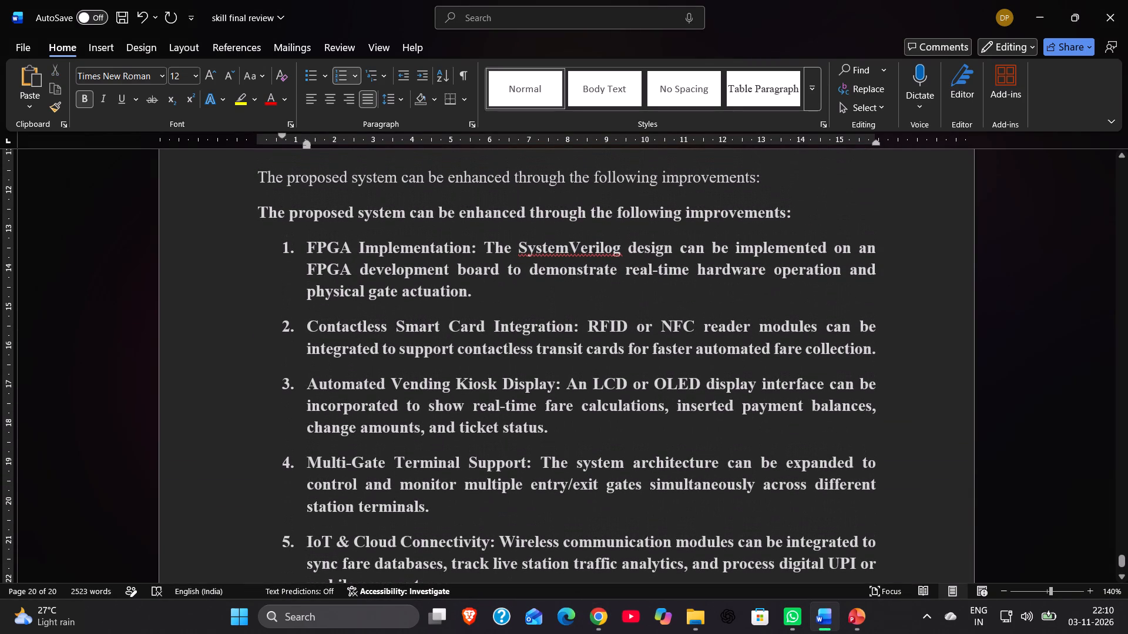
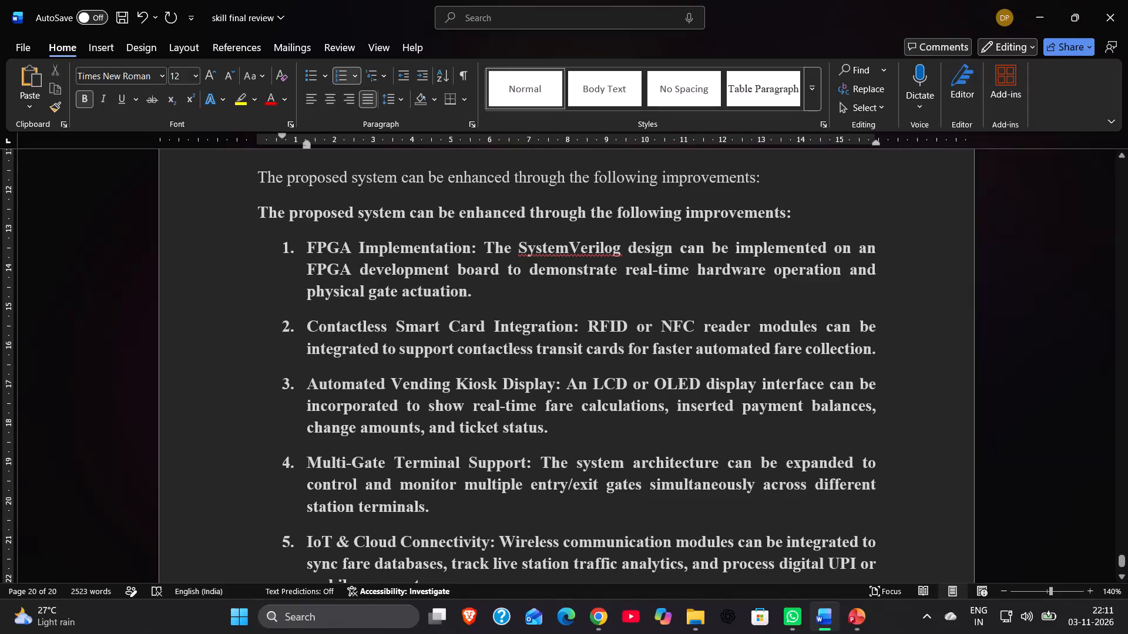
Review the Conclusion and Future Extensions section through the sixth list item at the end of the report.
scroll(496, 327, "up", 2)
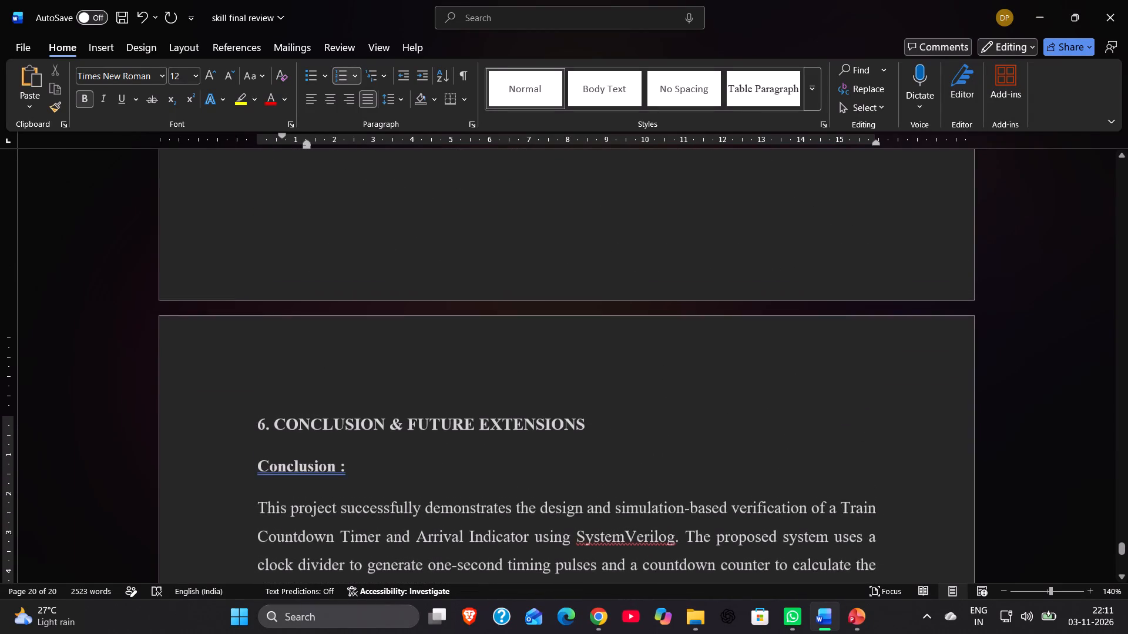
scroll(496, 327, "down", 1)
scroll(496, 327, "up", 1)
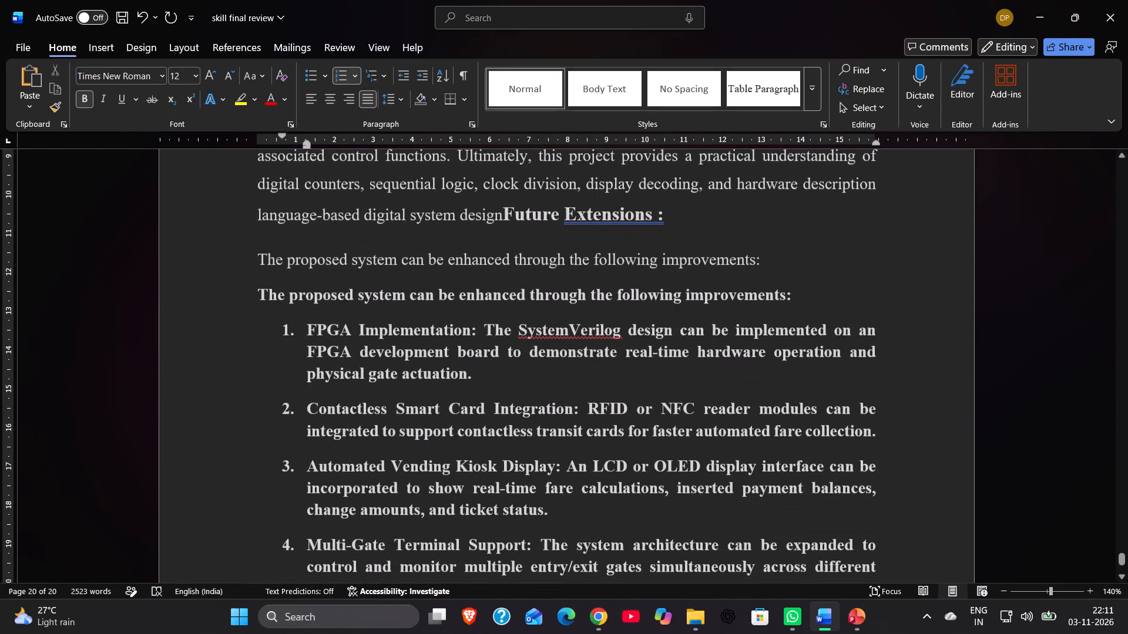
scroll(496, 327, "up", 1)
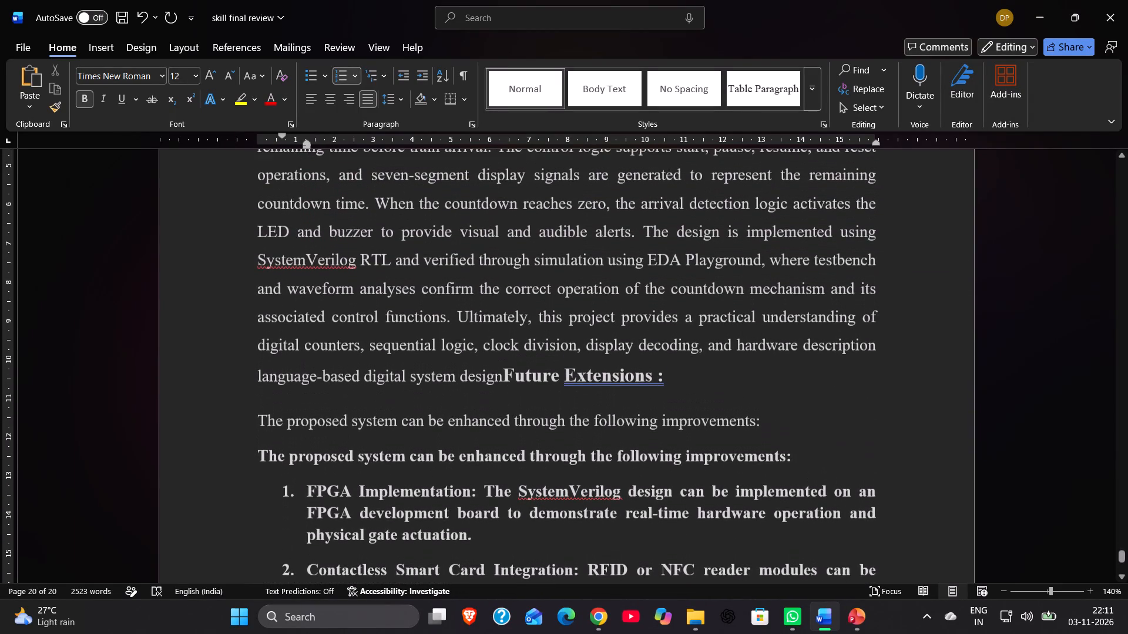
scroll(496, 327, "up", 2)
scroll(496, 327, "down", 1)
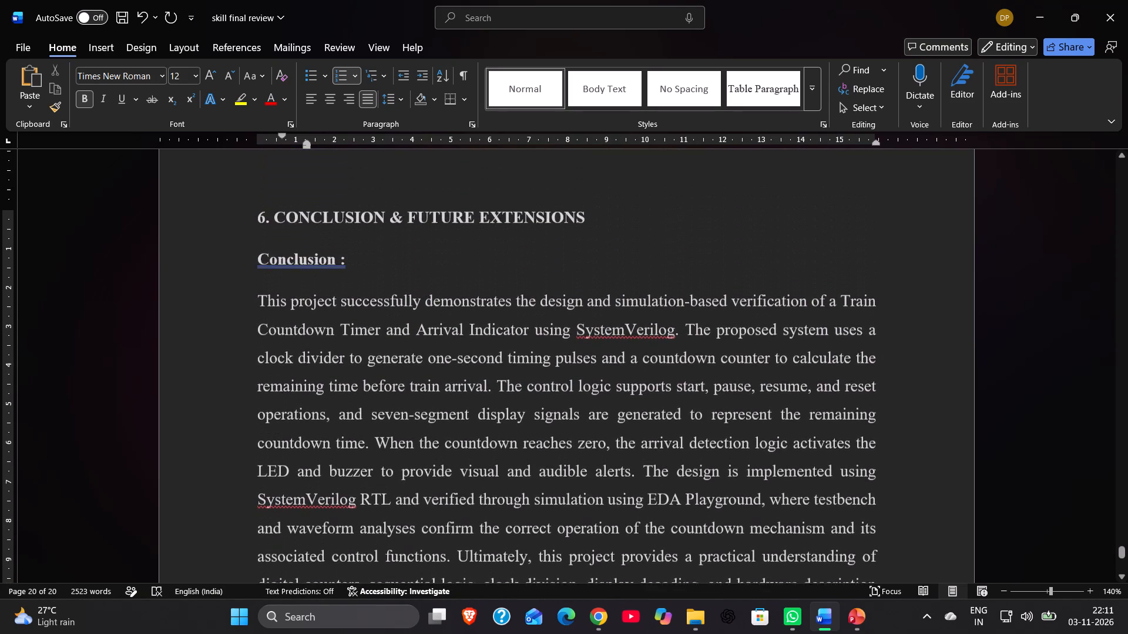
scroll(496, 327, "down", 2)
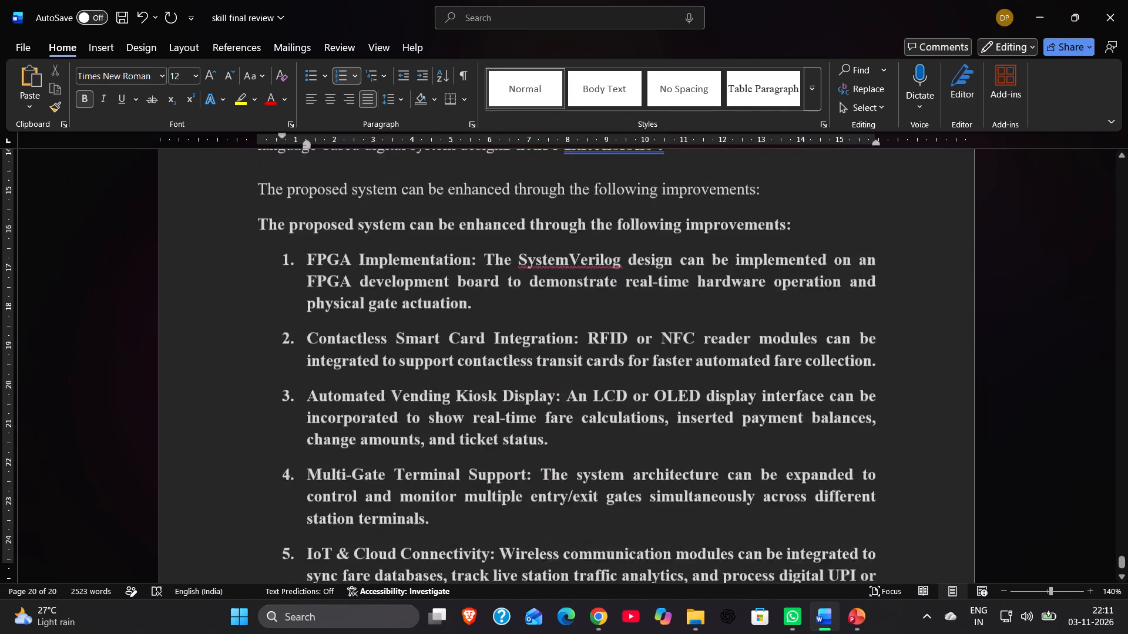
scroll(496, 327, "down", 3)
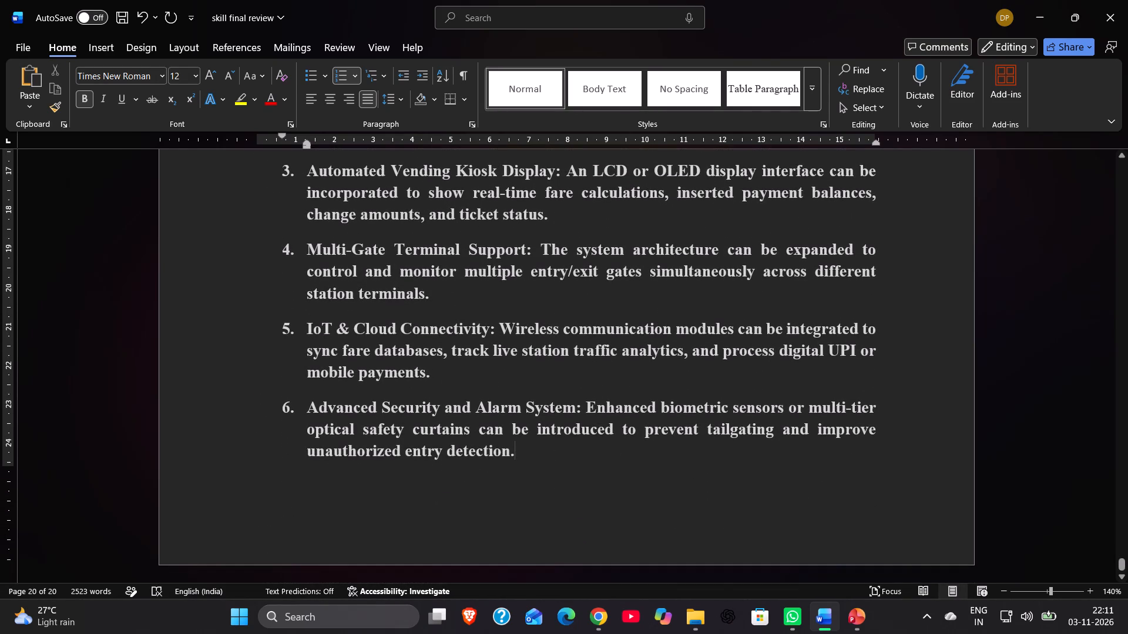
scroll(496, 327, "down", 1)
Move the "Future Extensions :" heading onto its own line below the conclusion paragraph.
scroll(496, 327, "up", 1)
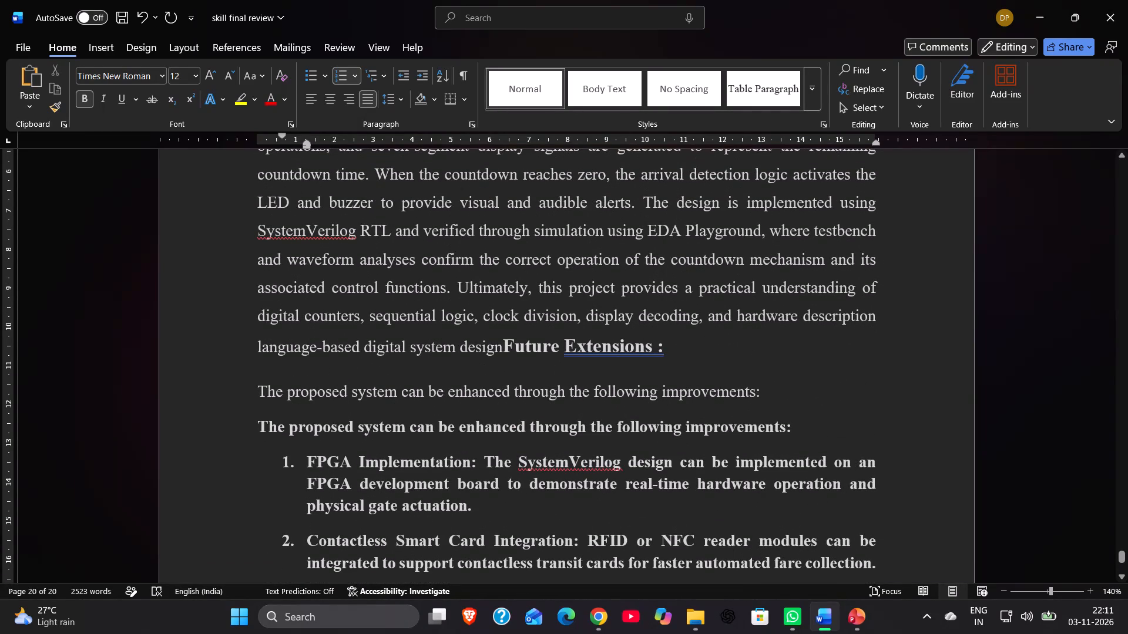
scroll(496, 327, "up", 2)
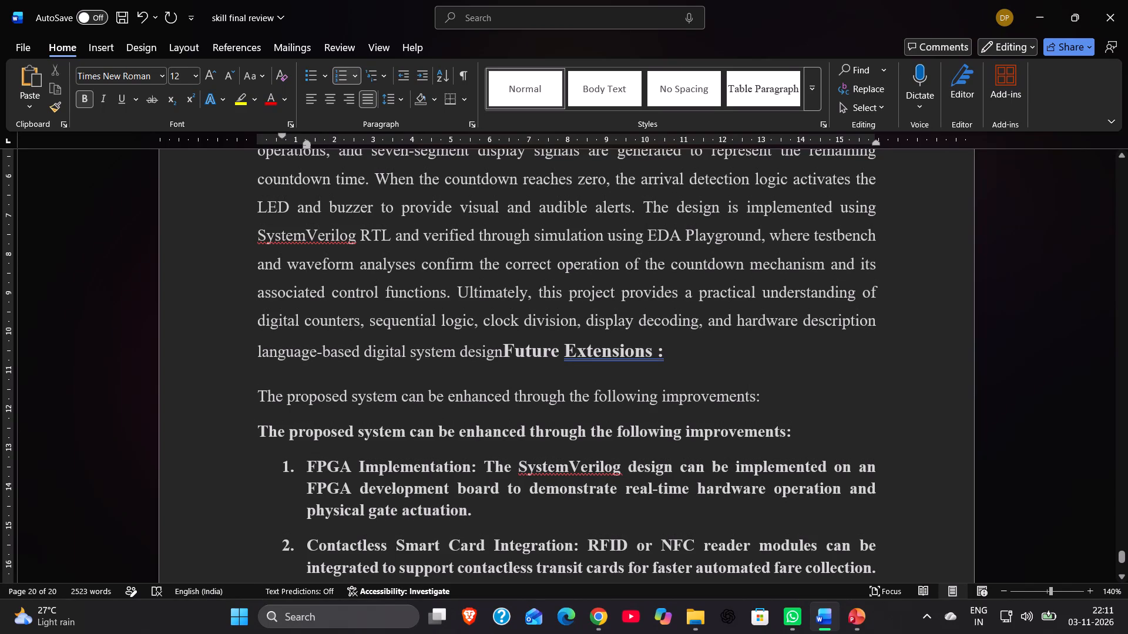
left_click(505, 350)
key("Return")
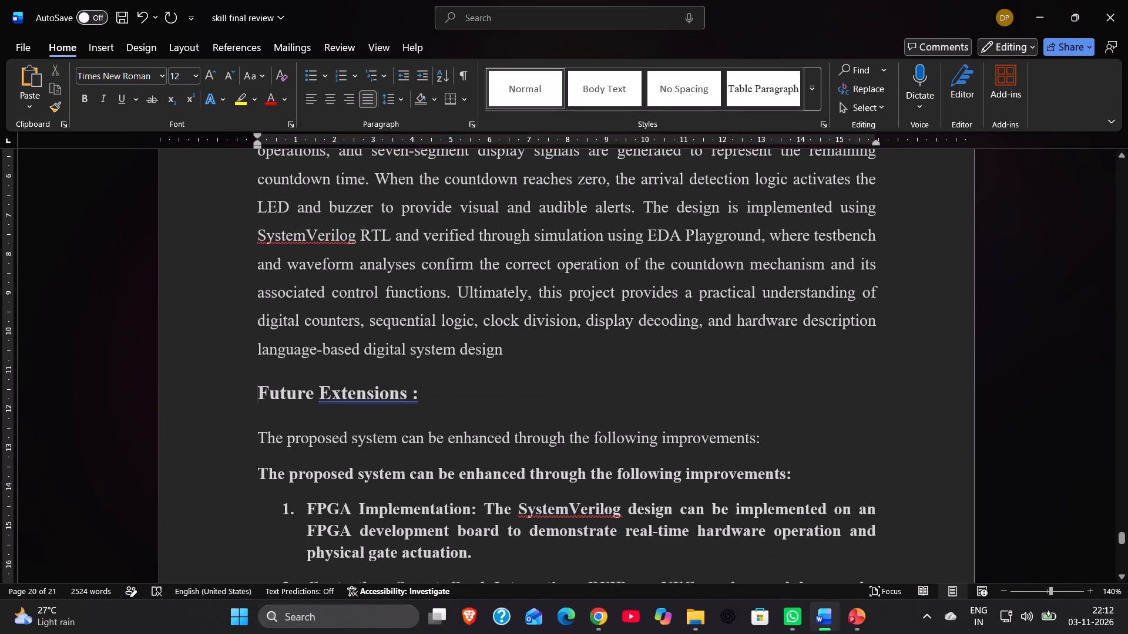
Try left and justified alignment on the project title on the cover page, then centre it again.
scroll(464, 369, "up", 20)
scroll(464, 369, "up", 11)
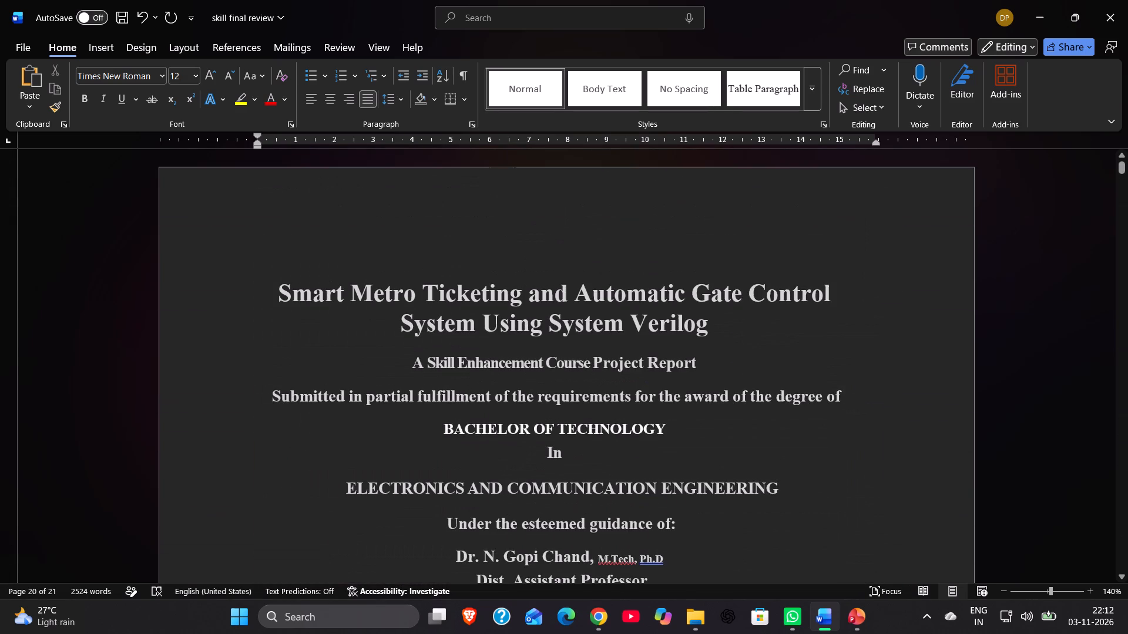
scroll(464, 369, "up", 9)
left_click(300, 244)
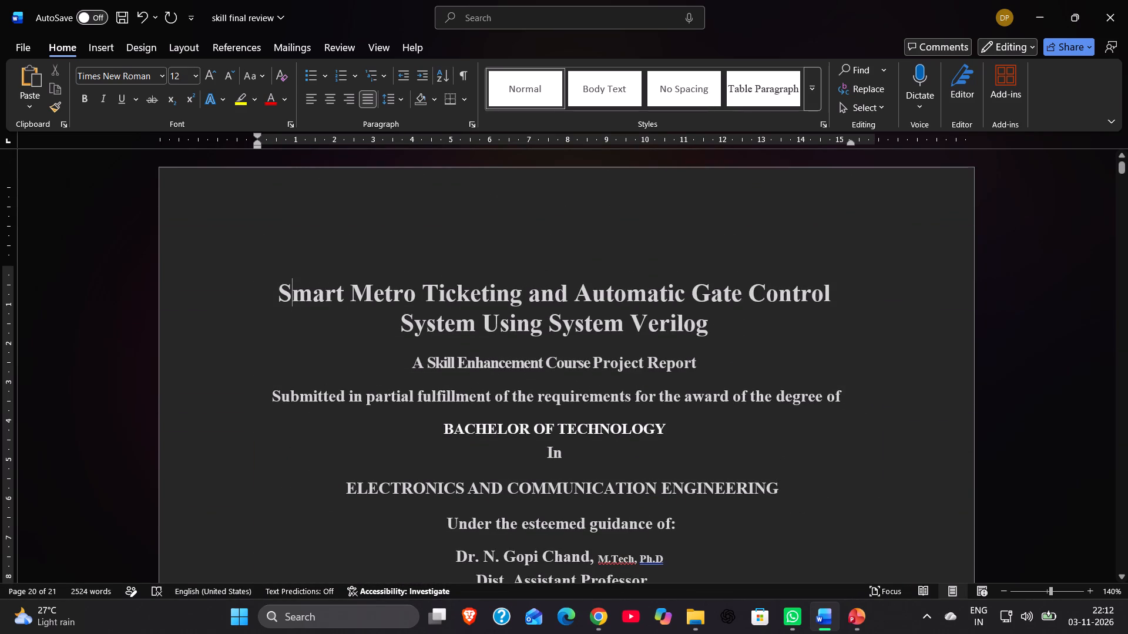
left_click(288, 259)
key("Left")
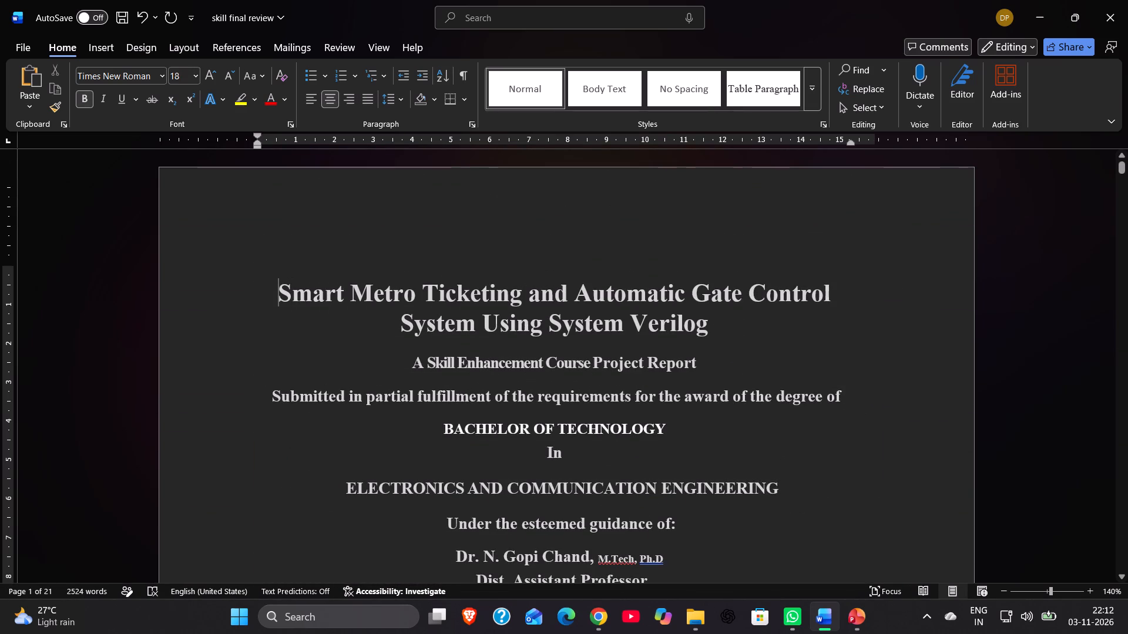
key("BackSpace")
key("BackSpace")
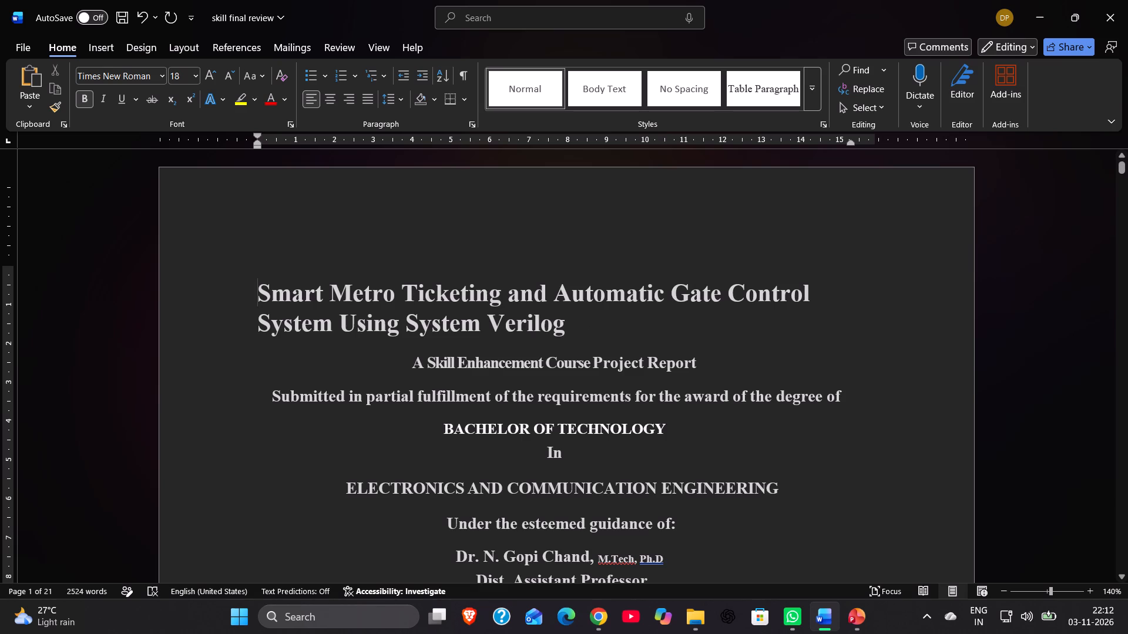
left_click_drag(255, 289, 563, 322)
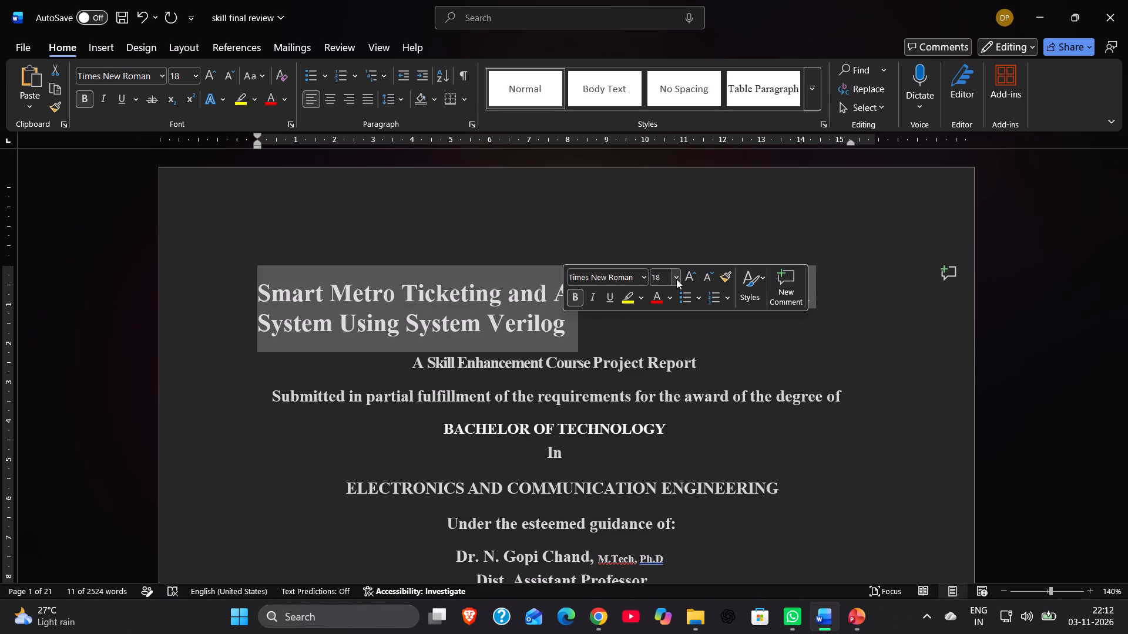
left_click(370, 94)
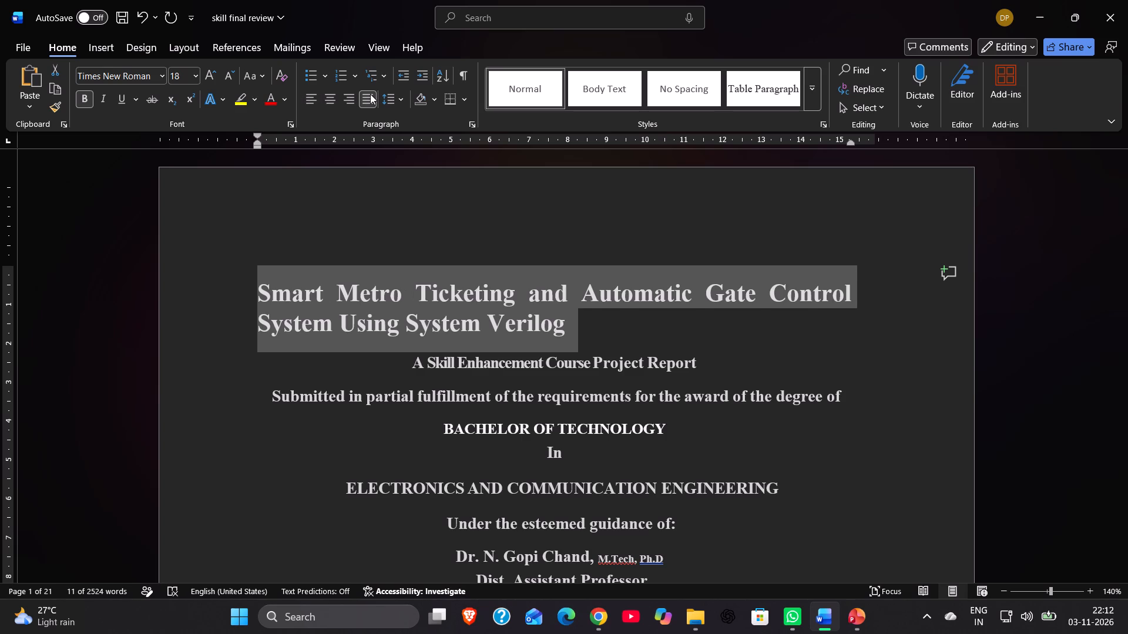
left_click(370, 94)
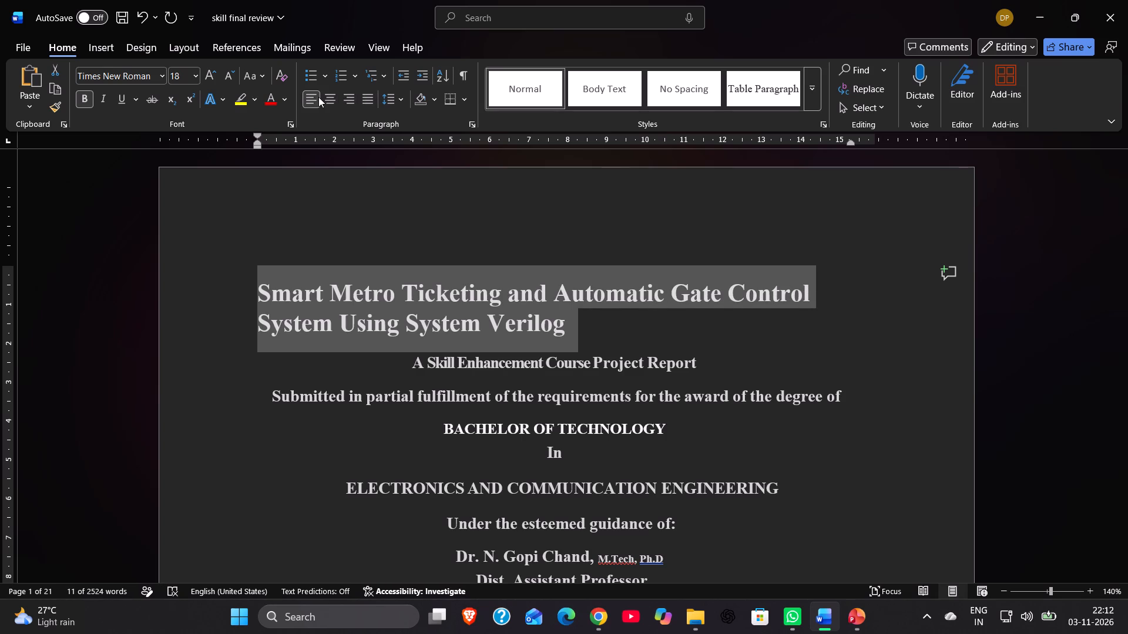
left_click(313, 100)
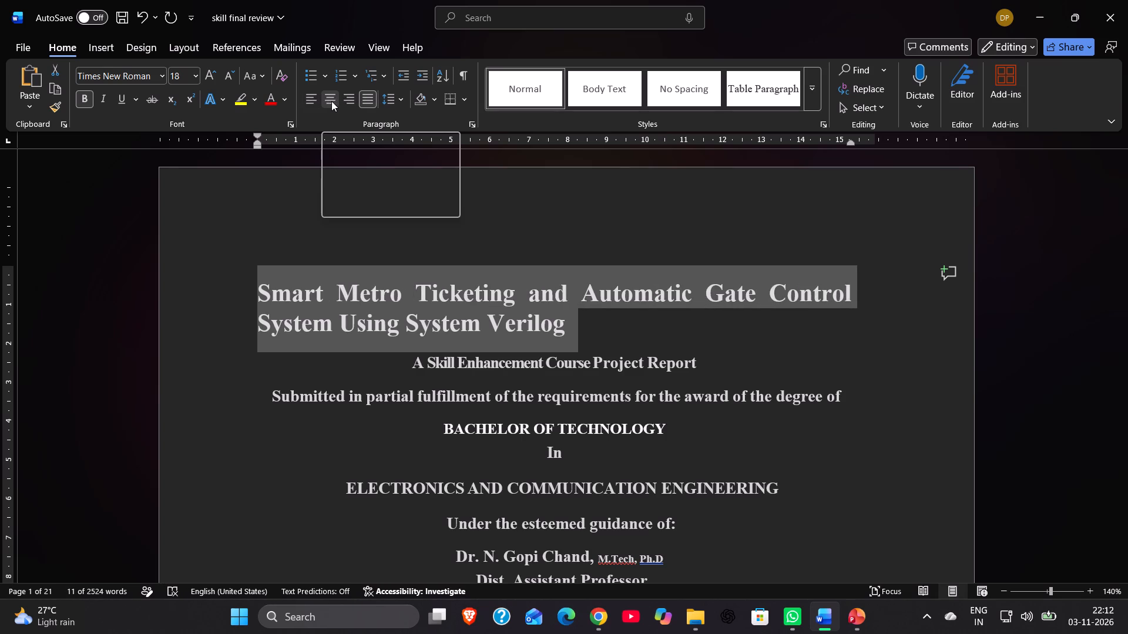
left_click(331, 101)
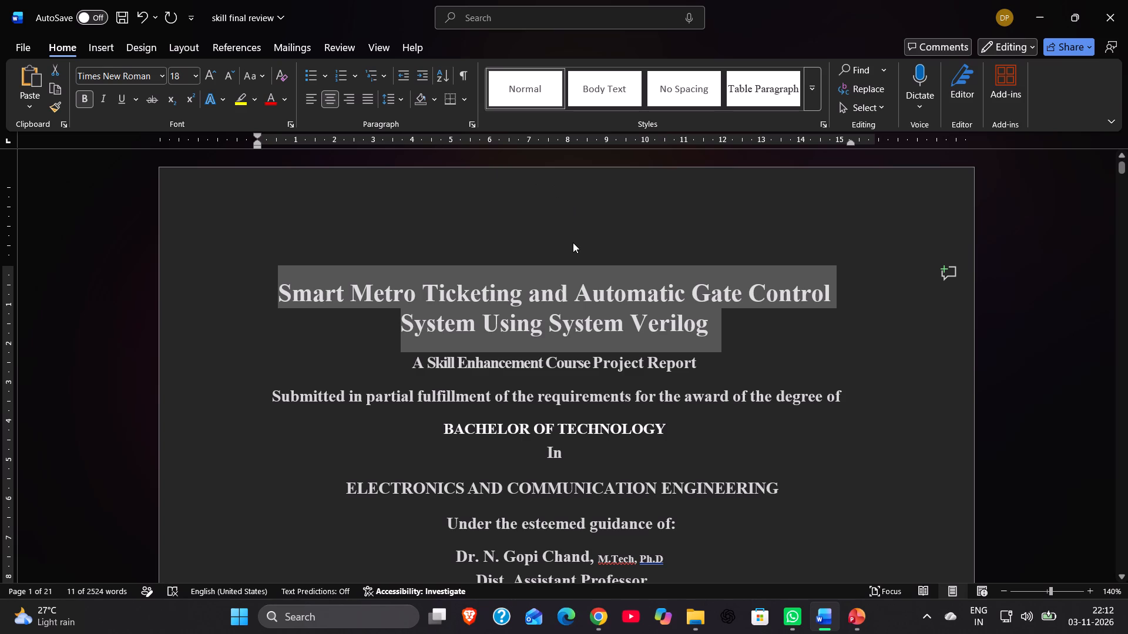
Check the font sizes of the cover page lines and increase "BACHELOR OF TECHNOLOGY" to 12 pt.
left_click(764, 358)
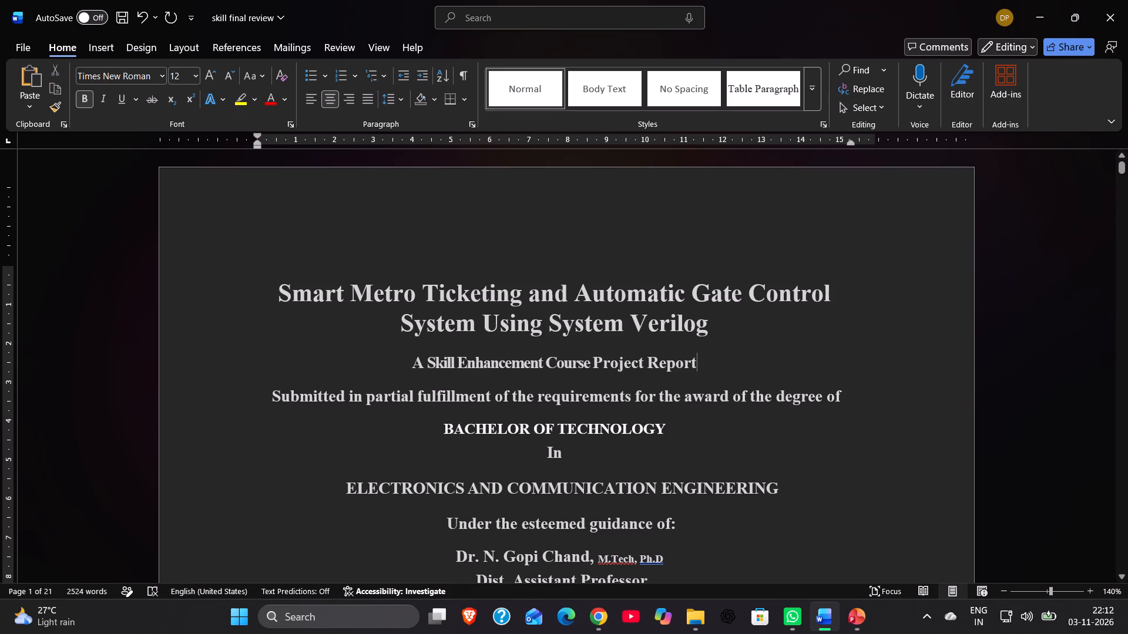
double_click(506, 325)
double_click(482, 362)
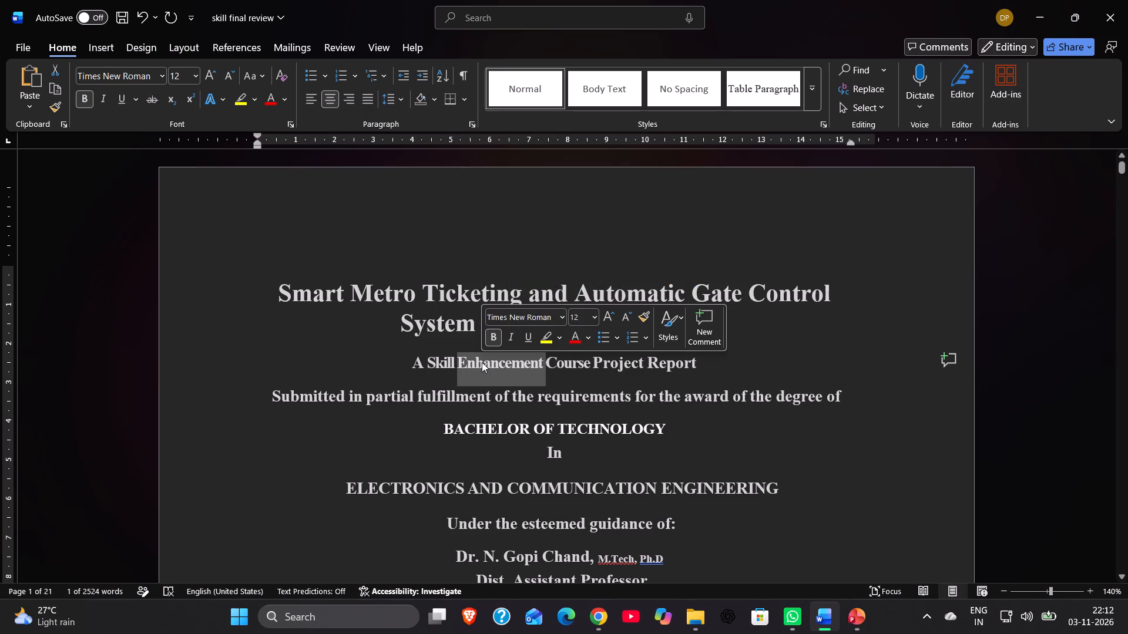
double_click(326, 397)
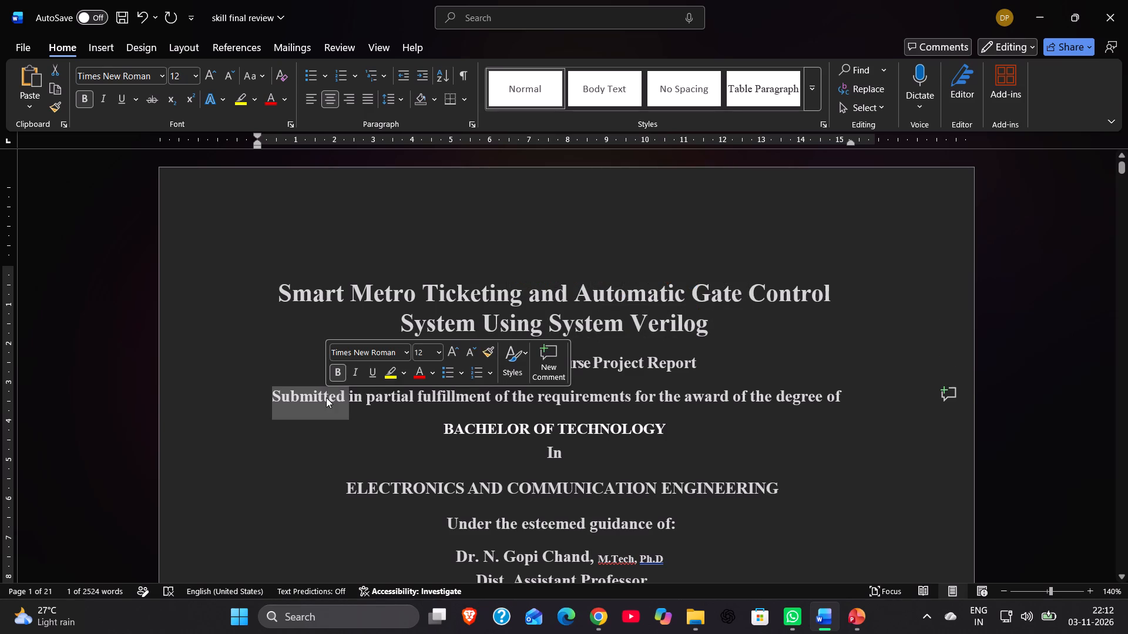
double_click(479, 431)
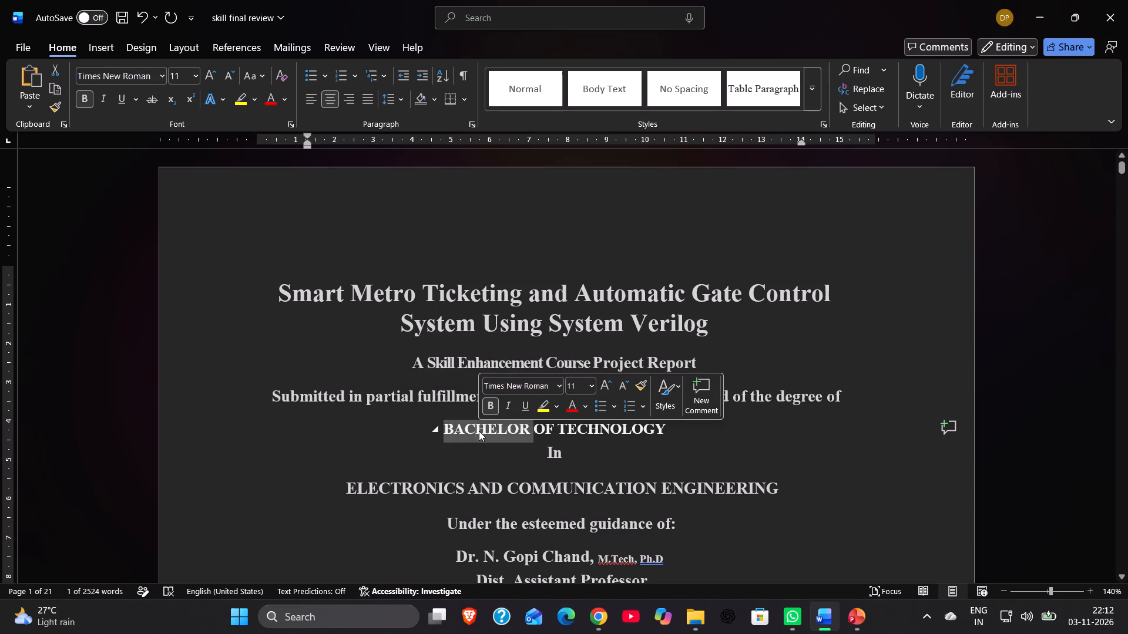
left_click(442, 424)
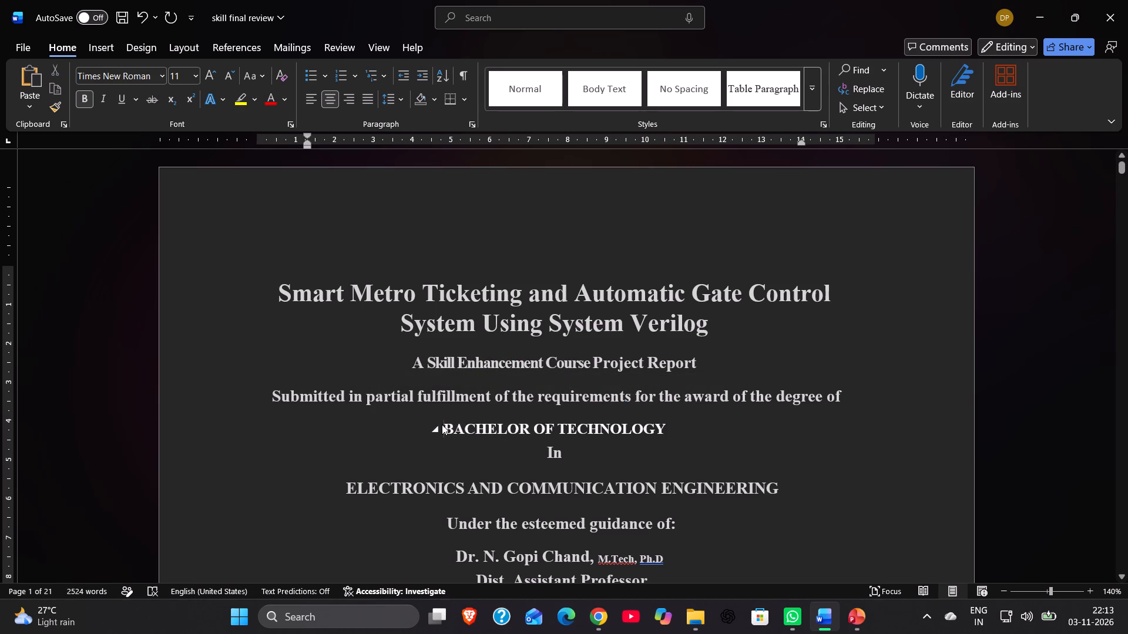
left_click(442, 424)
left_click_drag(442, 424, 505, 434)
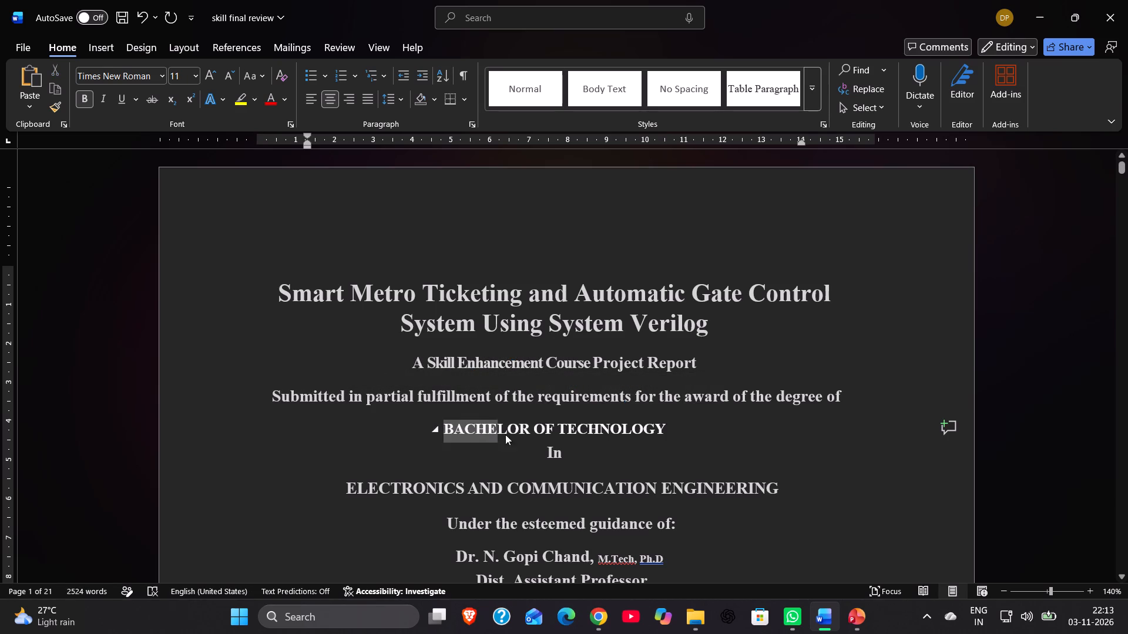
left_click_drag(505, 434, 609, 428)
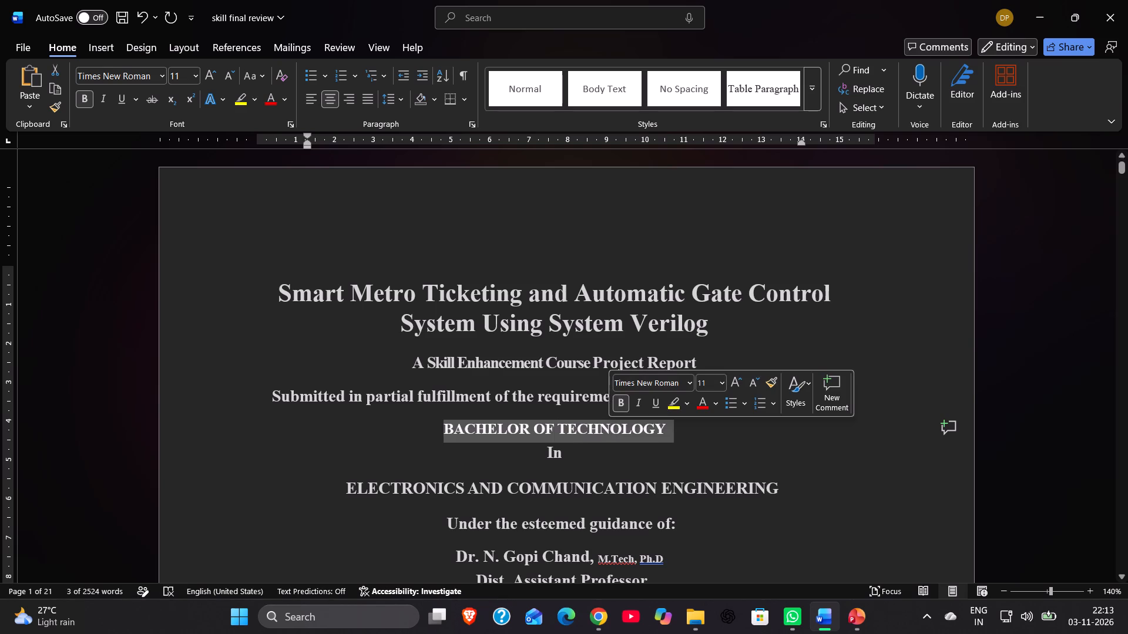
left_click(734, 382)
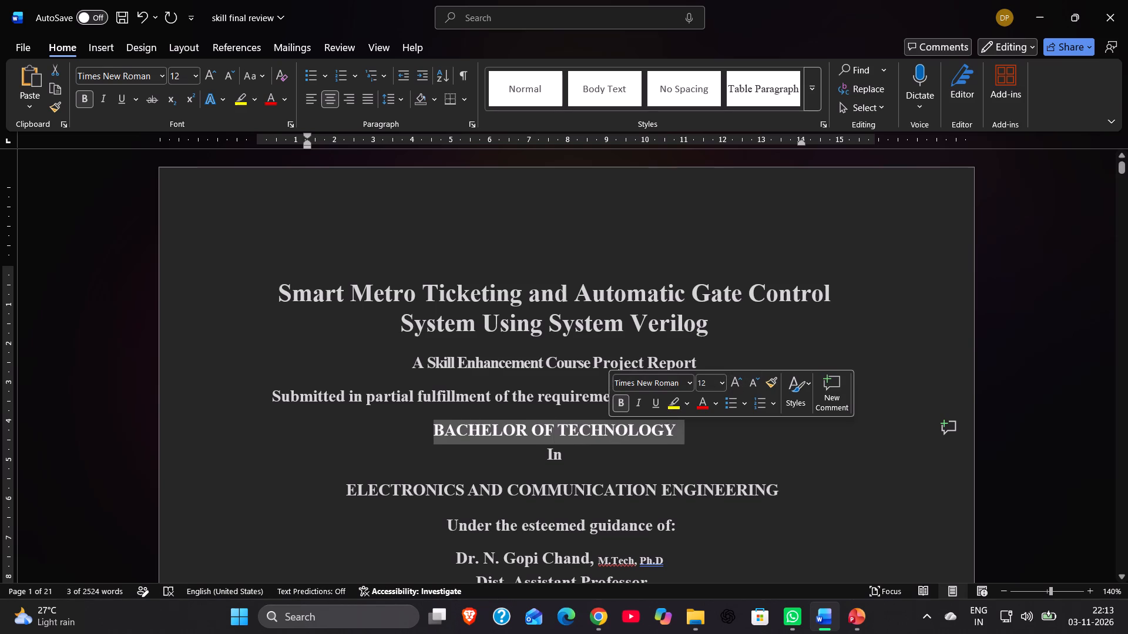
Check the font sizes of the cover page lines from "In" down to the first guide's name.
left_click(605, 454)
double_click(560, 458)
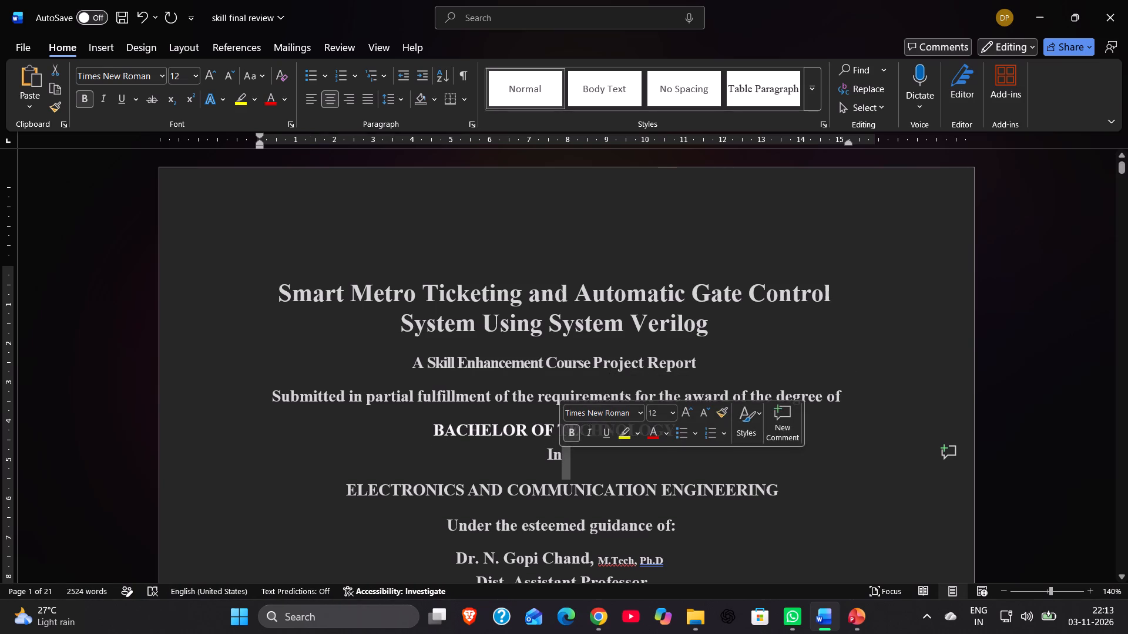
double_click(550, 460)
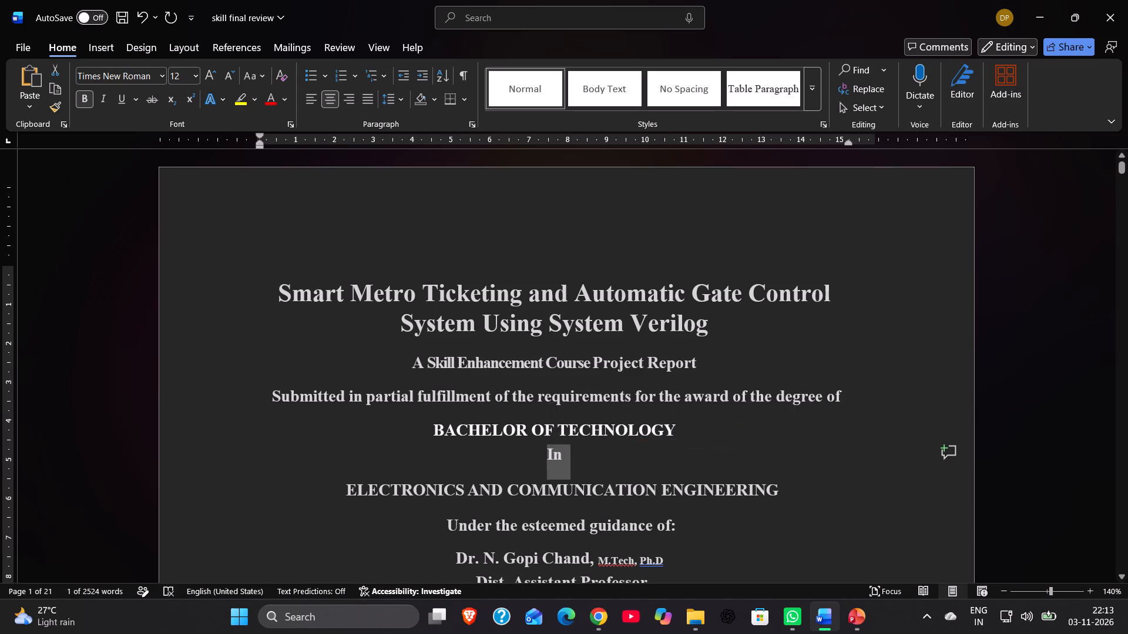
left_click(481, 497)
double_click(481, 497)
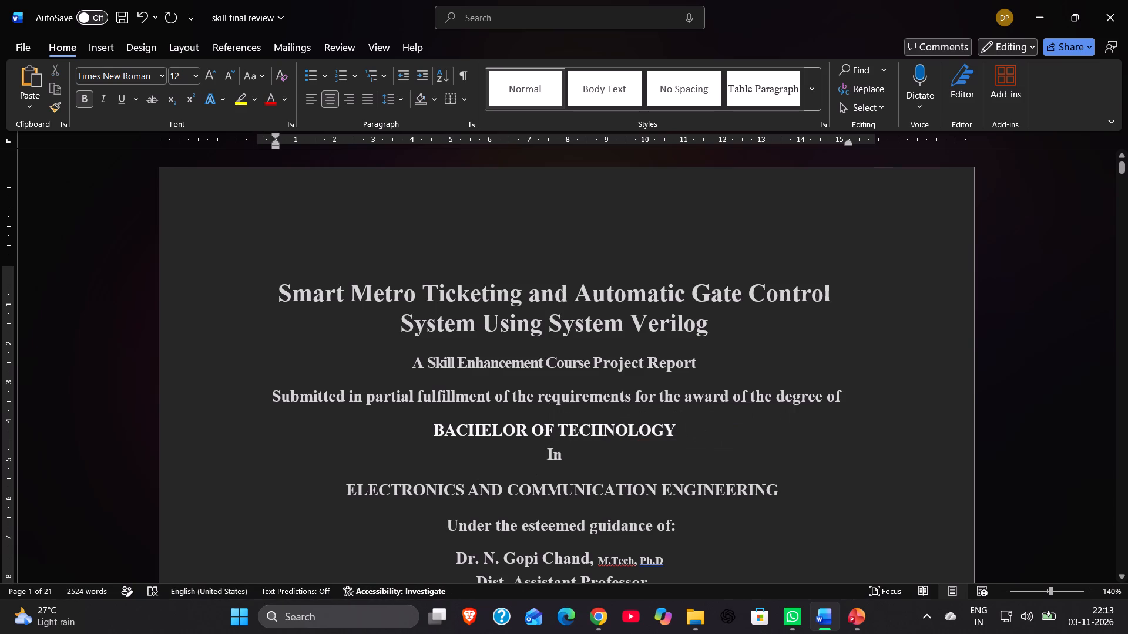
double_click(505, 530)
scroll(505, 530, "down", 1)
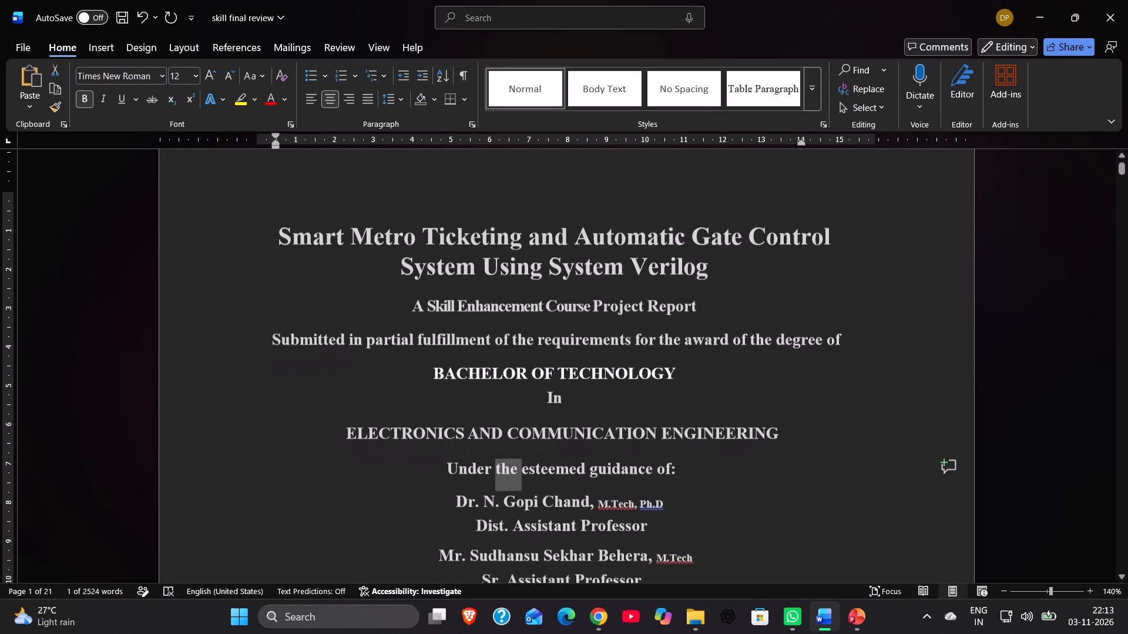
scroll(505, 530, "down", 2)
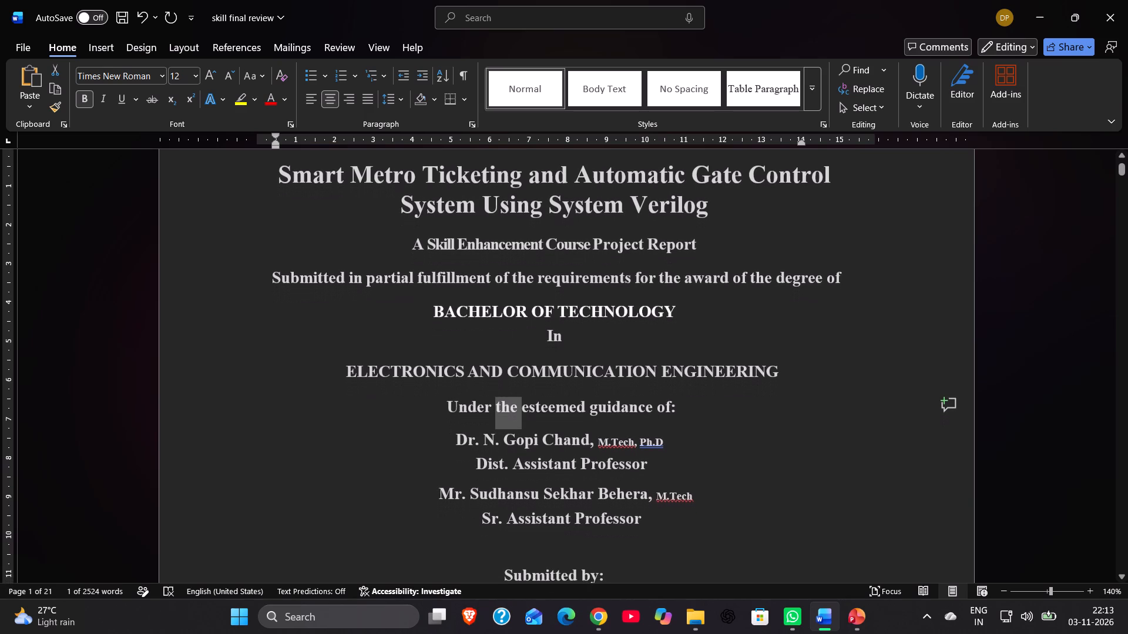
scroll(505, 530, "down", 2)
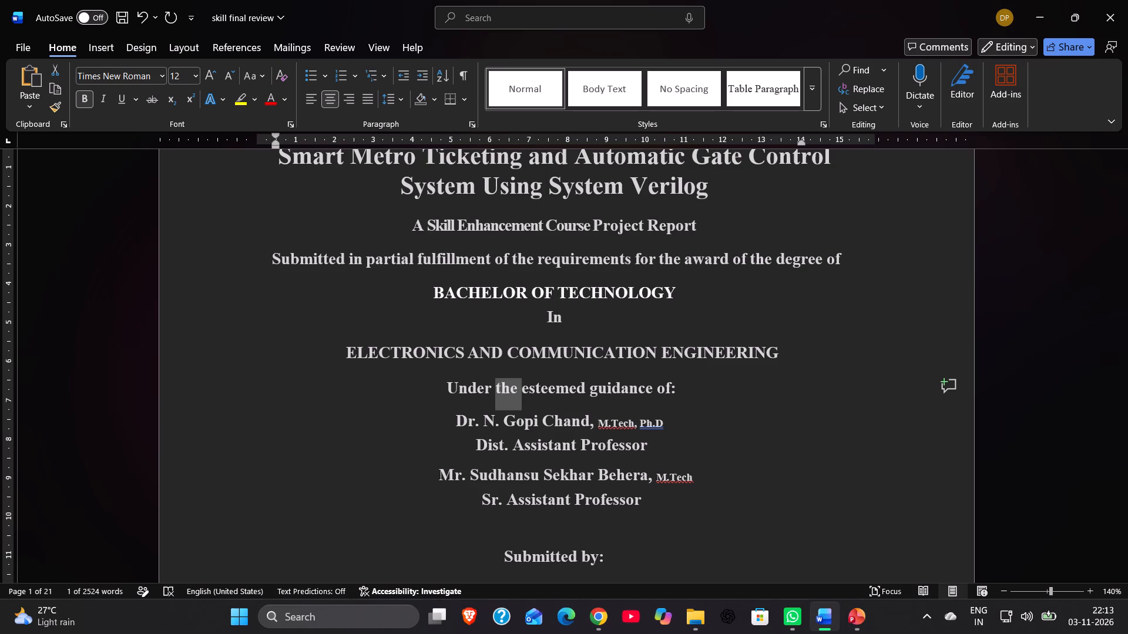
left_click(590, 421)
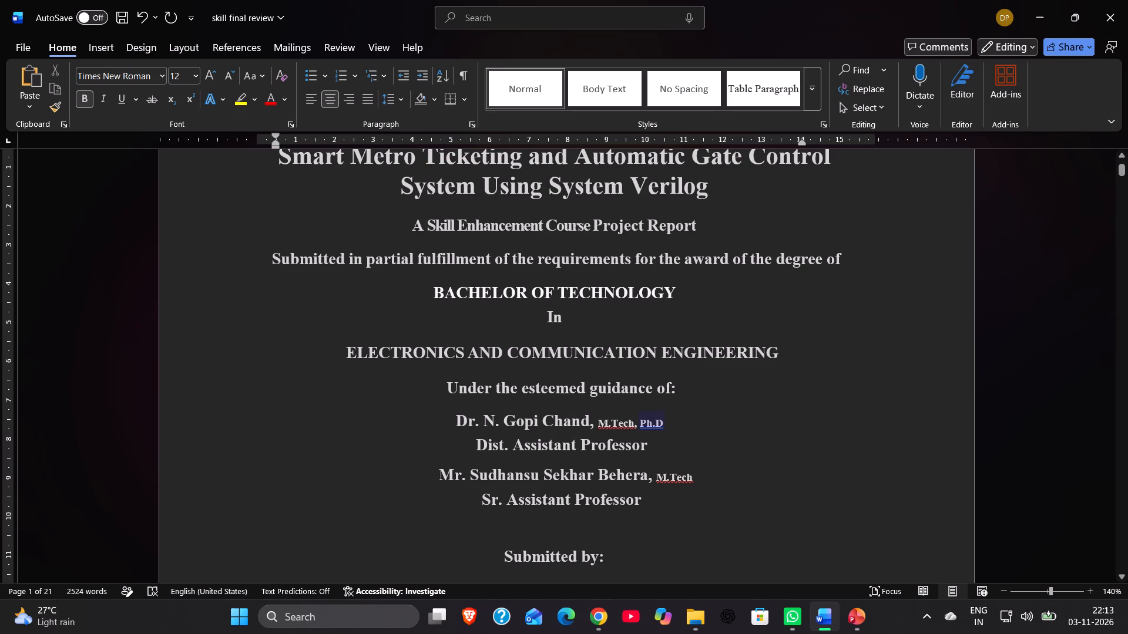
Check the font sizes of the guides' name and designation lines and look over the student list and college logo on the cover page.
scroll(609, 436, "down", 1)
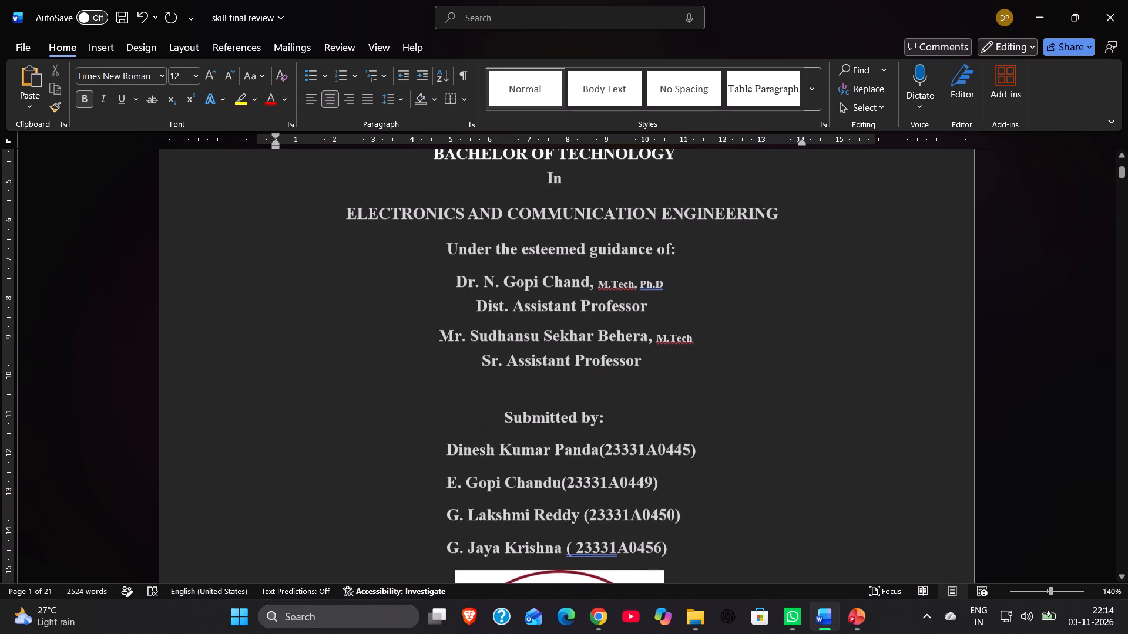
scroll(609, 436, "down", 1)
double_click(515, 282)
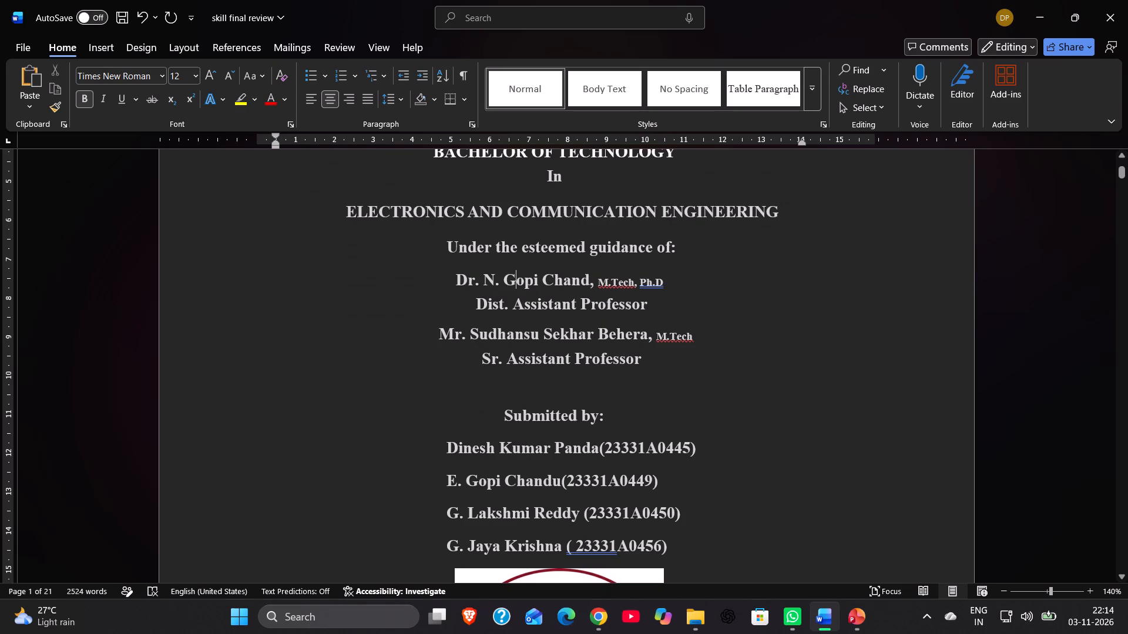
double_click(535, 306)
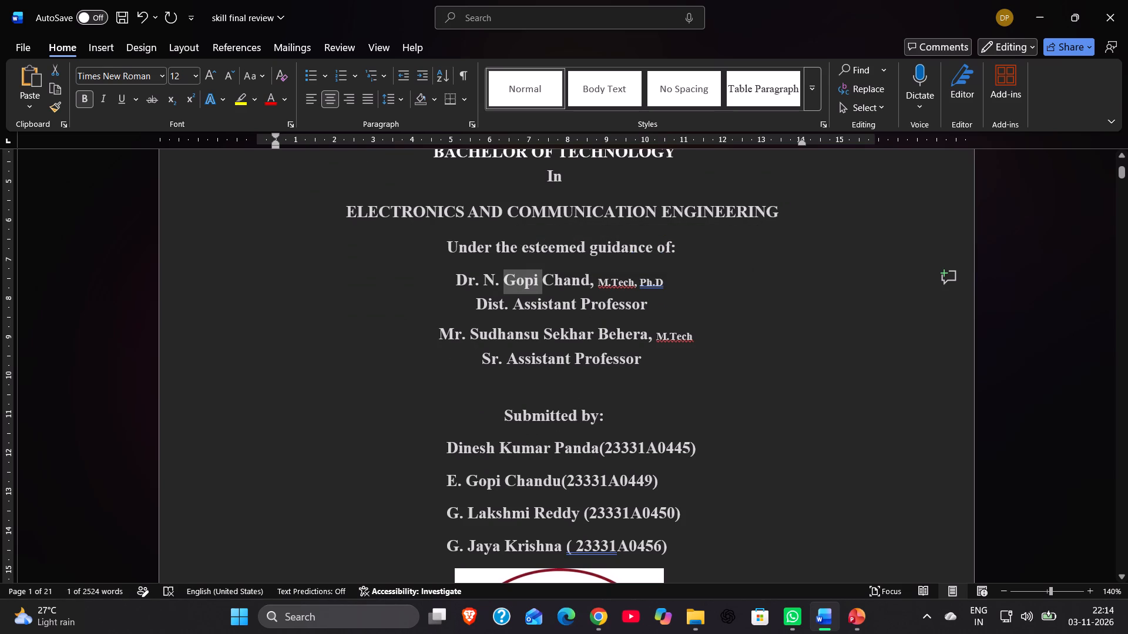
double_click(532, 331)
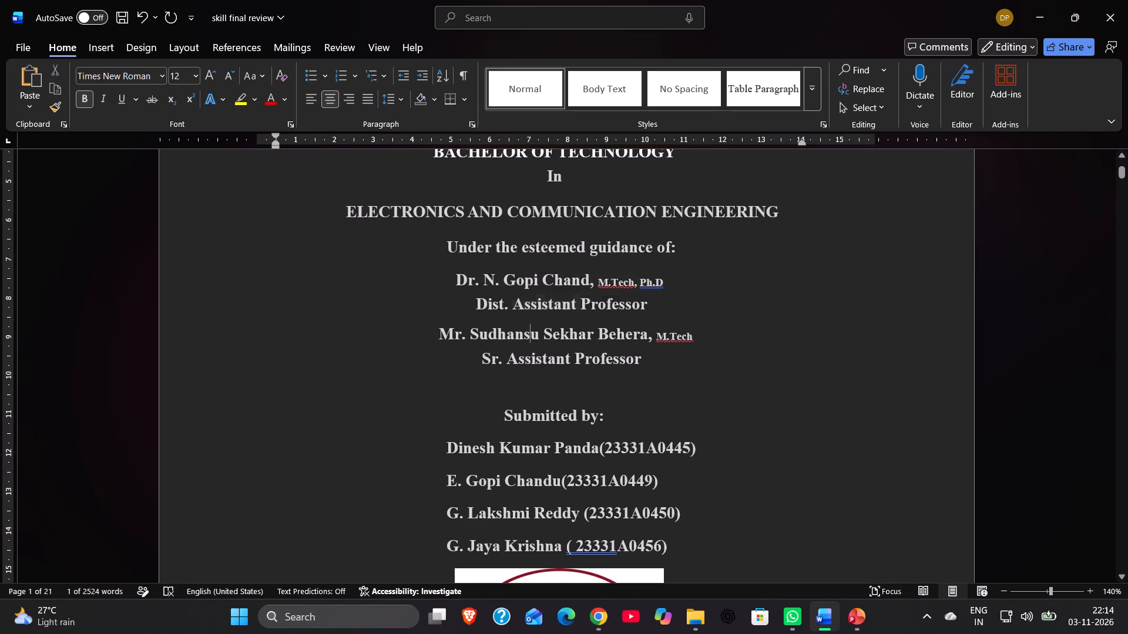
double_click(549, 357)
left_click(538, 386)
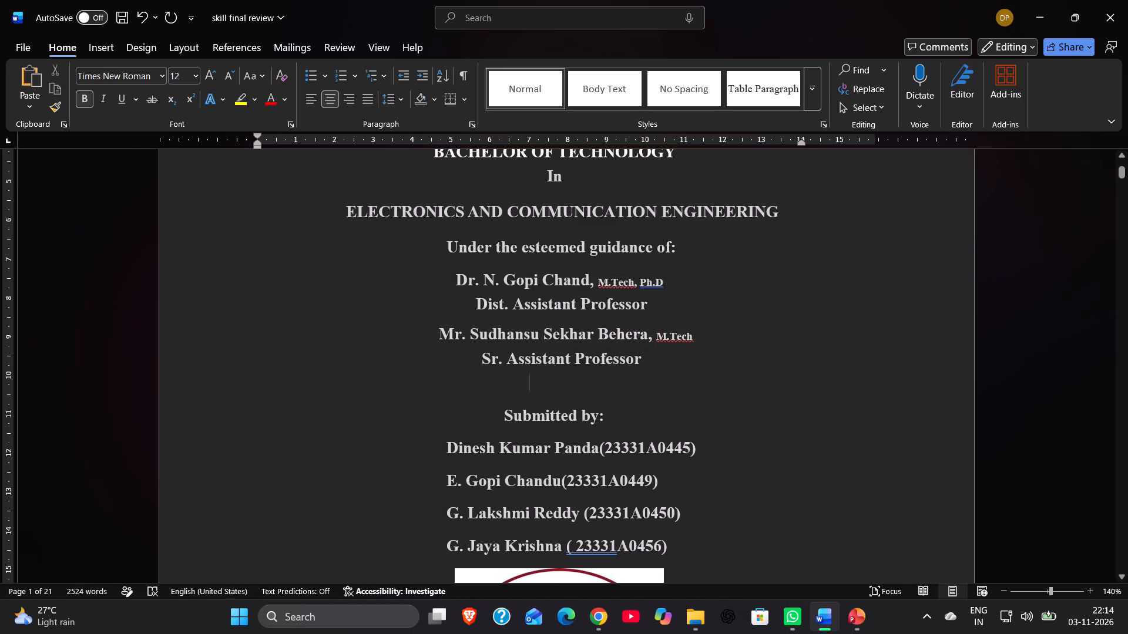
scroll(536, 419, "down", 2)
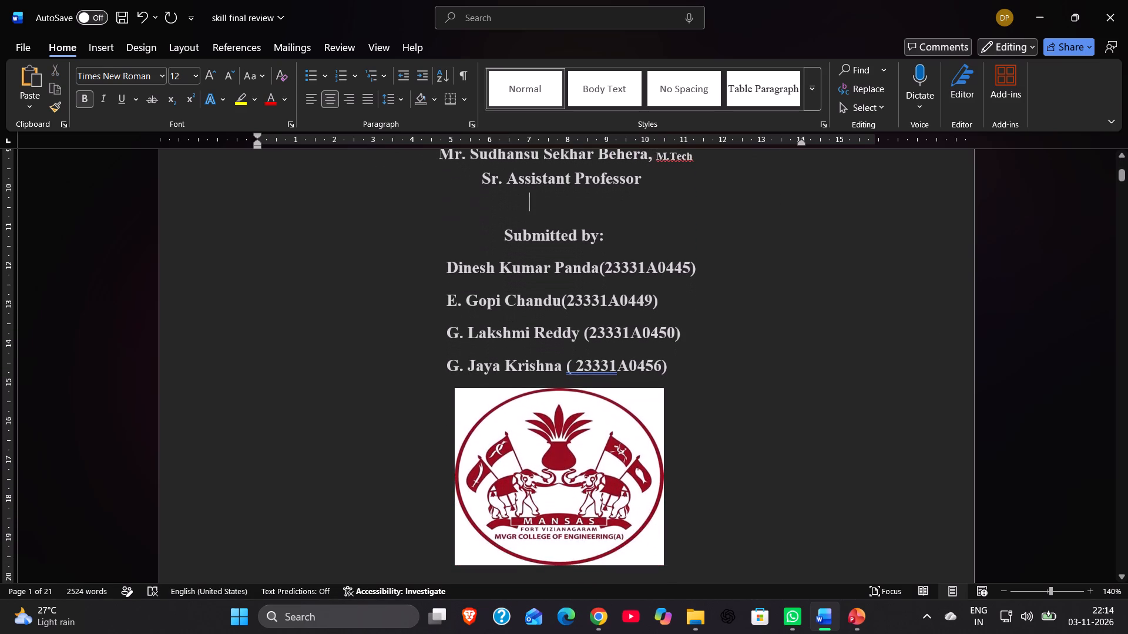
scroll(536, 419, "down", 2)
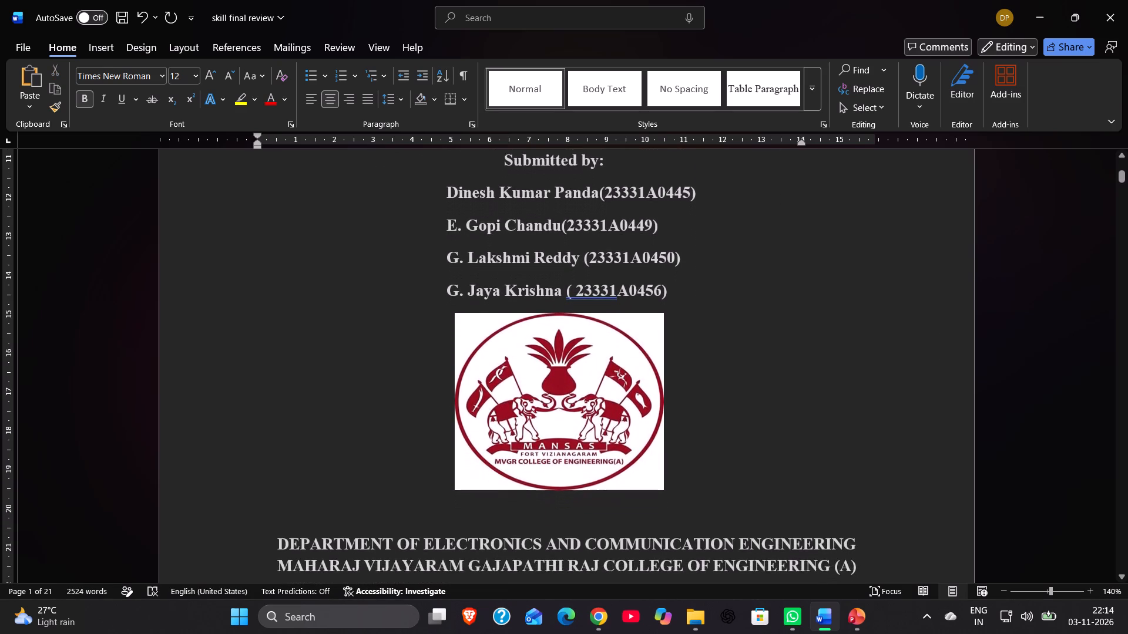
Check the font sizes of the accreditation text and the department line below the college logo on the cover page.
scroll(536, 419, "down", 2)
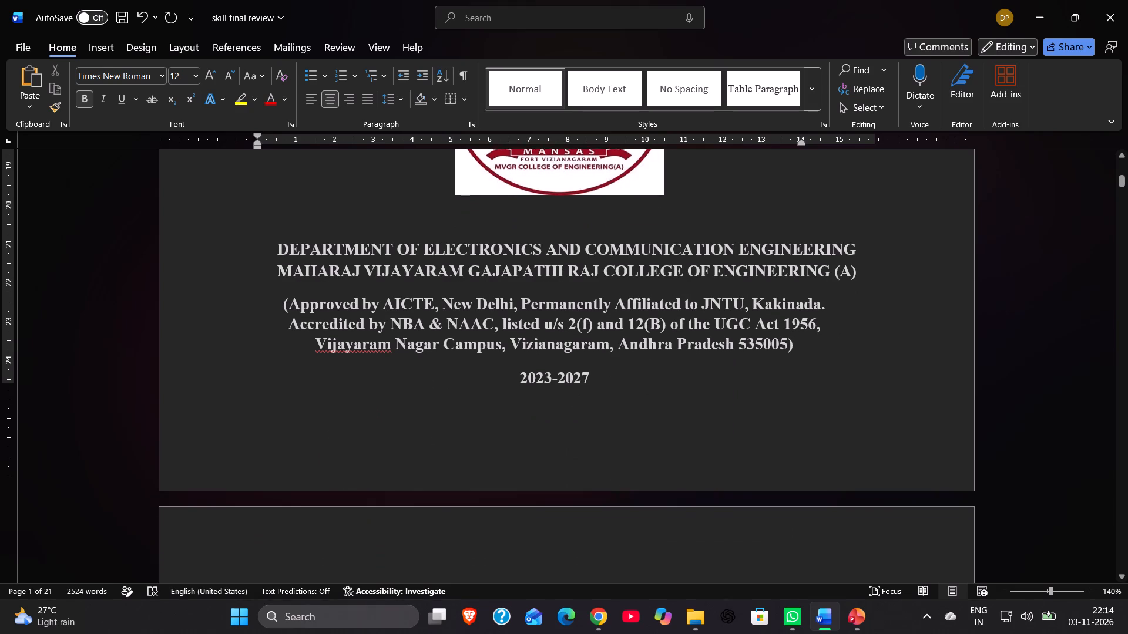
scroll(536, 419, "down", 1)
double_click(522, 306)
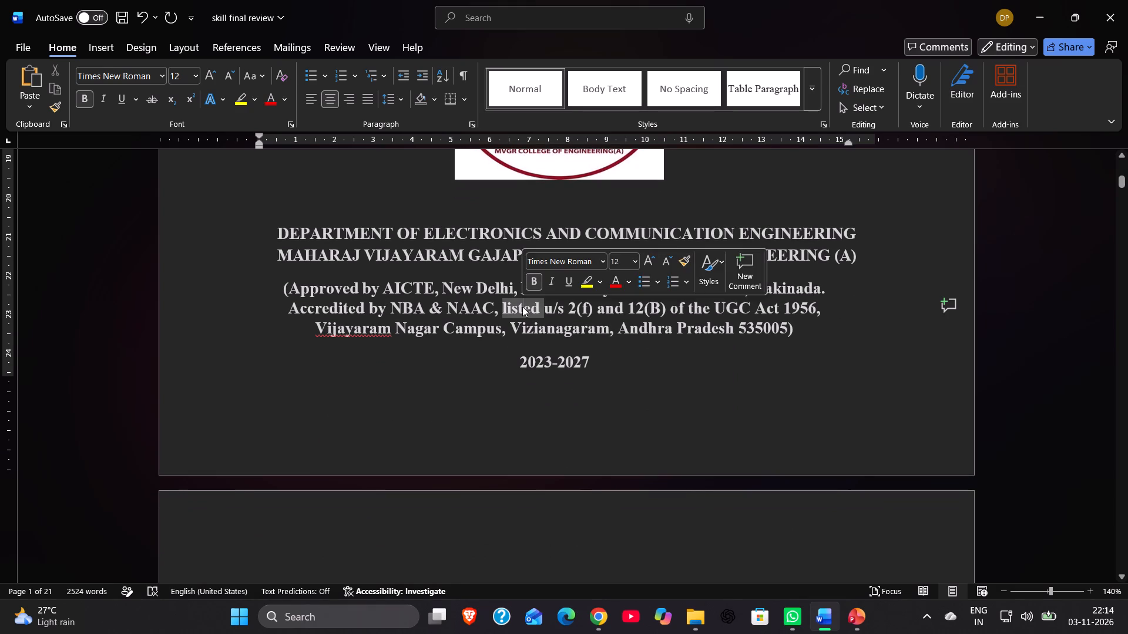
double_click(469, 233)
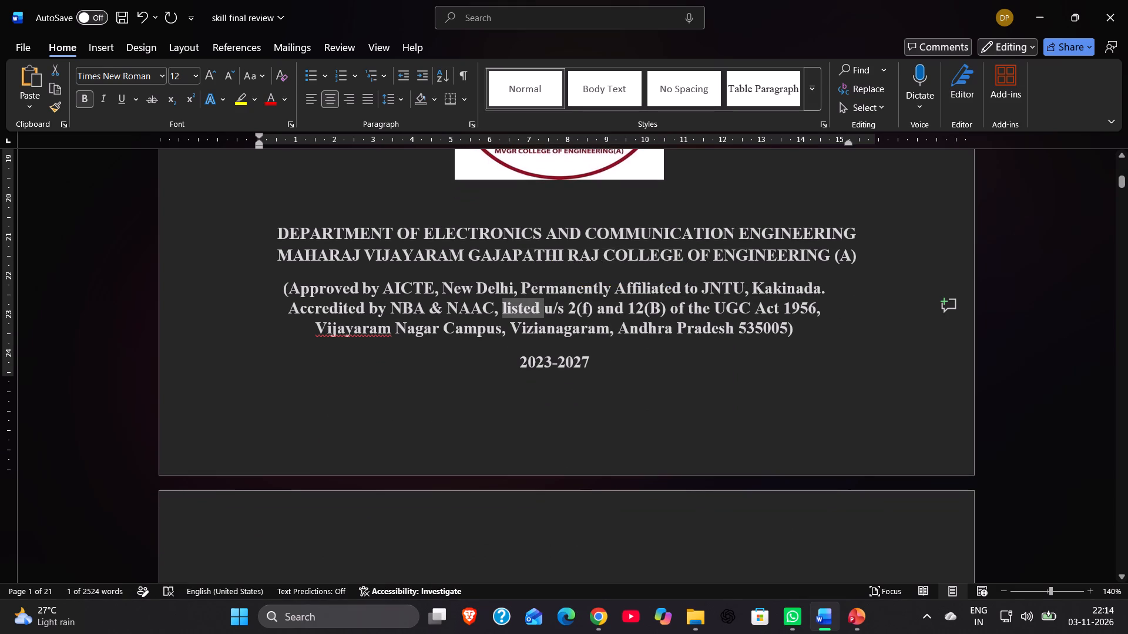
scroll(515, 275, "down", 2)
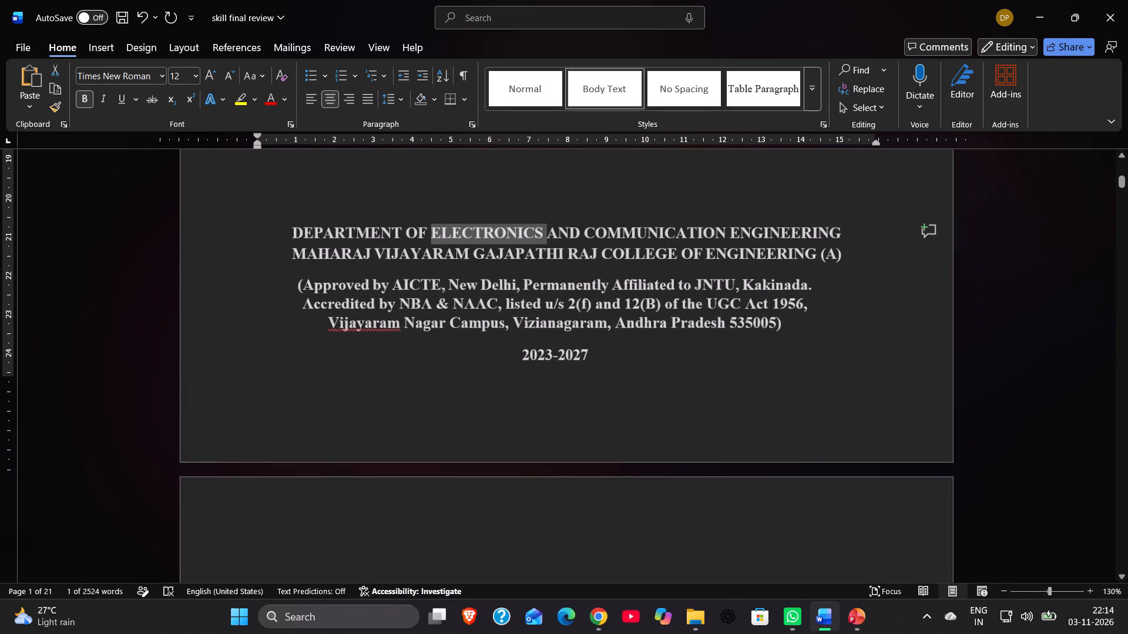
scroll(515, 275, "up", 4, "ctrl")
scroll(515, 275, "down", 2, "ctrl")
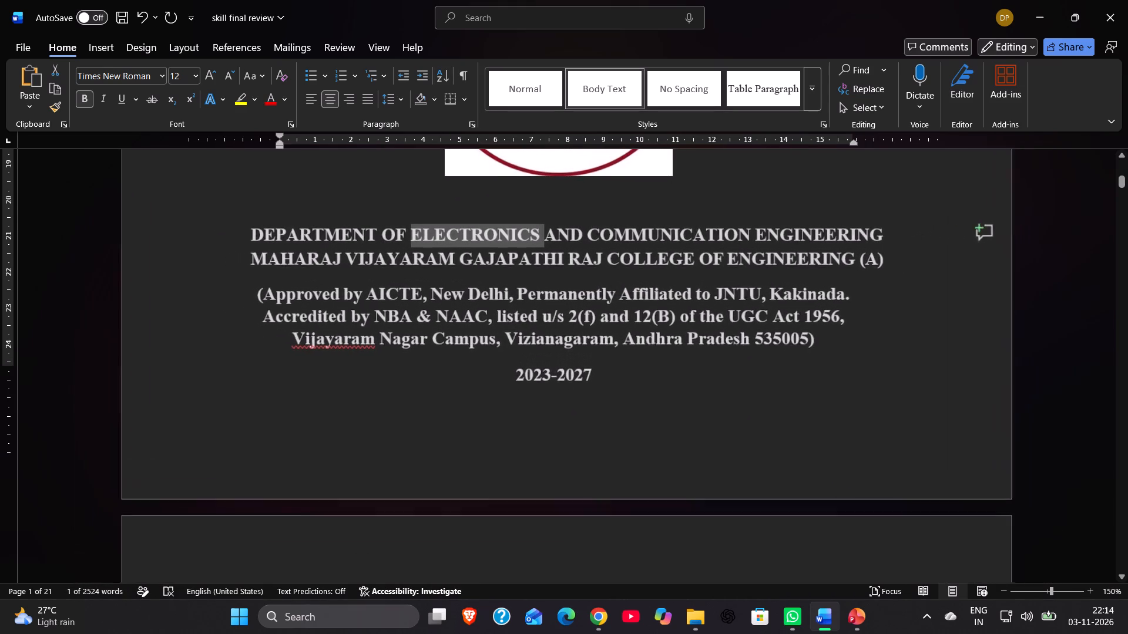
Delete the four old student names and roll numbers after "is being submitted by" in the certificate paragraph.
scroll(593, 368, "down", 2)
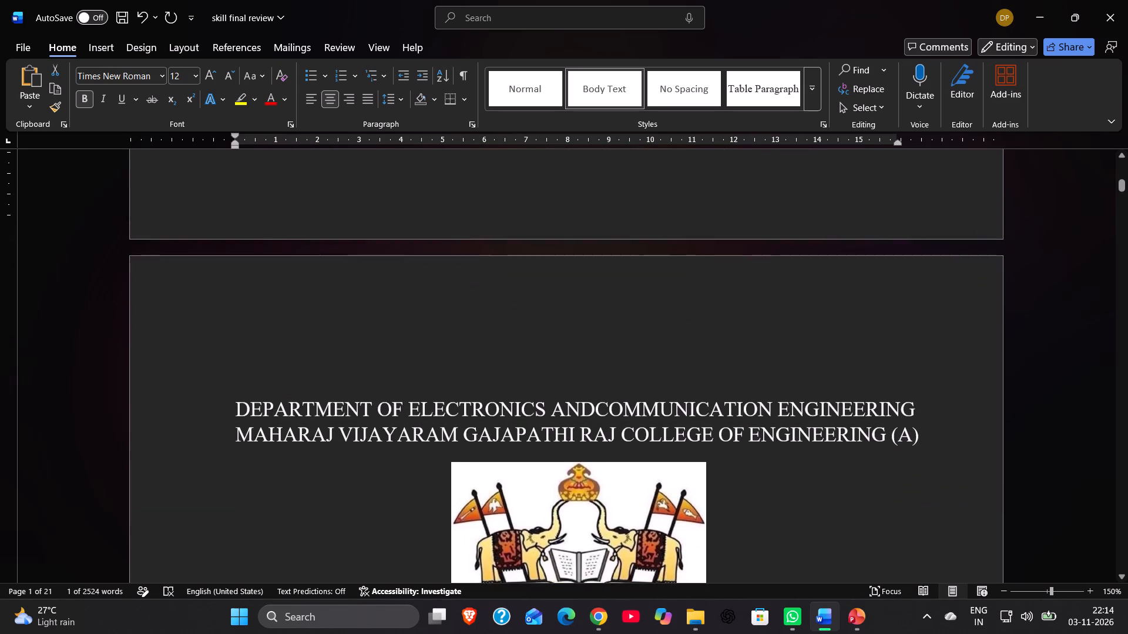
scroll(593, 368, "down", 2)
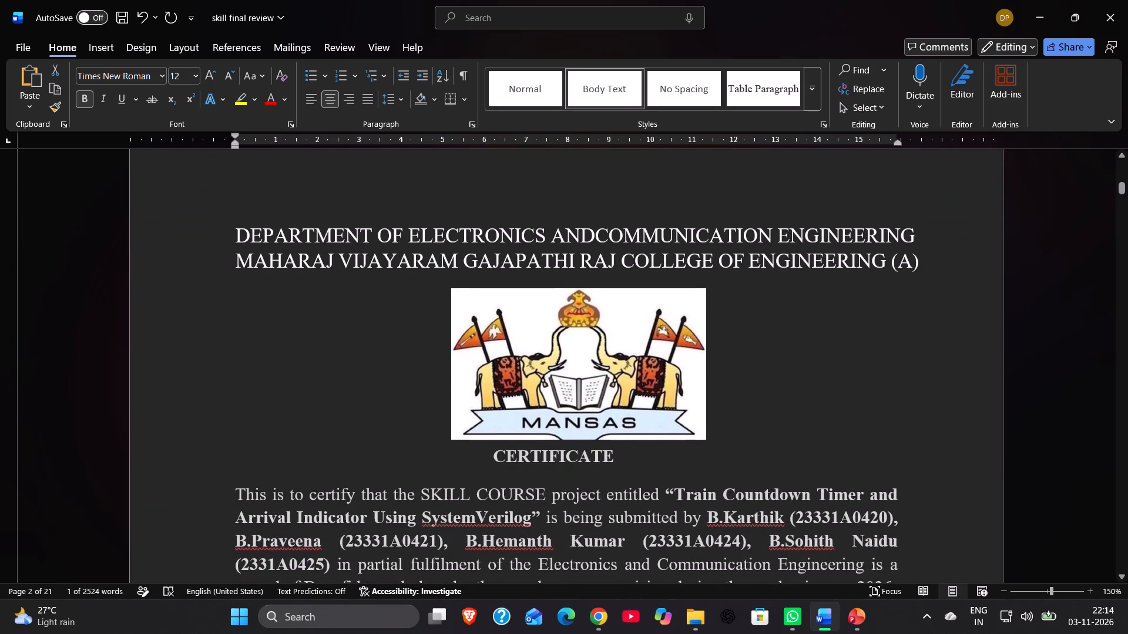
scroll(591, 373, "down", 1)
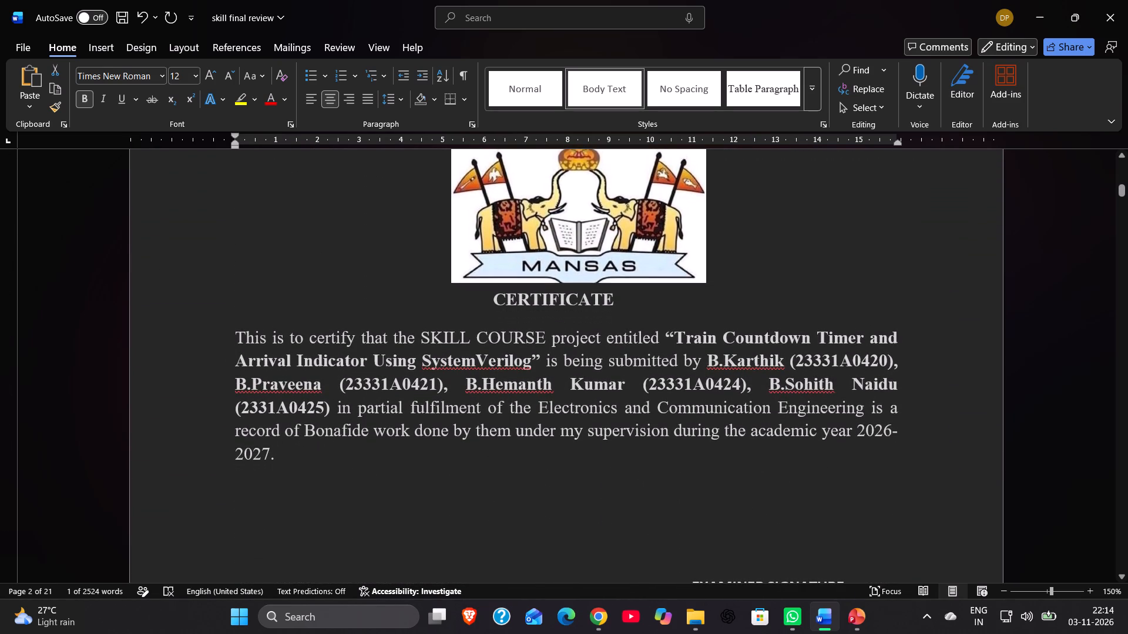
scroll(591, 373, "down", 1)
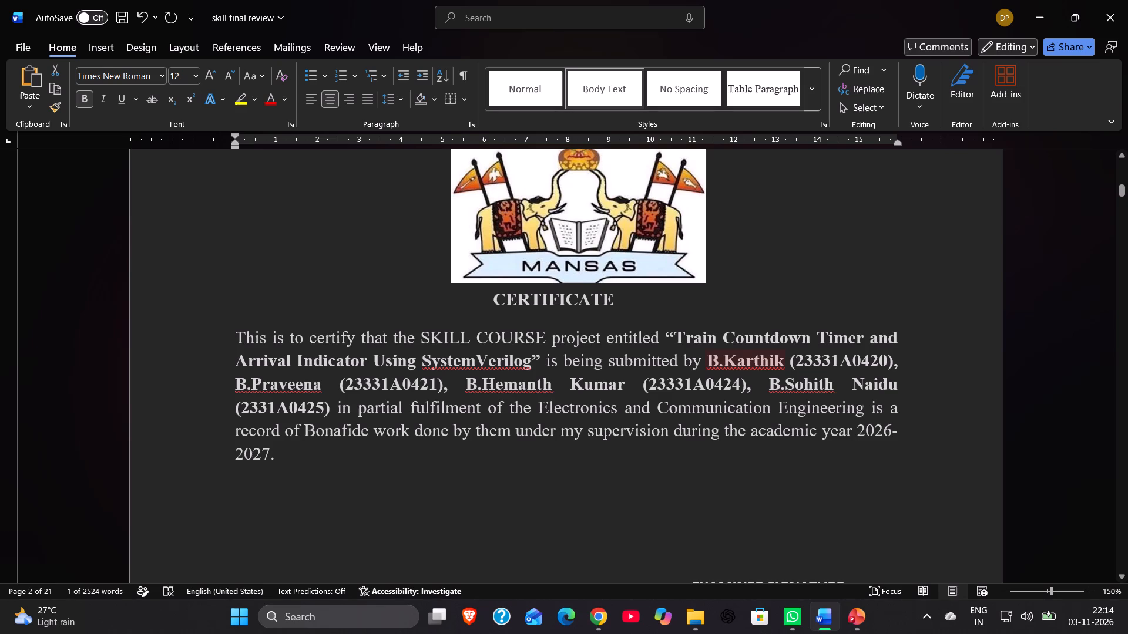
left_click_drag(709, 358, 723, 374)
left_click_drag(723, 374, 617, 418)
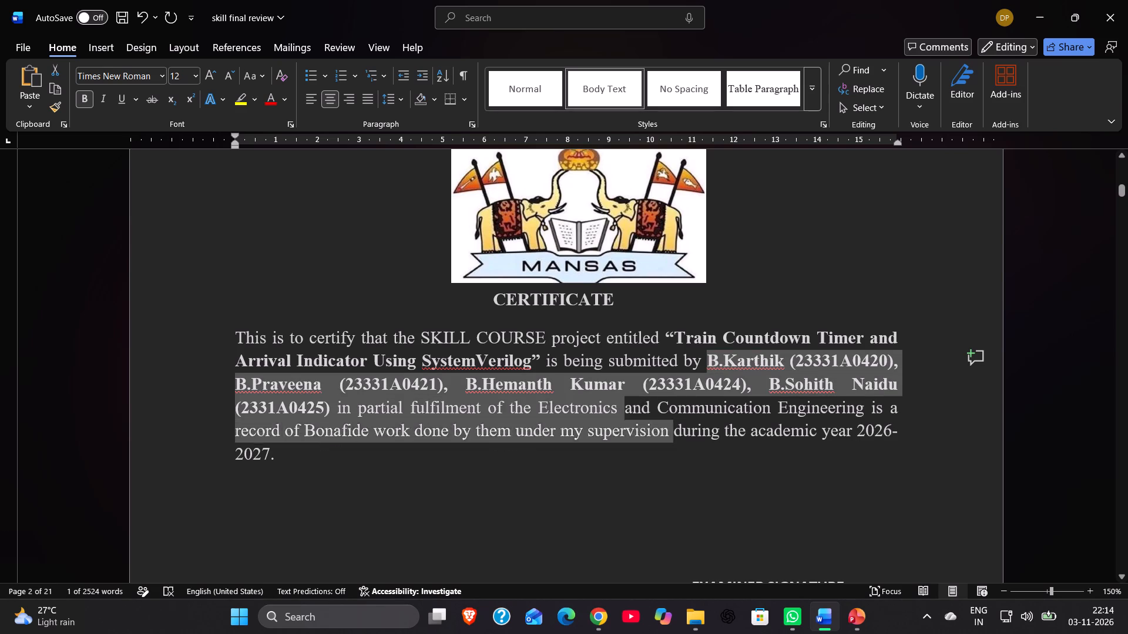
left_click_drag(617, 418, 329, 400)
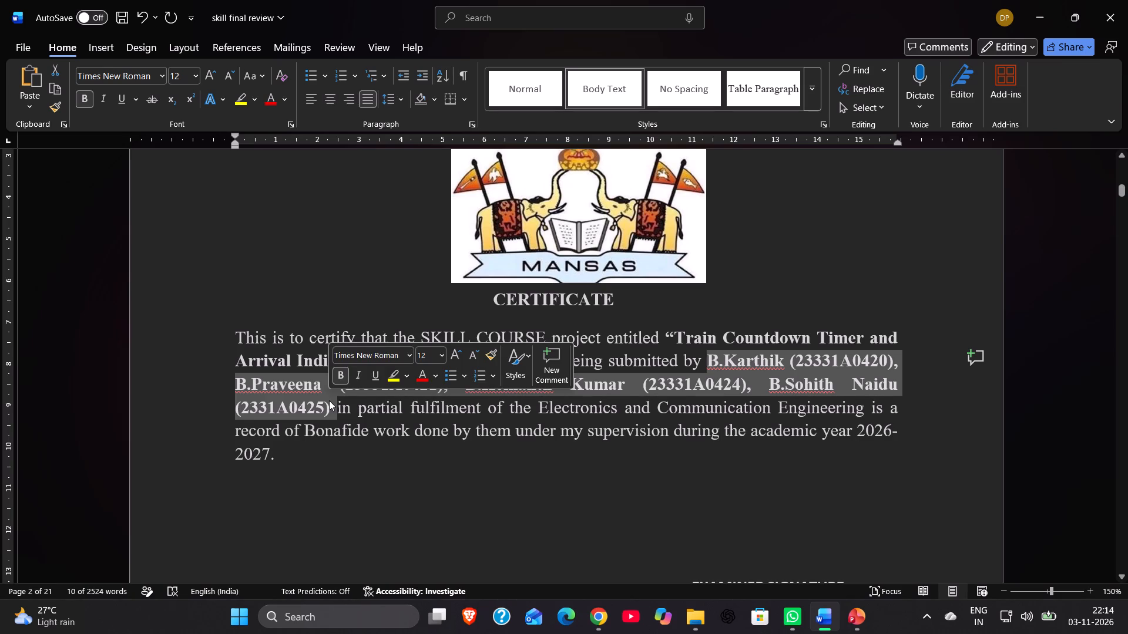
key("BackSpace")
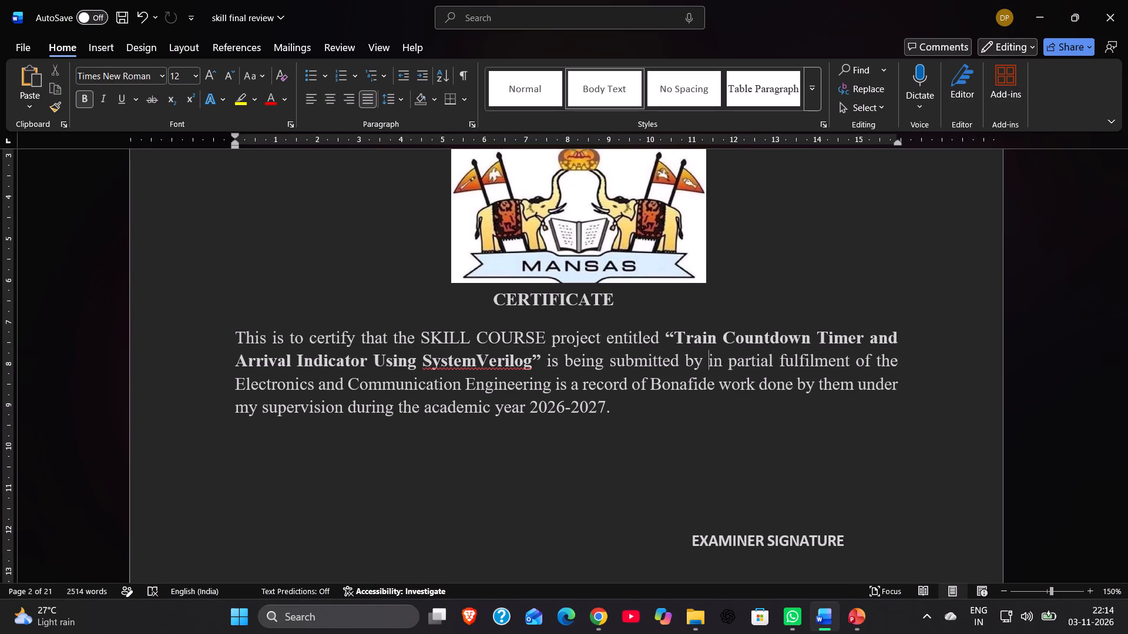
key("space")
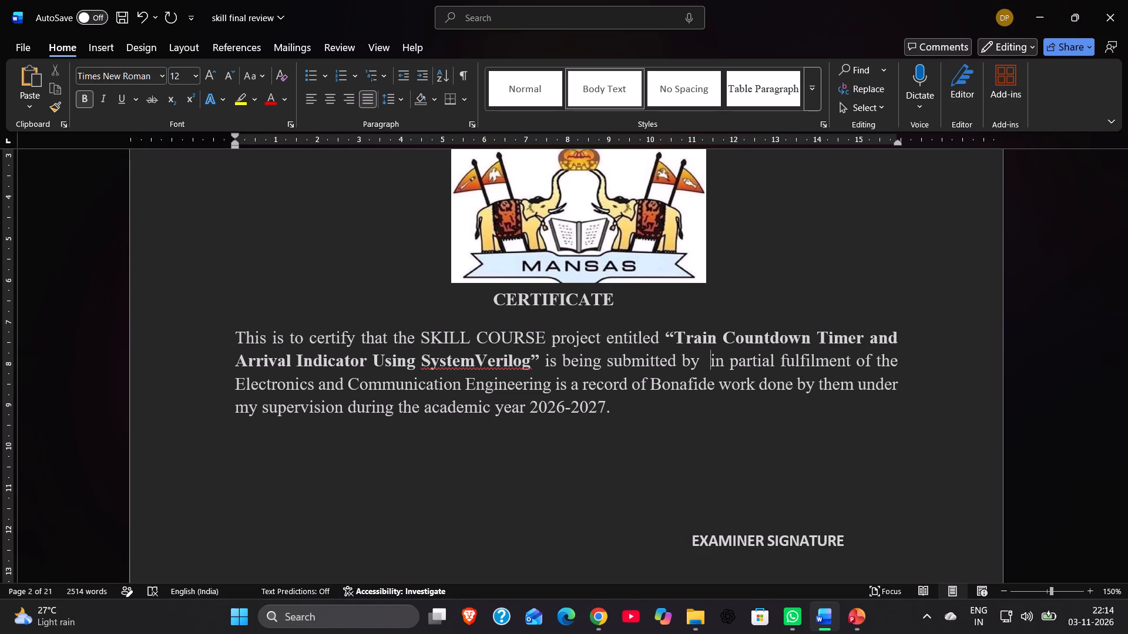
Copy the four students' names and roll numbers from the cover page into the certificate after "submitted by", leaving a single space before them.
scroll(329, 400, "up", 2)
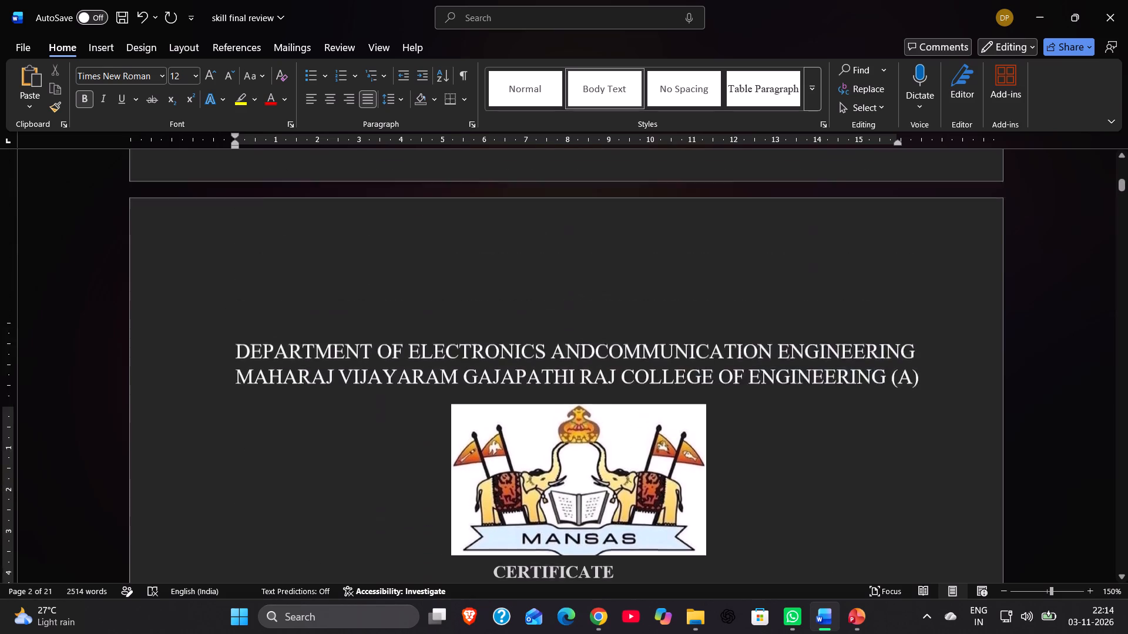
scroll(329, 400, "up", 5)
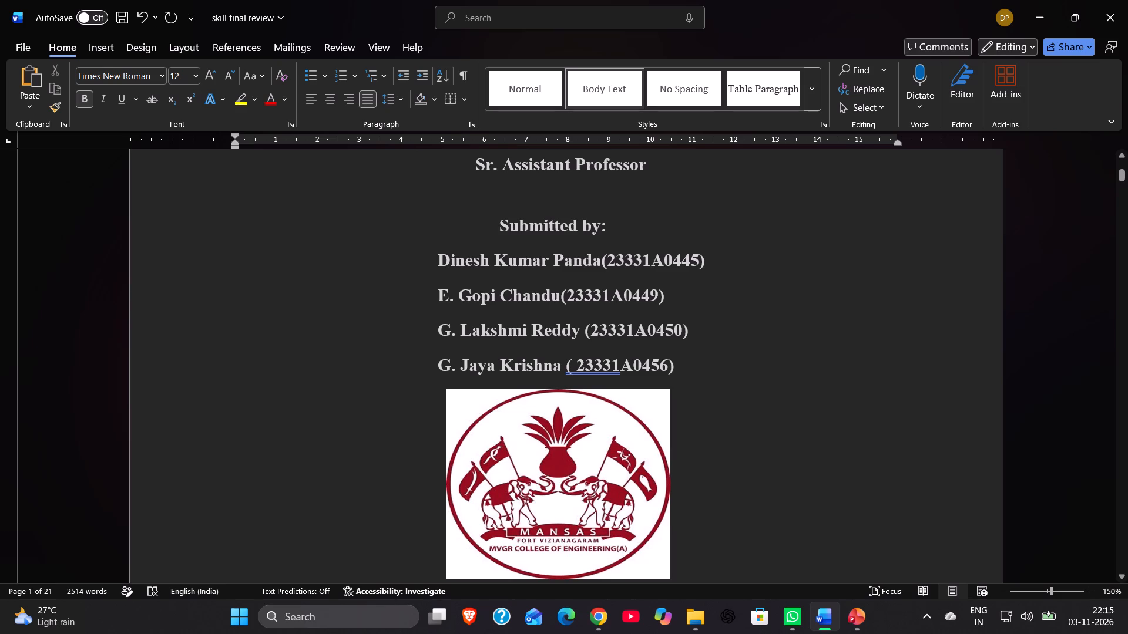
left_click_drag(438, 258, 680, 360)
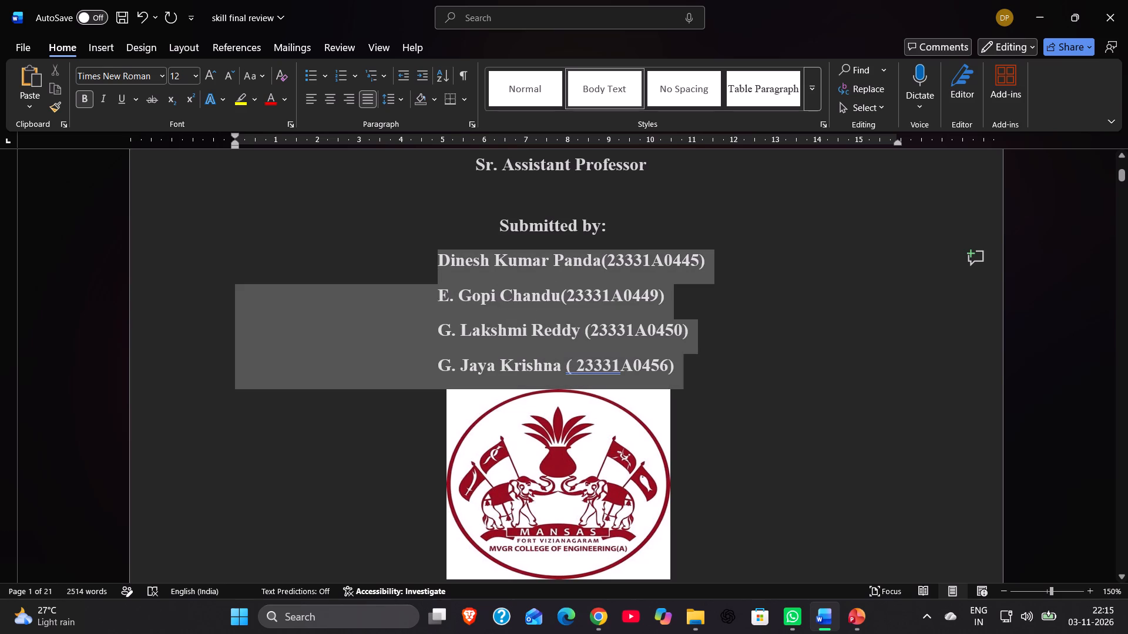
left_click_drag(680, 360, 674, 362)
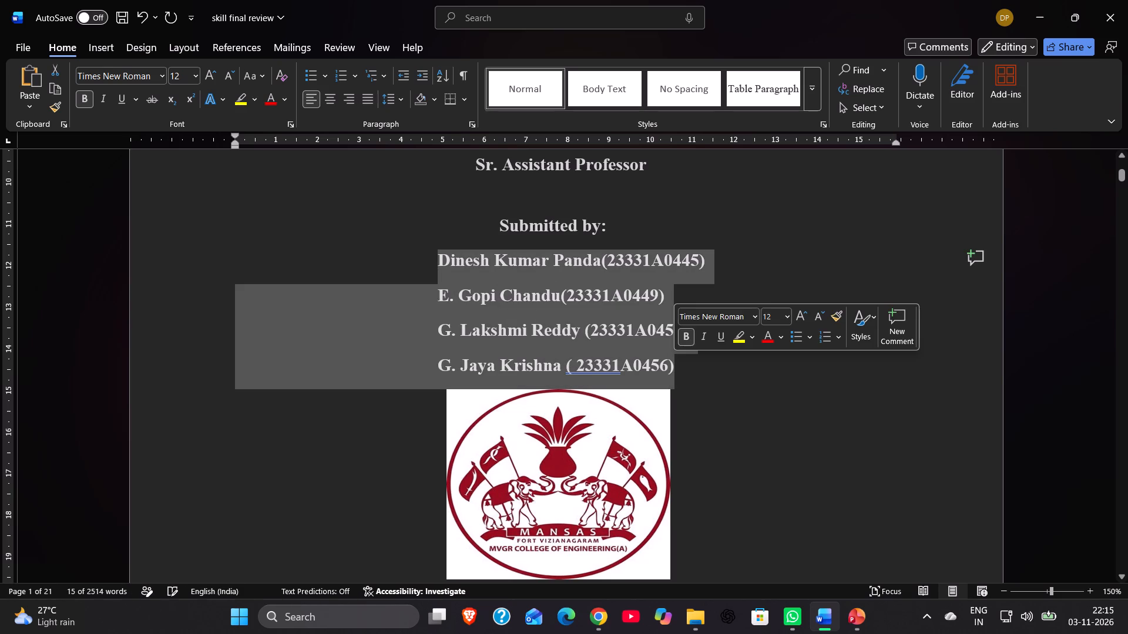
key("ctrl+c")
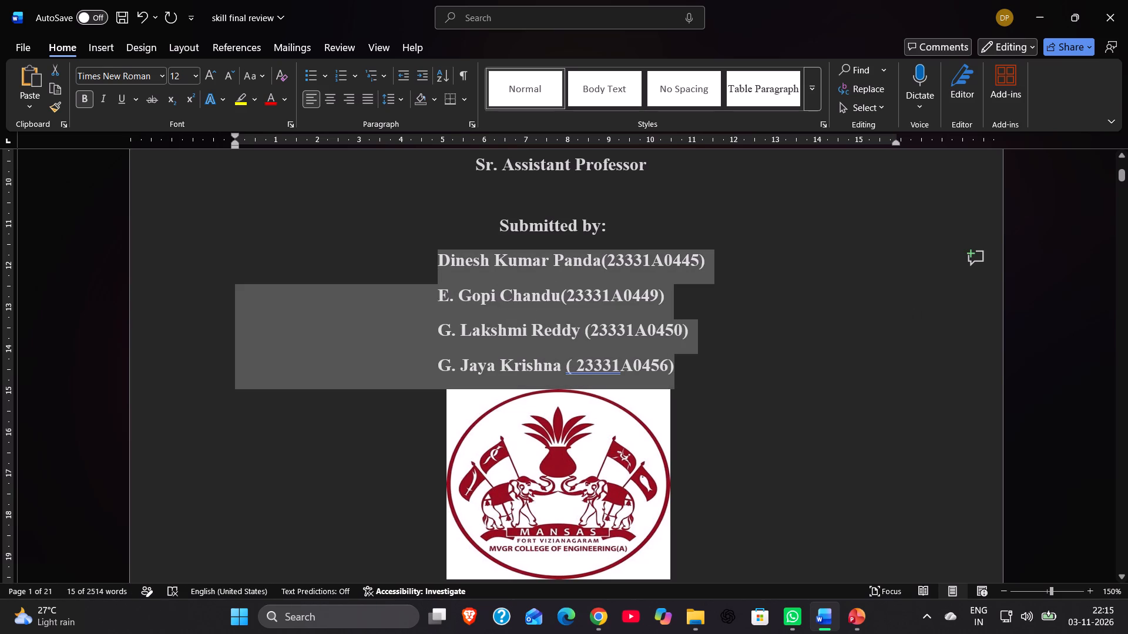
scroll(674, 362, "down", 2)
scroll(721, 313, "down", 3)
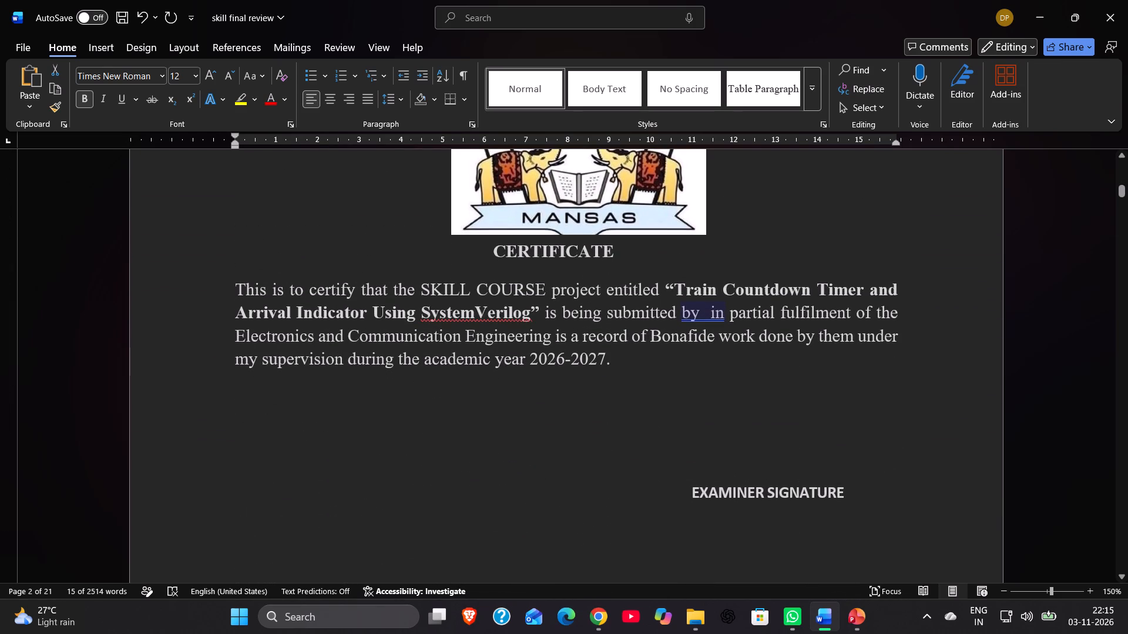
left_click(702, 316)
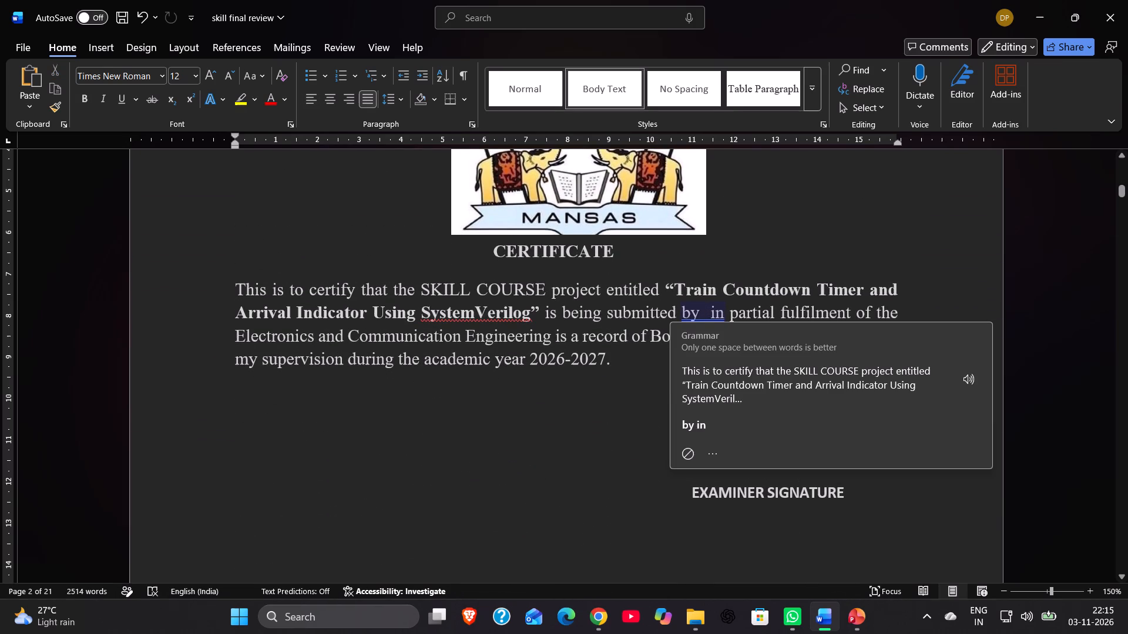
left_click(707, 311)
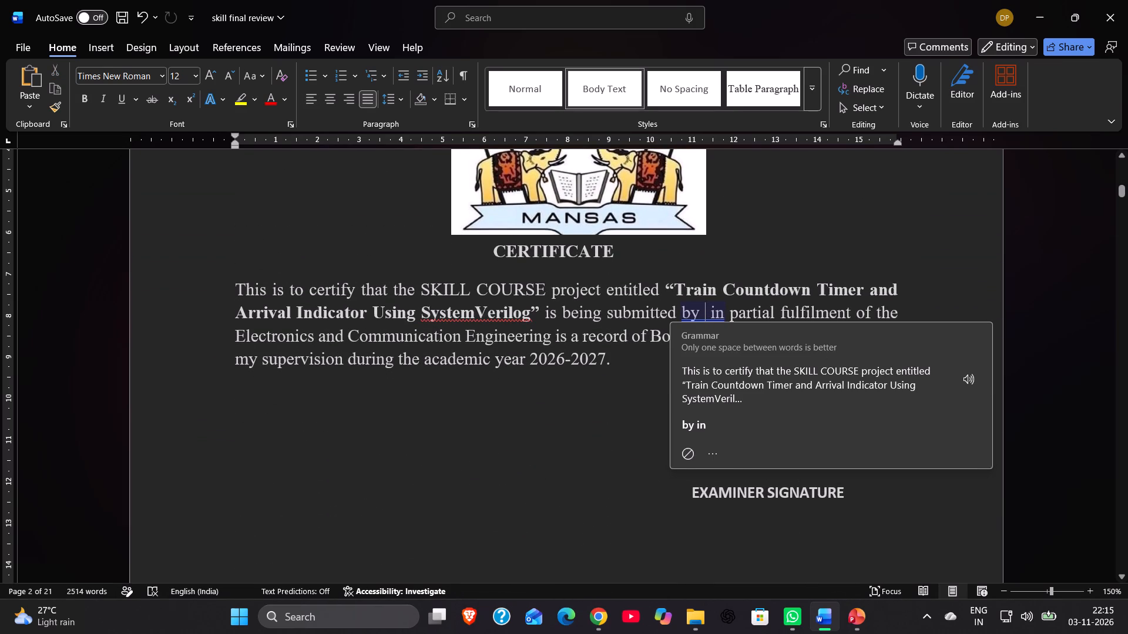
left_click(707, 311)
key("BackSpace")
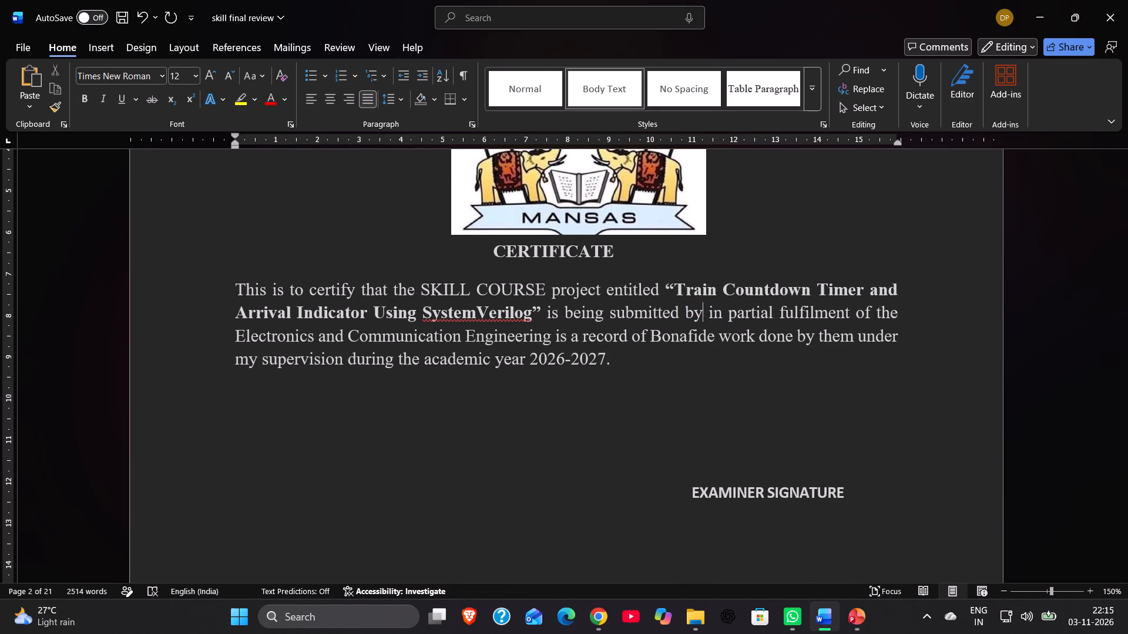
key("Right")
key("ctrl+v")
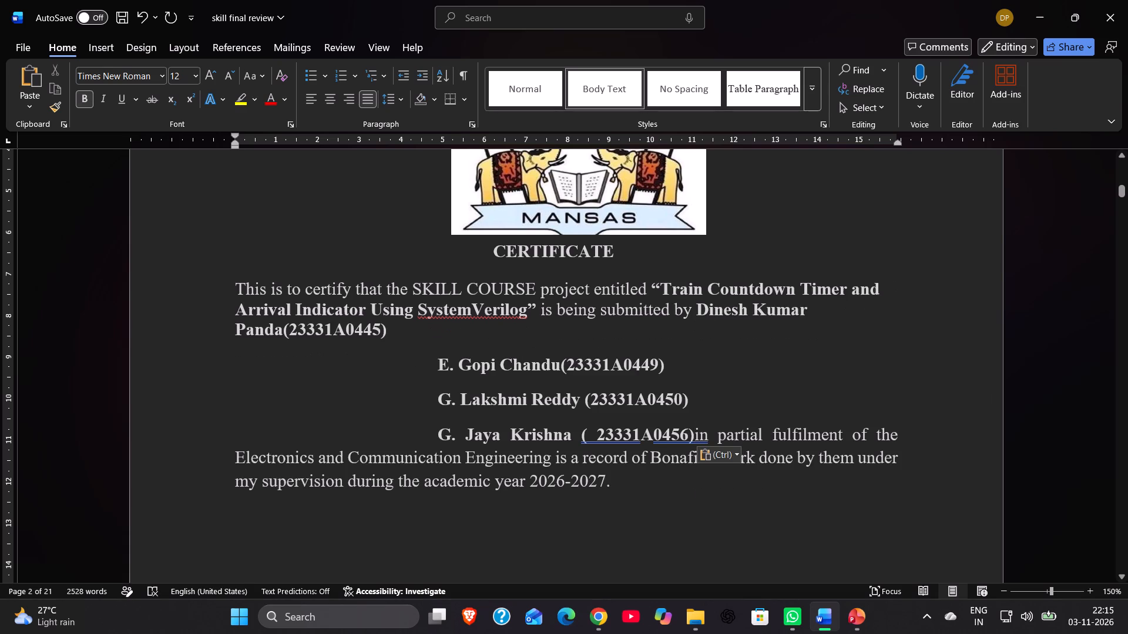
Reduce the leading spaces before the second student's name in the certificate text.
scroll(439, 379, "right", 2)
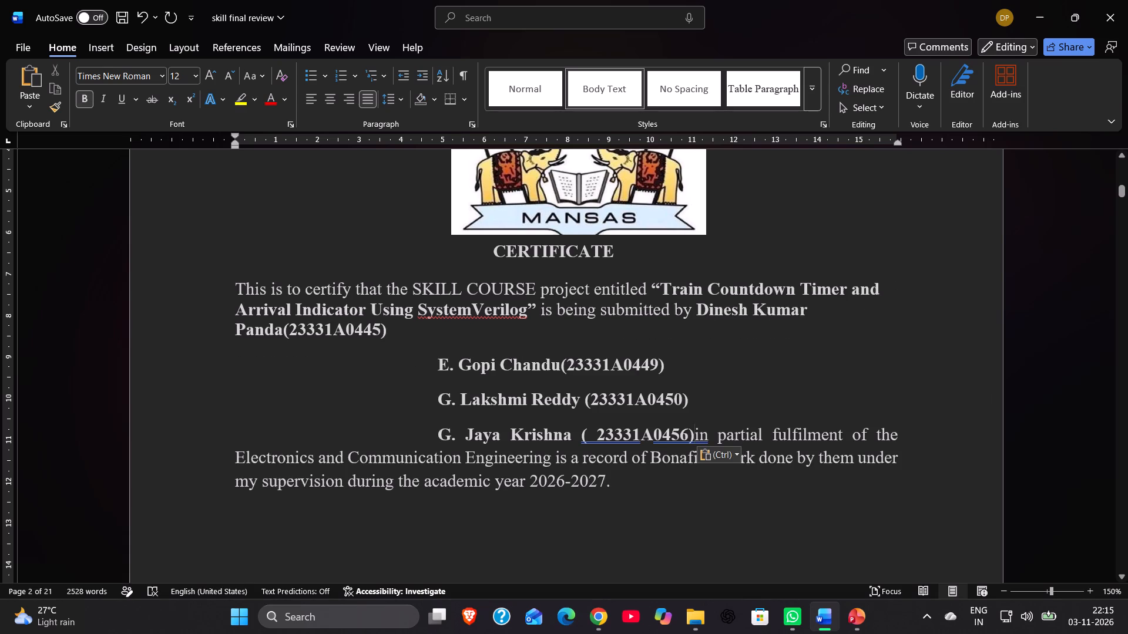
left_click(434, 365)
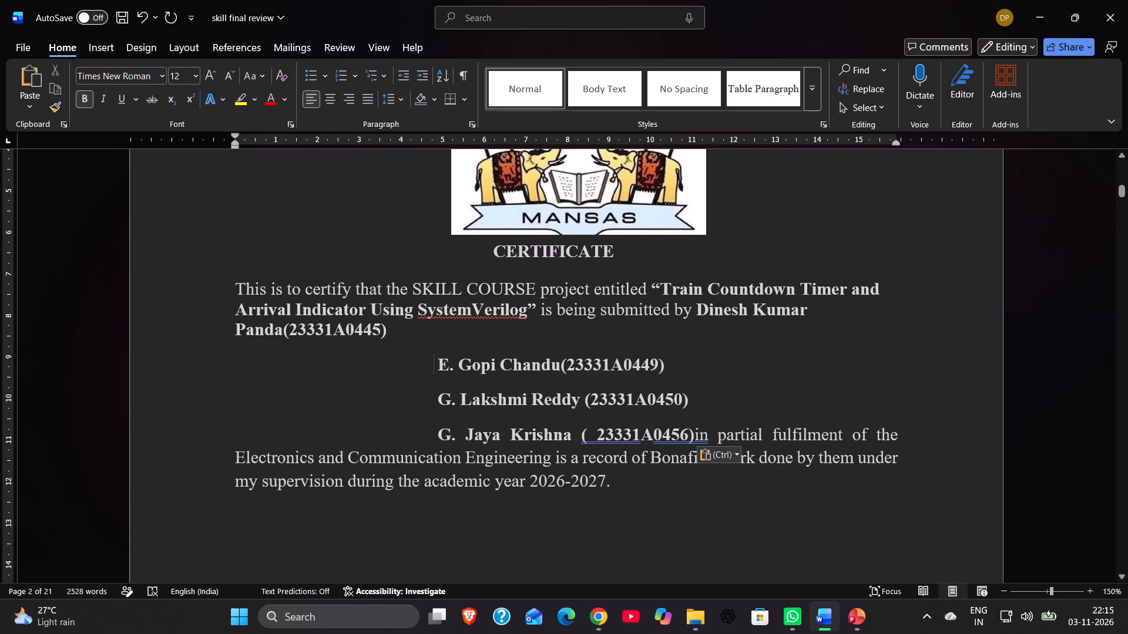
key("BackSpace")
key("BackSpace")
key("BackSpace")
key("BackSpace")
key("BackSpace")
key("BackSpace")
key("BackSpace")
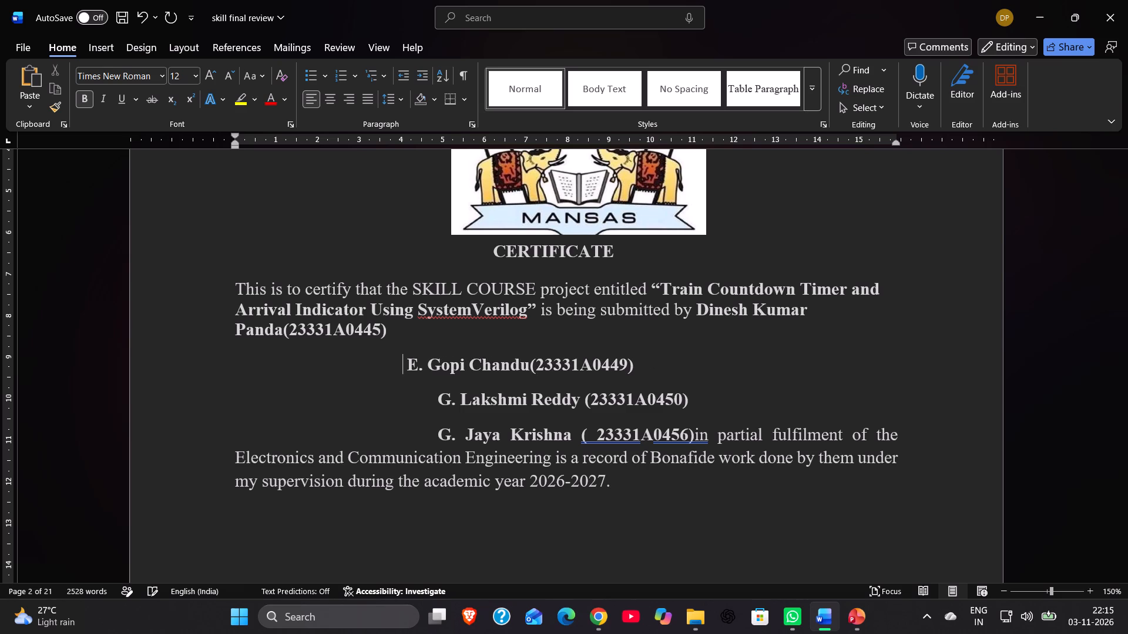
key("BackSpace")
key("BackSpace")
key("BackSpace")
key("BackSpace")
key("BackSpace")
key("BackSpace")
key("BackSpace")
key("BackSpace")
key("BackSpace")
key("BackSpace")
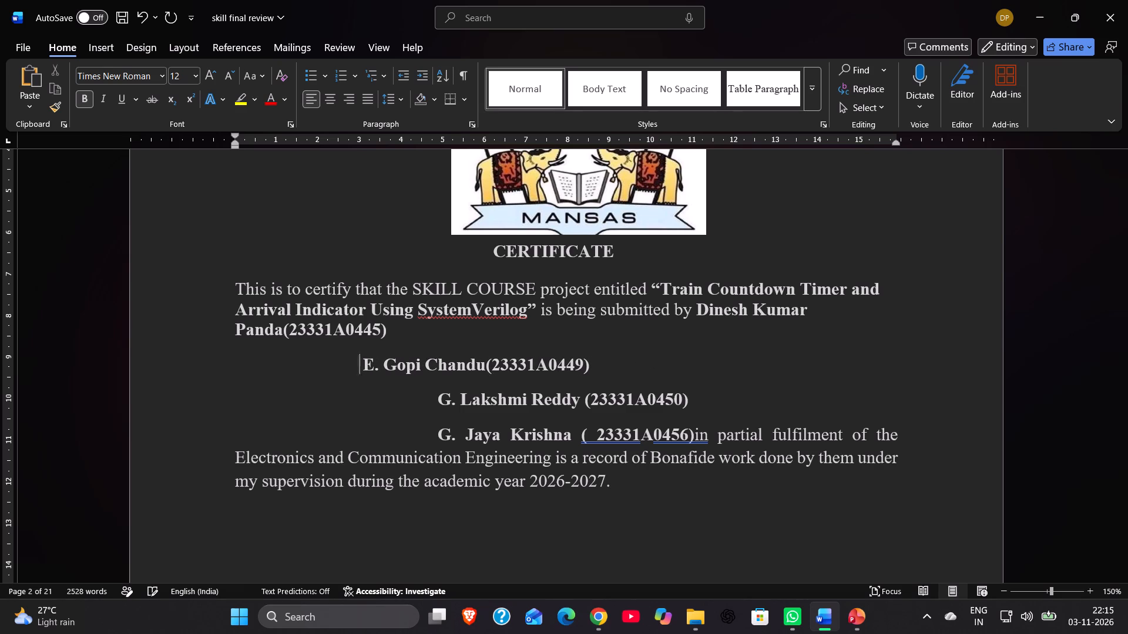
key("BackSpace")
key("BackSpace")
key("BackSpace")
left_click_drag(434, 365, 258, 380)
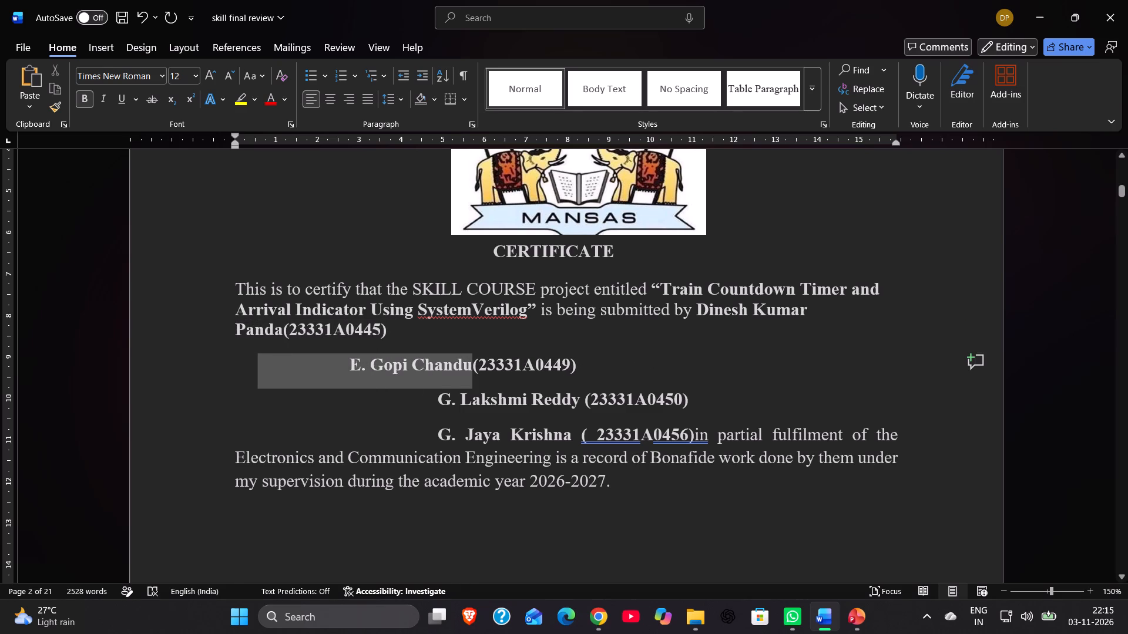
left_click_drag(258, 380, 295, 398)
left_click(355, 409)
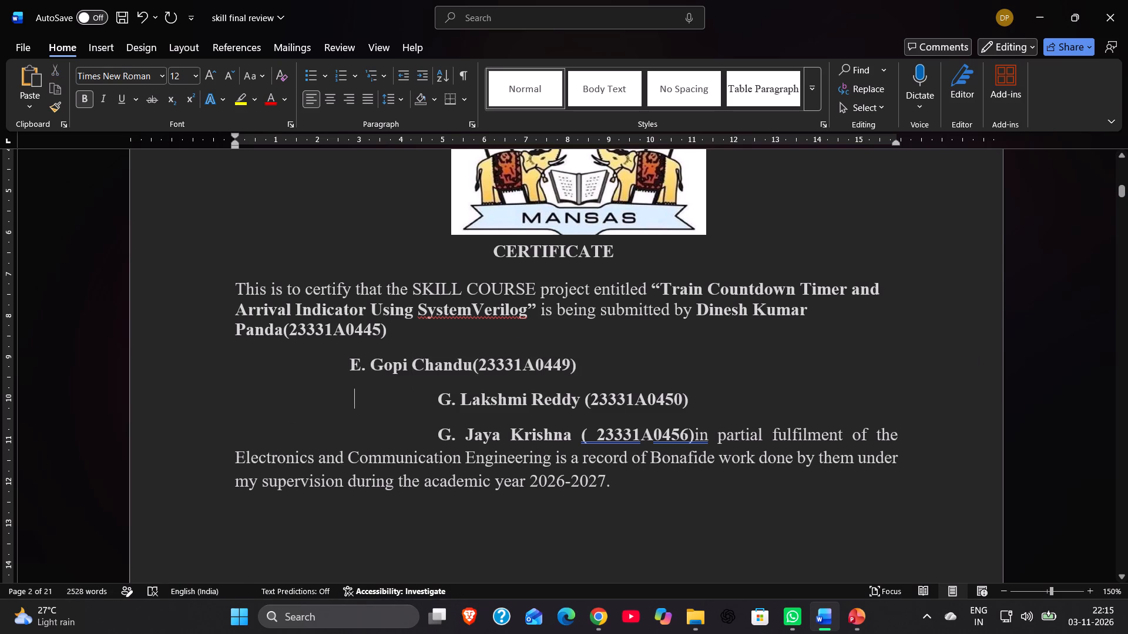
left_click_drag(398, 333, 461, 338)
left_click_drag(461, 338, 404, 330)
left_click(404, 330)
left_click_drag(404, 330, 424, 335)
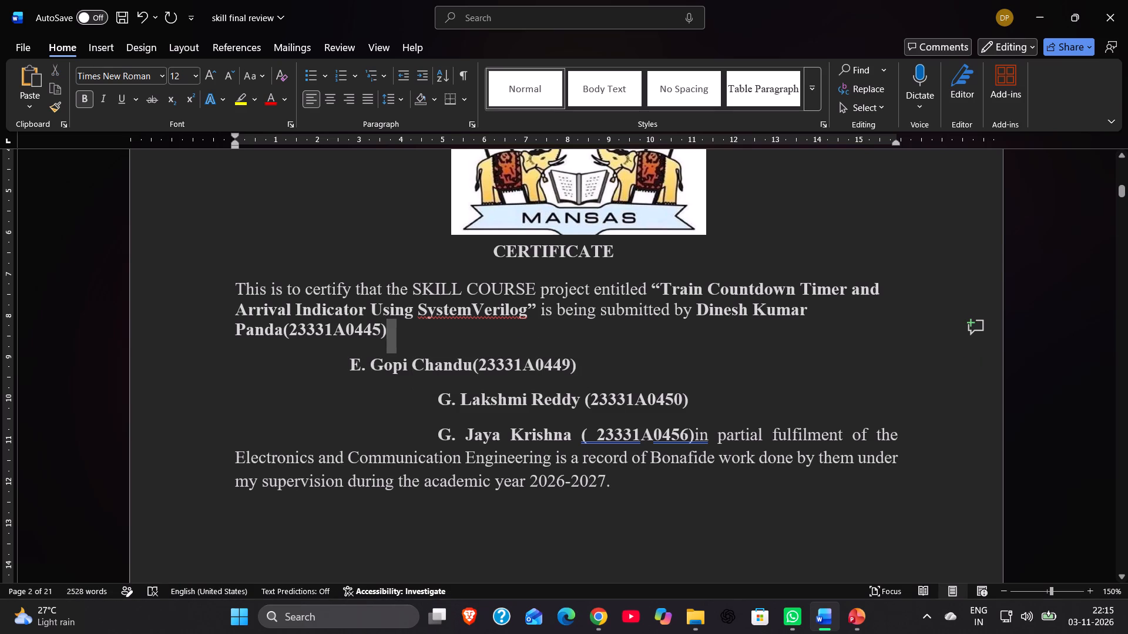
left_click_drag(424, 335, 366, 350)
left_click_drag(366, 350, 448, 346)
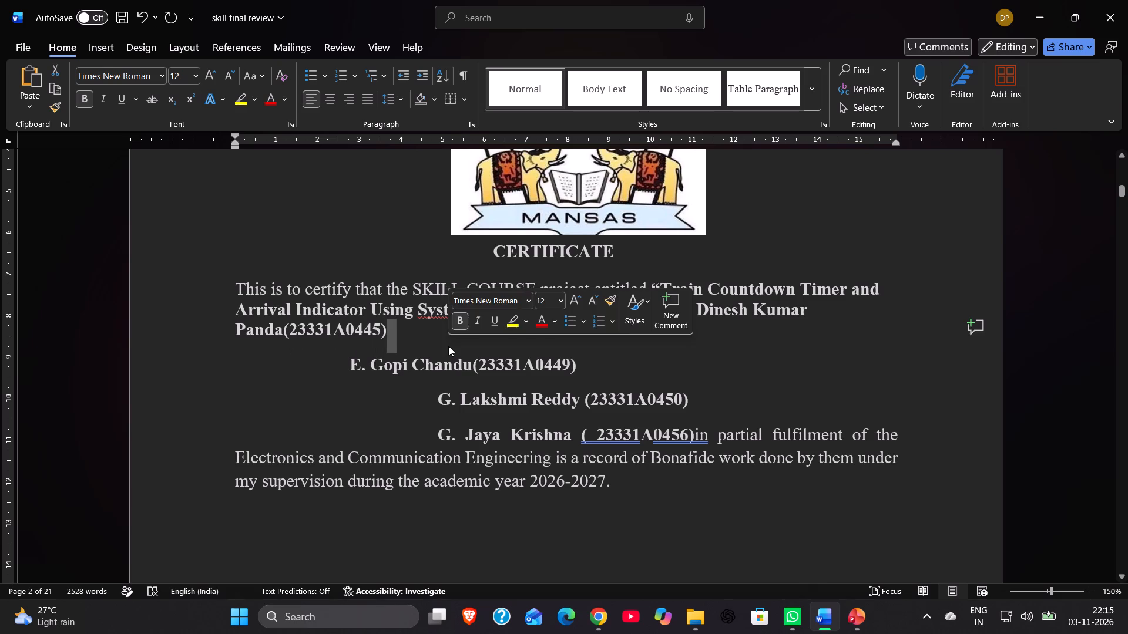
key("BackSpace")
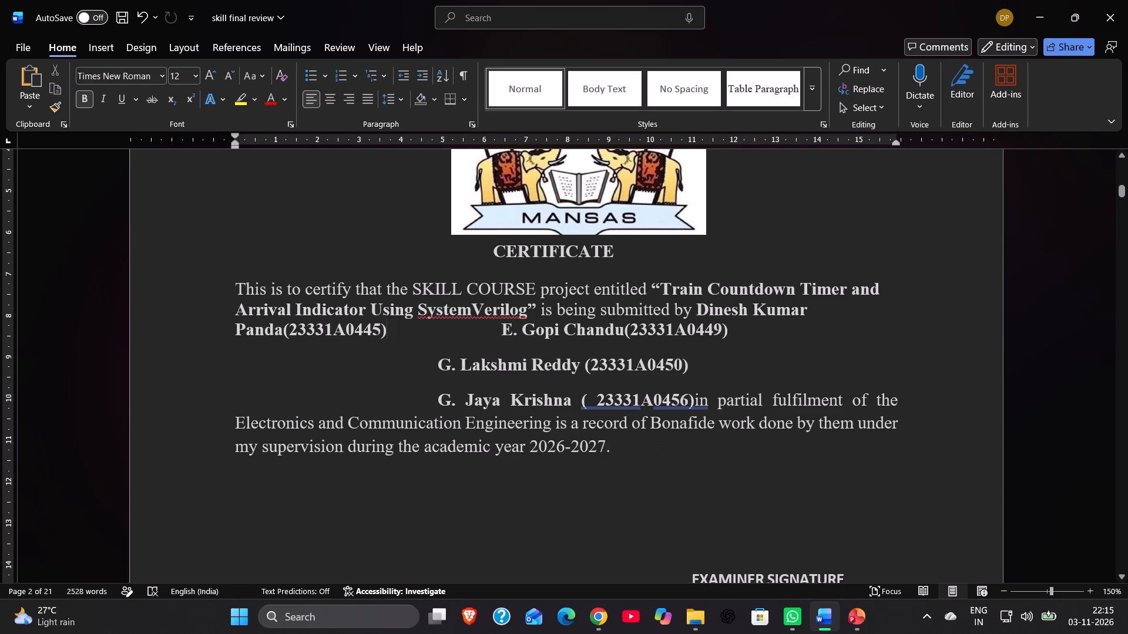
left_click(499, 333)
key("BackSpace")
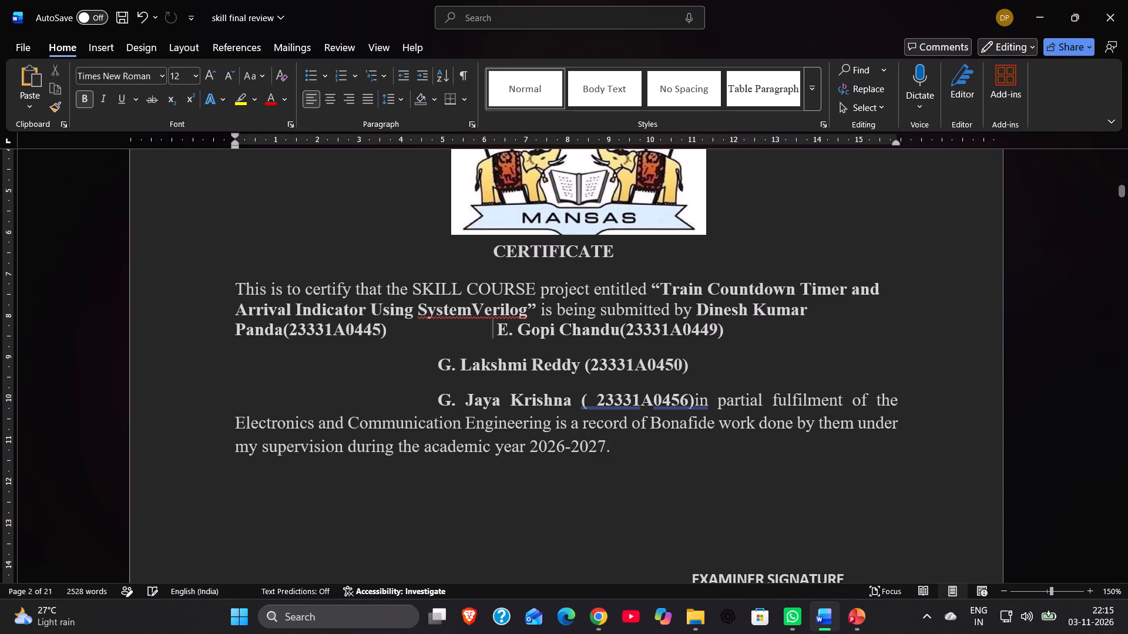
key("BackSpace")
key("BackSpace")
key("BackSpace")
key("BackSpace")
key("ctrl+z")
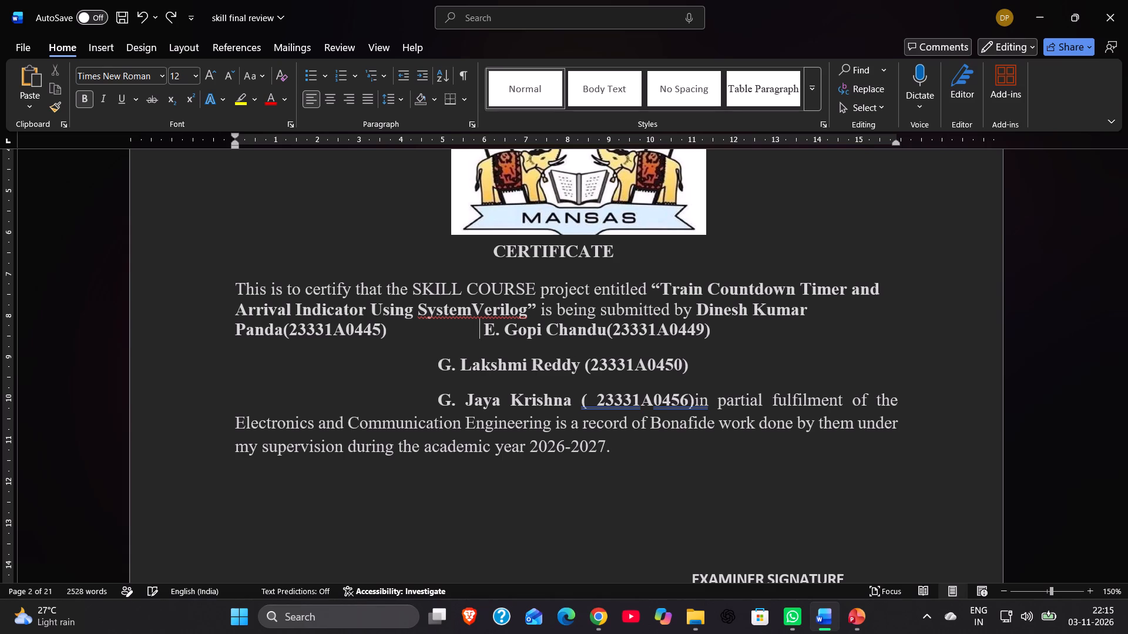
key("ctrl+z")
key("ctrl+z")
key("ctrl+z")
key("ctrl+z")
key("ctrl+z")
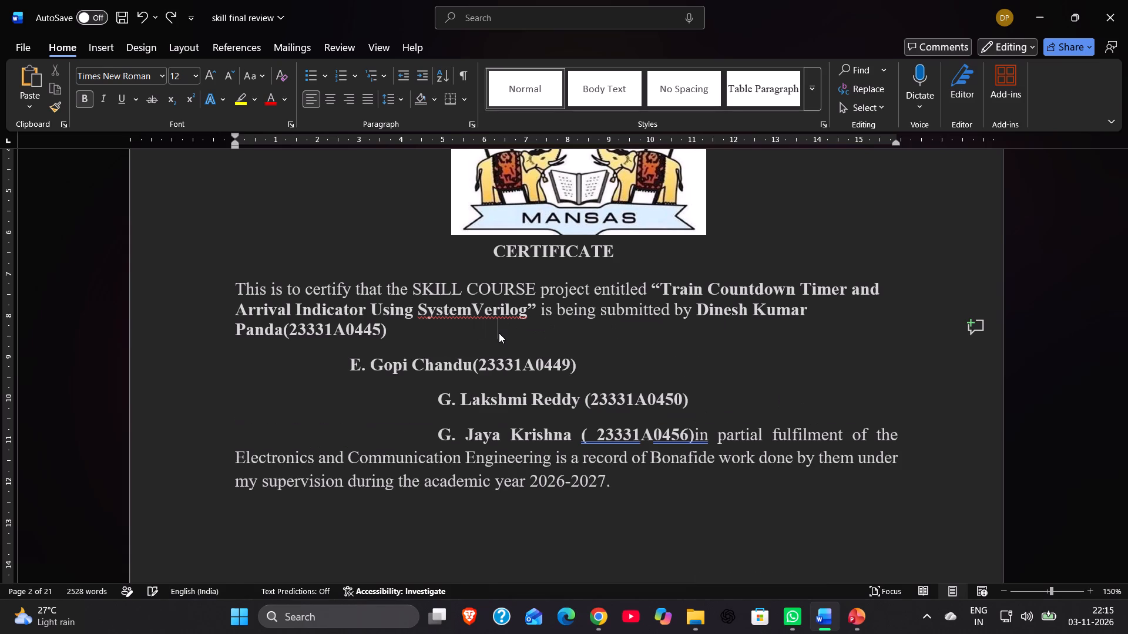
Join the second student's entry directly onto the end of the first student's entry in the certificate, separated by a comma without spaces.
left_click(343, 368)
key("BackSpace")
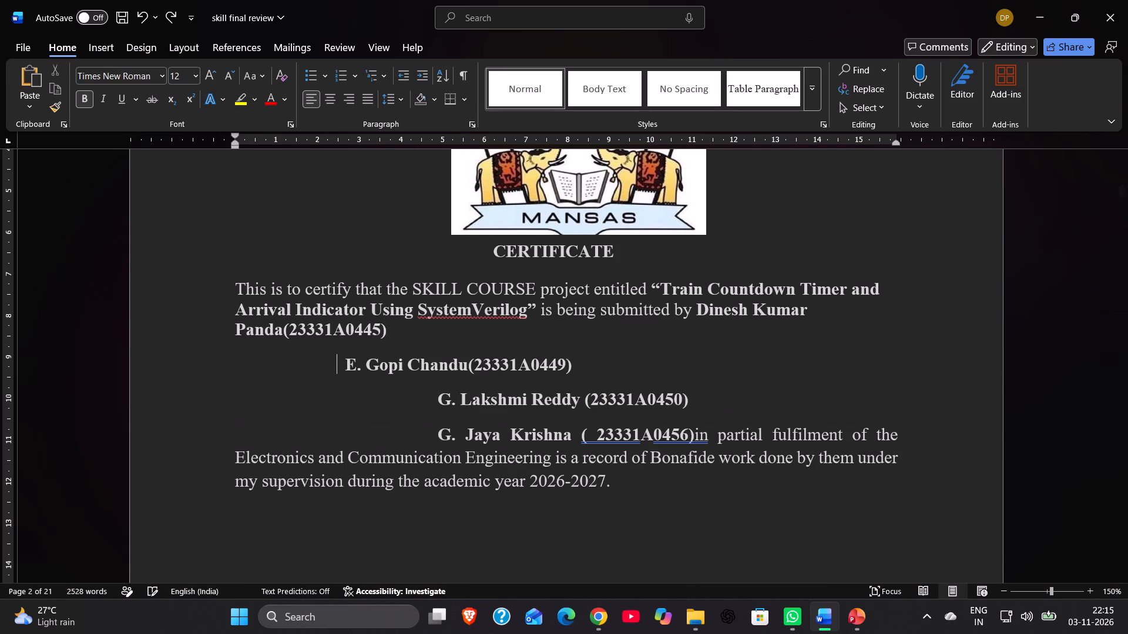
key("BackSpace")
key("BackSpace")
key("BackSpace")
key("BackSpace")
key("BackSpace")
key("BackSpace")
key("BackSpace")
key("BackSpace")
key("BackSpace")
key("BackSpace")
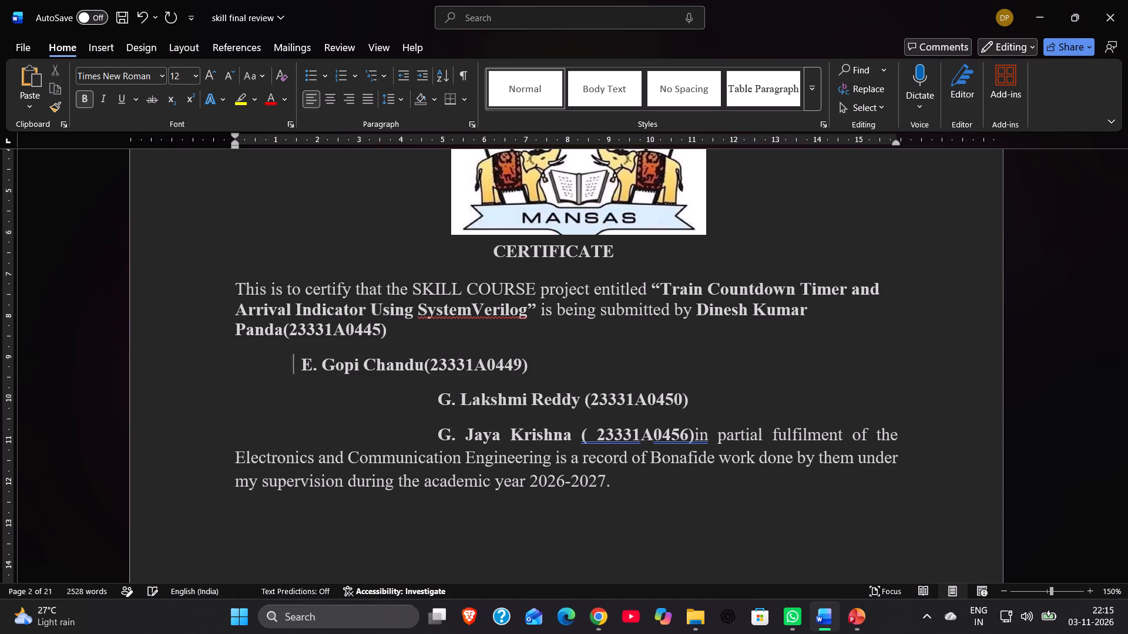
key("BackSpace")
key("BackSpace")
key("BackSpace")
key("BackSpace")
key("BackSpace")
key("BackSpace")
key("BackSpace")
key("BackSpace")
key("BackSpace")
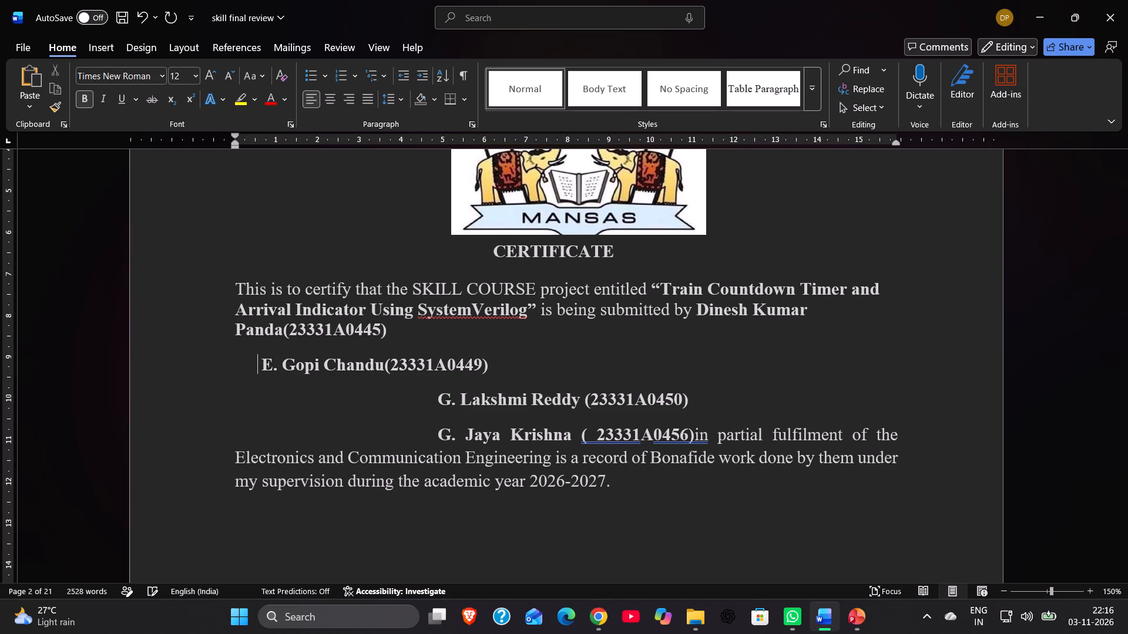
key("BackSpace")
key("BackSpace")
key("BackSpace")
key("BackSpace")
key("BackSpace")
key("BackSpace")
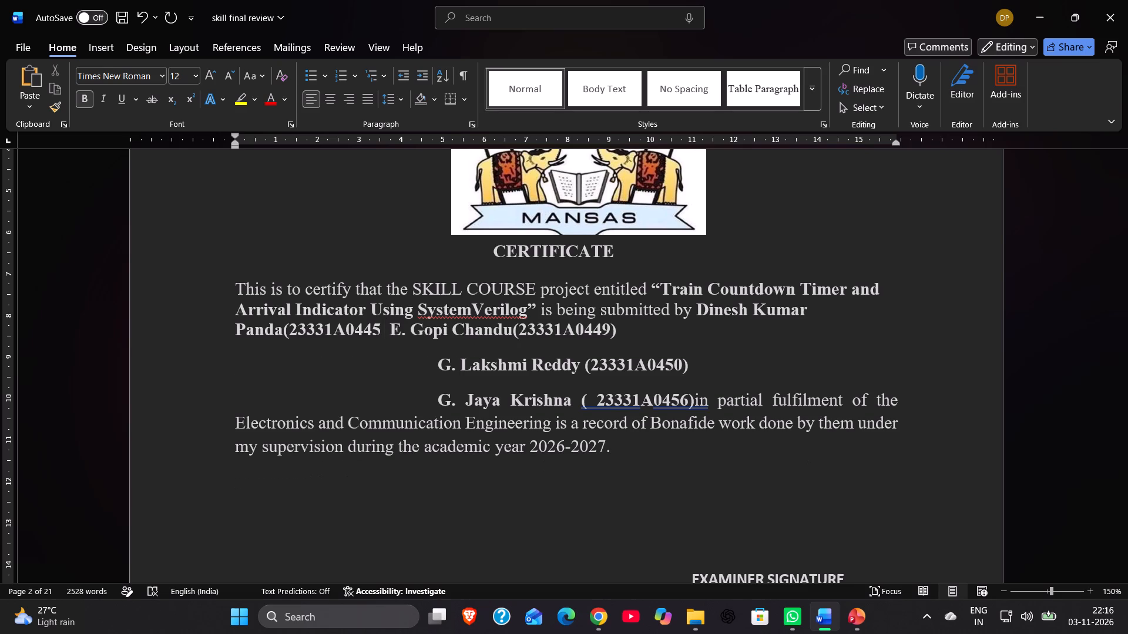
key("ctrl+z")
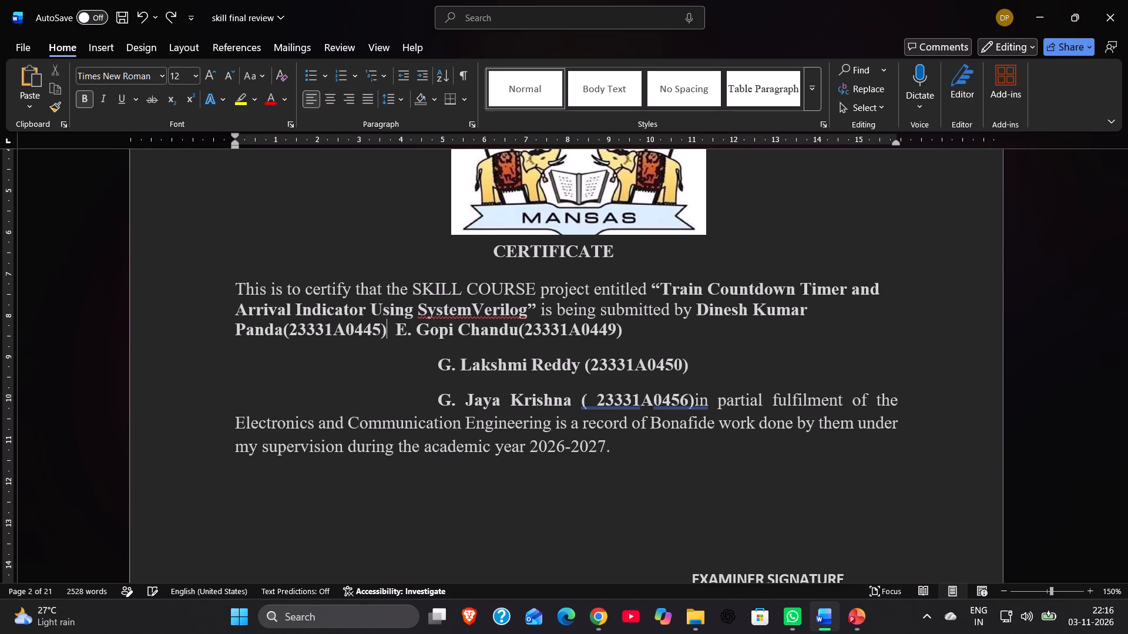
key("comma")
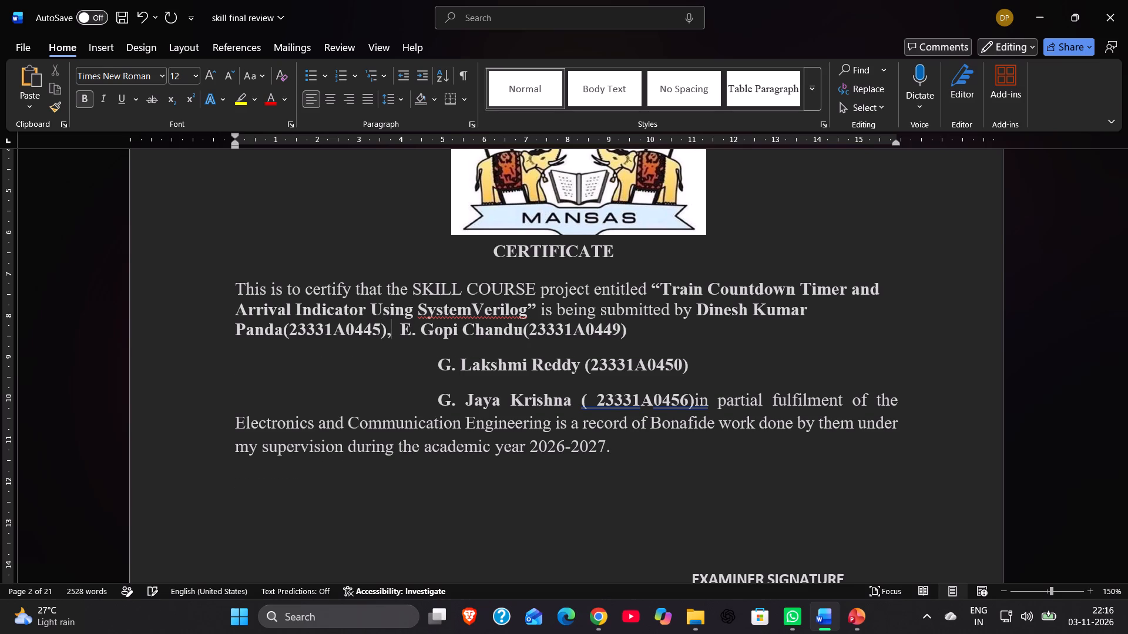
key("Right")
key("BackSpace")
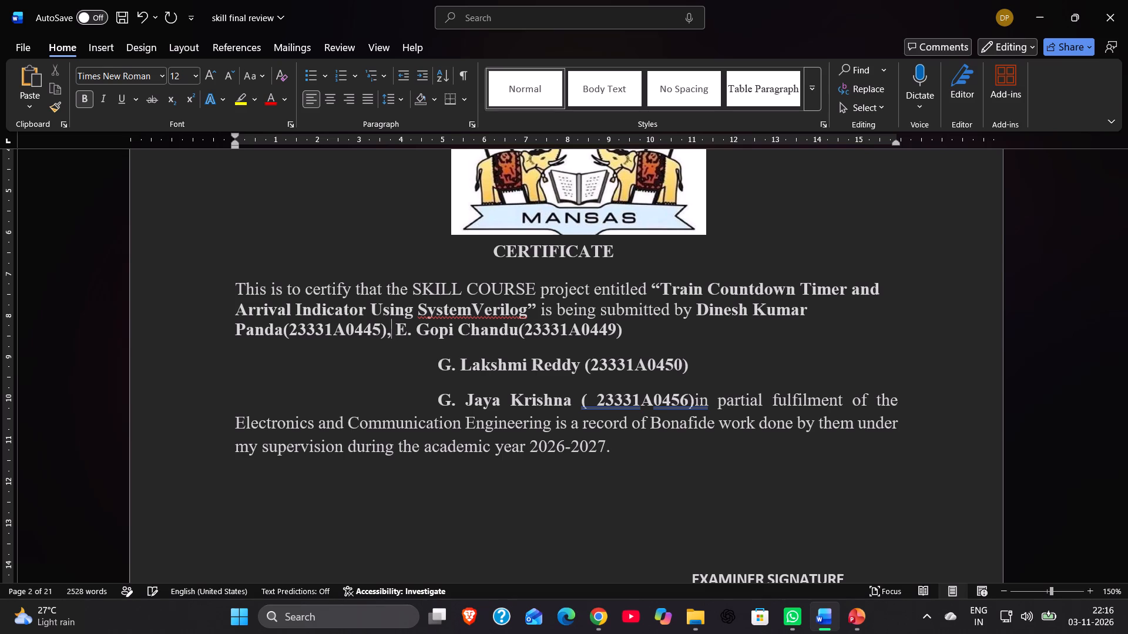
key("Right")
key("BackSpace")
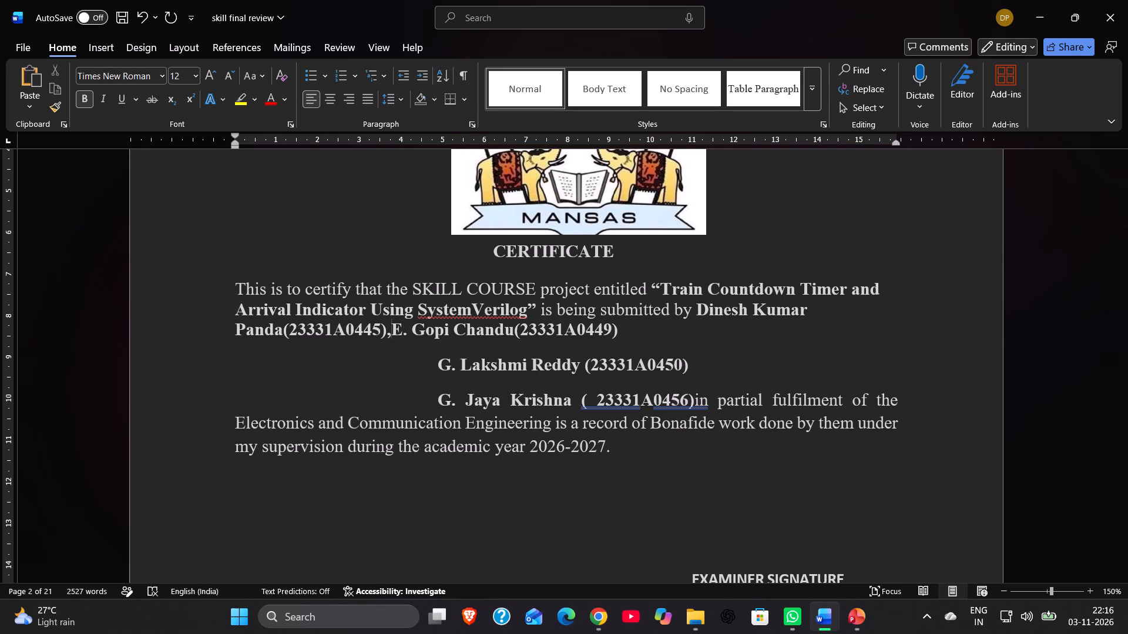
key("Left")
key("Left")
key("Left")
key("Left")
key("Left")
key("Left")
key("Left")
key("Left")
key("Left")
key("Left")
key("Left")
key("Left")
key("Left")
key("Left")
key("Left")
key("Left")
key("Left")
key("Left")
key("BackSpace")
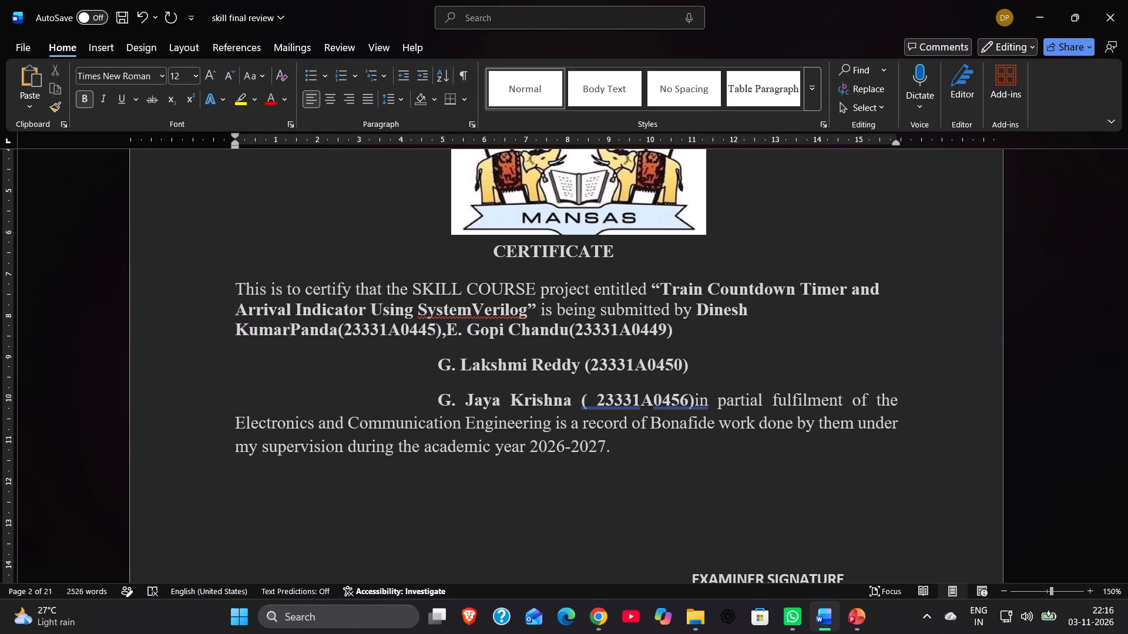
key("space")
Remove the line break and leading spaces before the third student's entry, joining it to the second student's with a comma.
key("Right")
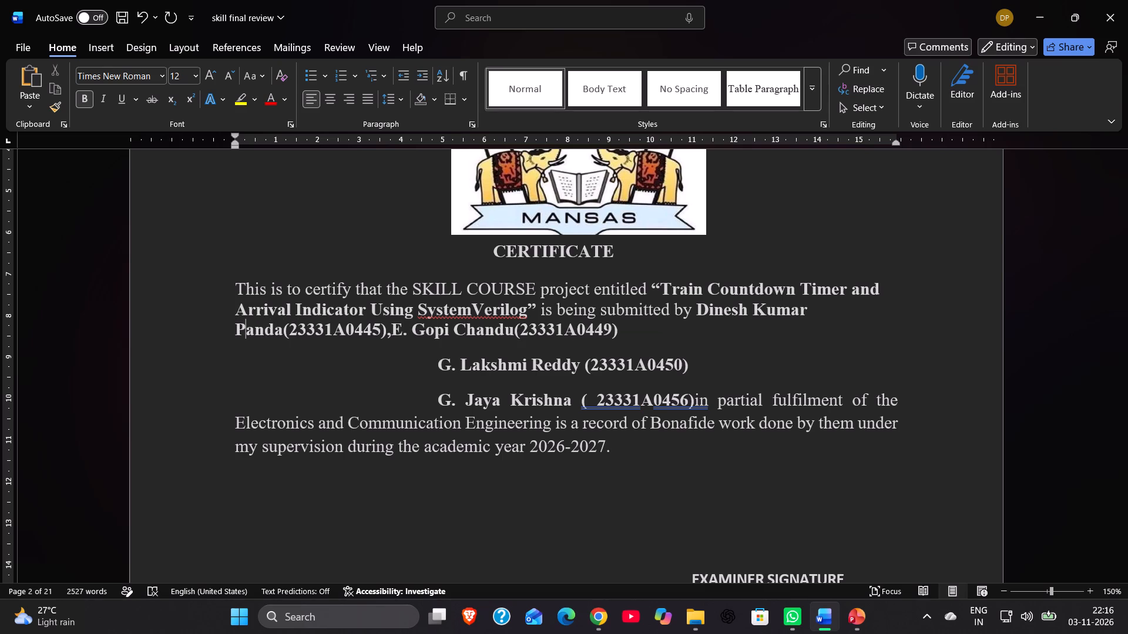
key("Right")
key("Right")
key("Right")
key("Right")
key("Right")
key("Right")
key("Right")
key("Right")
key("Right")
key("Right")
key("Right")
key("Right")
key("Right")
key("Right")
key("Right")
key("Right")
key("Right")
key("Right")
key("Right")
key("Right")
key("Right")
key("Right")
key("Right")
key("Right")
key("Right")
key("Right")
key("Right")
key("Right")
key("Right")
key("Right")
key("Right")
key("Down")
key("Left")
key("Left")
key("Left")
key("Left")
key("Left")
key("Left")
key("Left")
key("Left")
key("BackSpace")
key("BackSpace")
key("BackSpace")
key("BackSpace")
key("BackSpace")
key("BackSpace")
key("BackSpace")
key("BackSpace")
key("BackSpace")
key("BackSpace")
key("BackSpace")
key("BackSpace")
key("BackSpace")
key("BackSpace")
key("BackSpace")
key("BackSpace")
key("BackSpace")
key("BackSpace")
key("BackSpace")
key("BackSpace")
key("BackSpace")
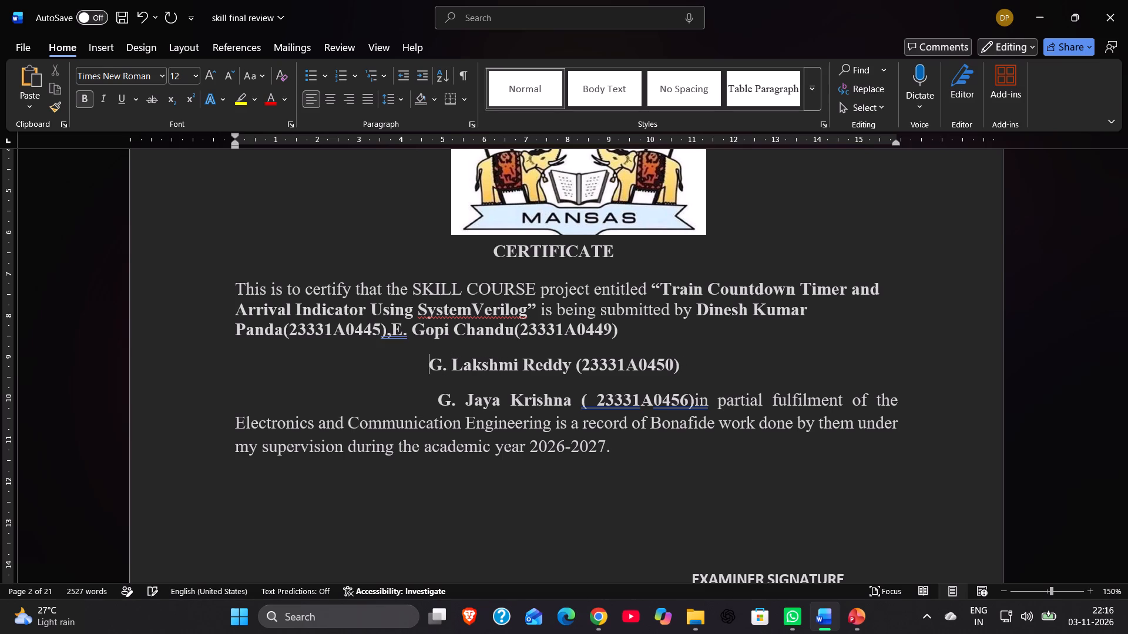
key("BackSpace")
key("BackSpace")
key("BackSpace")
key("BackSpace")
key("BackSpace")
key("BackSpace")
key("BackSpace")
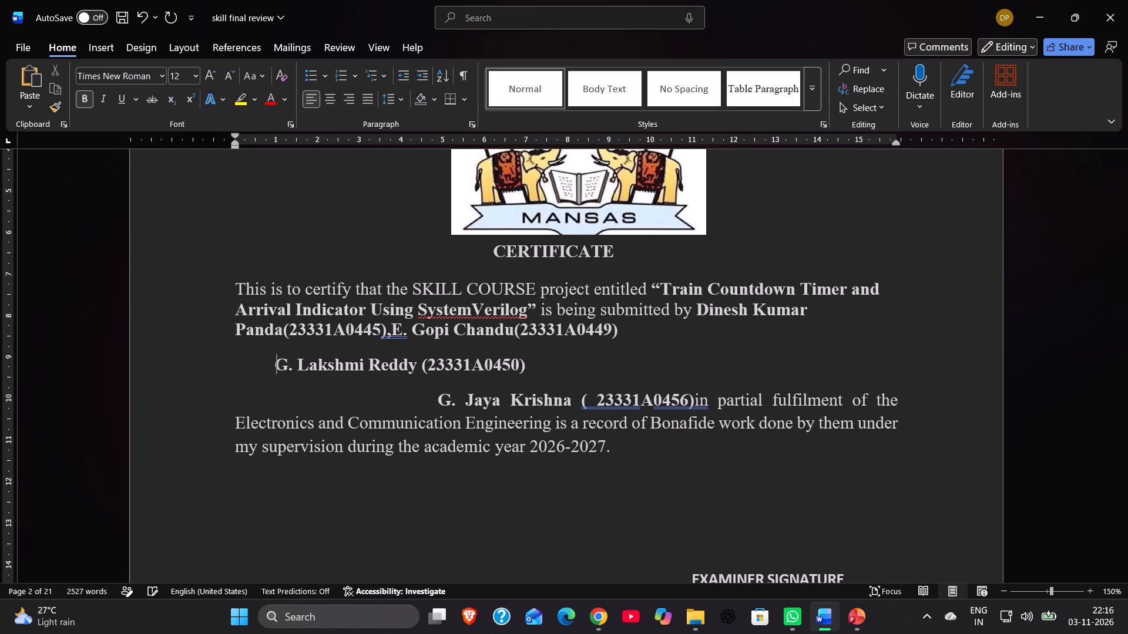
key("BackSpace")
key("BackSpace")
key("BackSpace")
key("BackSpace")
key("BackSpace")
key("BackSpace")
key("BackSpace")
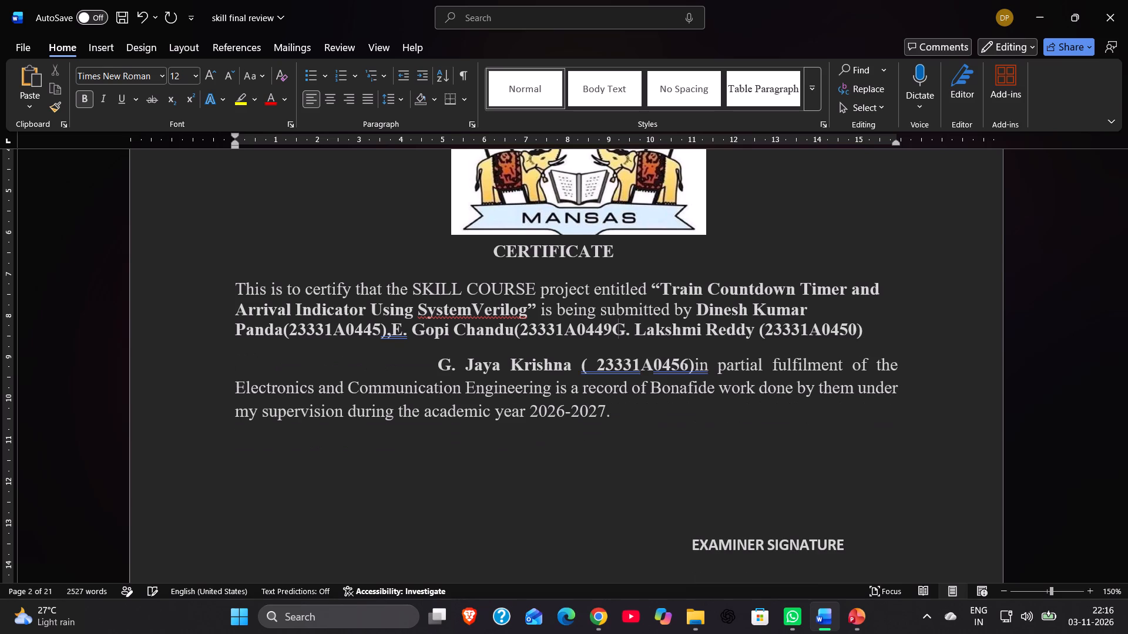
key("ctrl+z")
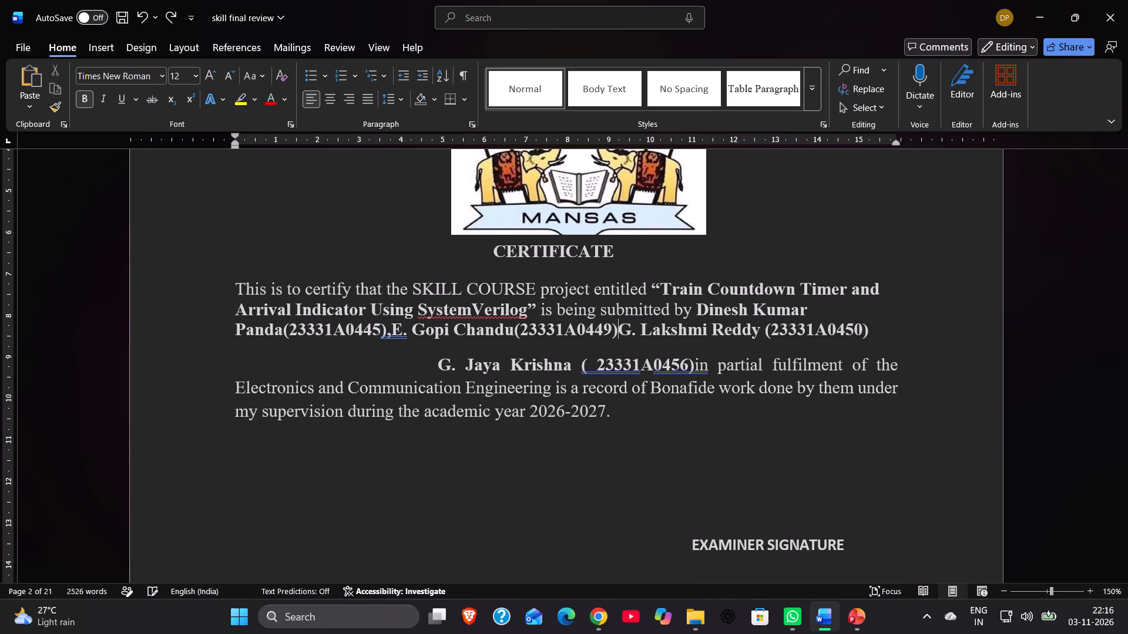
key("comma")
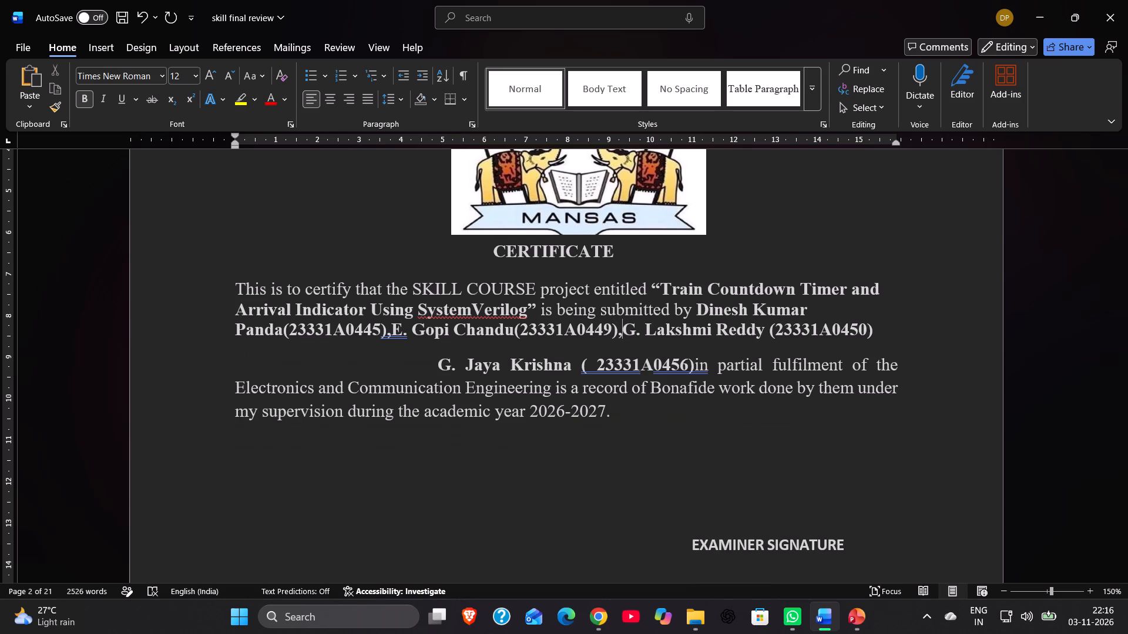
Delete the space after the initial in the fourth student's name in the certificate text.
key("Down")
key("Left")
key("Left")
key("Left")
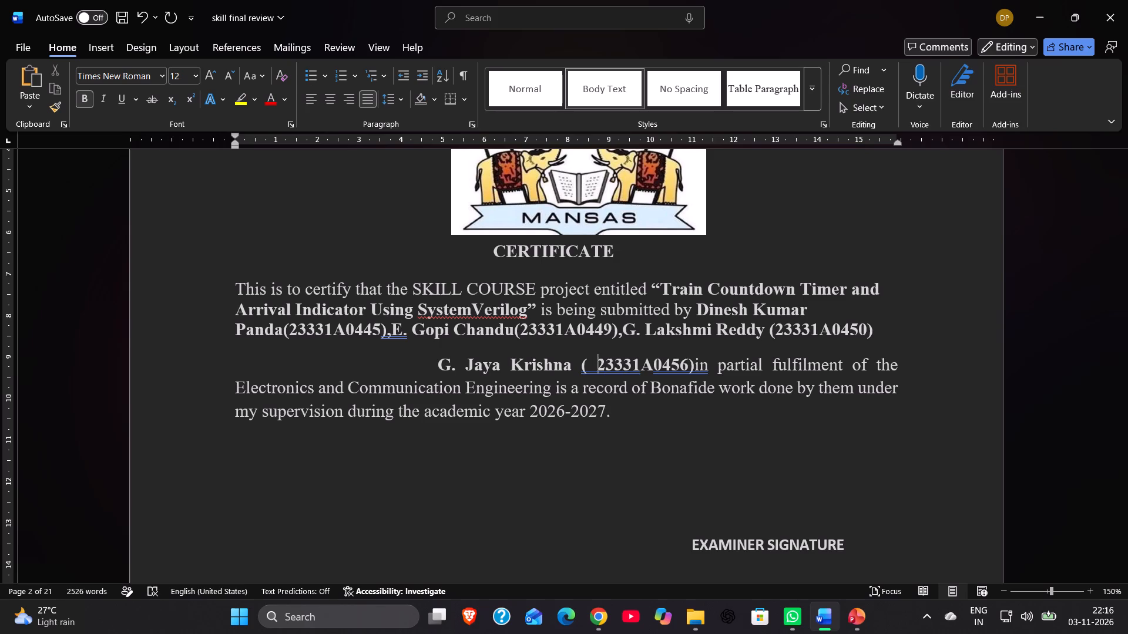
key("Left")
key("Left")
key("Left")
key("Left")
key("Left")
key("Left")
key("Left")
key("Left")
key("Left")
key("Left")
key("Left")
key("Left")
key("Left")
key("Left")
key("Left")
key("BackSpace")
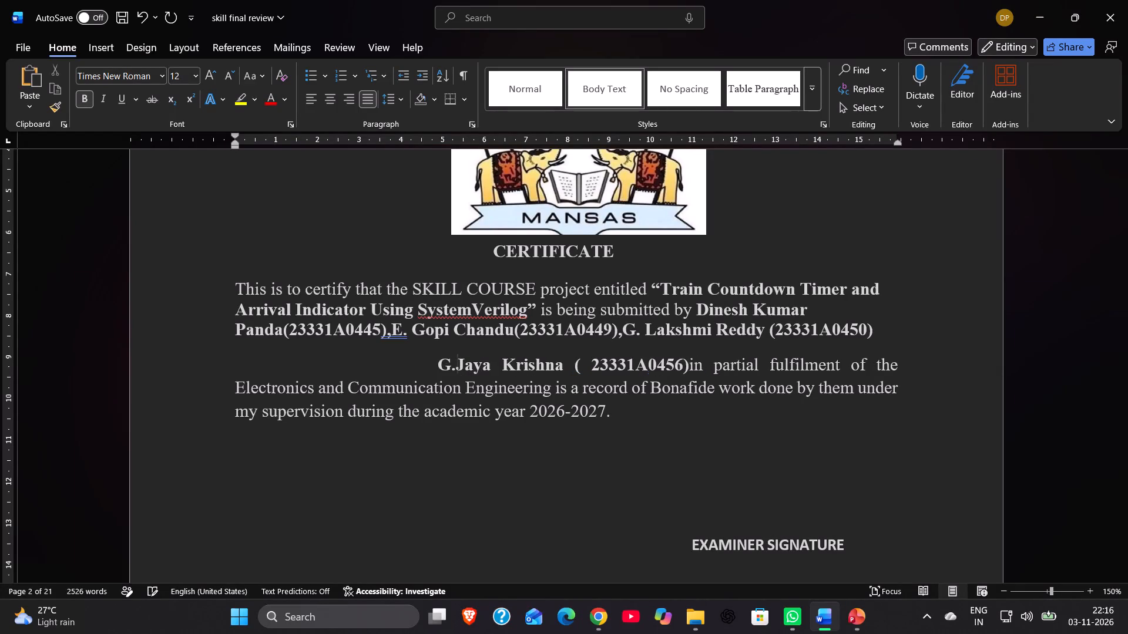
Remove the leading spaces and line break before the fourth student's entry, joining it to the third student's with a comma.
key("Left")
key("Left")
key("BackSpace")
key("BackSpace")
key("BackSpace")
key("BackSpace")
key("BackSpace")
key("BackSpace")
key("BackSpace")
key("BackSpace")
key("BackSpace")
key("BackSpace")
key("BackSpace")
key("BackSpace")
key("BackSpace")
key("BackSpace")
key("BackSpace")
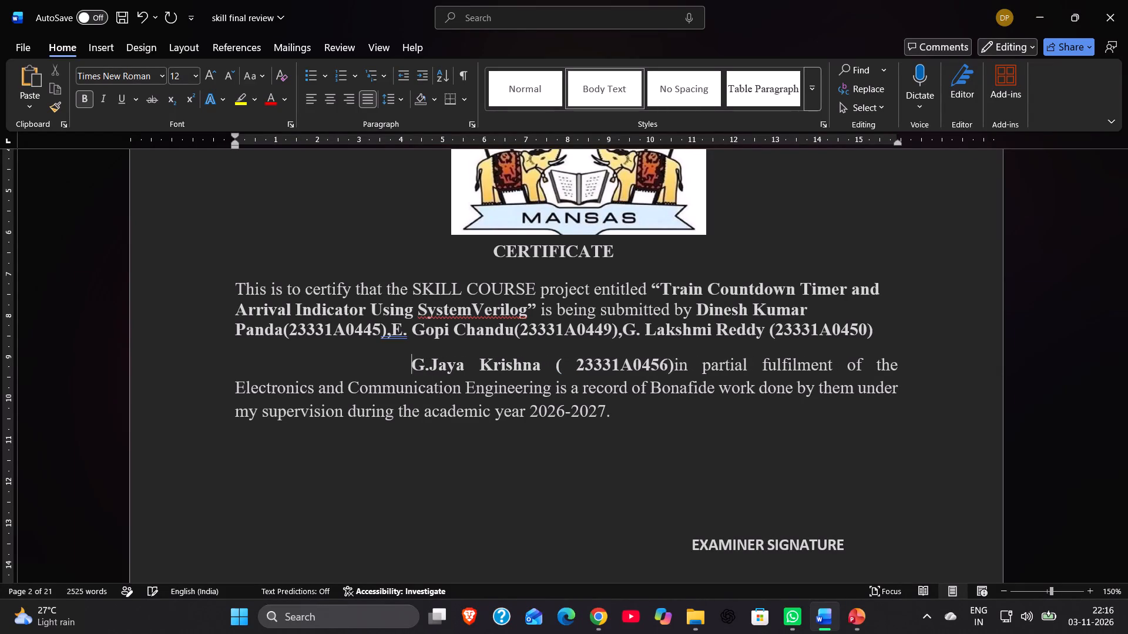
key("BackSpace")
key("BackSpace")
key("BackSpace")
key("BackSpace")
key("BackSpace")
key("BackSpace")
key("BackSpace")
key("BackSpace")
key("BackSpace")
key("BackSpace")
key("BackSpace")
key("BackSpace")
key("BackSpace")
key("BackSpace")
key("BackSpace")
key("BackSpace")
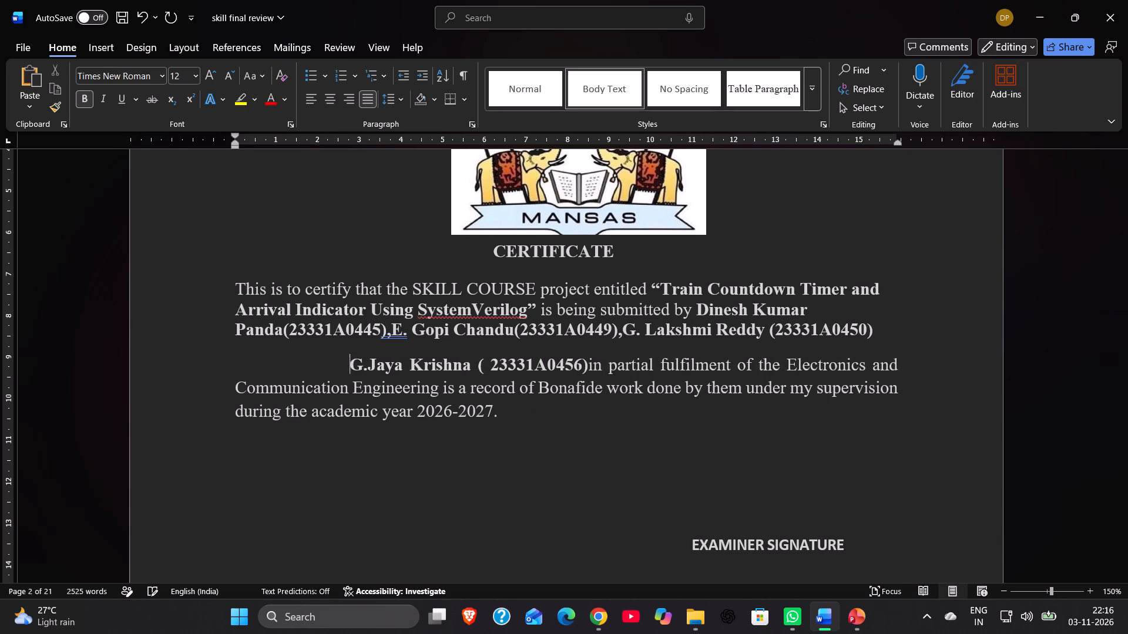
key("BackSpace")
key("BackSpace")
key("BackSpace")
key("BackSpace")
key("BackSpace")
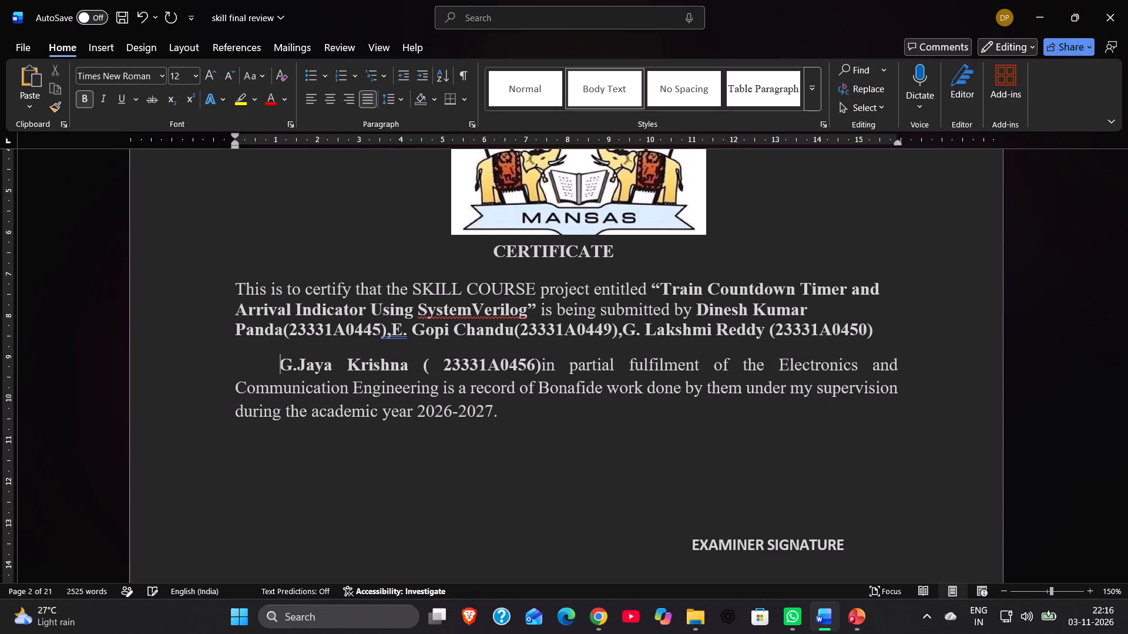
key("BackSpace")
key("BackSpace")
key("BackSpace")
key("BackSpace")
key("BackSpace")
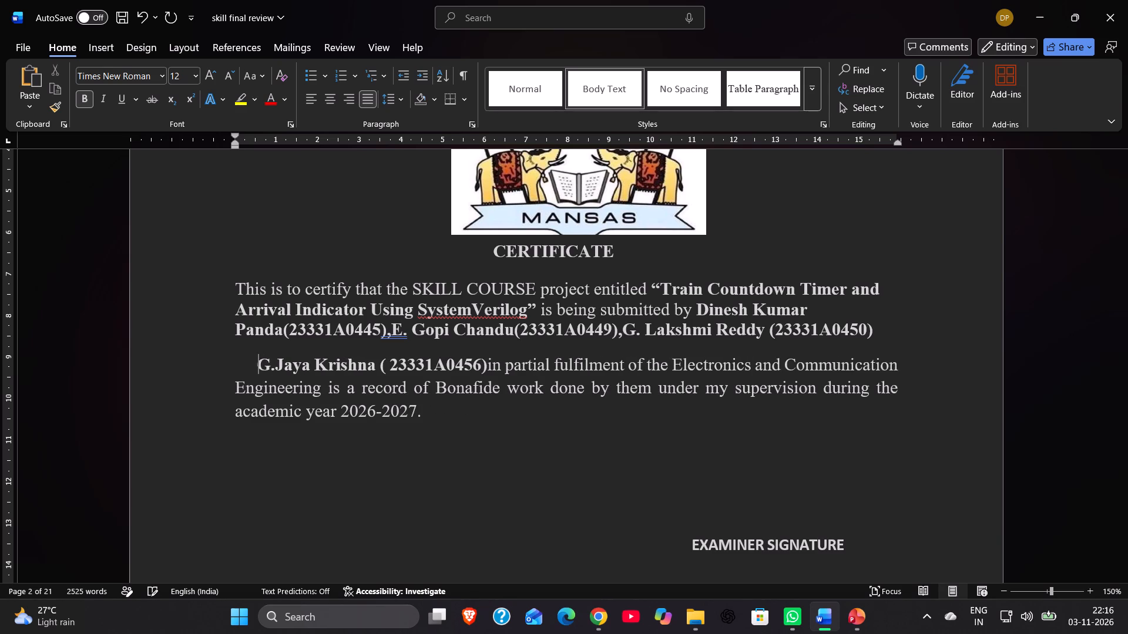
key("BackSpace")
key("BackSpace")
key("BackSpace")
key("BackSpace")
key("BackSpace")
key("BackSpace")
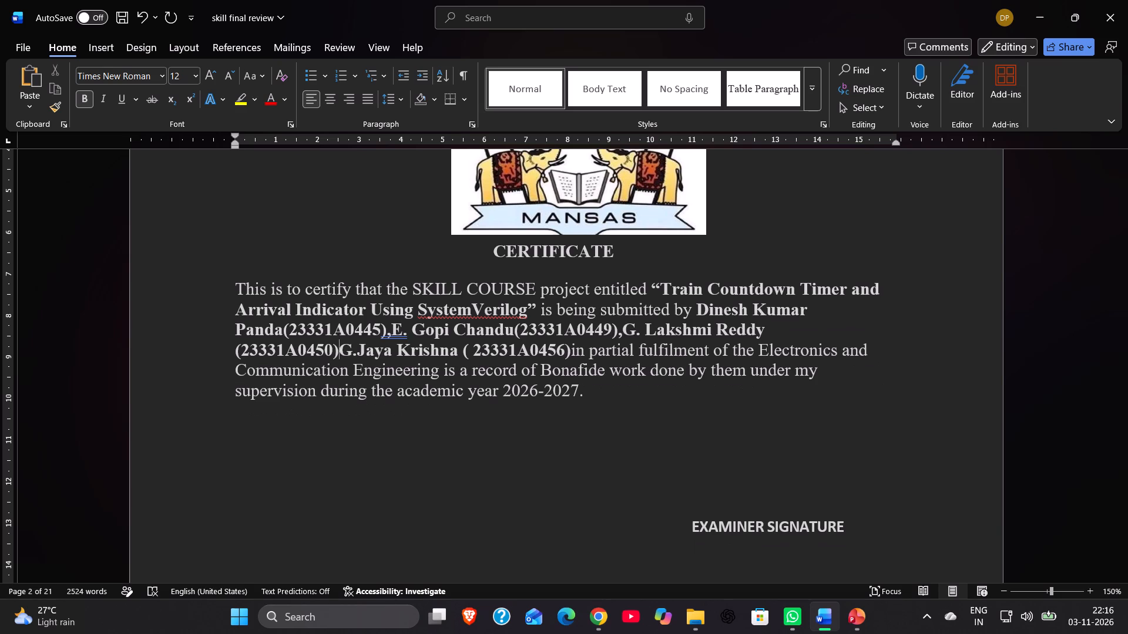
key("comma")
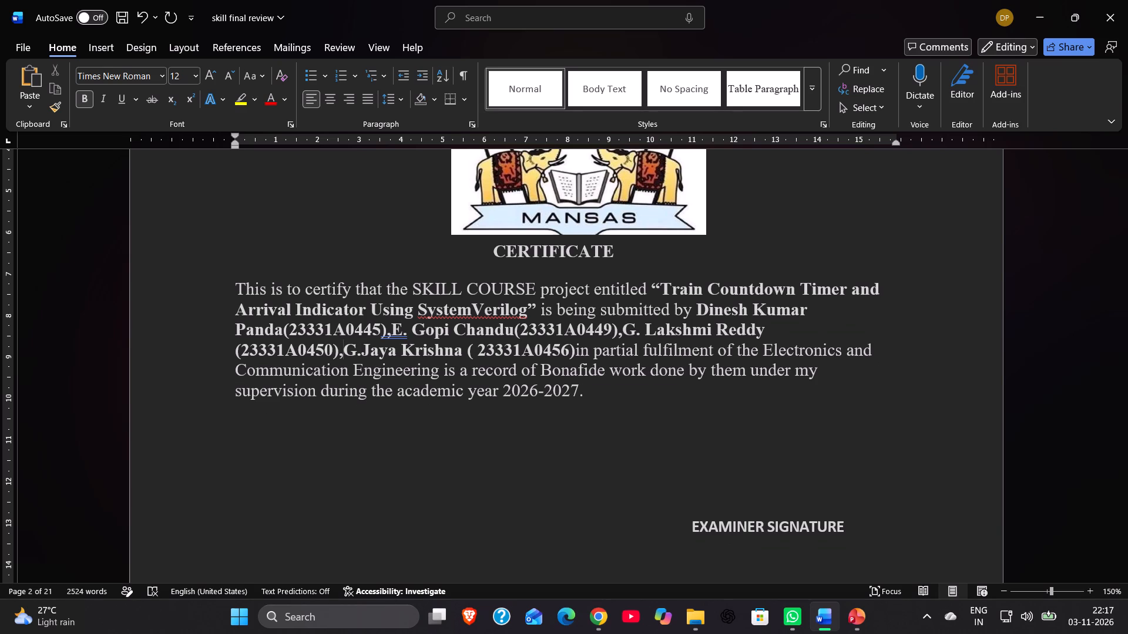
Insert a space between the fourth student's closing bracket and "in partial fulfilment" in the certificate.
left_click(576, 356)
key("space")
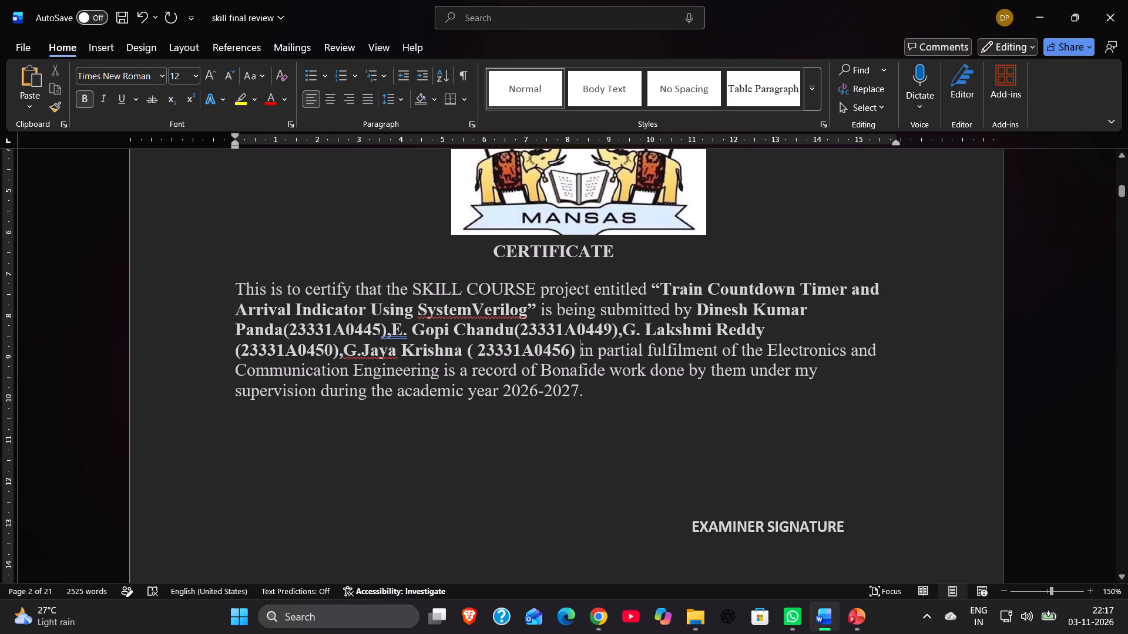
Move EXAMINER SIGNATURE further down the certificate page by adding eight blank lines above it.
scroll(603, 415, "down", 1)
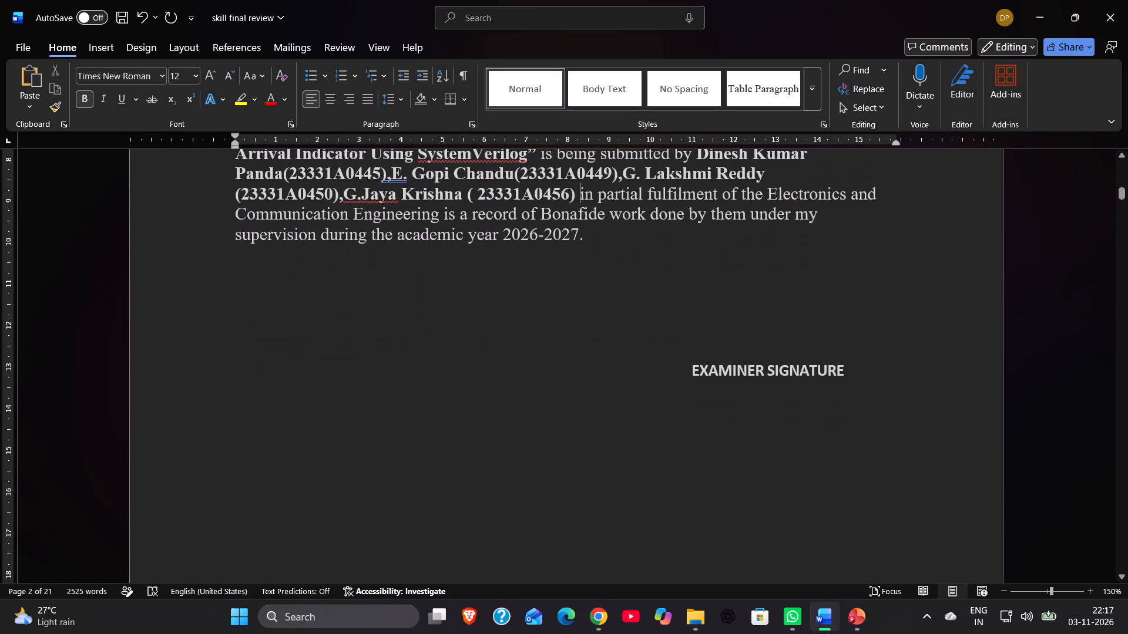
left_click(730, 338)
key("Return")
key("Return")
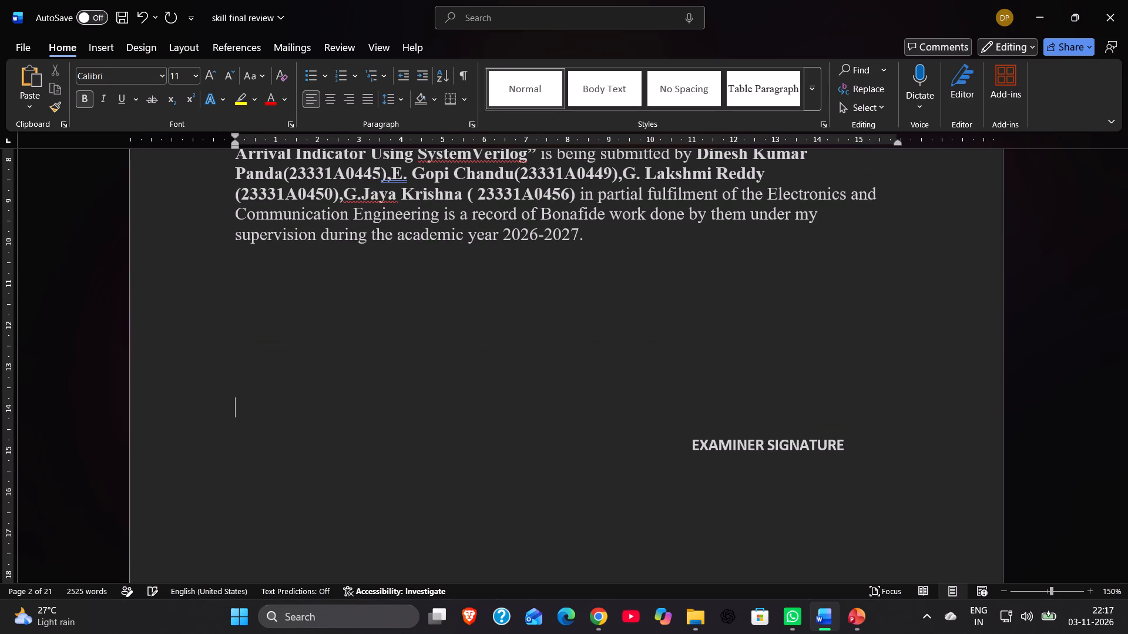
key("Return")
scroll(730, 338, "down", 2)
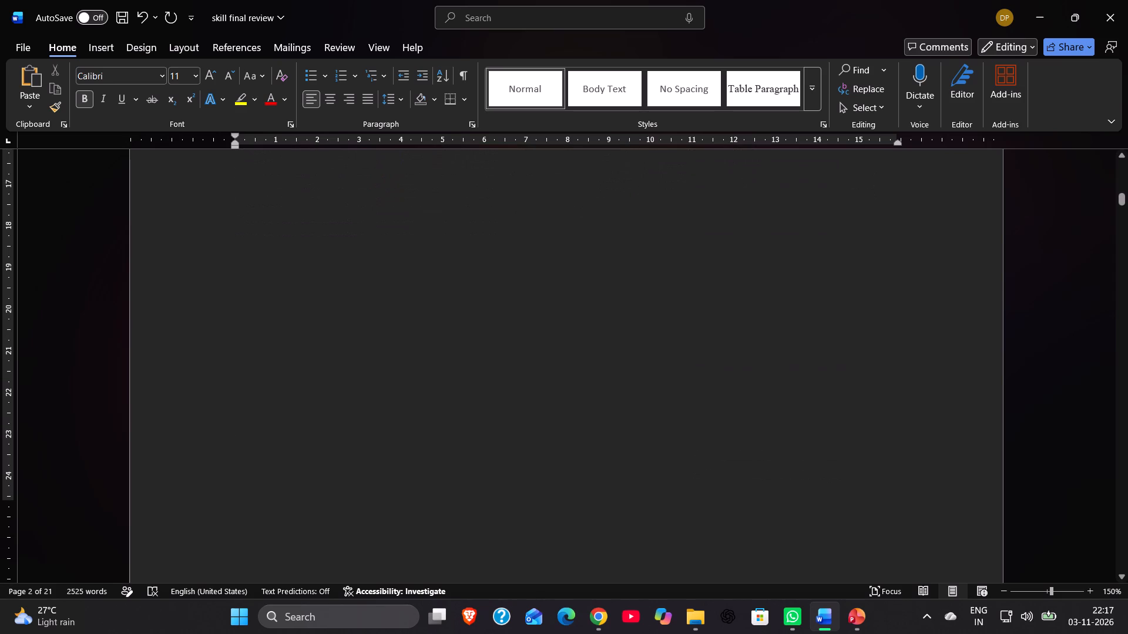
scroll(730, 338, "down", 2)
scroll(730, 338, "up", 2)
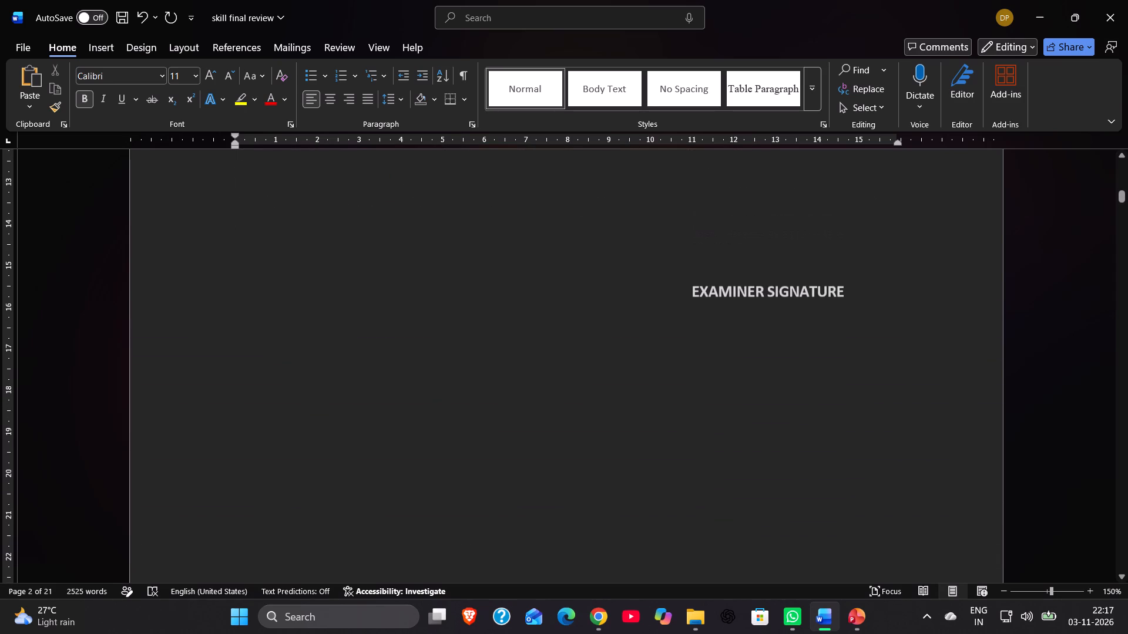
scroll(730, 338, "up", 1)
key("Return")
key("Return")
key("Return")
key("Return")
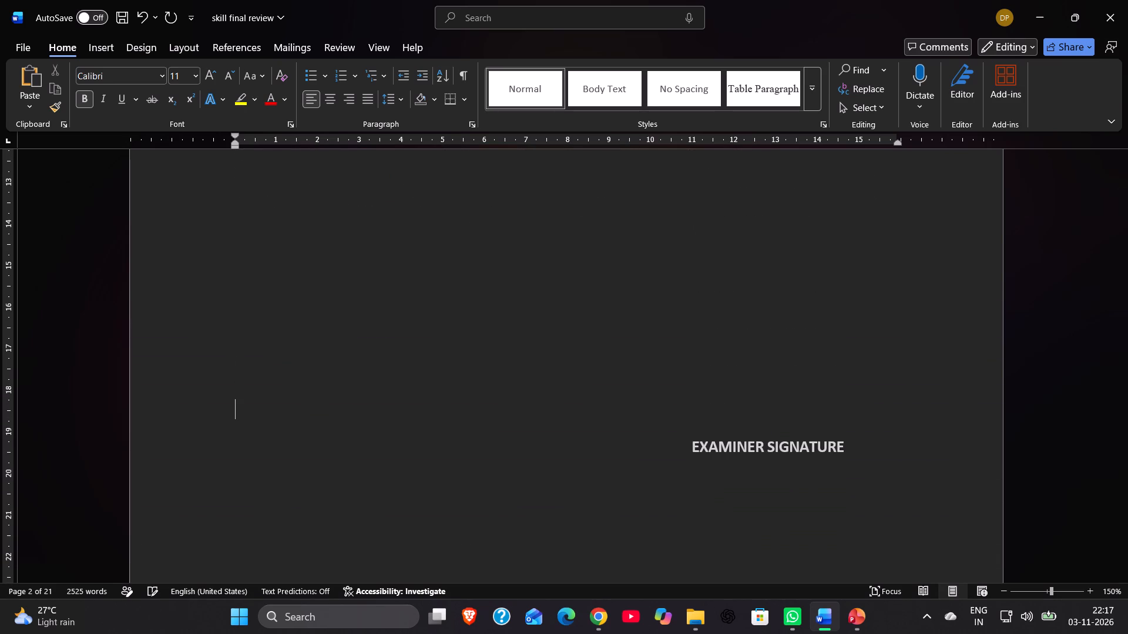
key("Return")
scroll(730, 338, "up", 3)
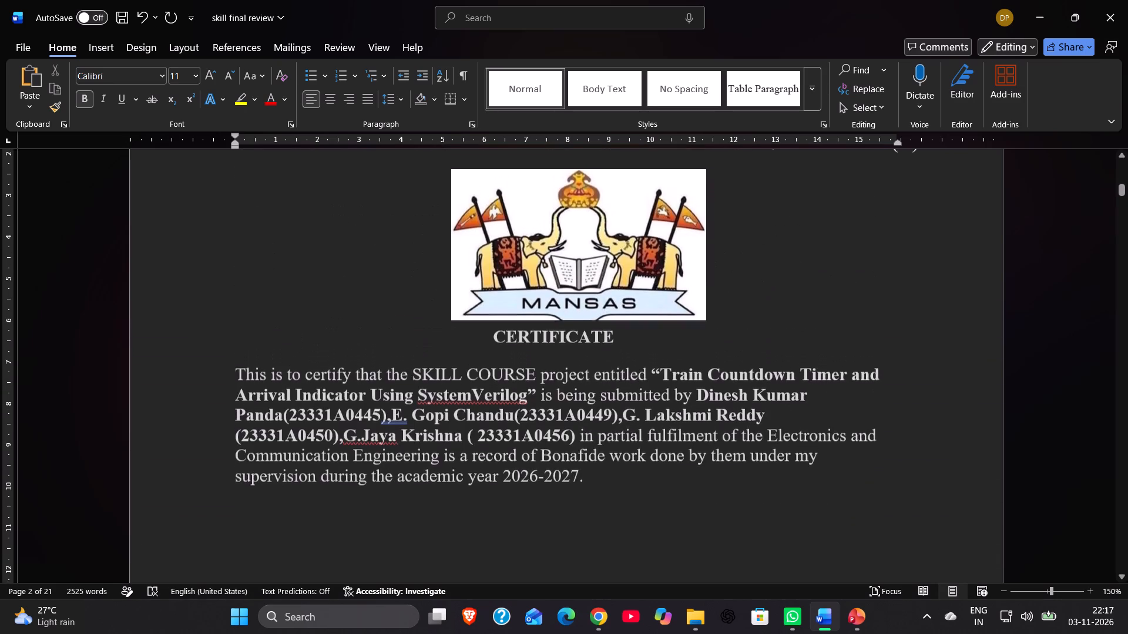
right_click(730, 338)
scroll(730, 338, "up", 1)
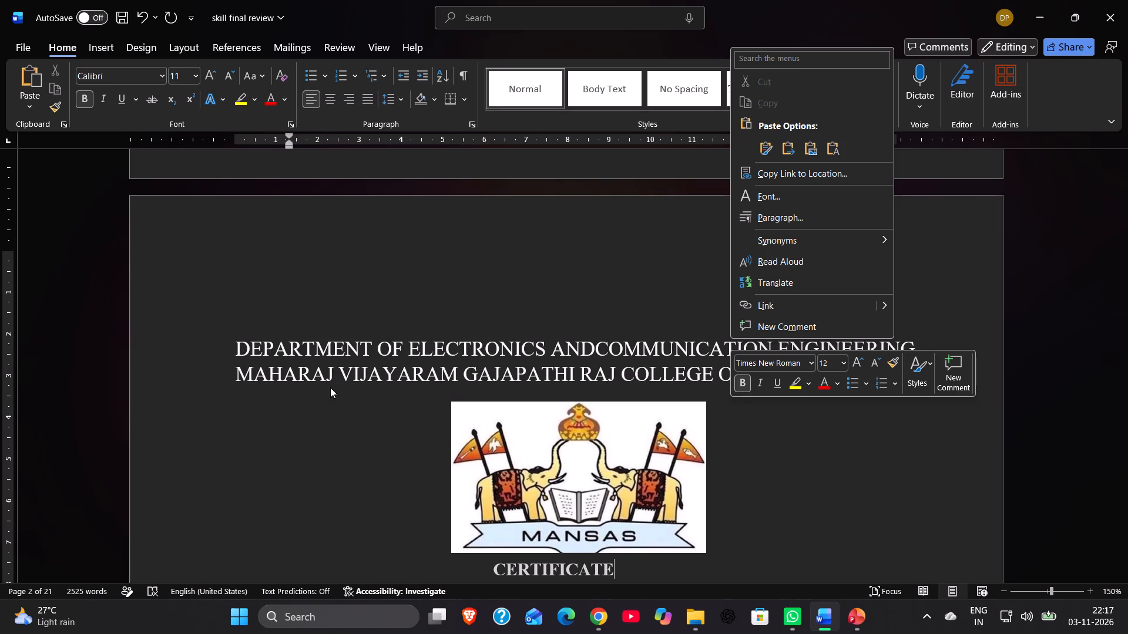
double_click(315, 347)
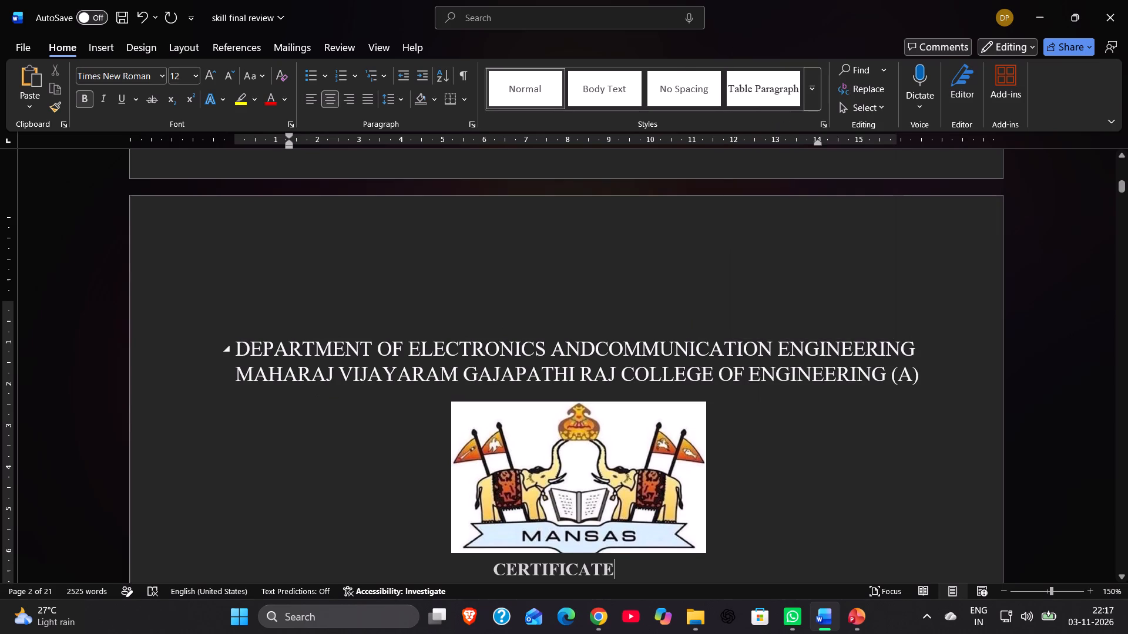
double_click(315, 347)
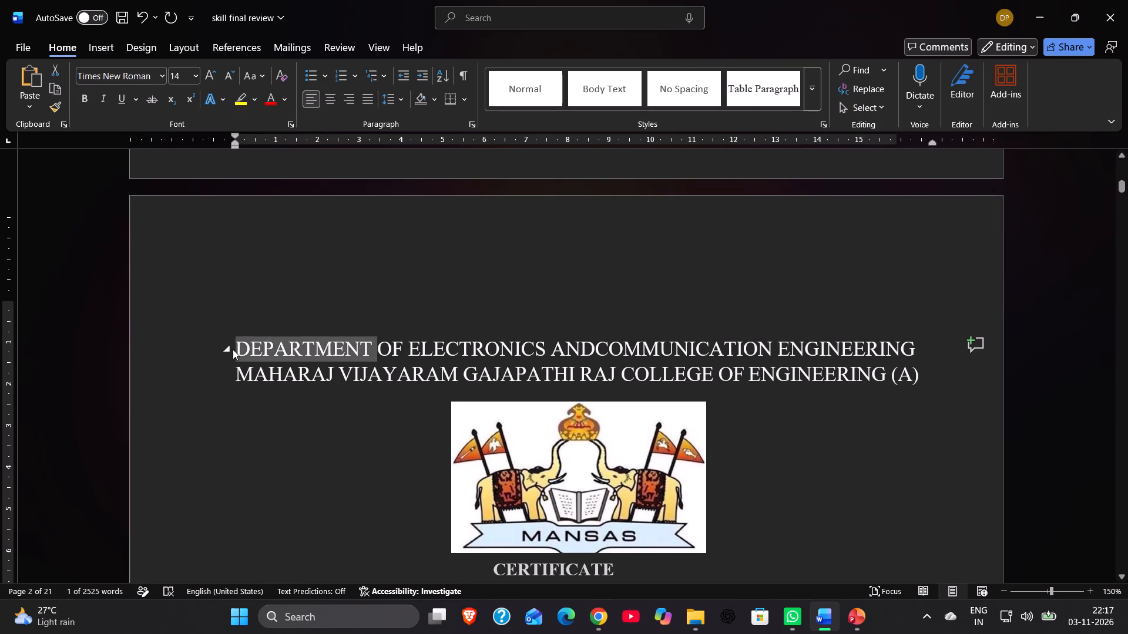
Justify the certificate paragraph from "This is to certify" through "academic year 2026-2027.".
scroll(350, 404, "down", 1)
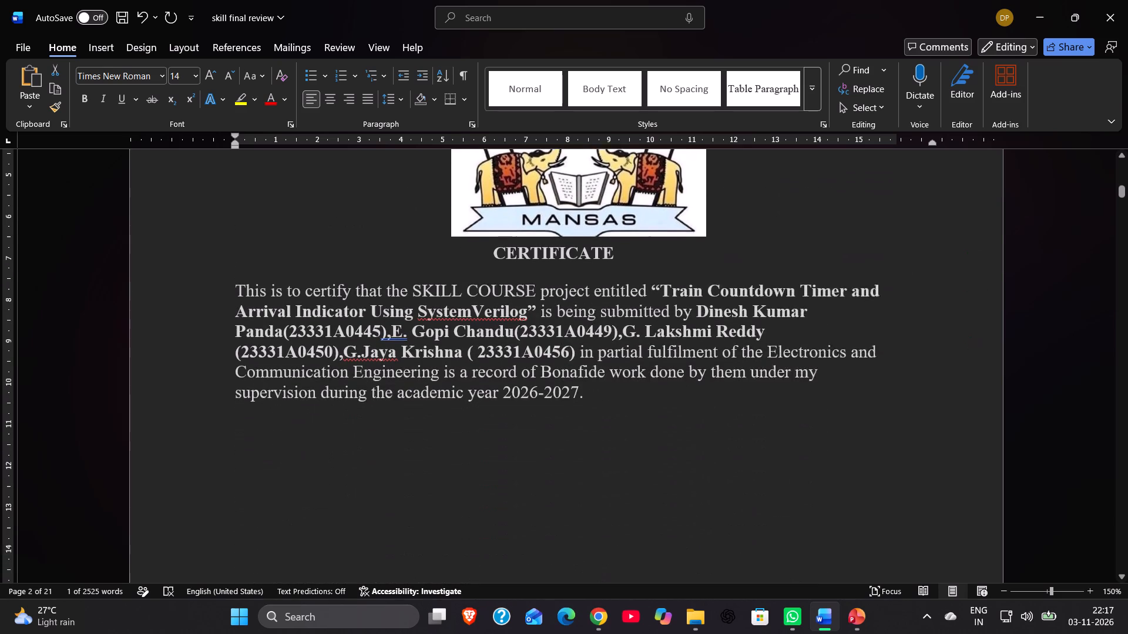
scroll(350, 404, "down", 1)
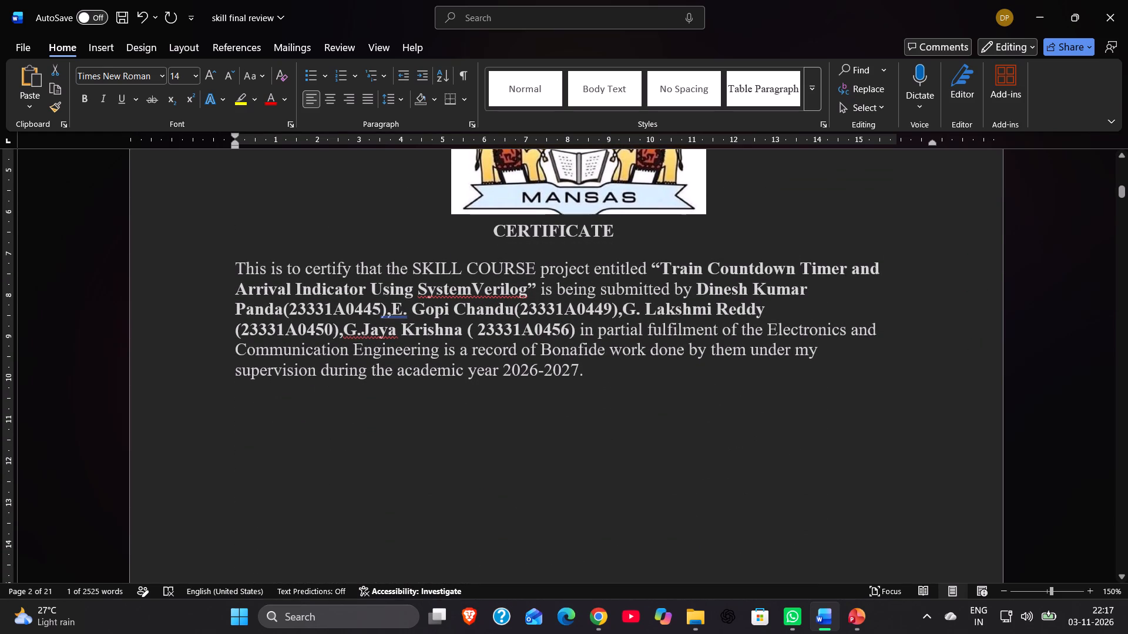
left_click_drag(234, 261, 579, 362)
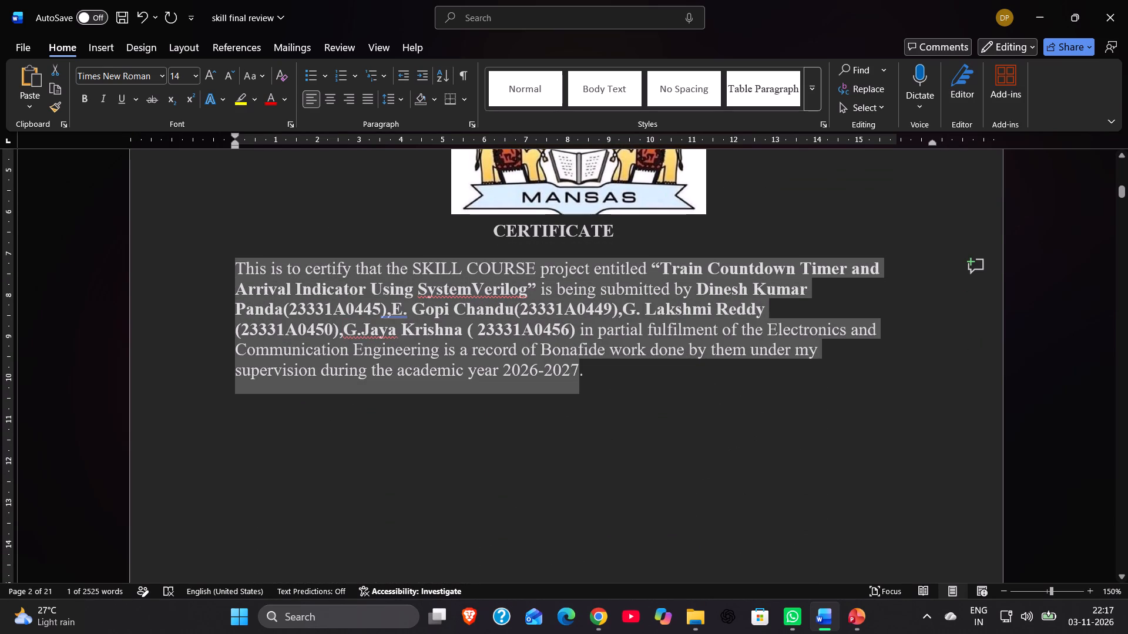
left_click_drag(579, 362, 582, 367)
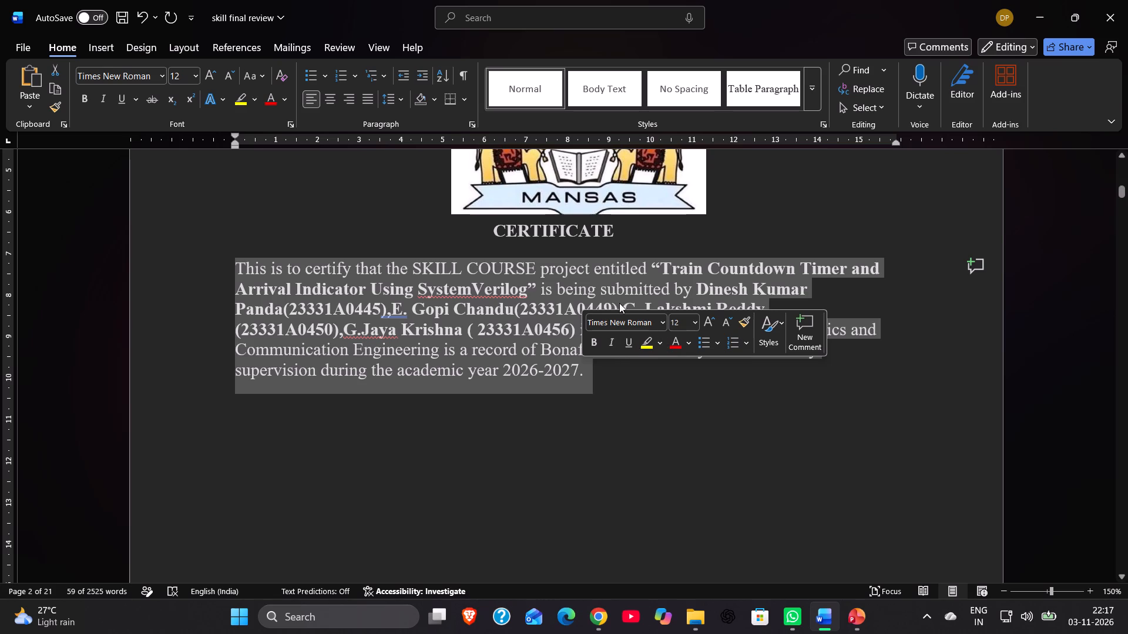
left_click(365, 96)
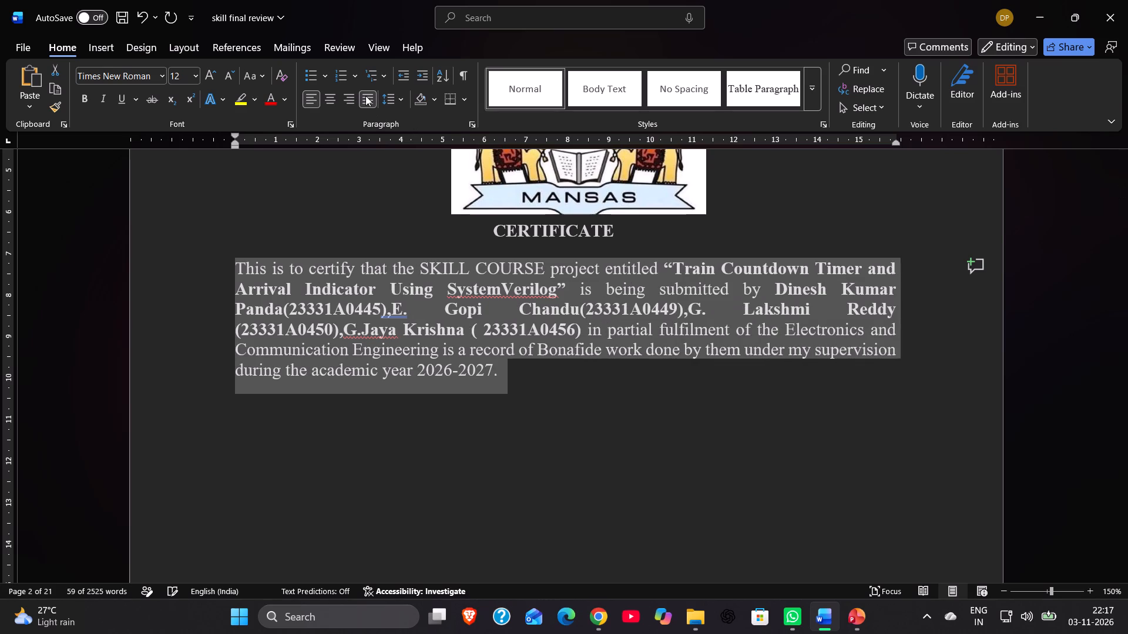
left_click(313, 104)
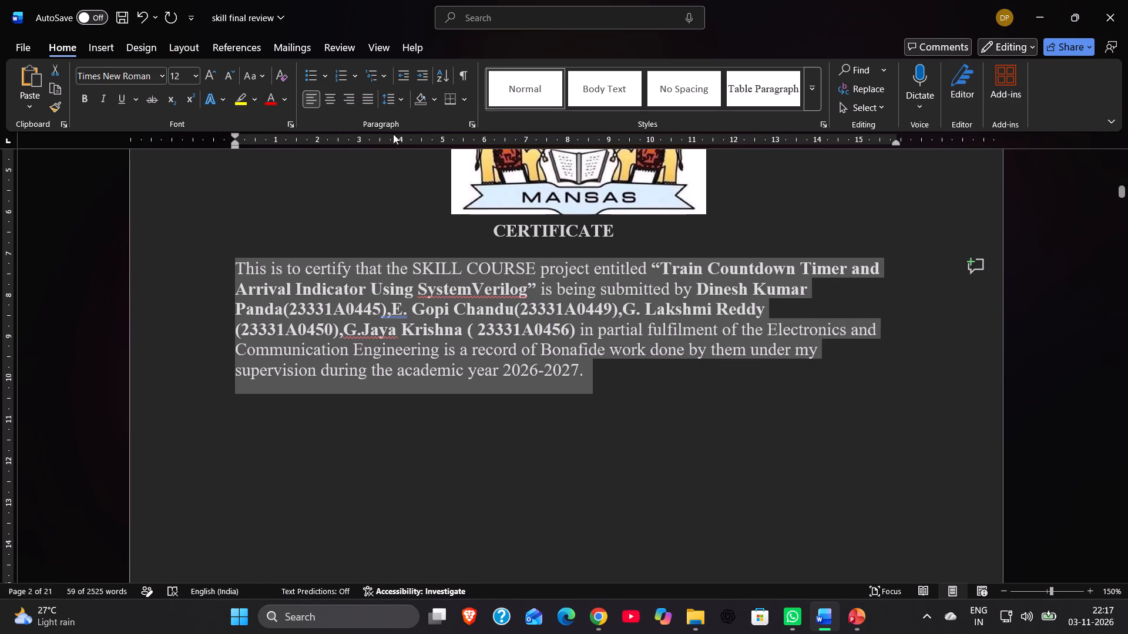
left_click(368, 93)
left_click(404, 448)
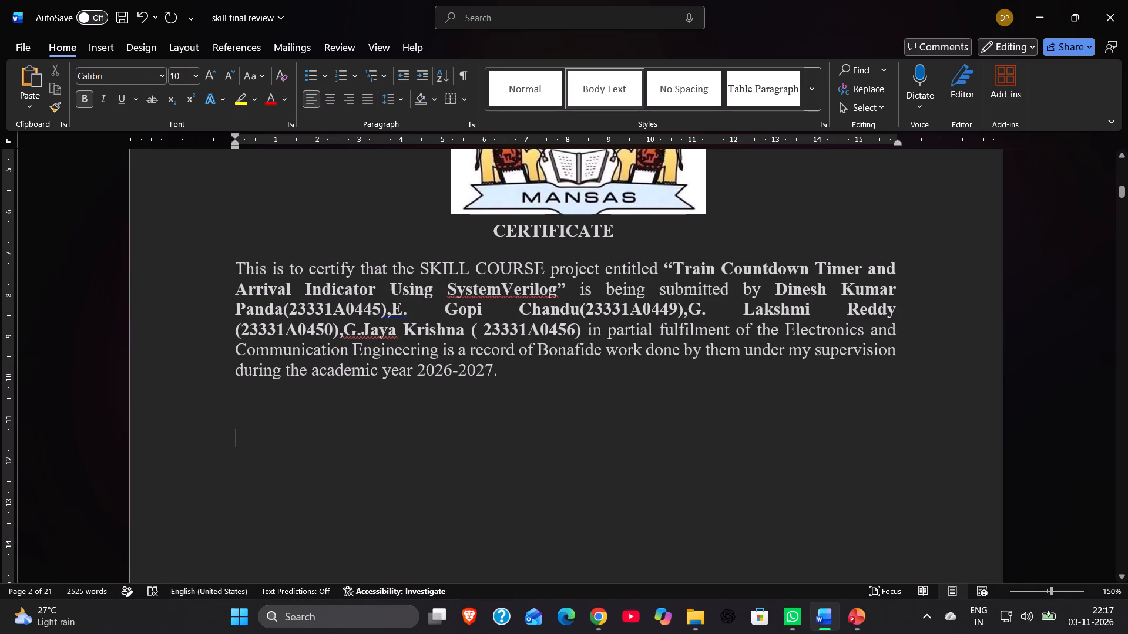
Remove the bold formatting from the four students' names and roll numbers in the certificate paragraph.
left_click_drag(770, 289, 700, 315)
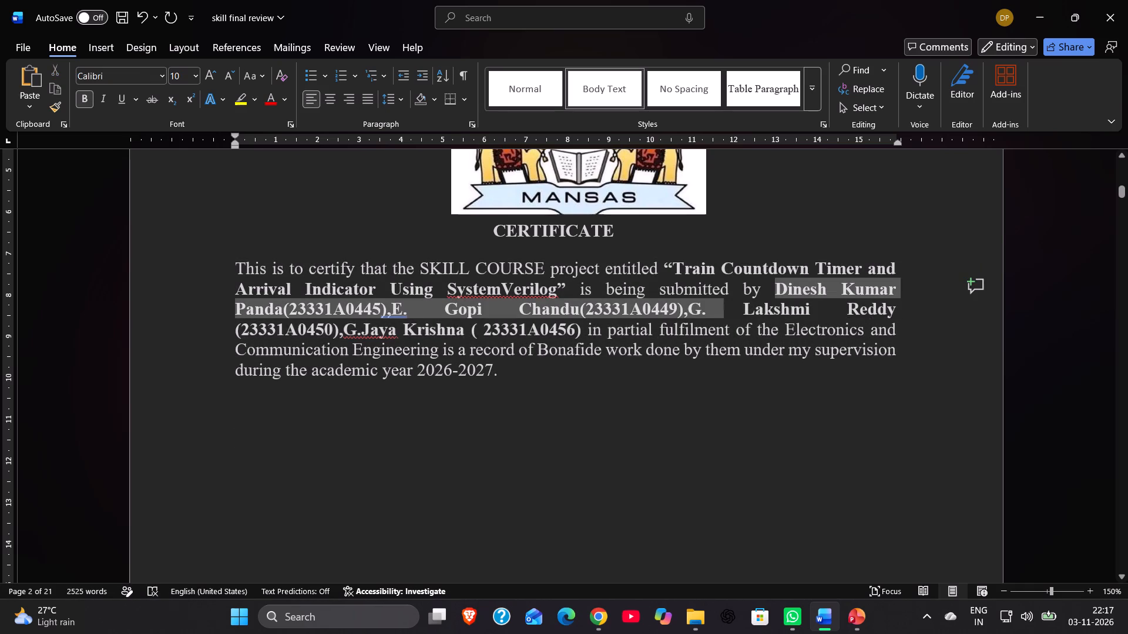
left_click_drag(700, 315, 540, 323)
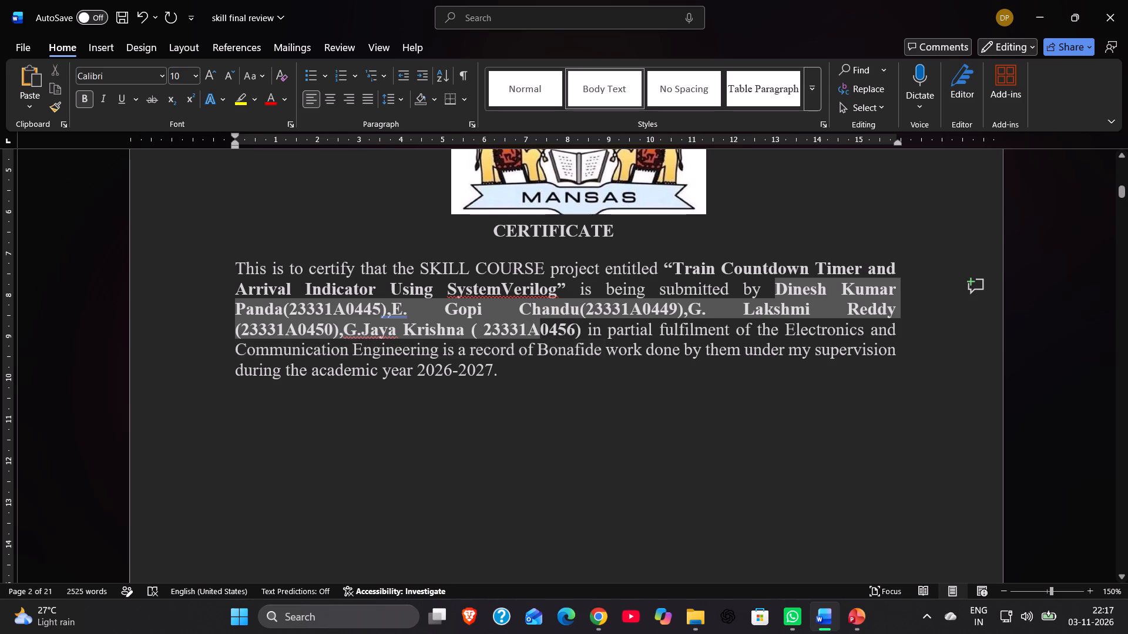
left_click_drag(540, 323, 580, 334)
left_click_drag(580, 334, 580, 335)
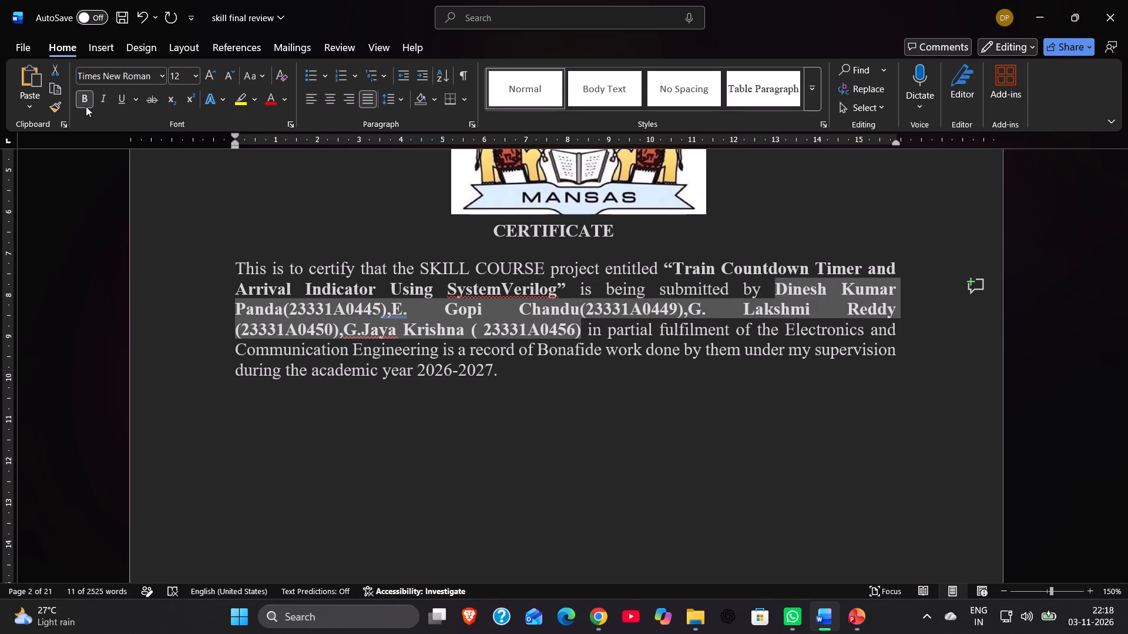
left_click(86, 102)
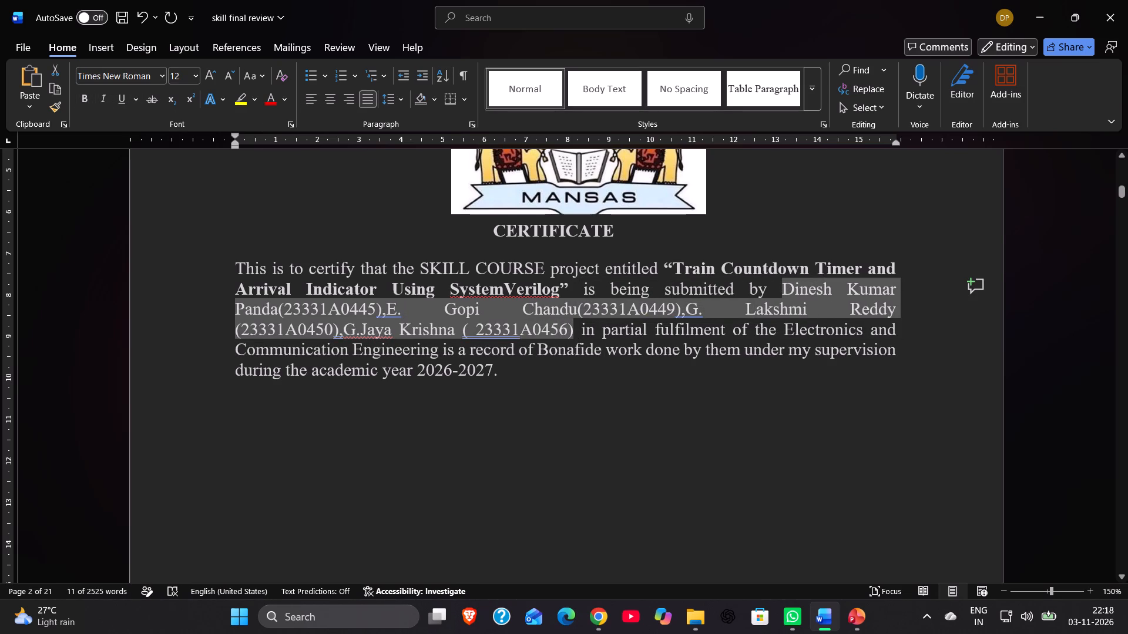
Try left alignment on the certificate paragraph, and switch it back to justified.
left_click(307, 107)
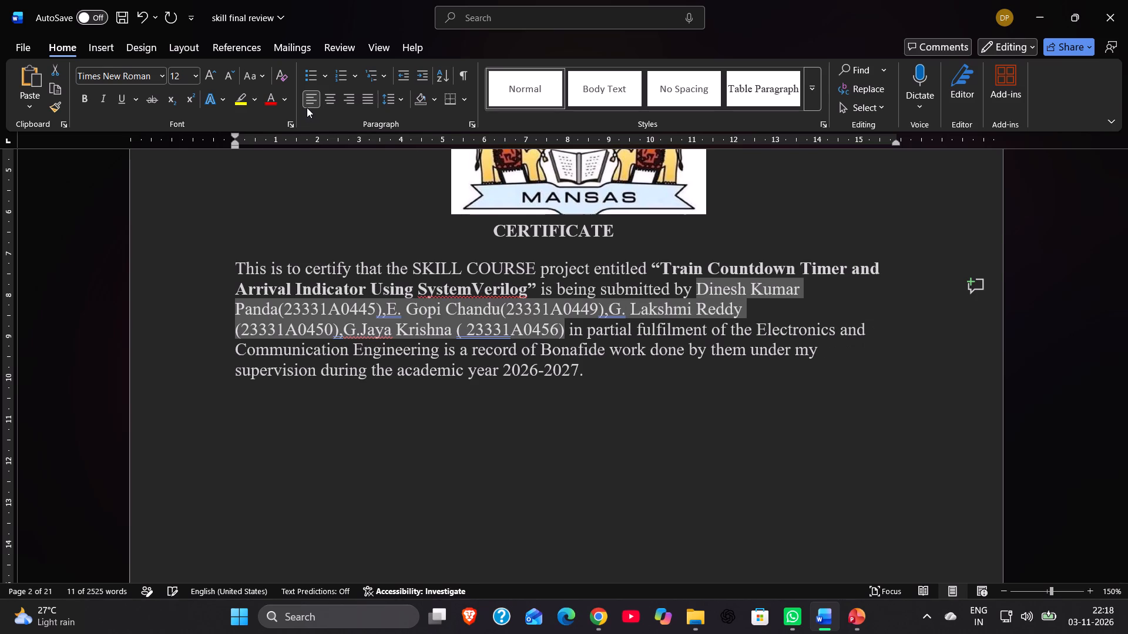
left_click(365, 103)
Remove the space between the initial and first name of the second student in the certificate paragraph.
left_click(712, 437)
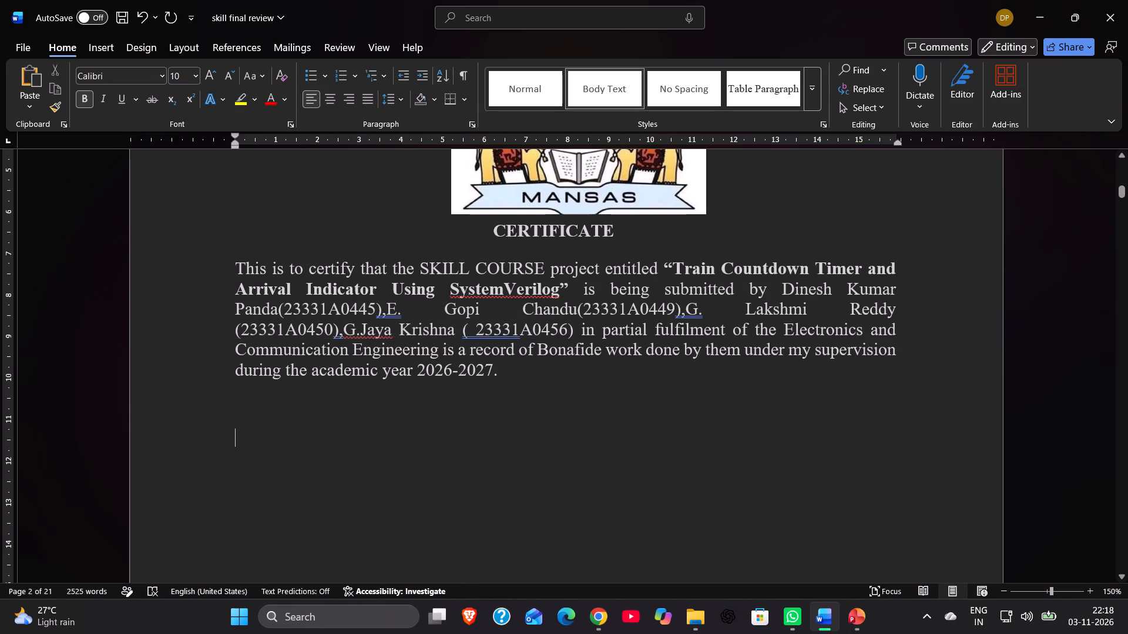
left_click(389, 312)
key("space")
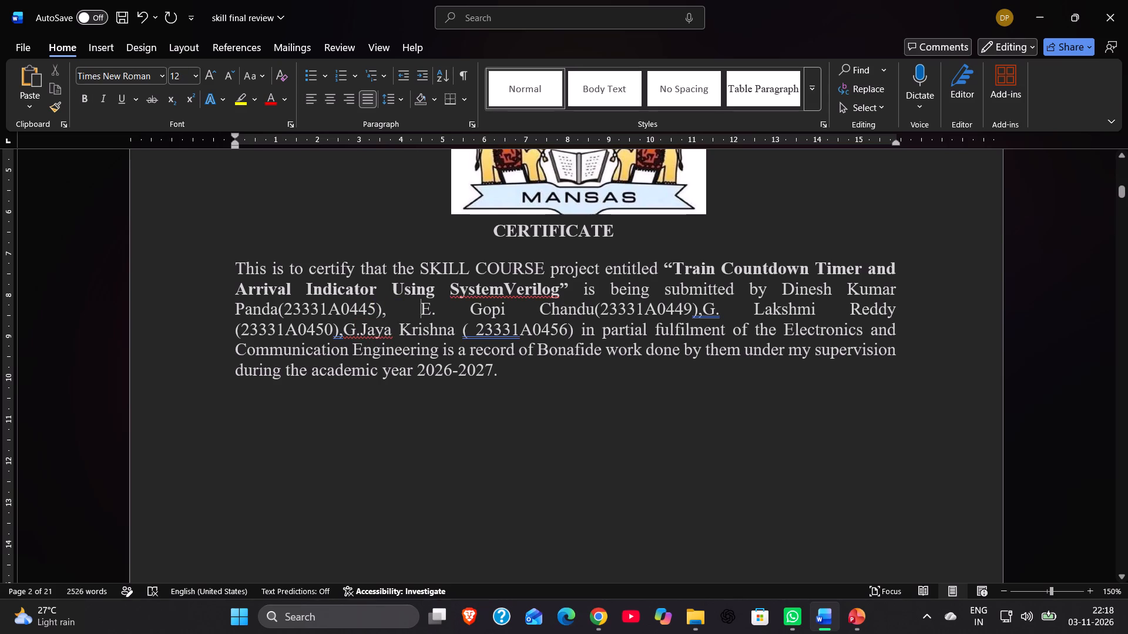
key("Right")
key("Right")
key("Right")
key("Right")
key("Left")
key("BackSpace")
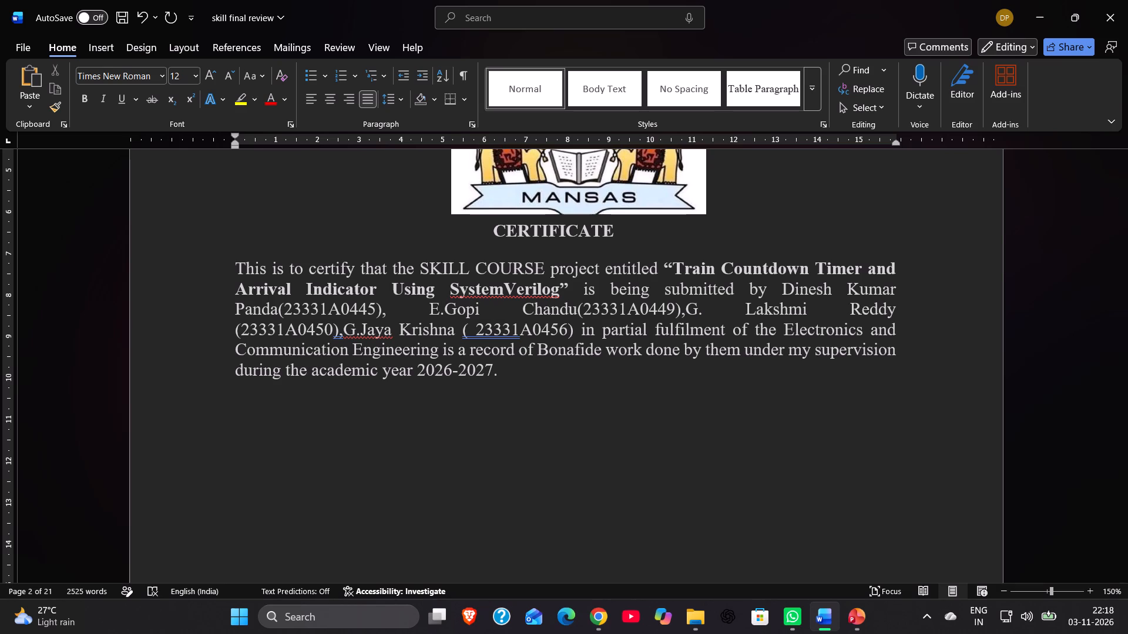
key("Left")
key("Left")
key("BackSpace")
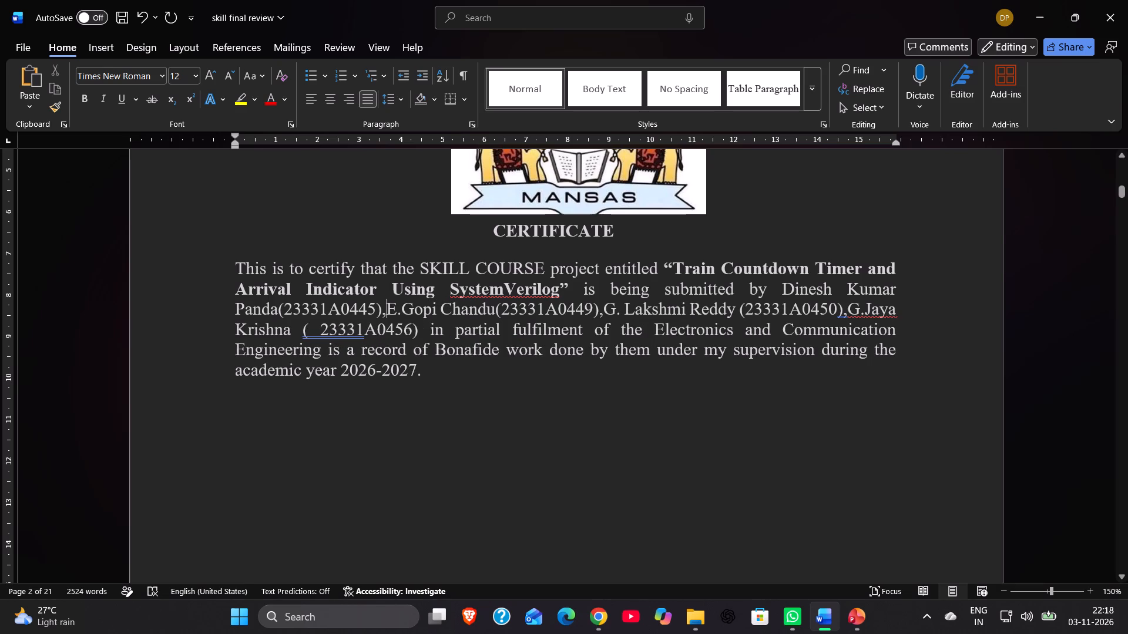
Remove the extra spaces before and just inside the opening bracket of the fourth student's roll number in the certificate paragraph.
left_click(606, 313)
left_click(325, 332)
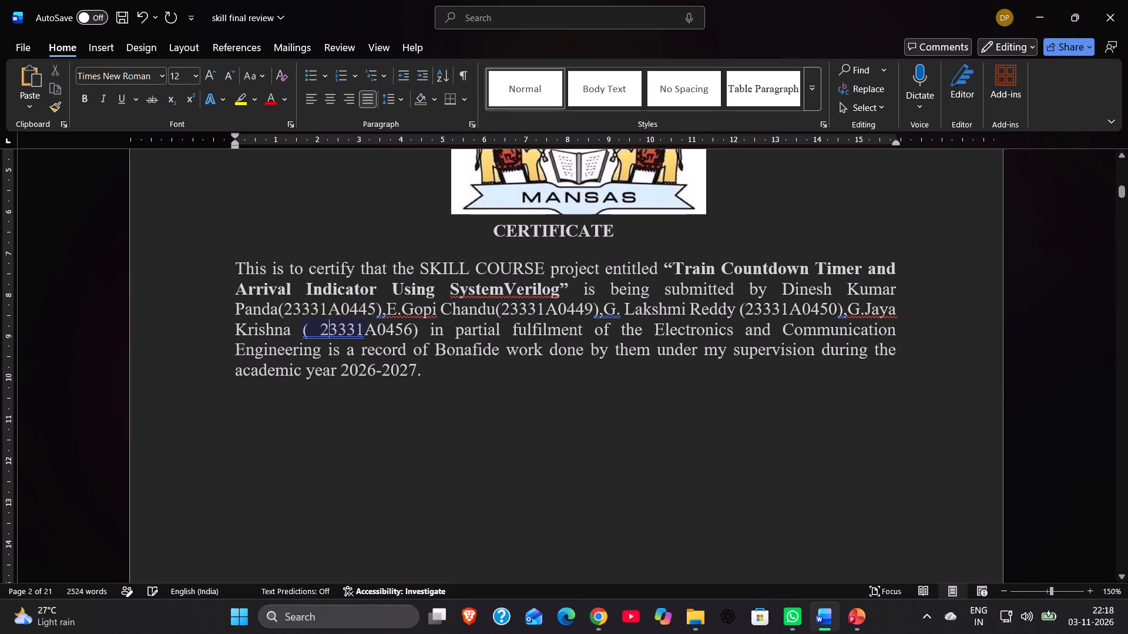
key("Left")
key("BackSpace")
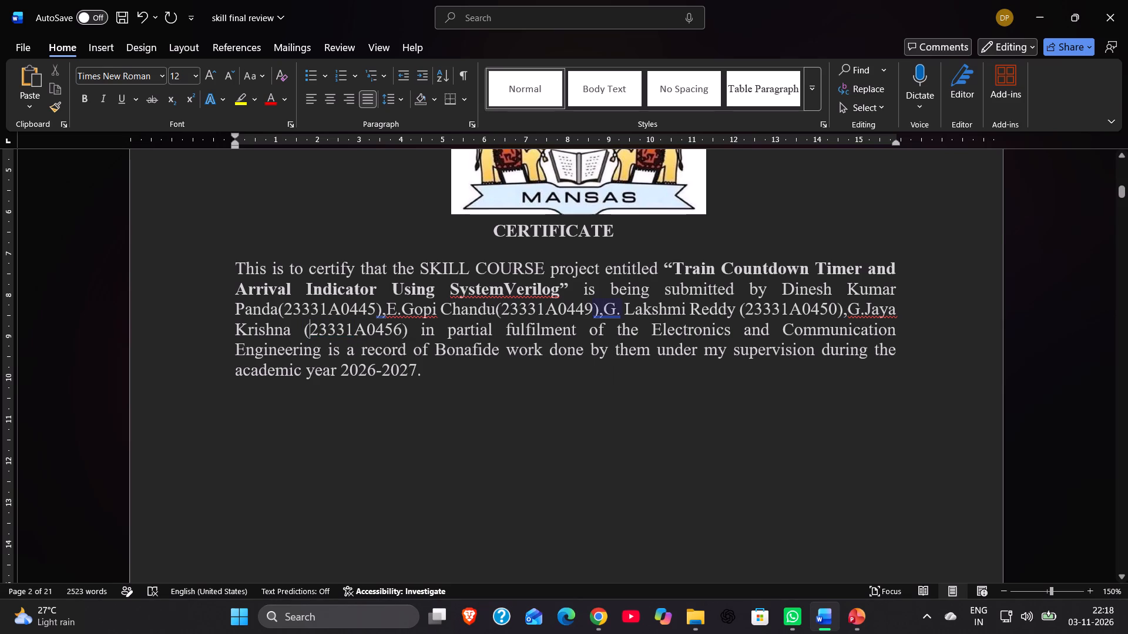
key("space")
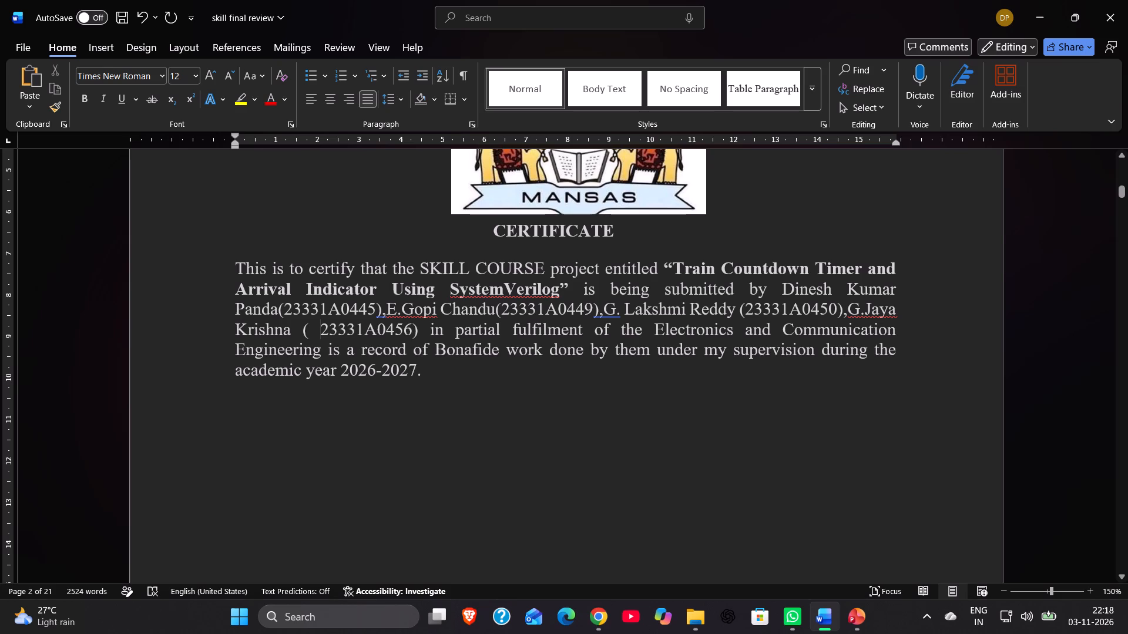
key("BackSpace")
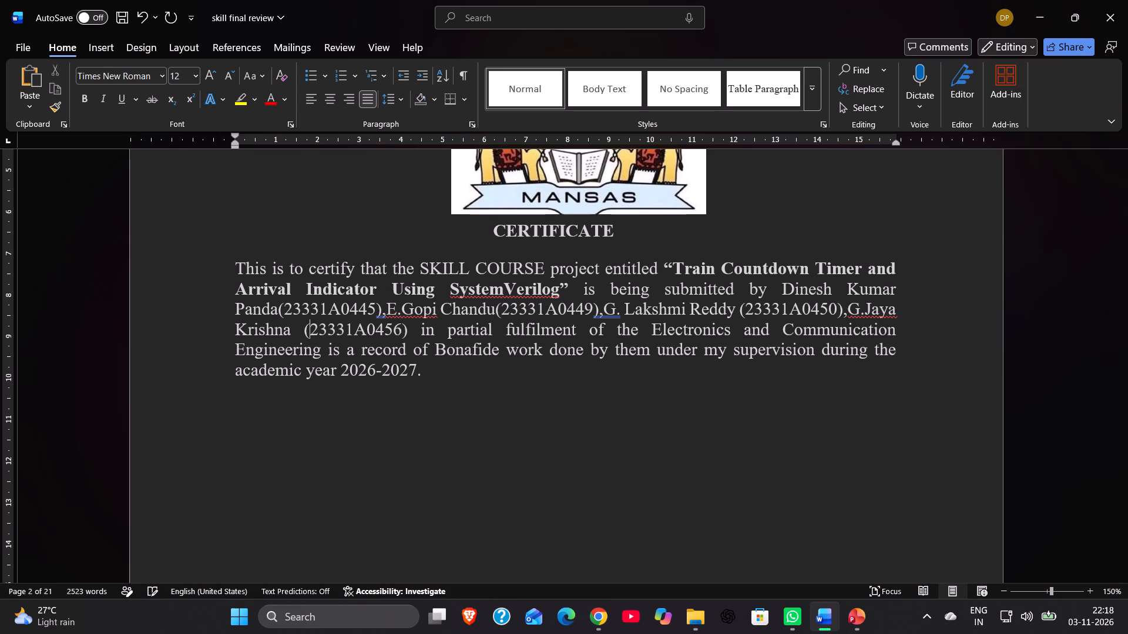
key("Left")
key("BackSpace")
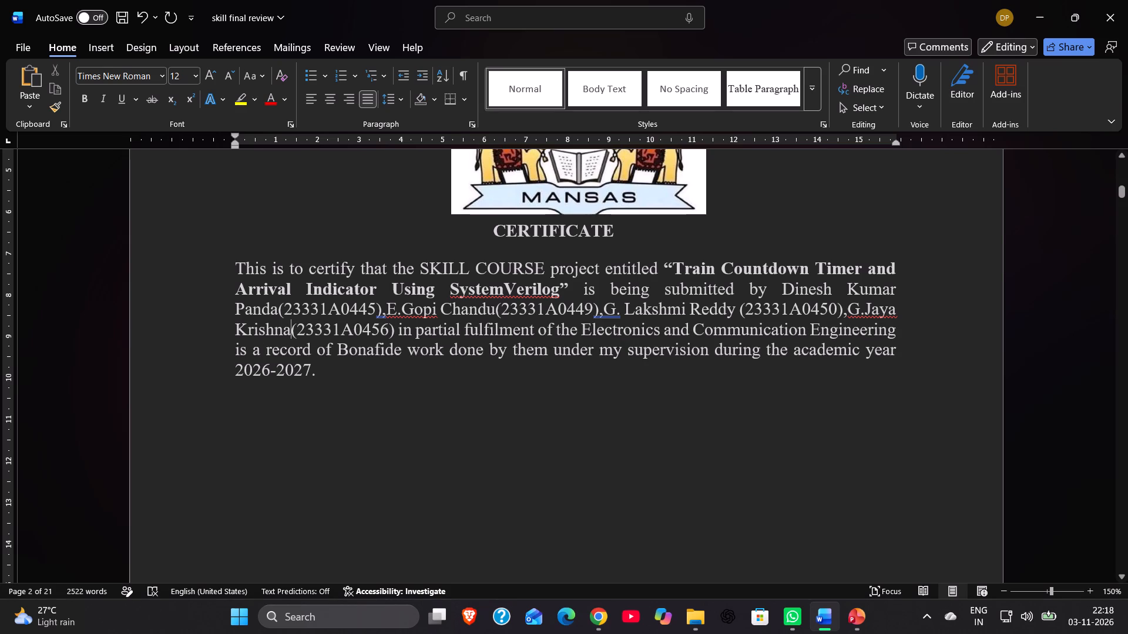
left_click(396, 329)
key("space")
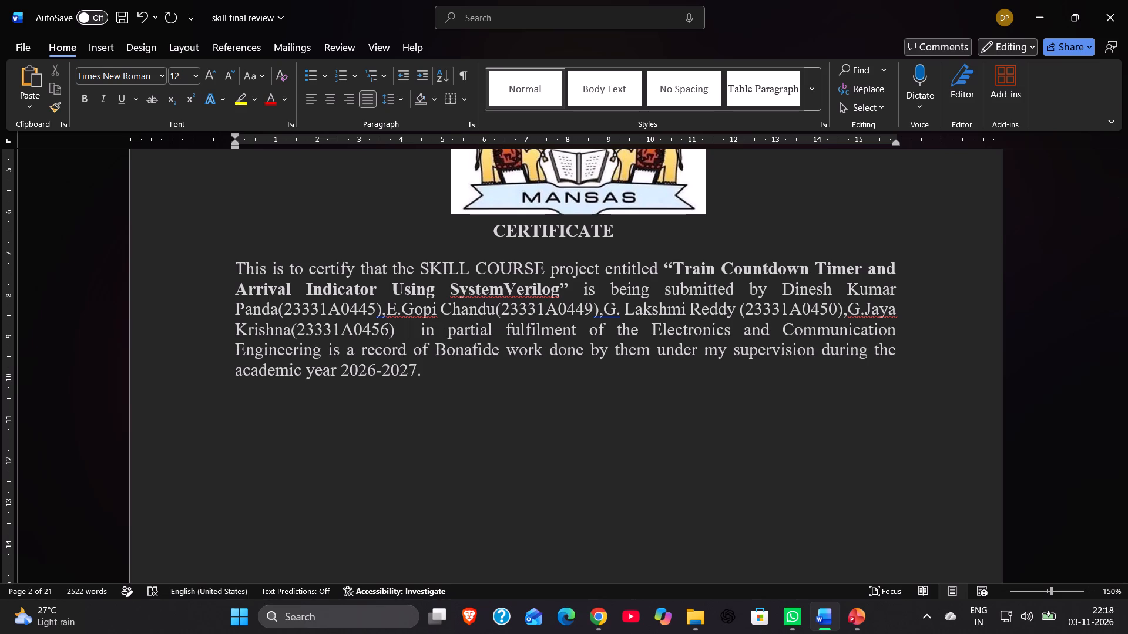
key("BackSpace")
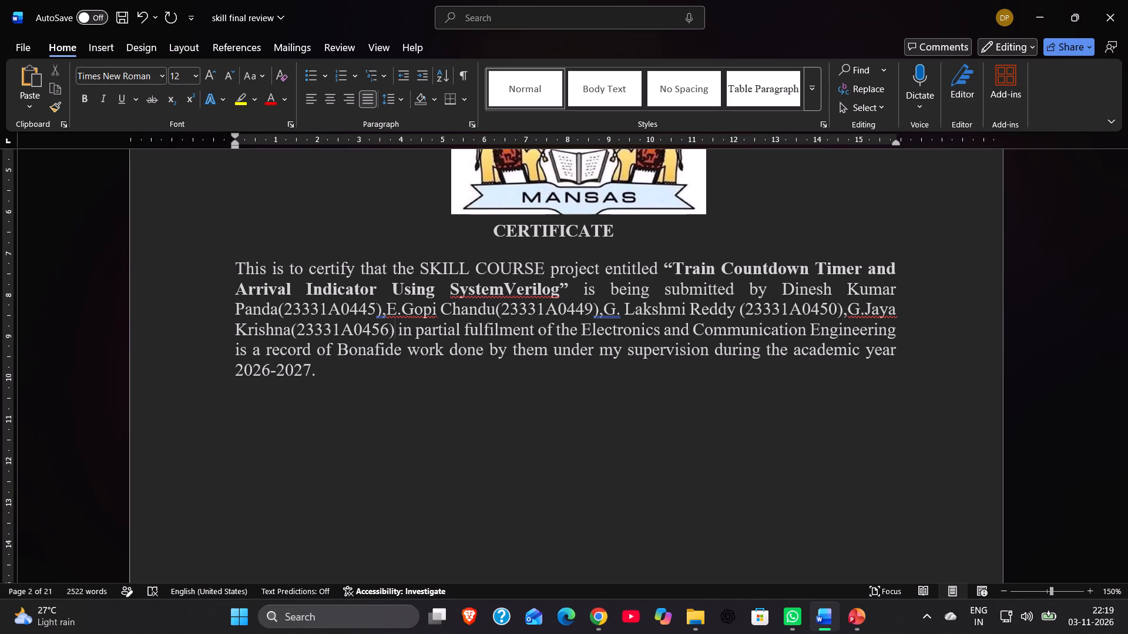
Delete the blank lines above the CONTENTS heading so that it is the first line of its page.
scroll(396, 329, "right", 1)
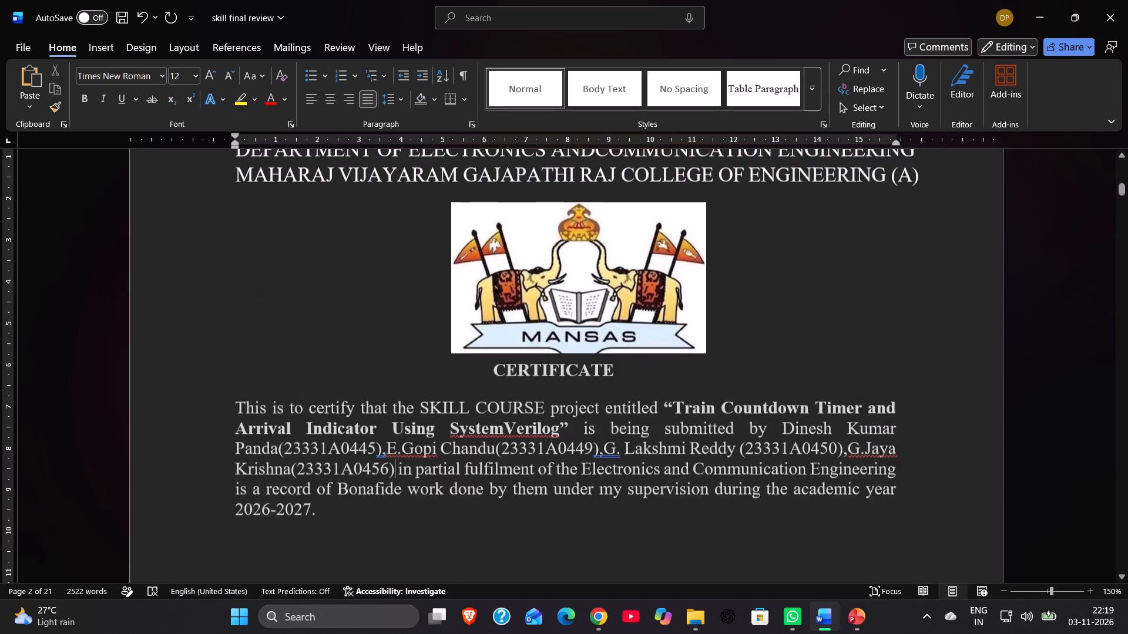
scroll(396, 329, "right", 1)
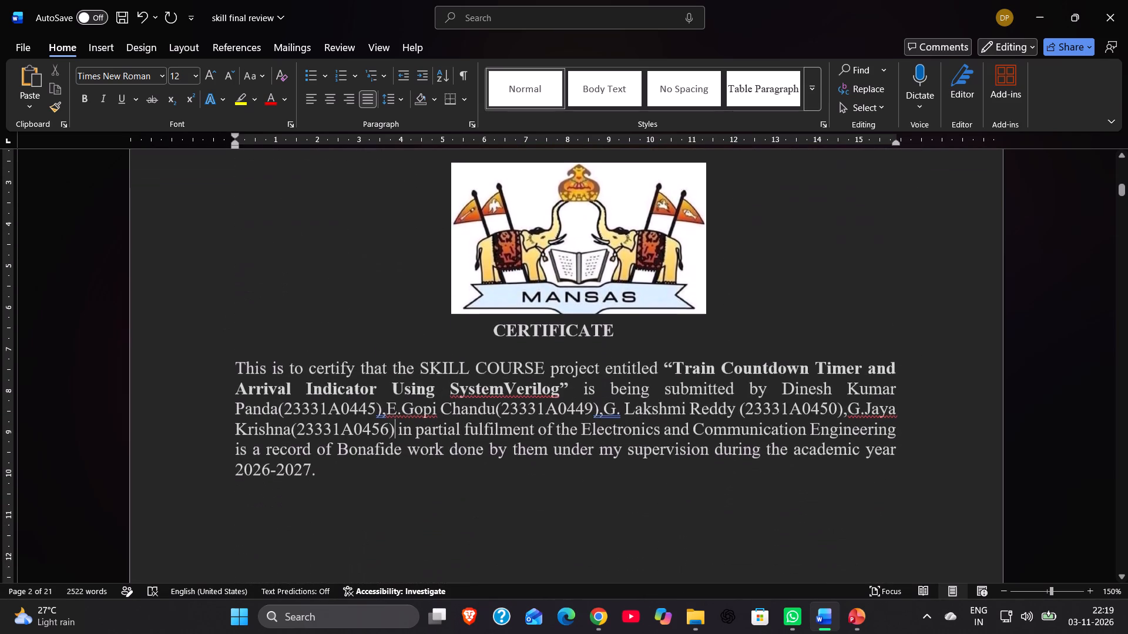
scroll(396, 329, "right", 1)
scroll(396, 329, "down", 2)
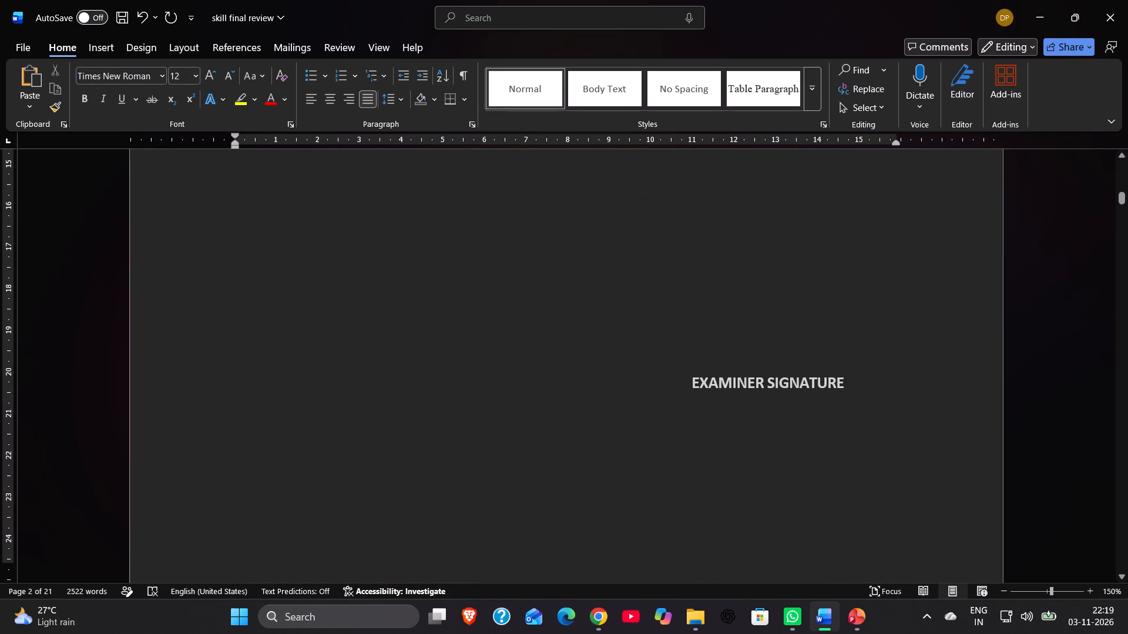
scroll(396, 329, "down", 4)
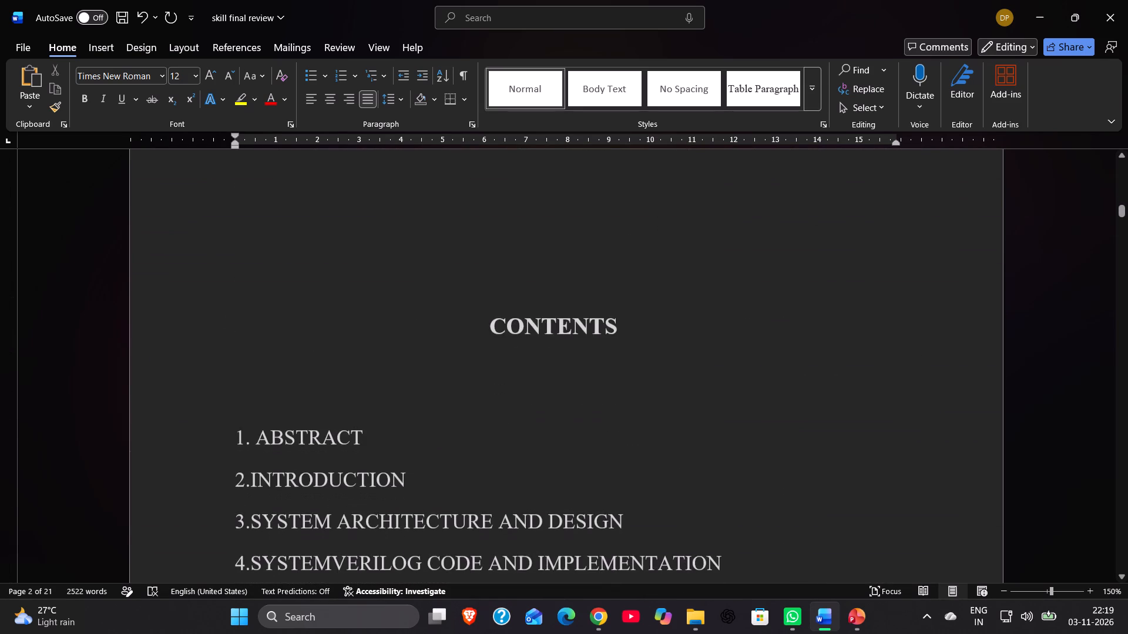
scroll(396, 329, "right", 1)
scroll(396, 329, "down", 1)
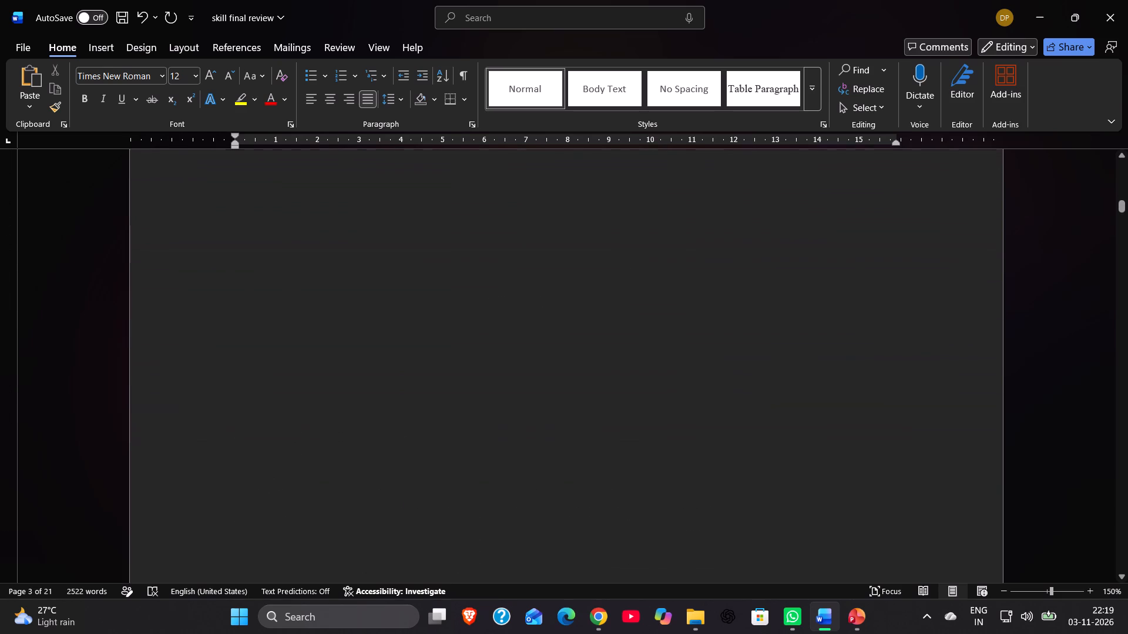
scroll(396, 329, "down", 1)
left_click(464, 417)
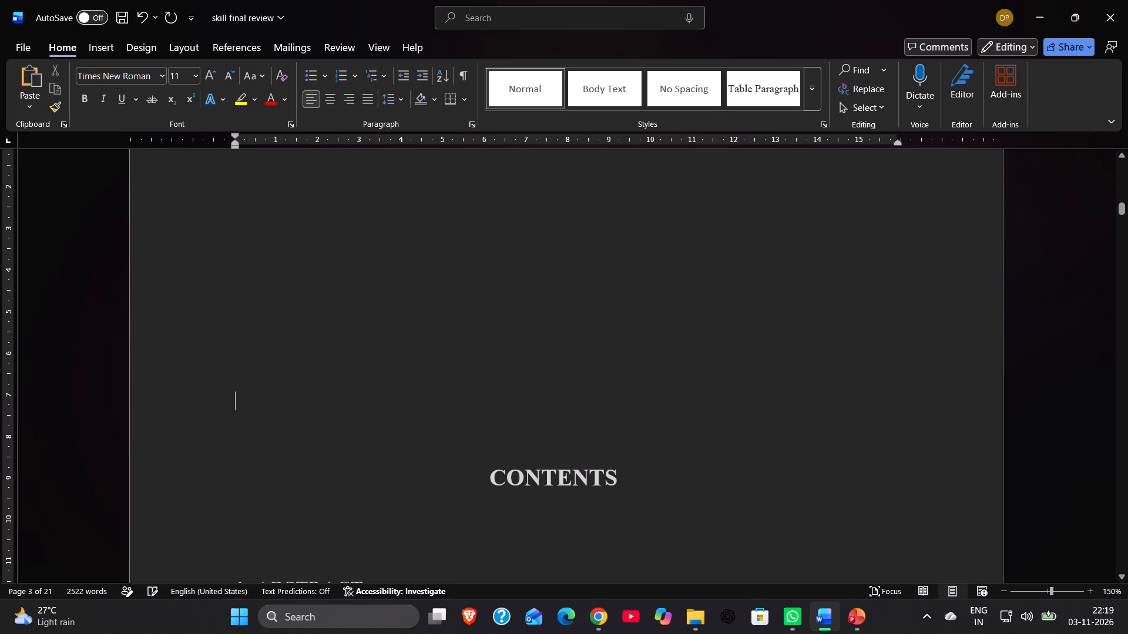
key("BackSpace")
key("BackSpace")
key("BackSpace")
key("BackSpace")
key("BackSpace")
key("BackSpace")
key("BackSpace")
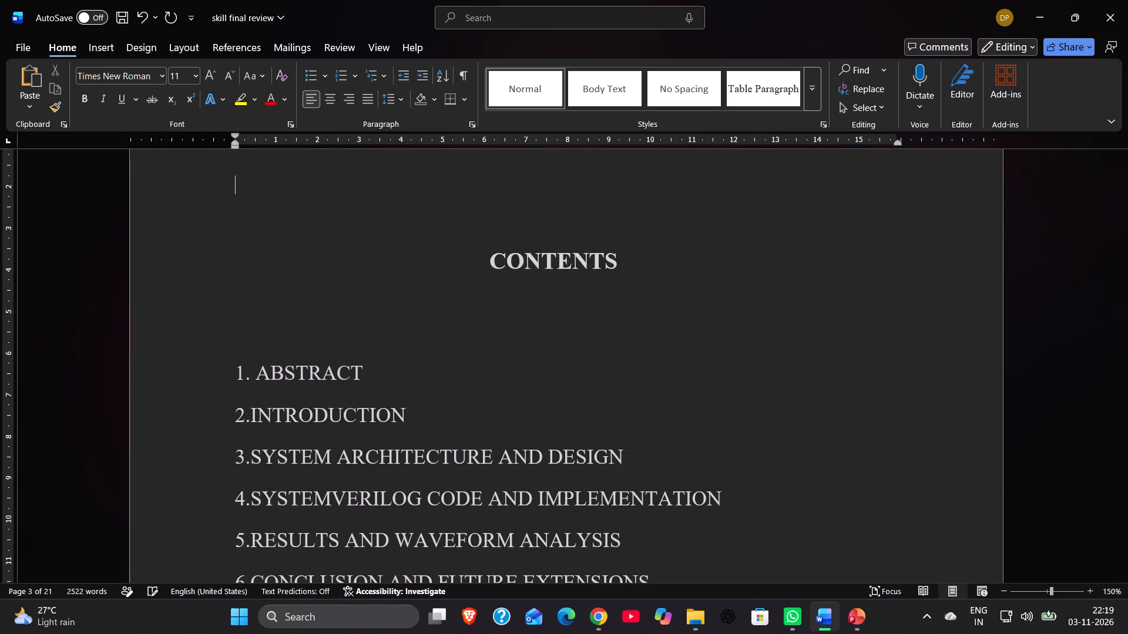
key("BackSpace")
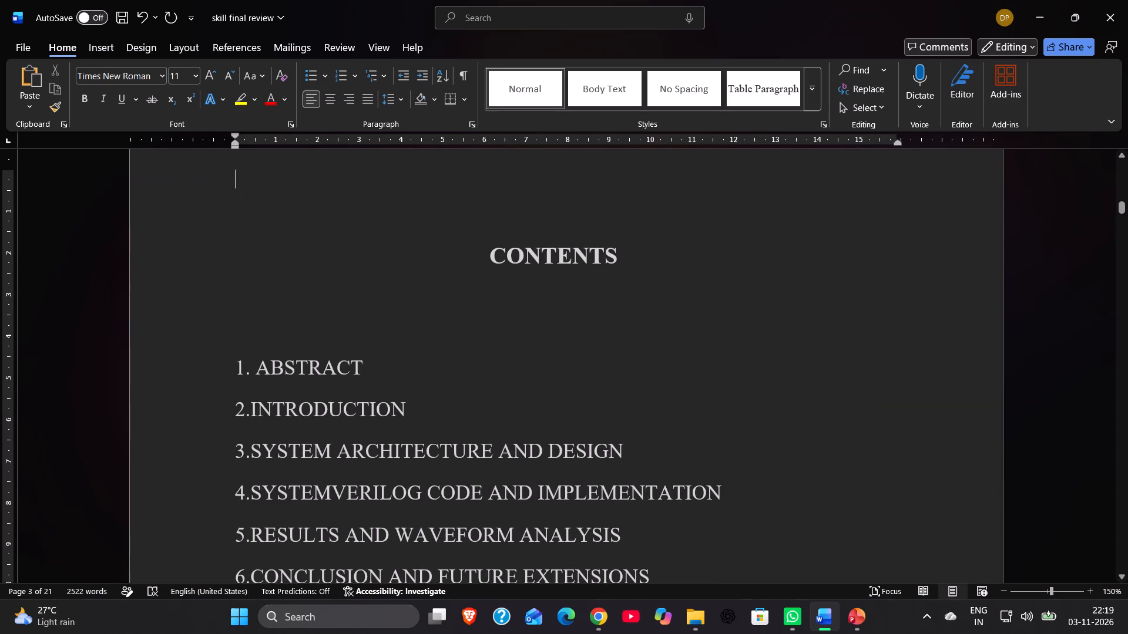
key("BackSpace")
key("Down")
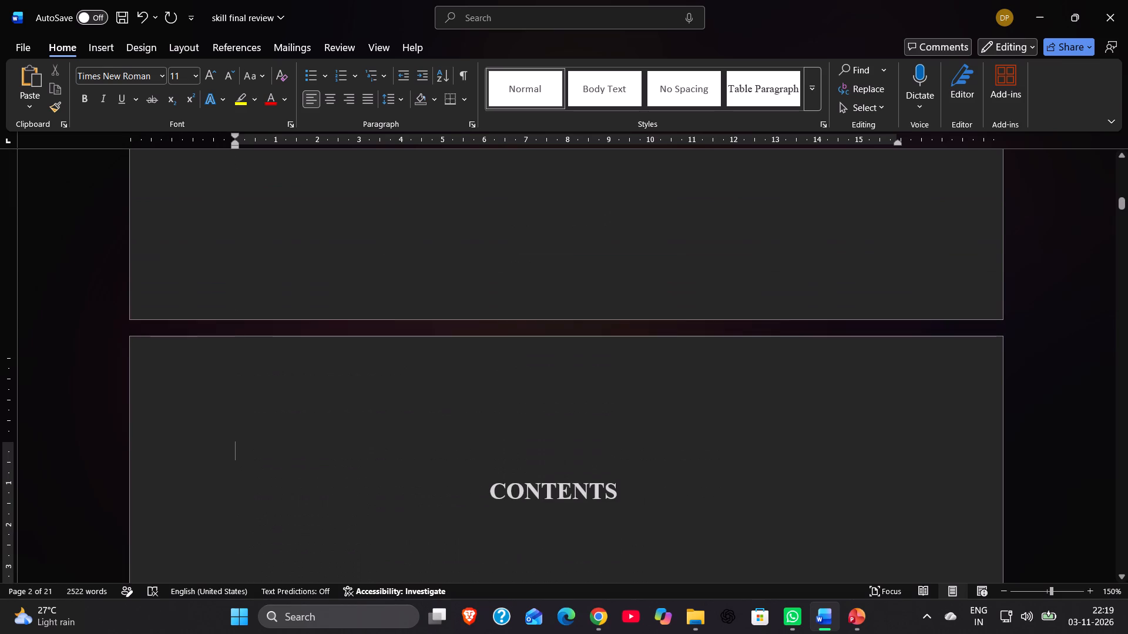
key("BackSpace")
key("Down")
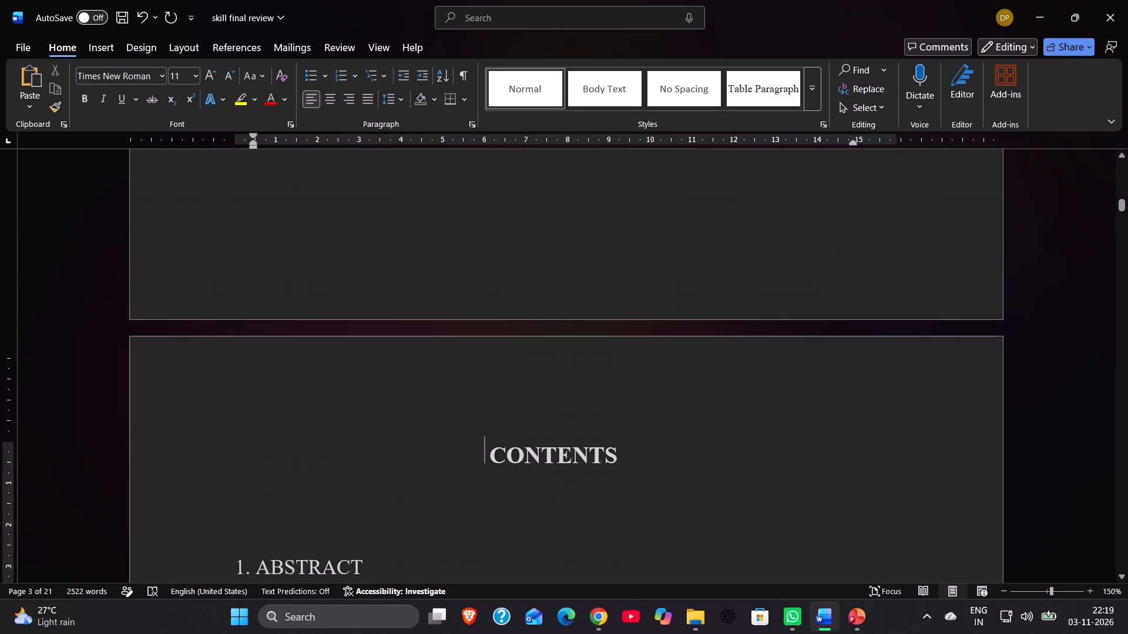
key("BackSpace")
key("ctrl+z")
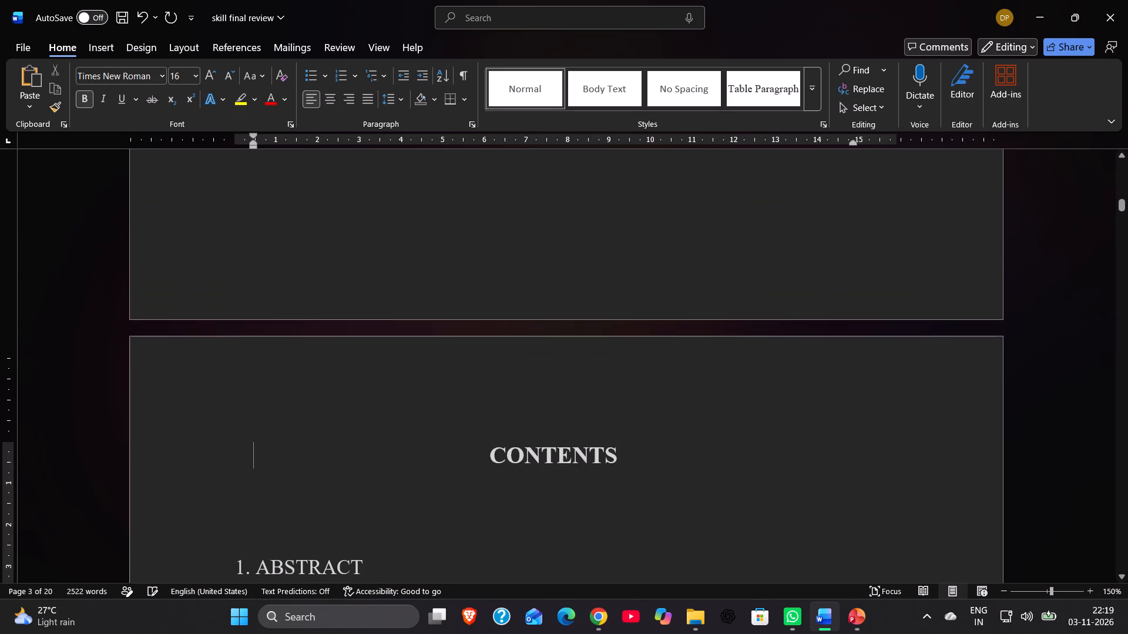
Delete one blank line between the CONTENTS heading and the "1. ABSTRACT" entry.
scroll(464, 417, "up", 1)
scroll(464, 417, "down", 1)
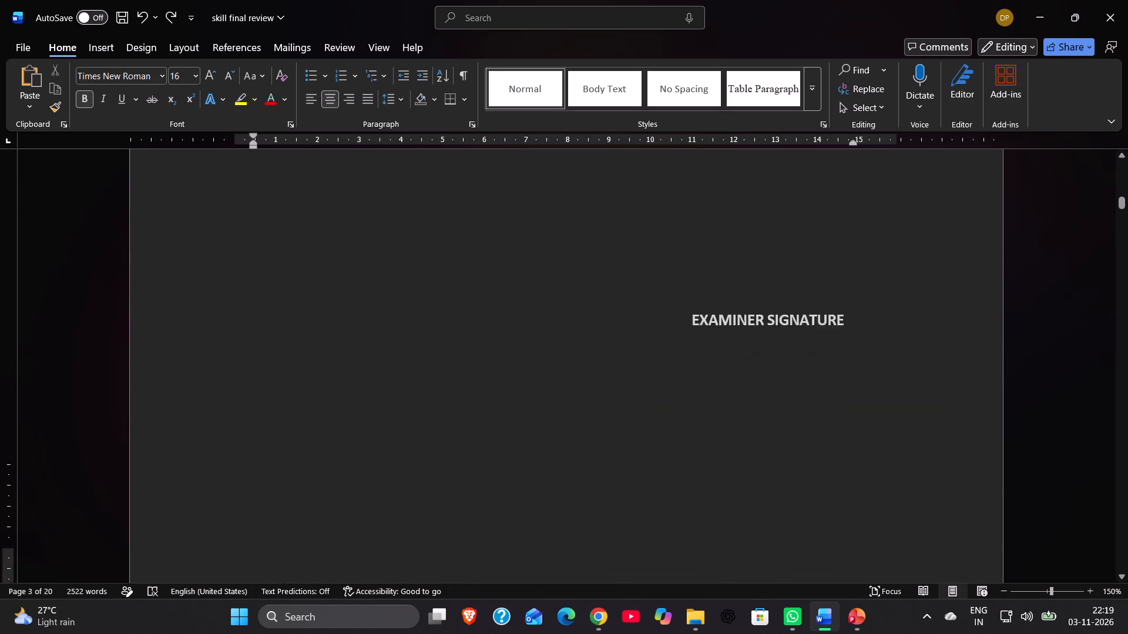
scroll(464, 417, "down", 2)
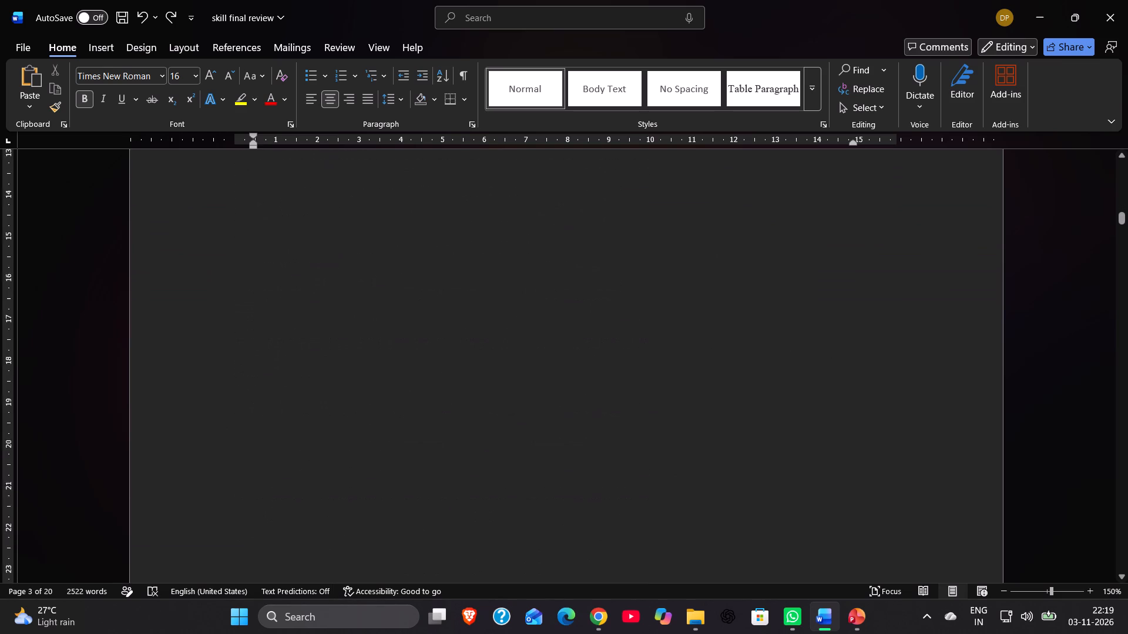
scroll(464, 417, "down", 2)
scroll(464, 417, "up", 2)
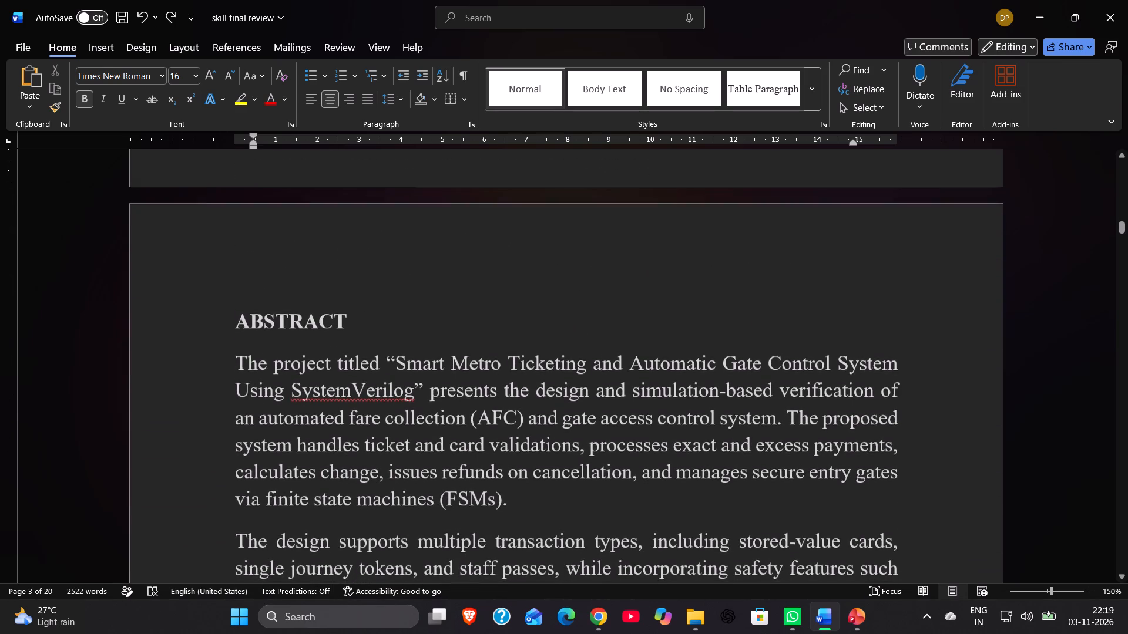
scroll(464, 417, "up", 2)
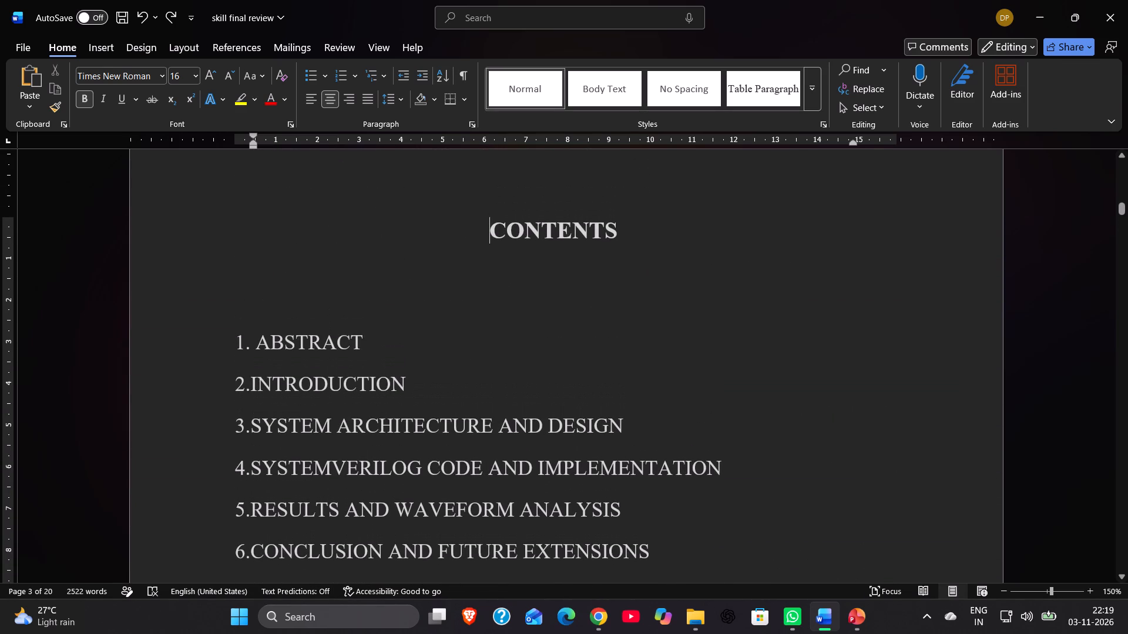
double_click(323, 345)
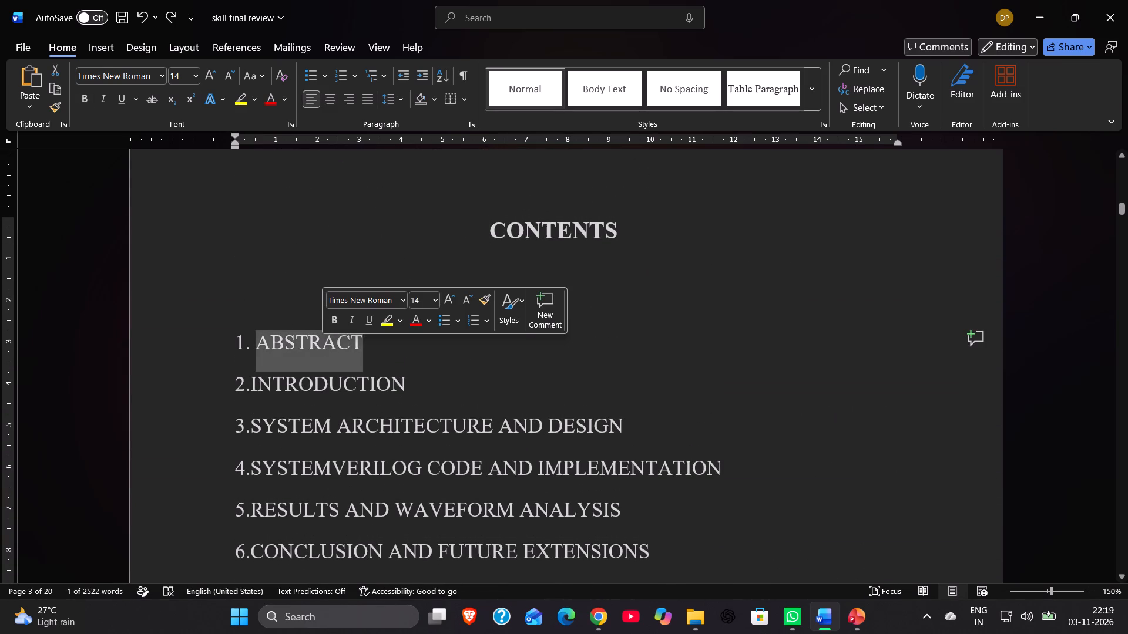
double_click(524, 227)
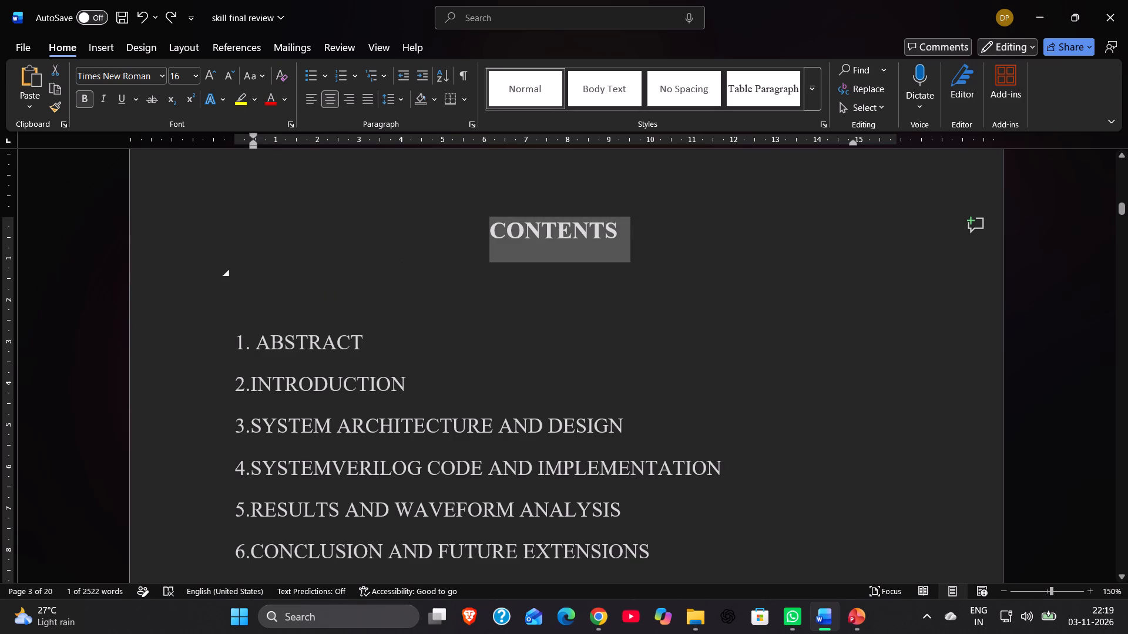
left_click(356, 294)
key("BackSpace")
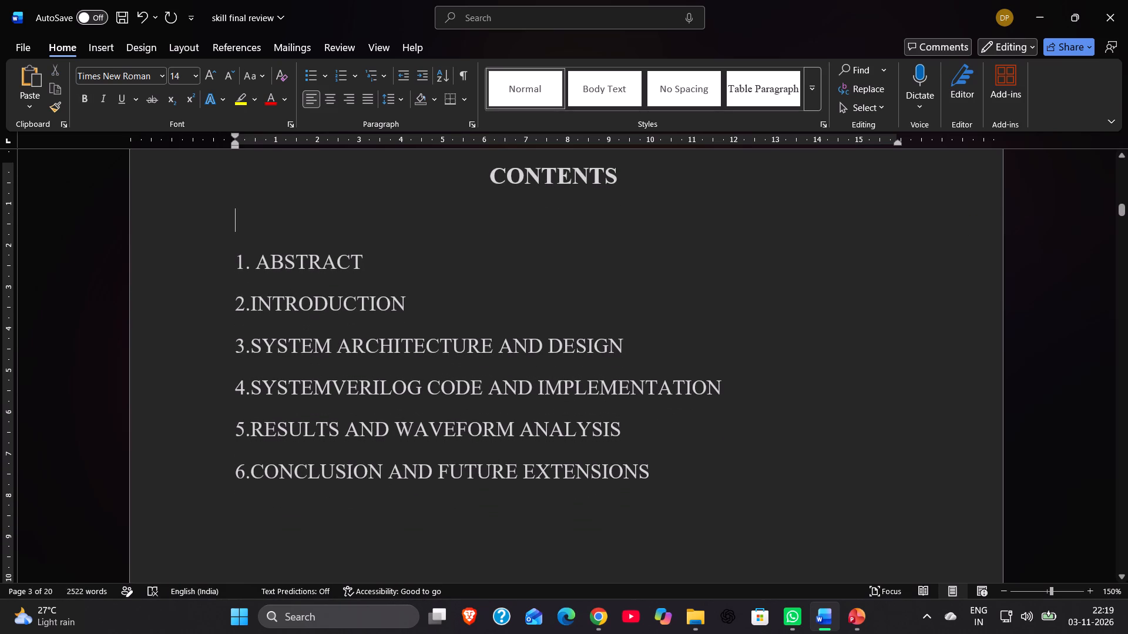
Check the font sizes of the CONTENTS heading and the six entries listed below it.
left_click_drag(250, 260, 361, 340)
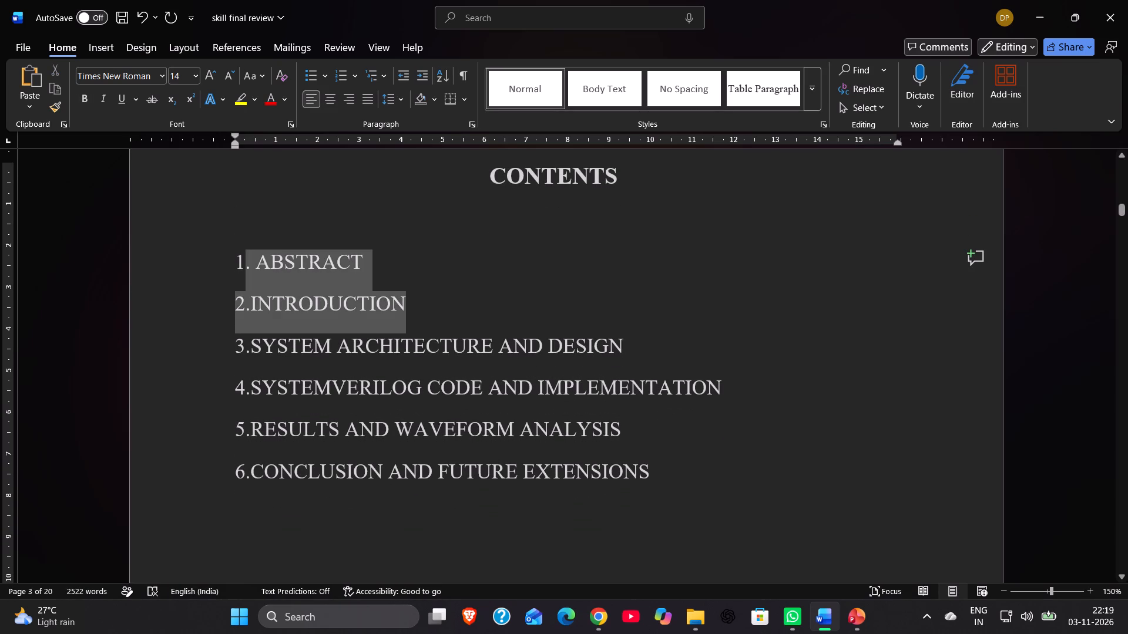
left_click_drag(361, 340, 602, 484)
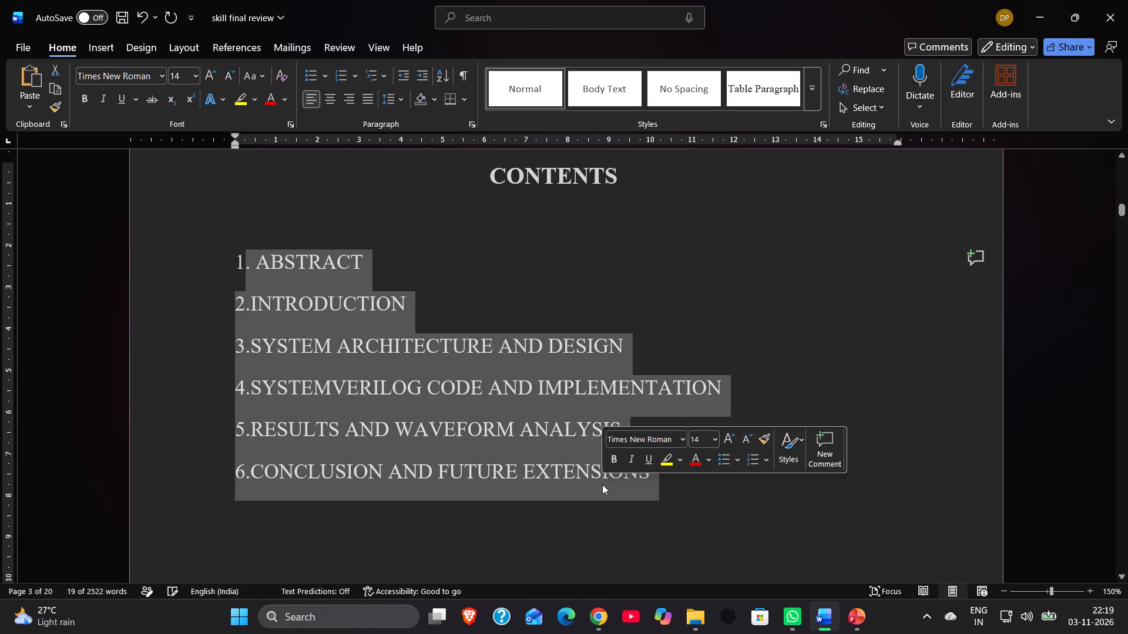
left_click(323, 196)
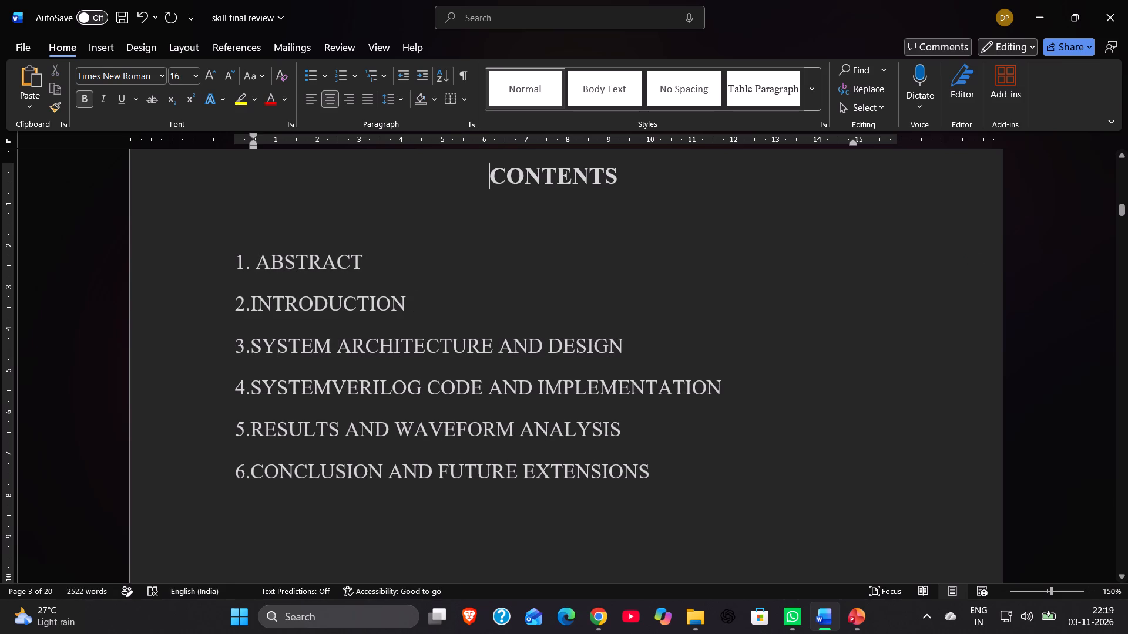
left_click_drag(485, 177, 622, 166)
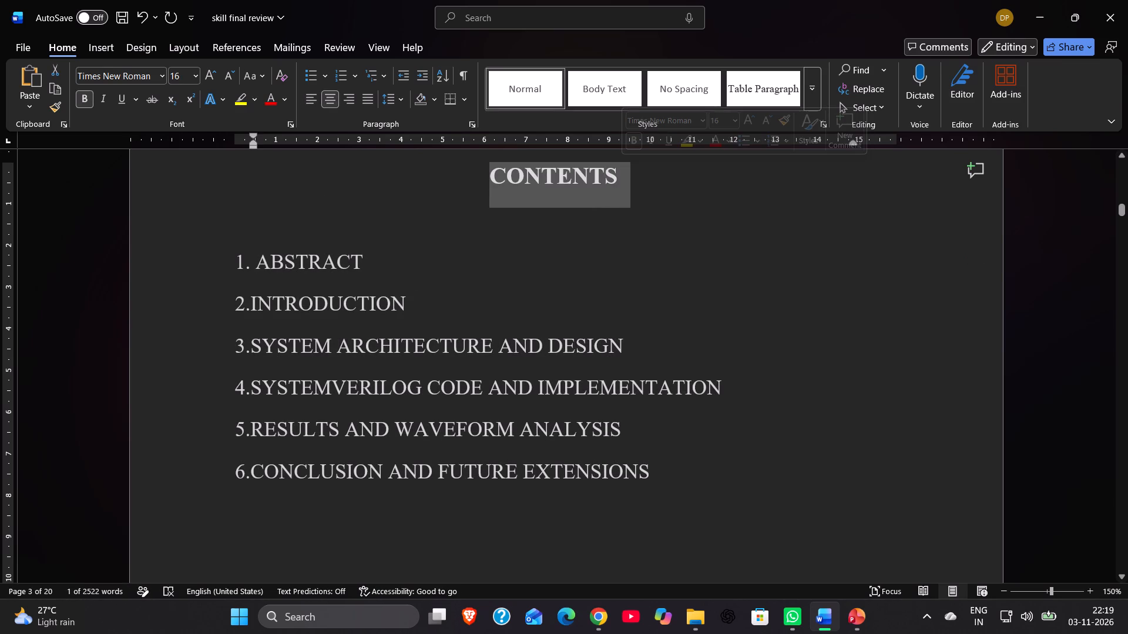
left_click(229, 261)
left_click_drag(229, 261, 499, 367)
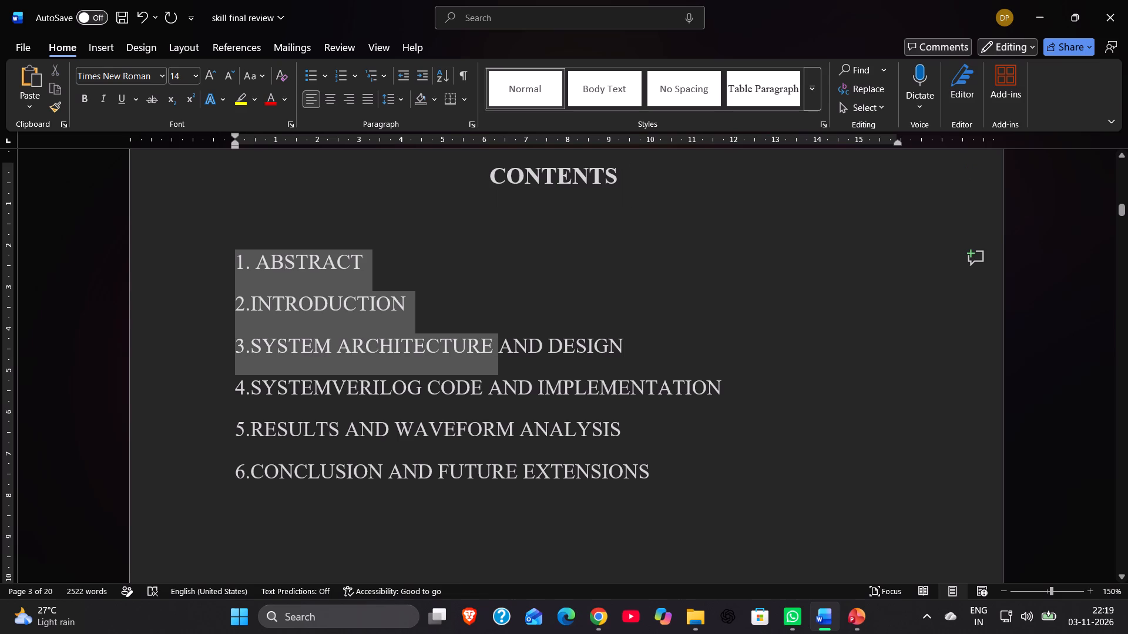
left_click_drag(499, 367, 705, 485)
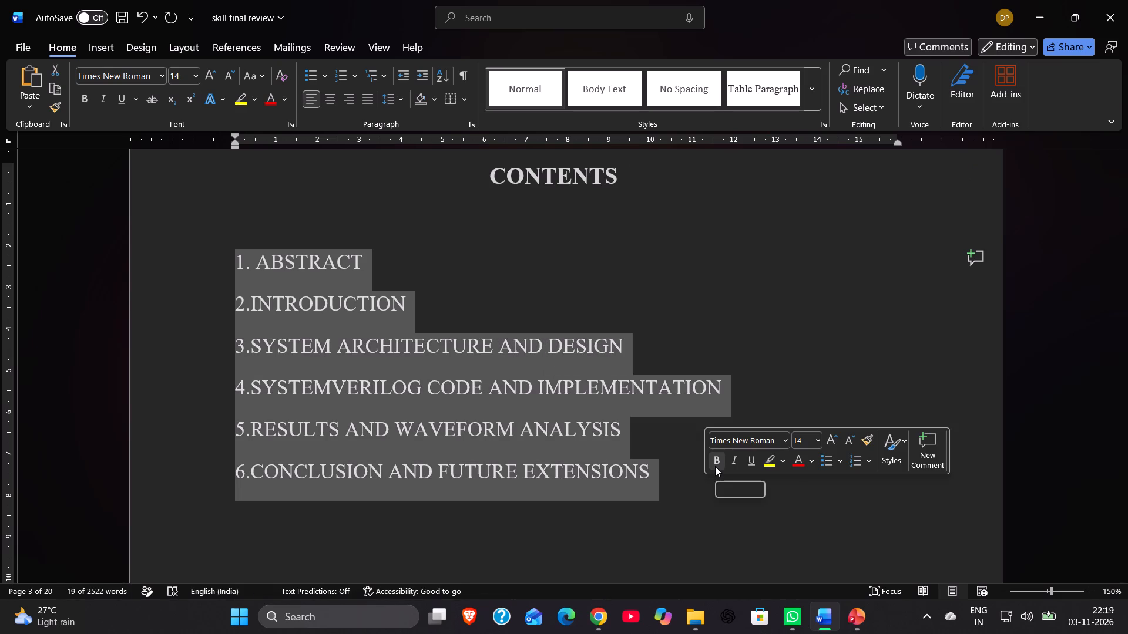
left_click(688, 514)
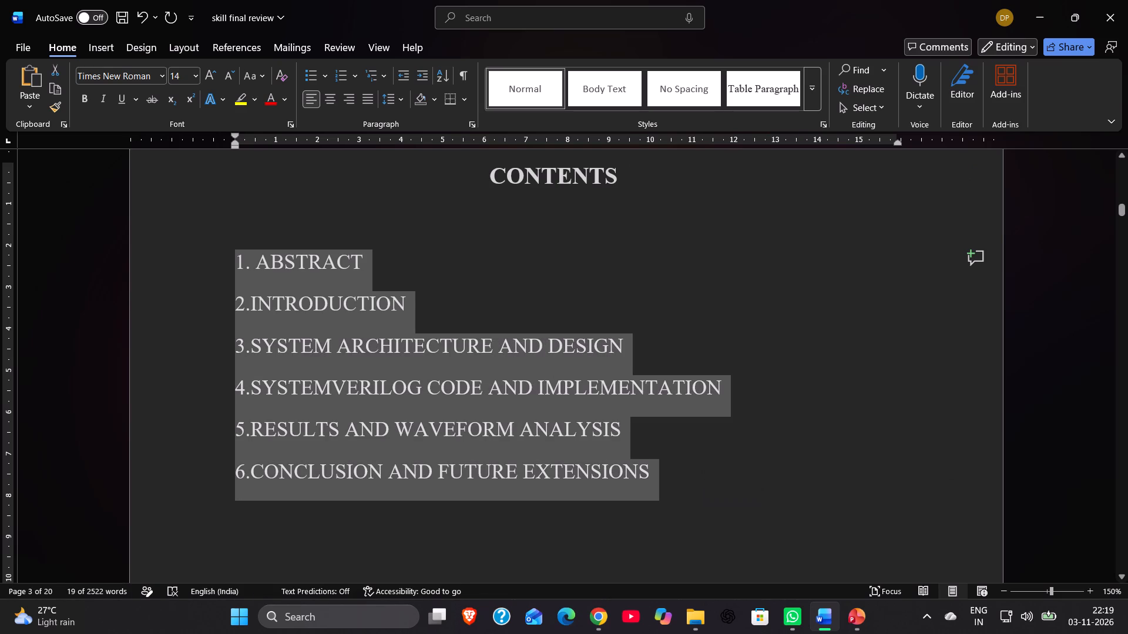
Insert a blank line above the ABSTRACT heading to push it onto the page with its body text.
scroll(688, 514, "down", 2)
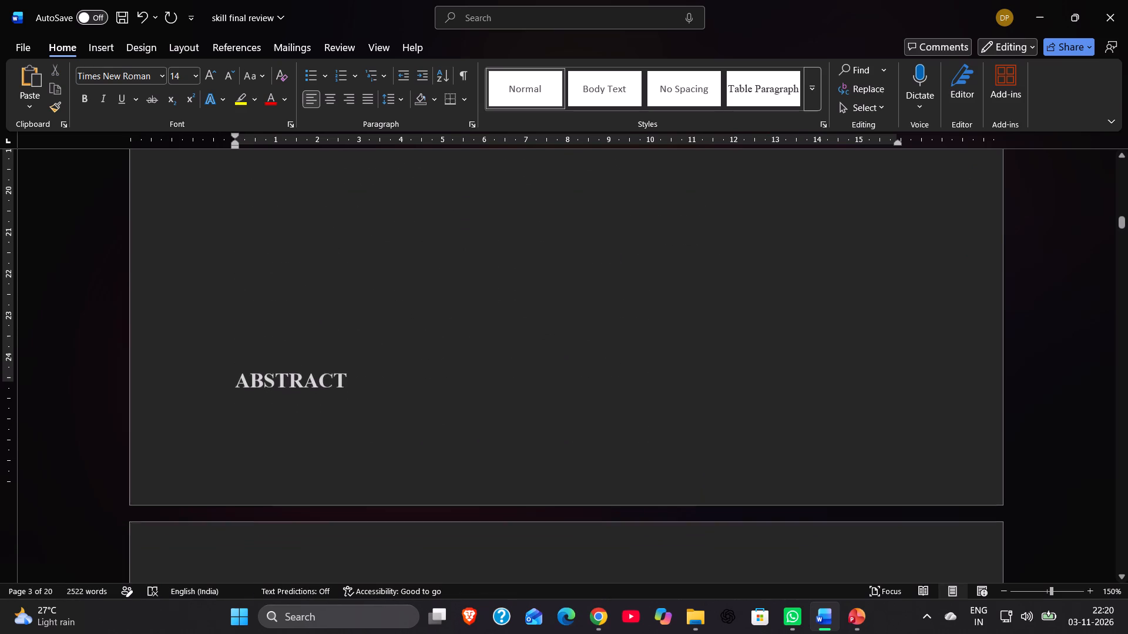
left_click(316, 309)
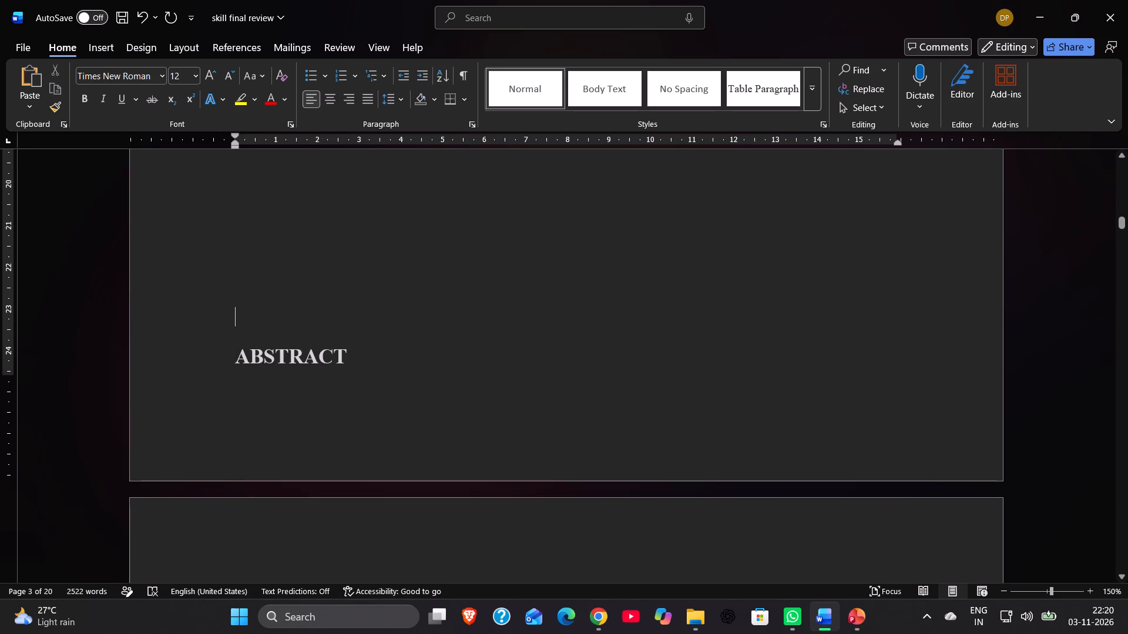
key("Return")
scroll(316, 309, "down", 1)
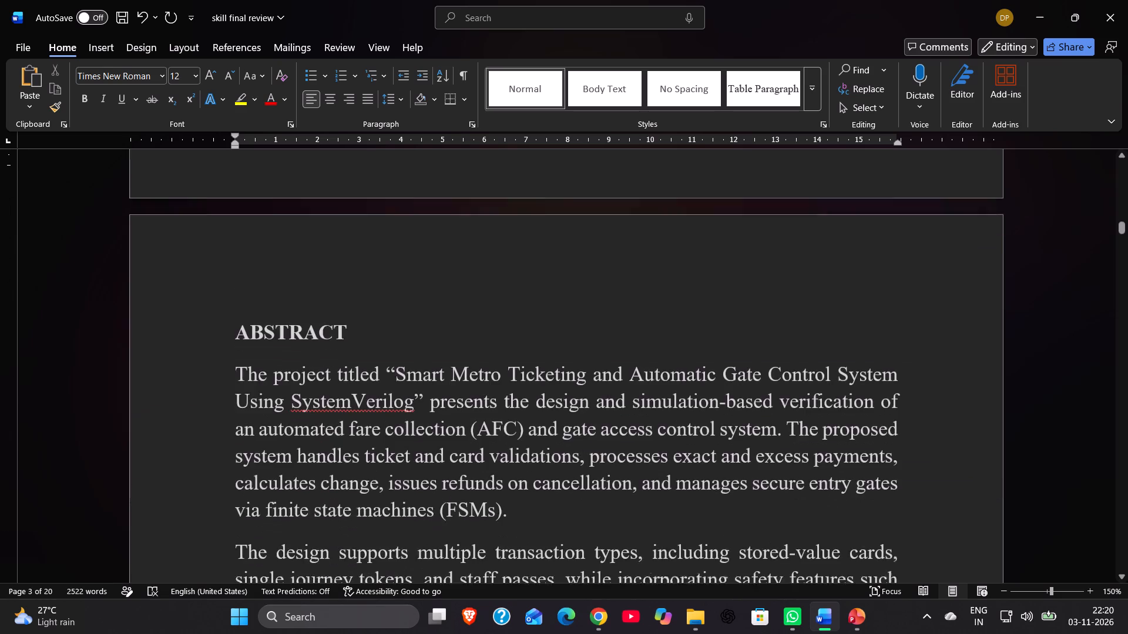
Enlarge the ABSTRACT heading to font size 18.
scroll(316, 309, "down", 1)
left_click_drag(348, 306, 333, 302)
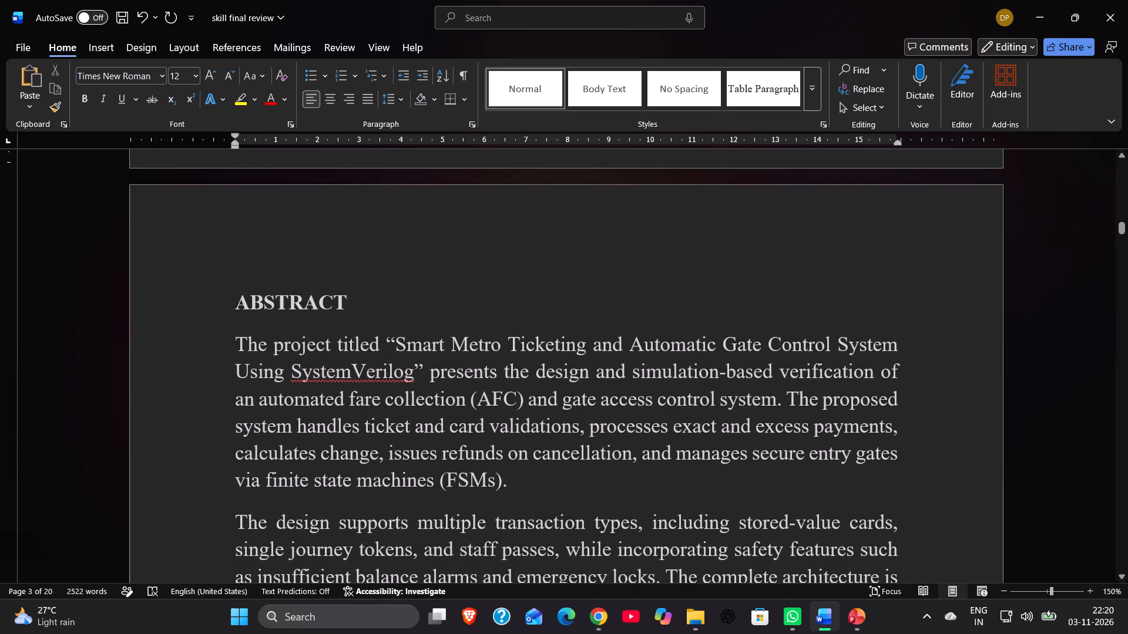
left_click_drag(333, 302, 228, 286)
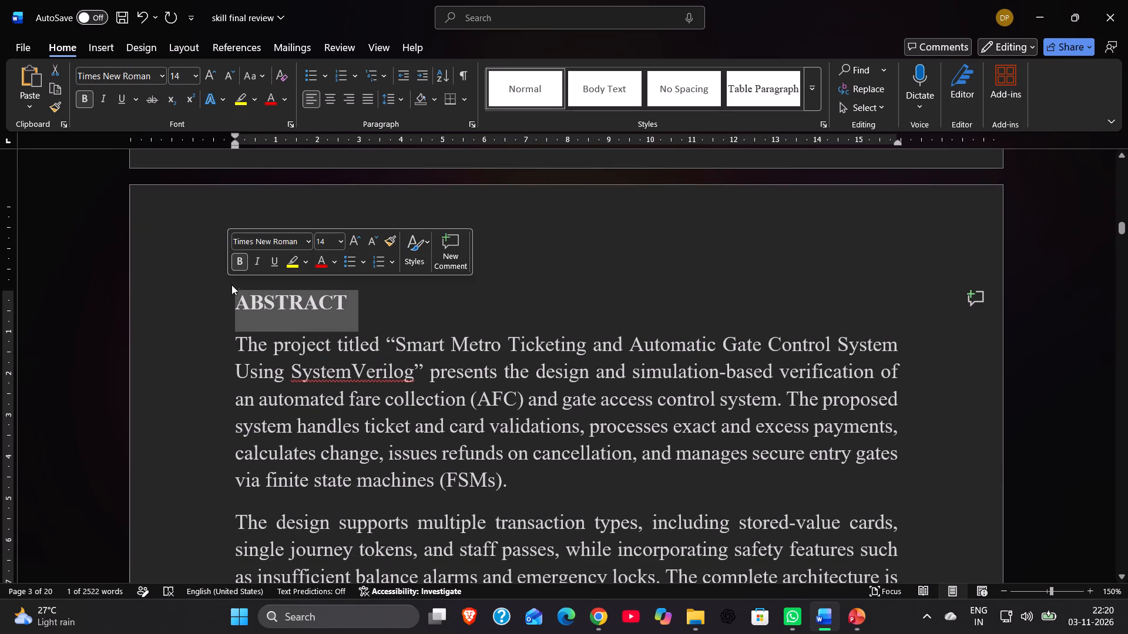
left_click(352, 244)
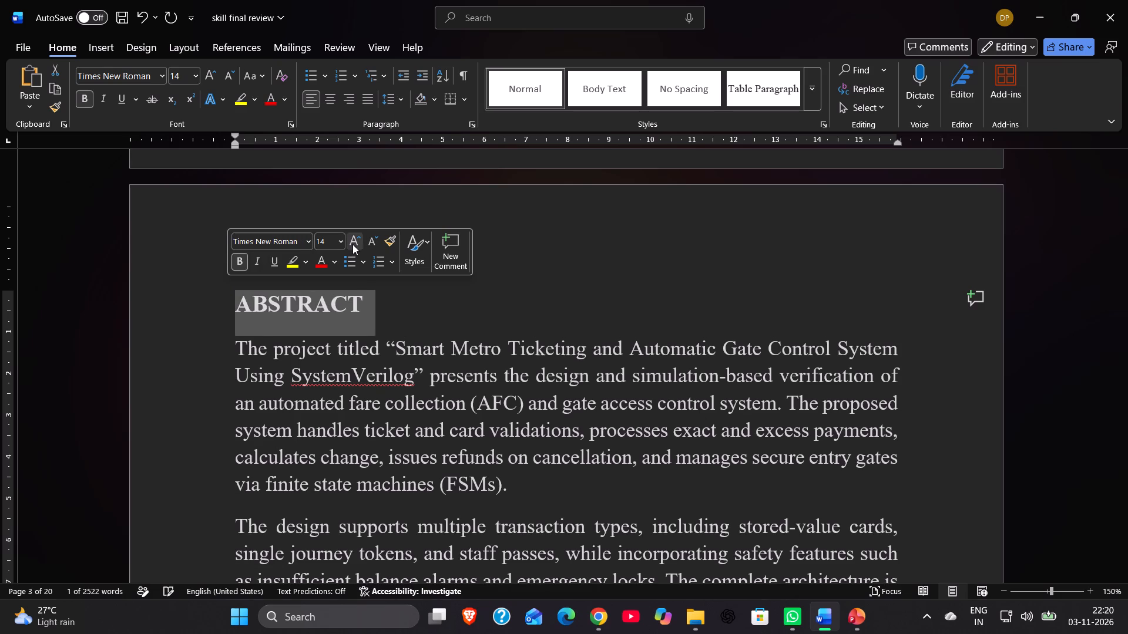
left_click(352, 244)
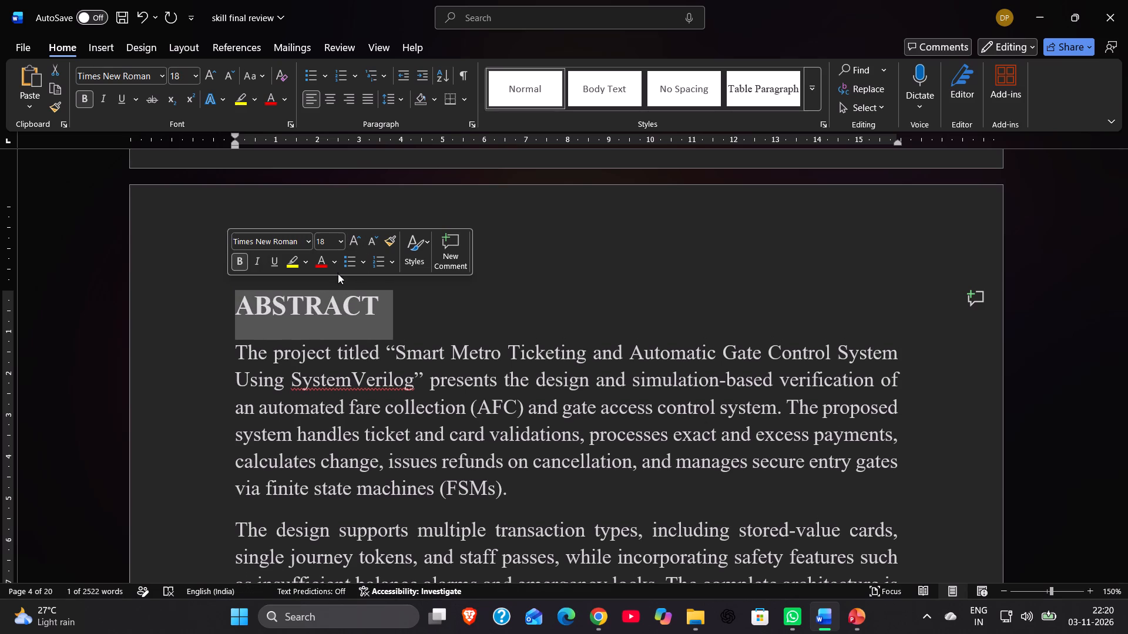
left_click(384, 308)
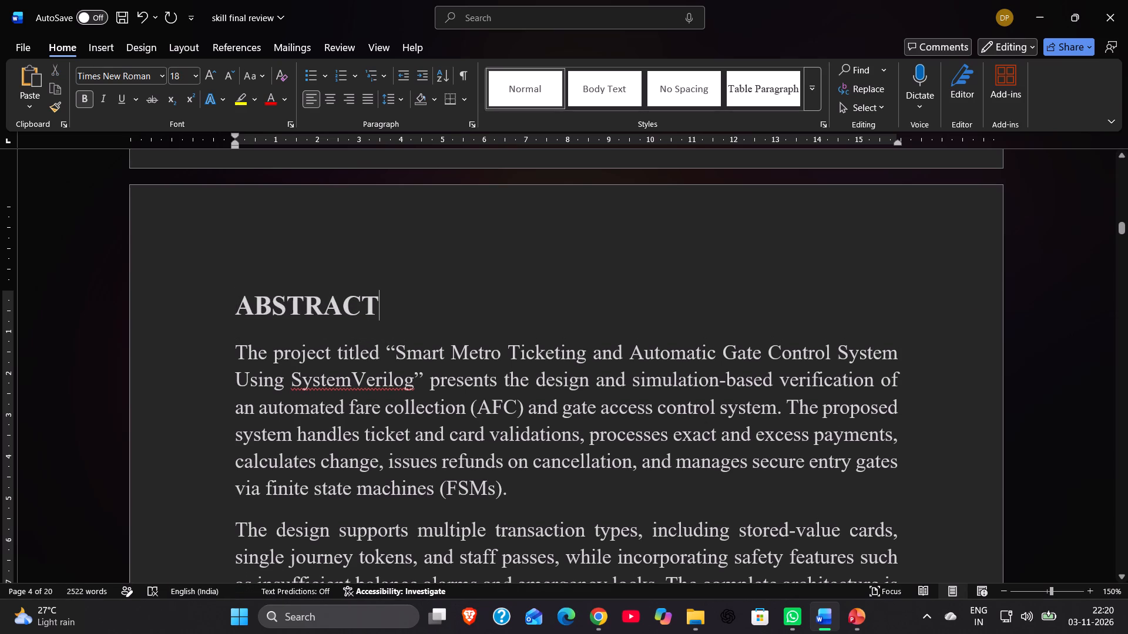
Compare the font sizes of the abstract's body text, the contents entries, the CONTENTS heading and the certificate paragraph.
left_click_drag(229, 355, 236, 357)
left_click_drag(236, 357, 611, 589)
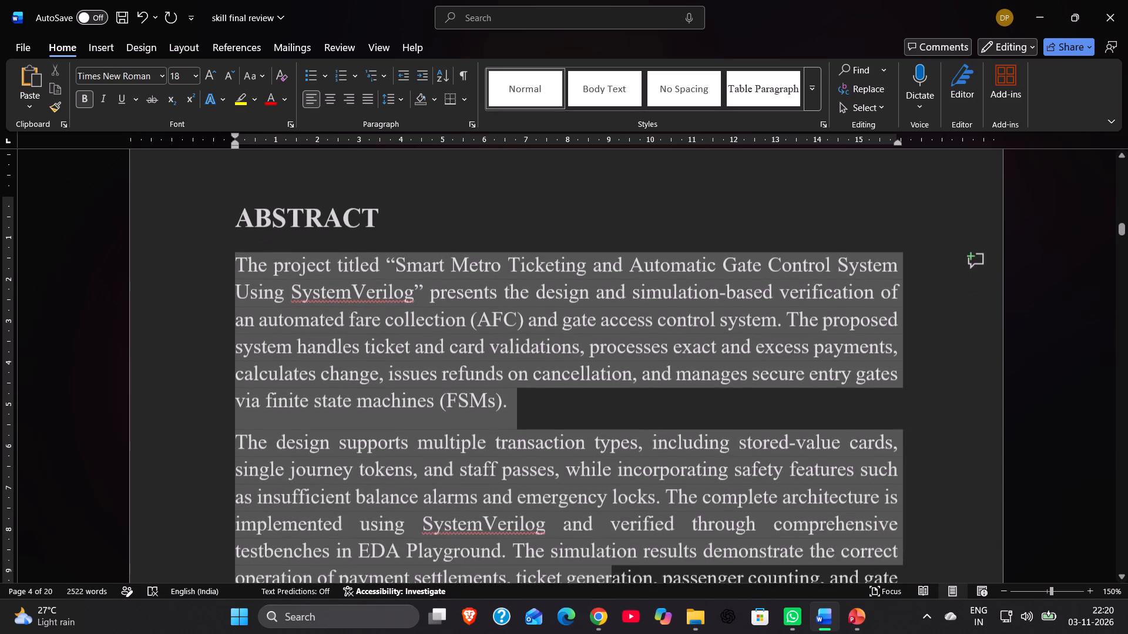
left_click_drag(611, 589, 545, 426)
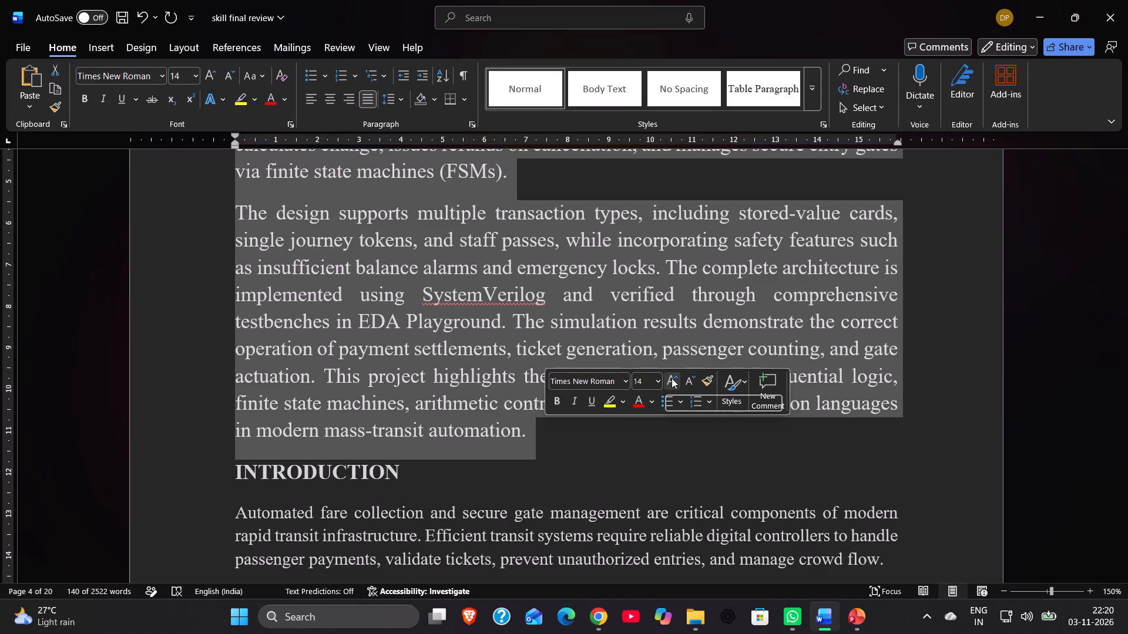
left_click(598, 450)
scroll(598, 450, "up", 3)
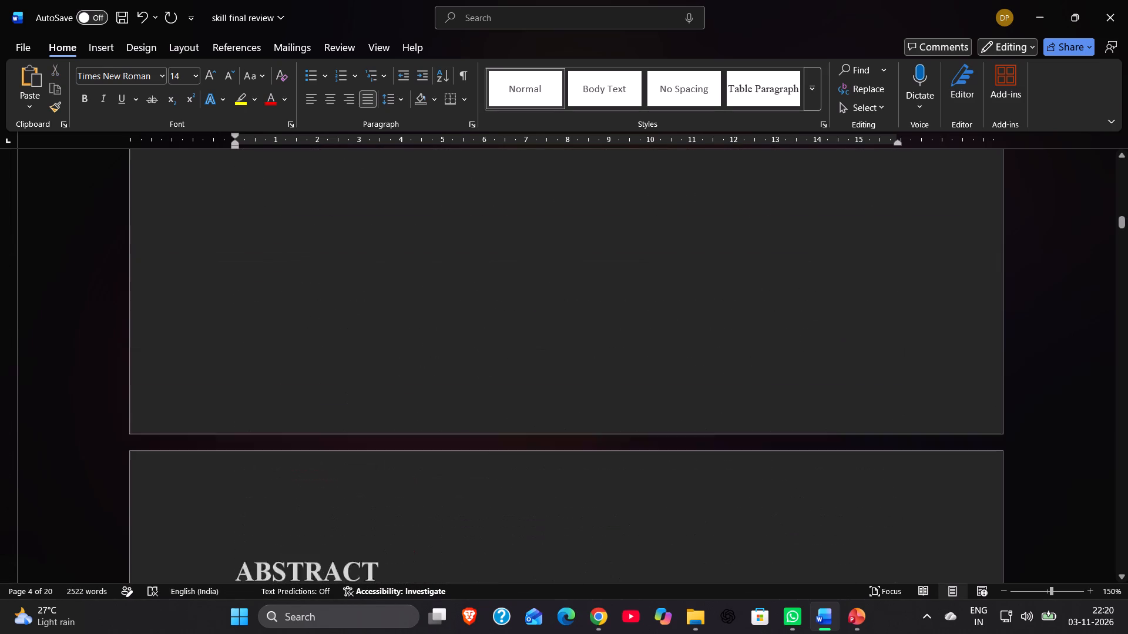
scroll(598, 450, "up", 2)
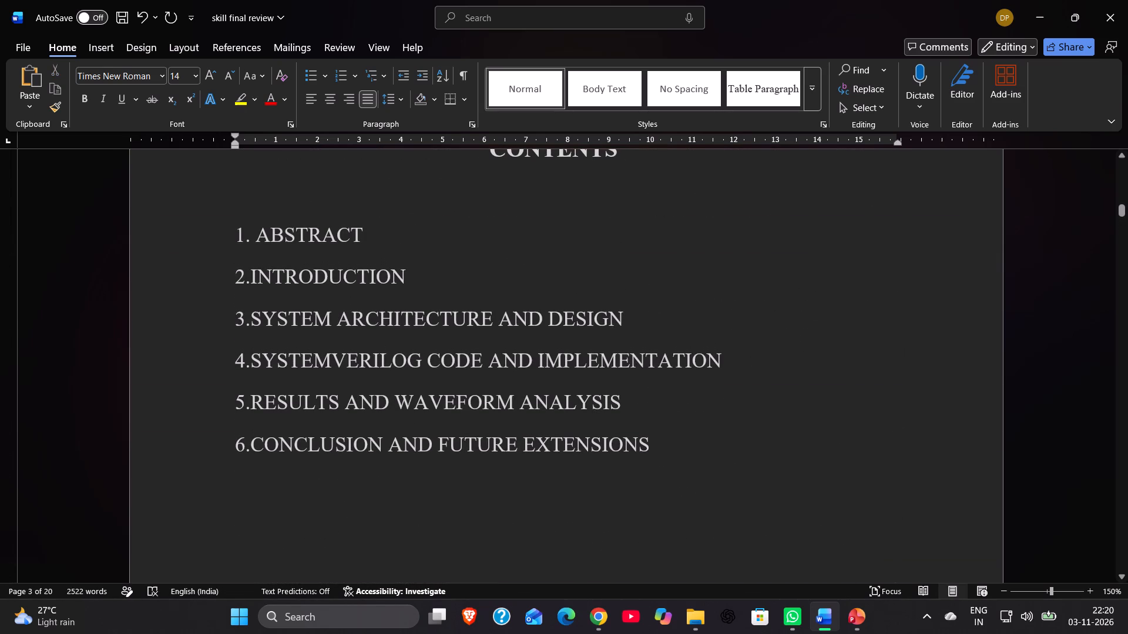
double_click(469, 317)
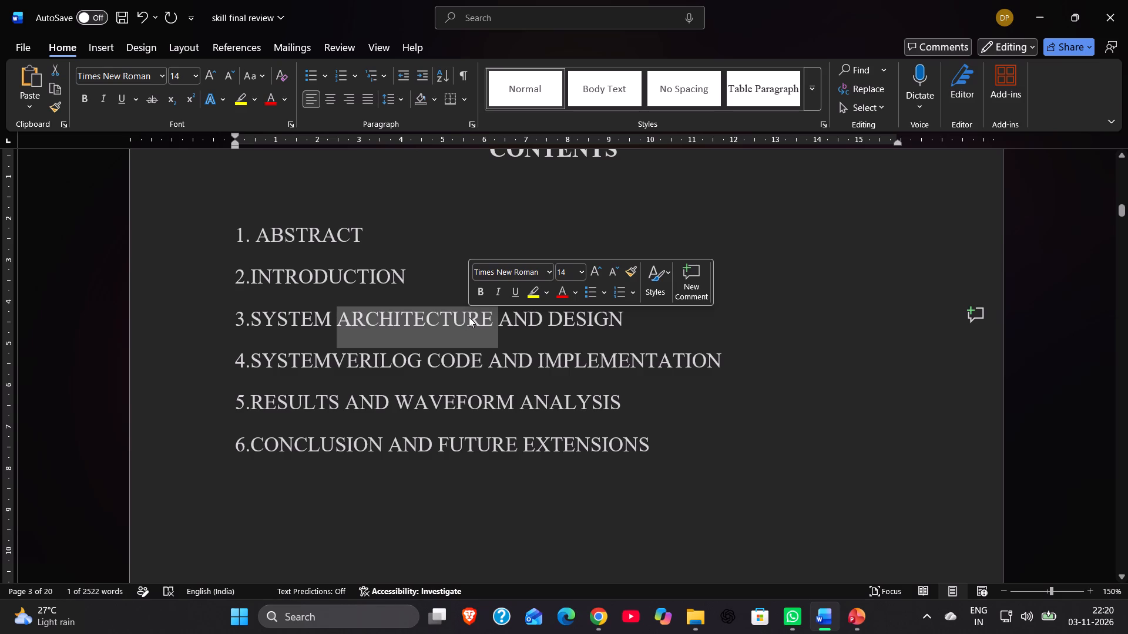
scroll(469, 317, "up", 2)
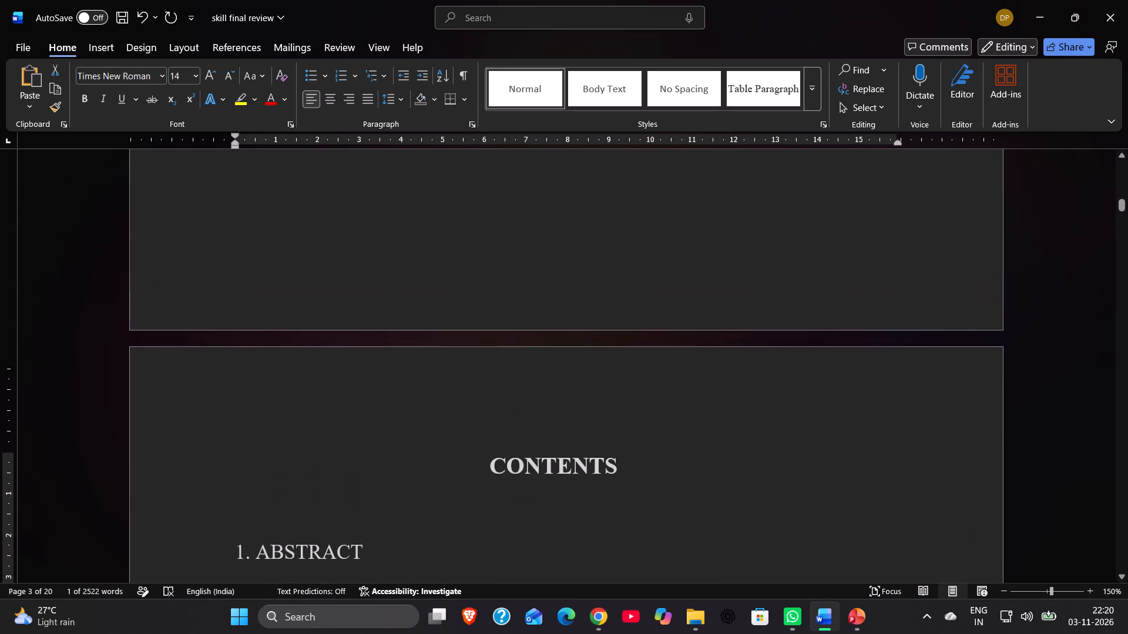
double_click(521, 457)
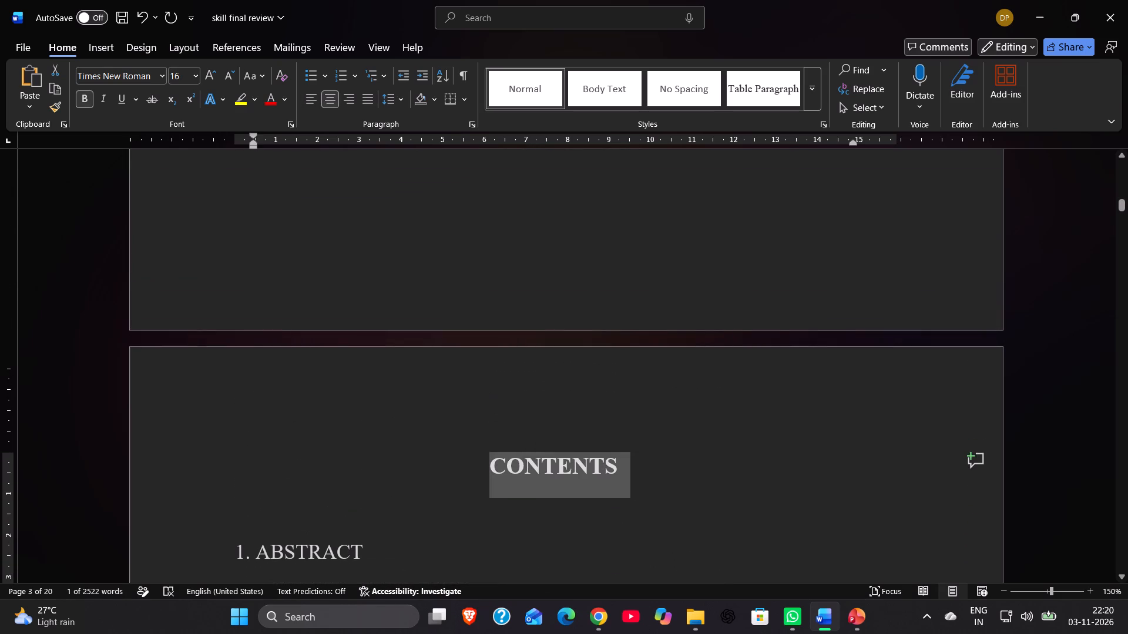
scroll(474, 335, "up", 4)
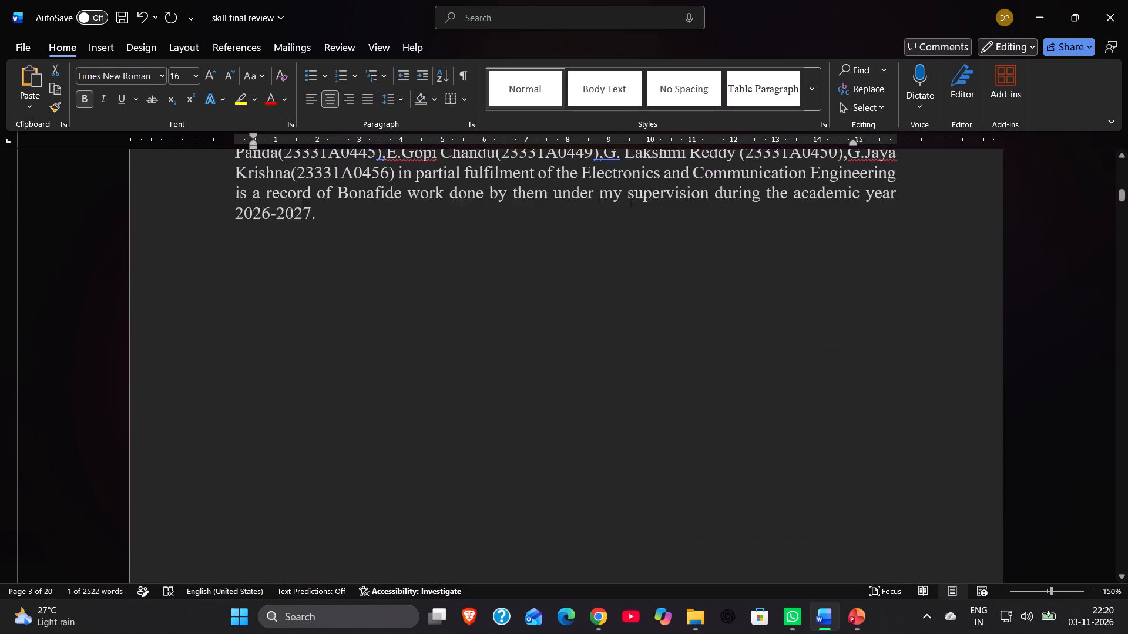
scroll(474, 335, "up", 2)
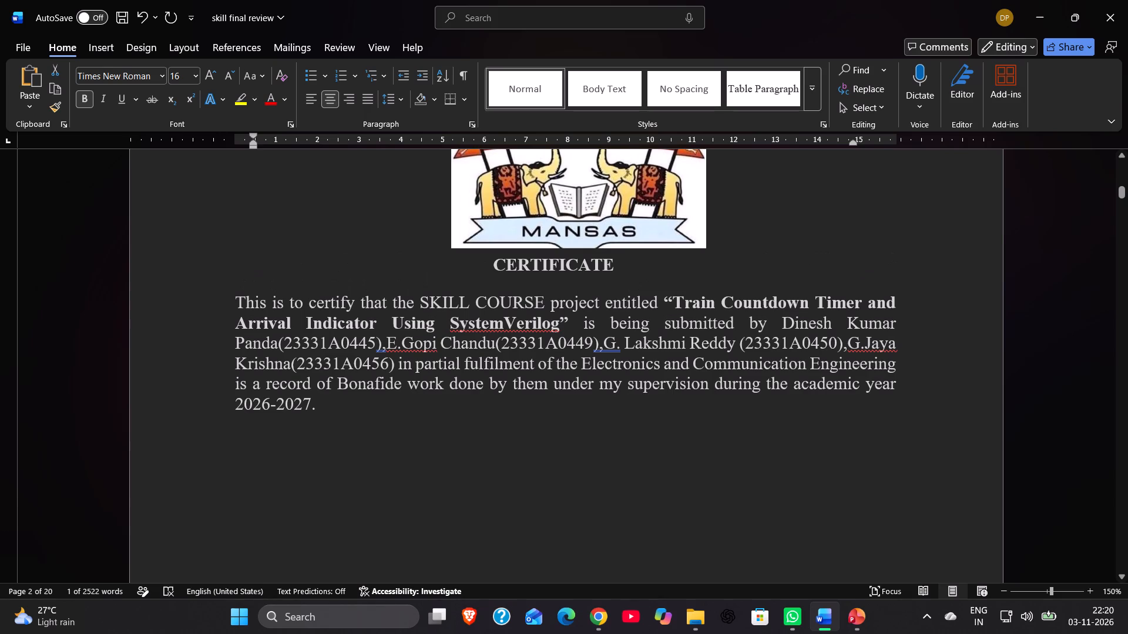
double_click(448, 305)
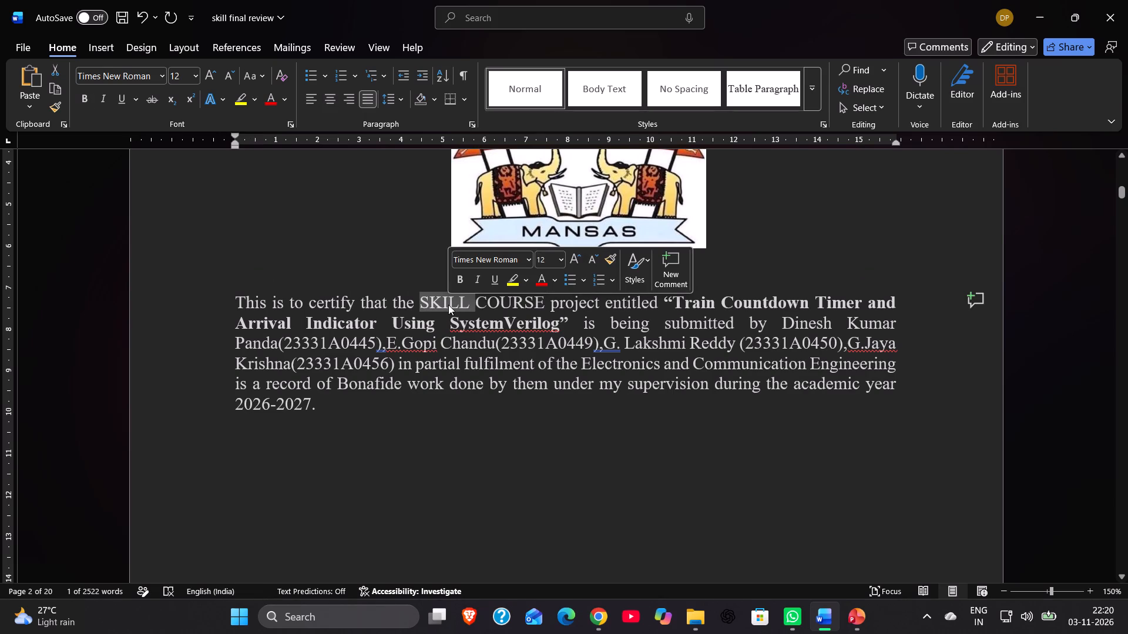
Reduce the ABSTRACT heading to font size 16.
scroll(448, 305, "down", 4)
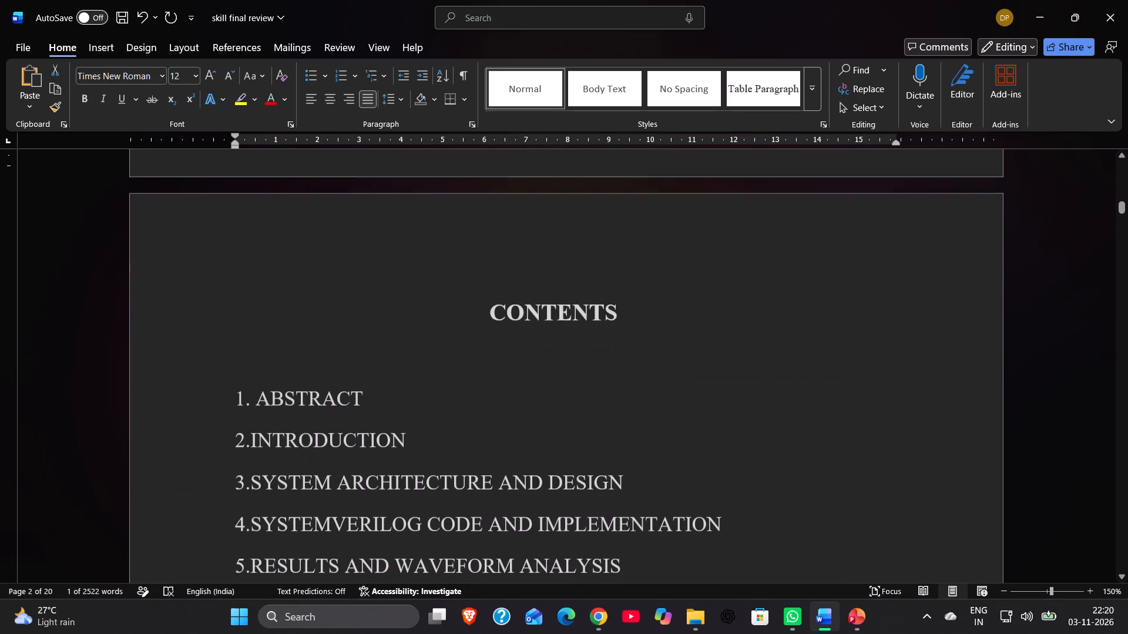
scroll(448, 305, "down", 1)
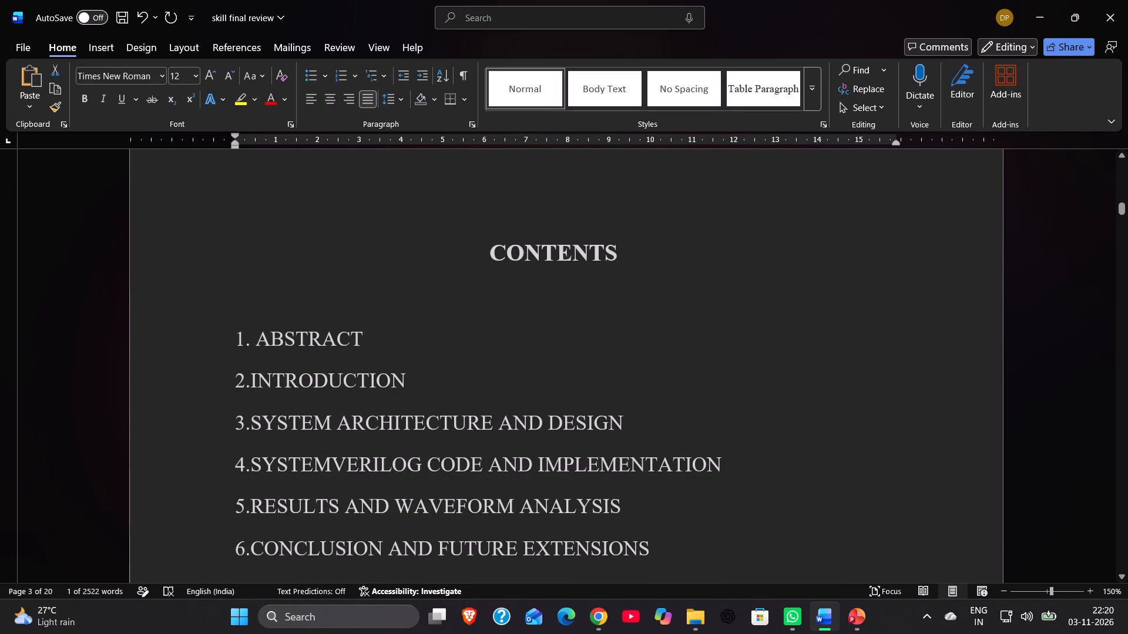
scroll(314, 342, "down", 4)
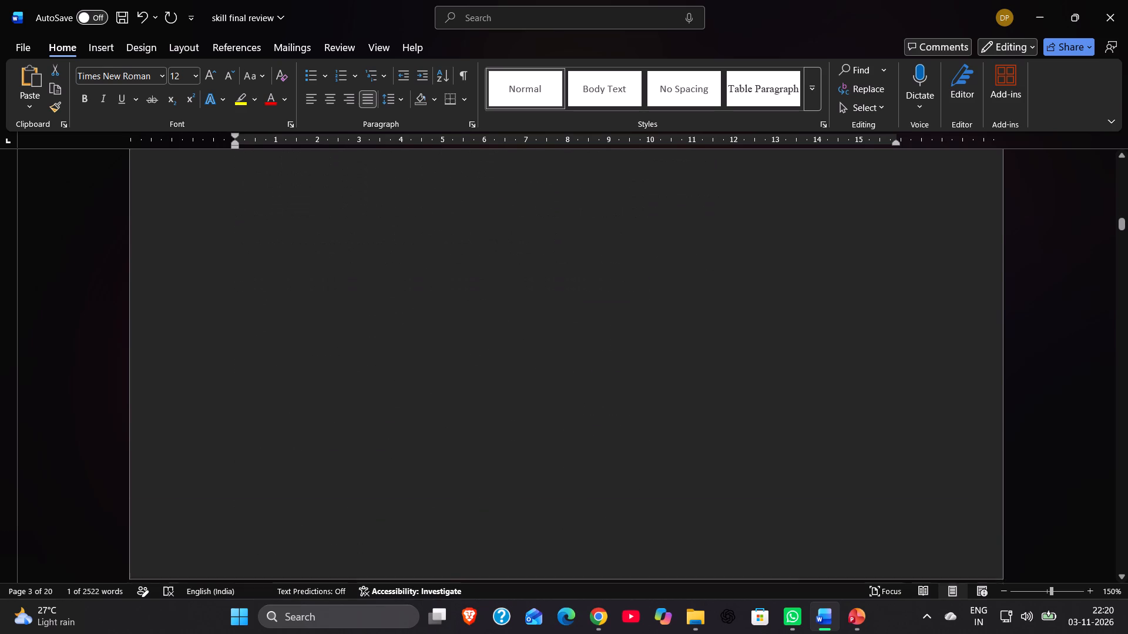
scroll(314, 342, "down", 1)
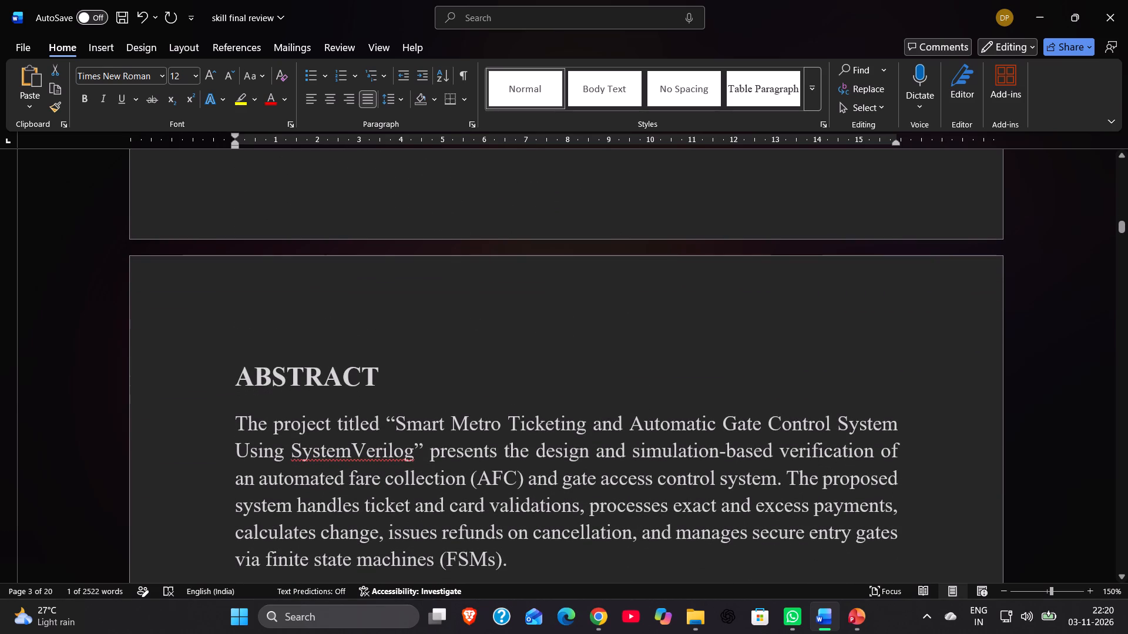
double_click(307, 375)
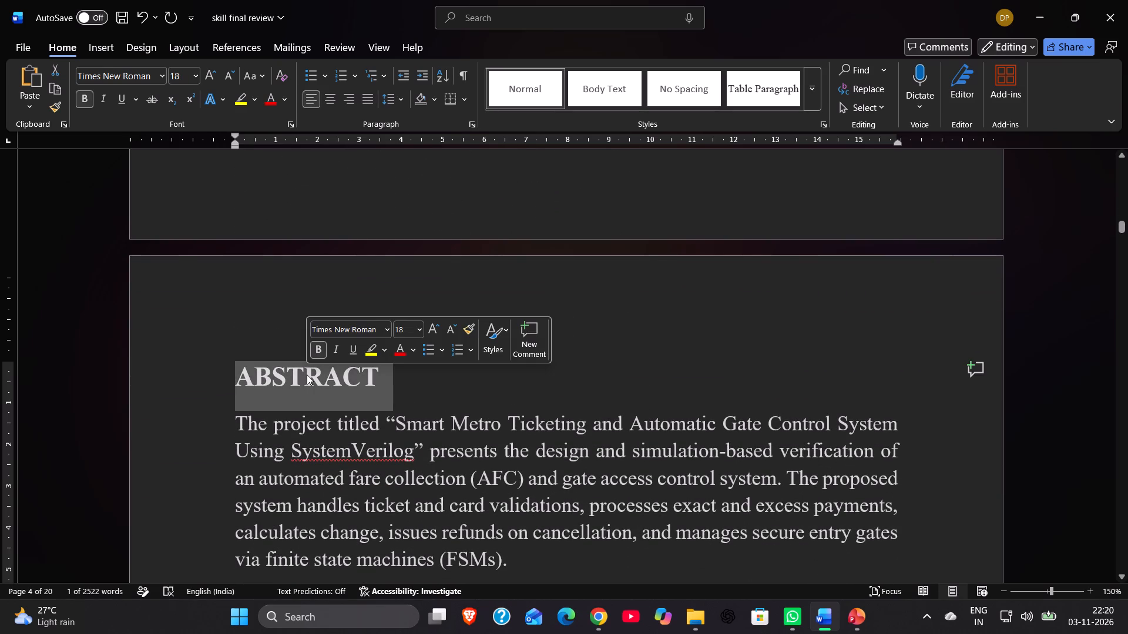
left_click(447, 329)
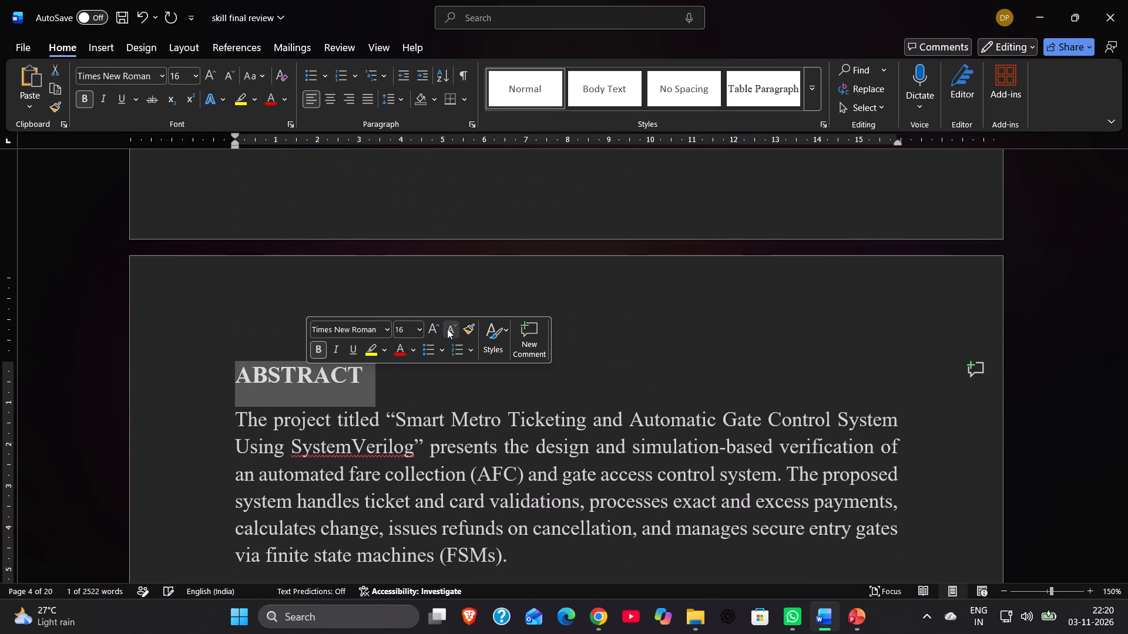
Reduce both body paragraphs of the abstract to font size 12.
double_click(331, 418)
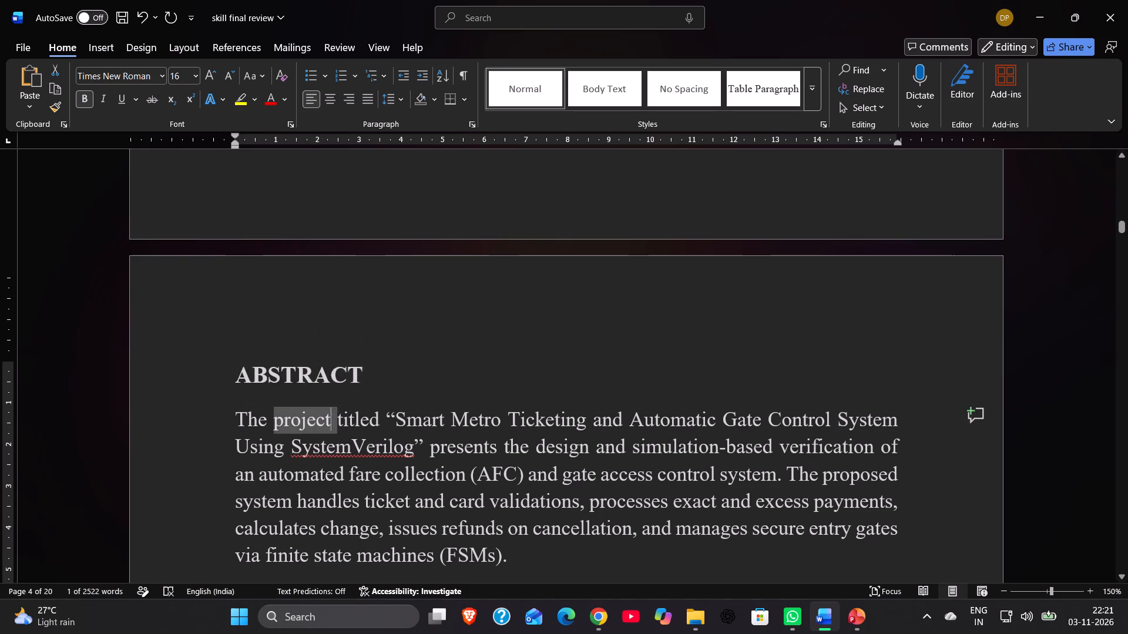
left_click(229, 419)
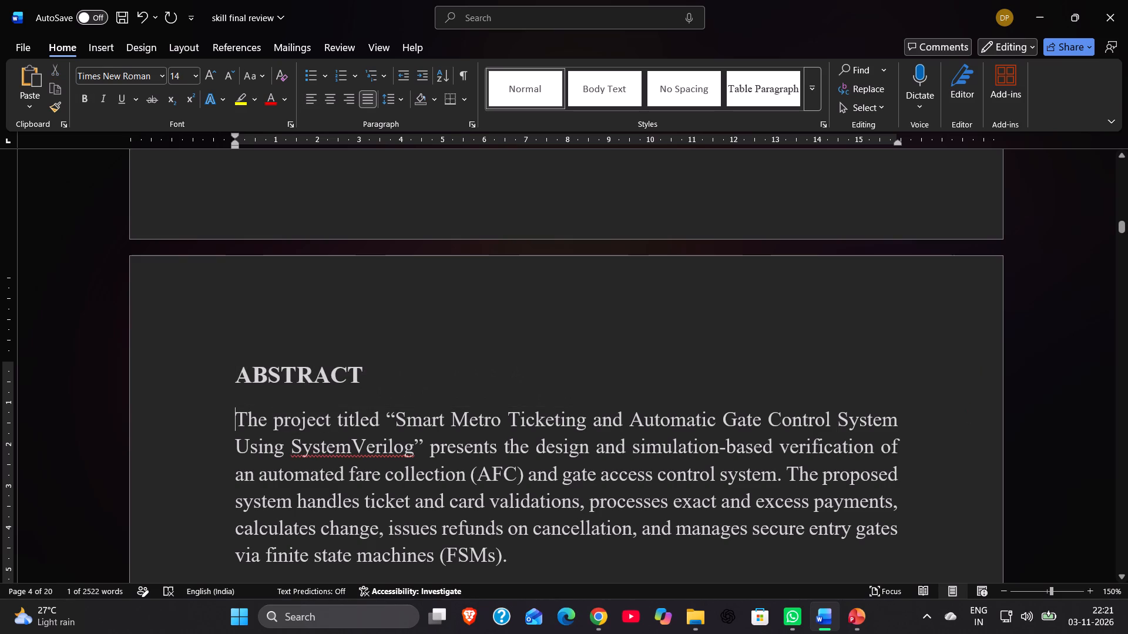
left_click_drag(229, 419, 550, 593)
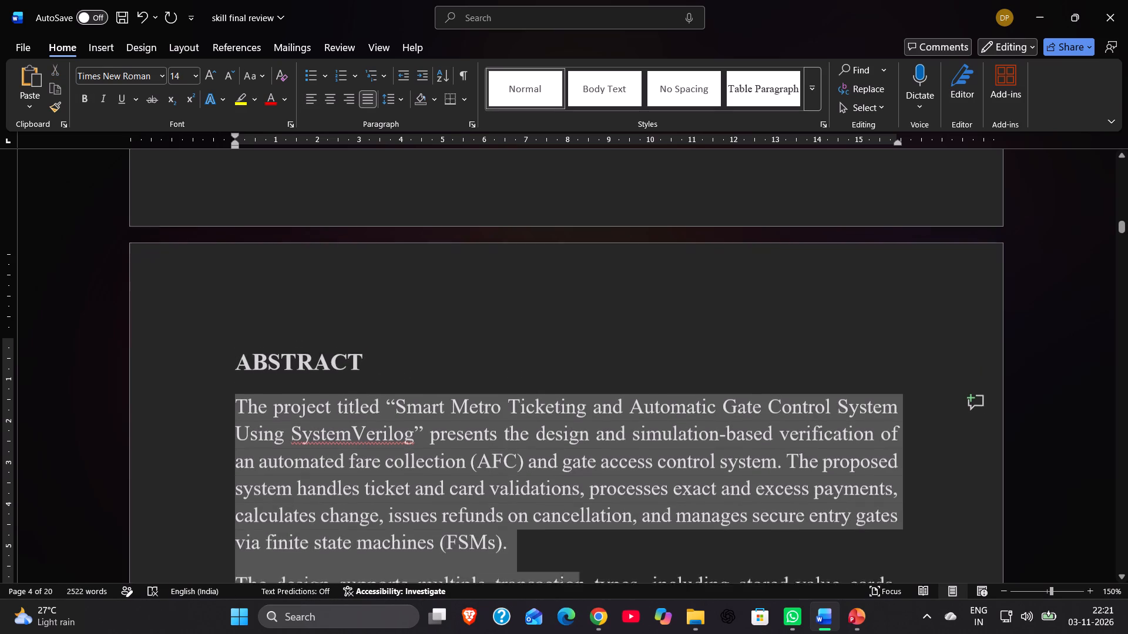
left_click_drag(550, 593, 532, 552)
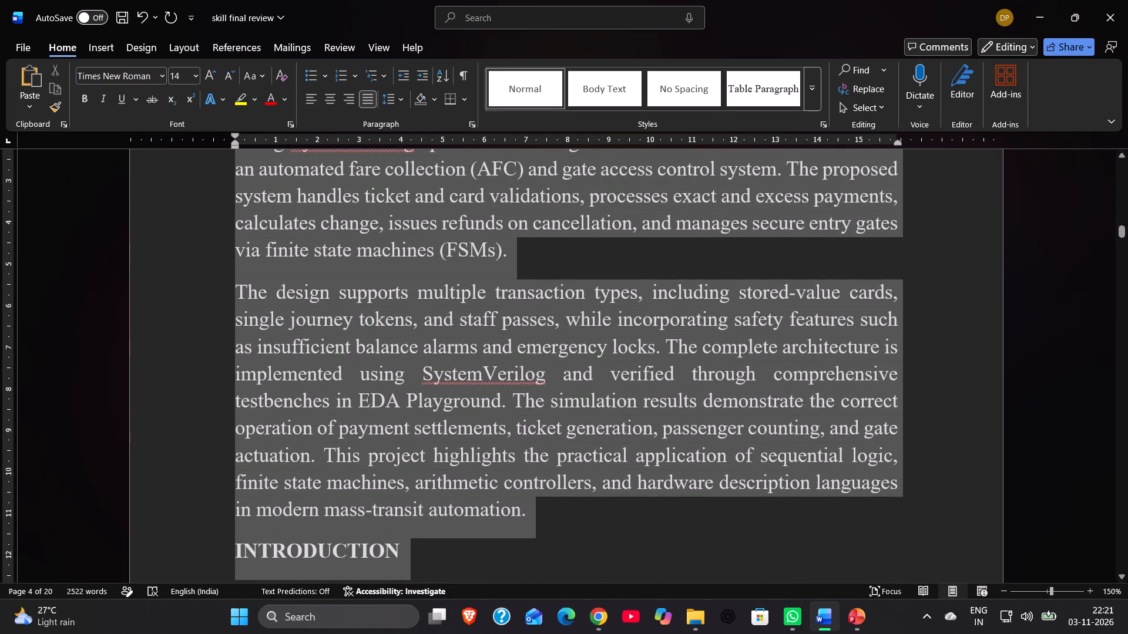
left_click_drag(532, 552, 527, 523)
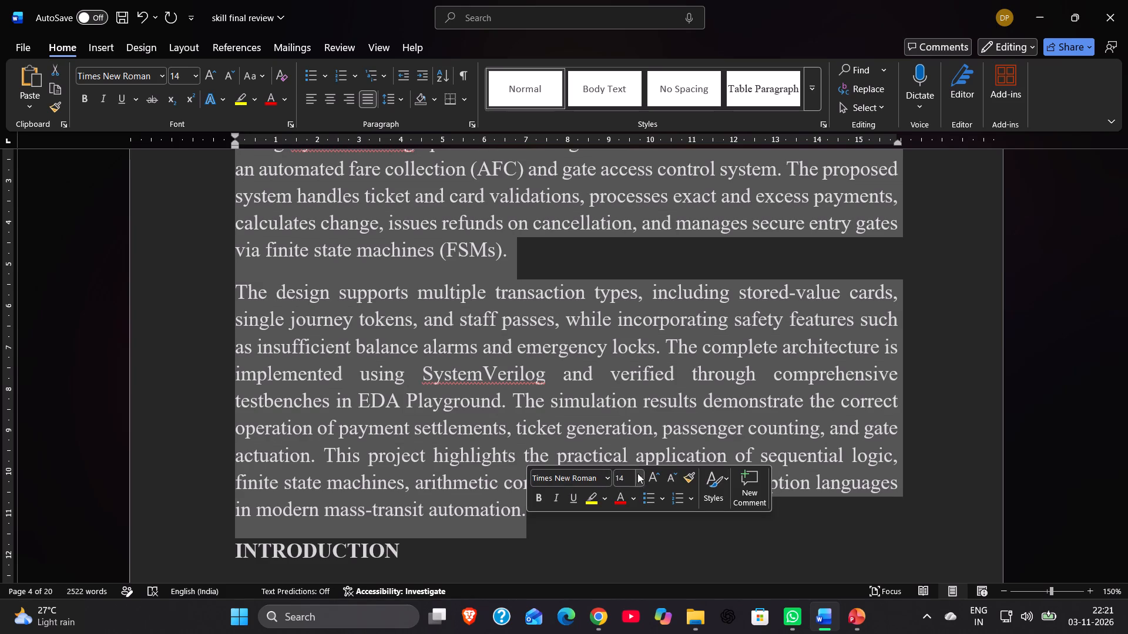
left_click(669, 477)
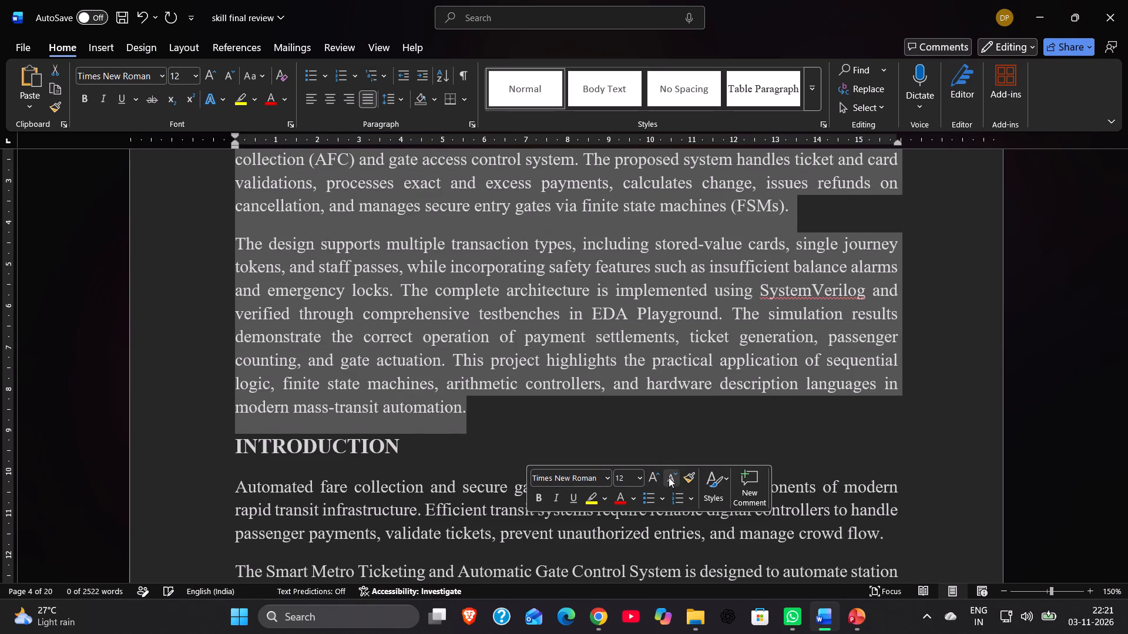
left_click(570, 428)
Check the INTRODUCTION heading's font size and look over the introduction text beneath it.
scroll(570, 428, "down", 1)
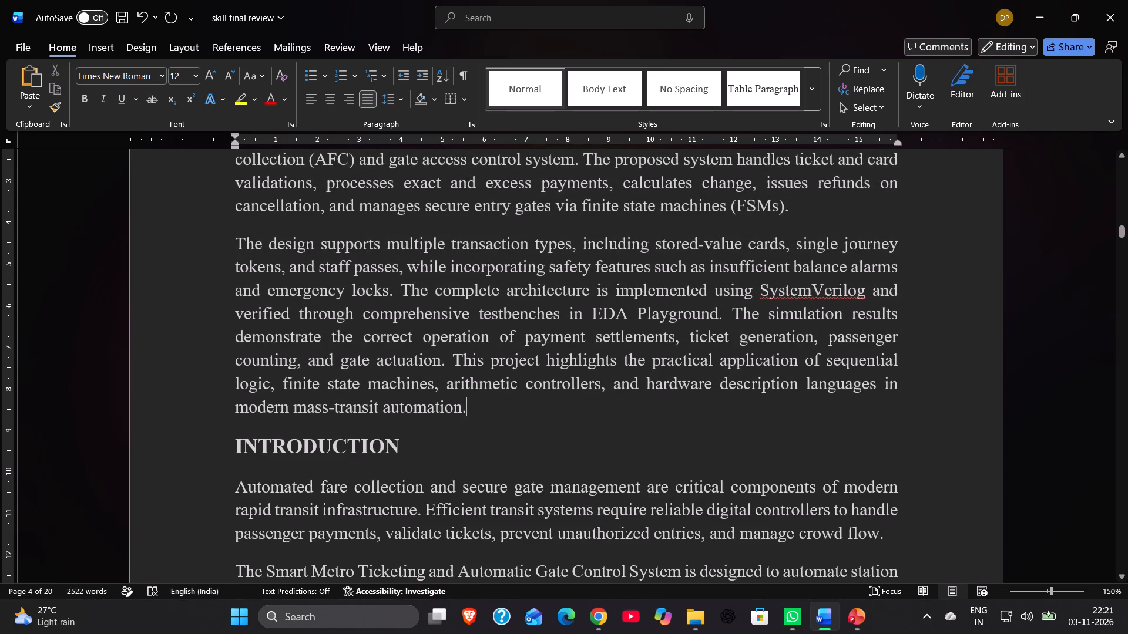
scroll(570, 428, "down", 2)
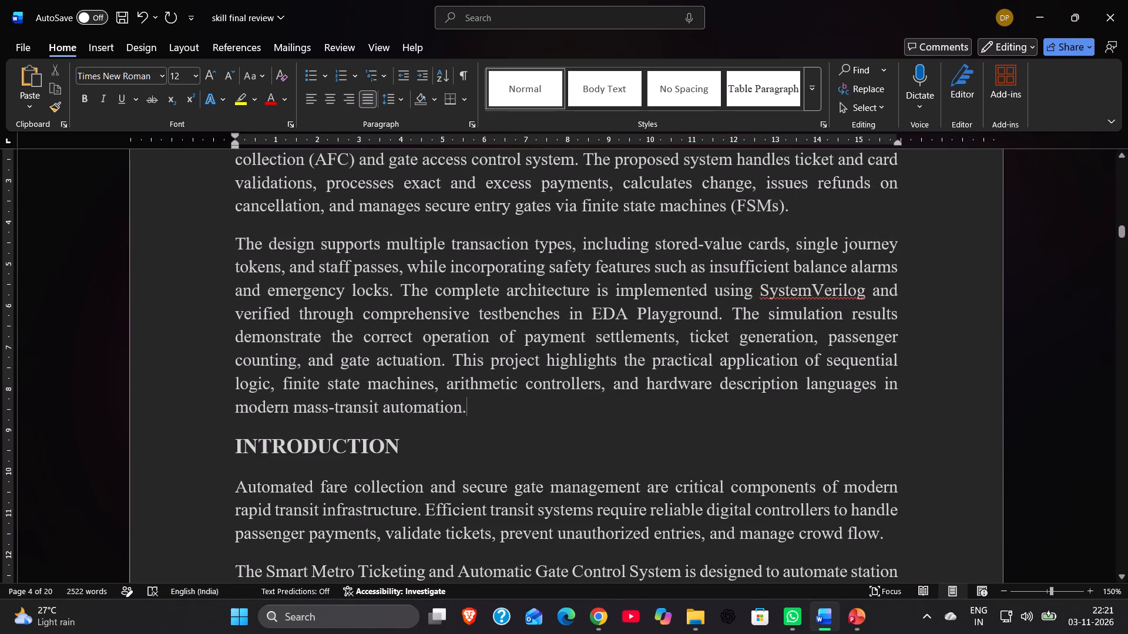
double_click(367, 442)
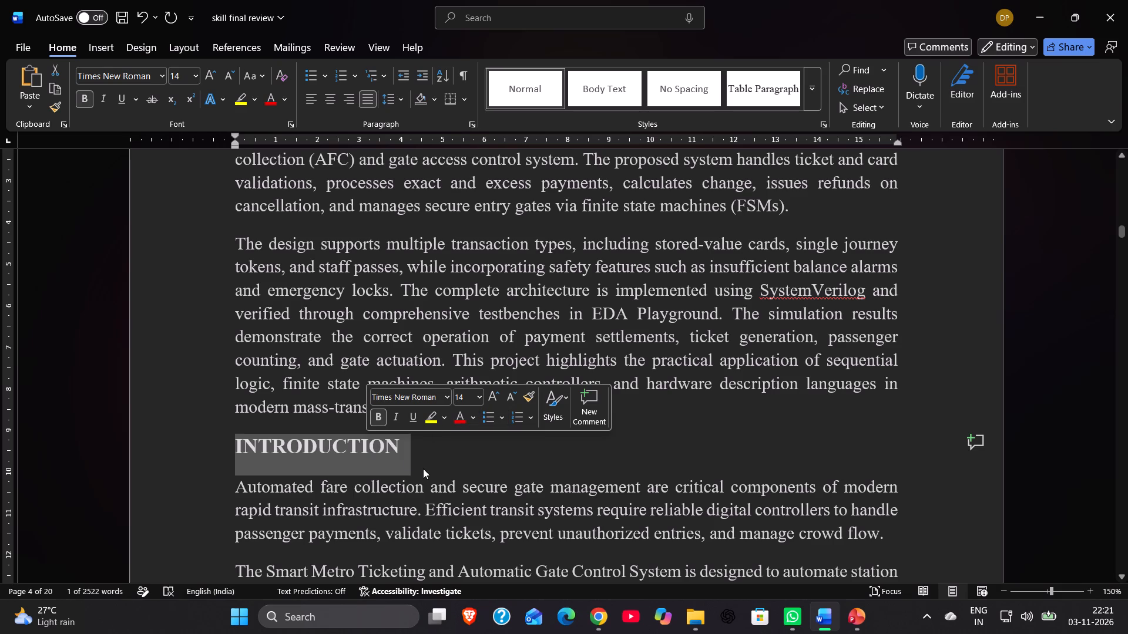
left_click(424, 468)
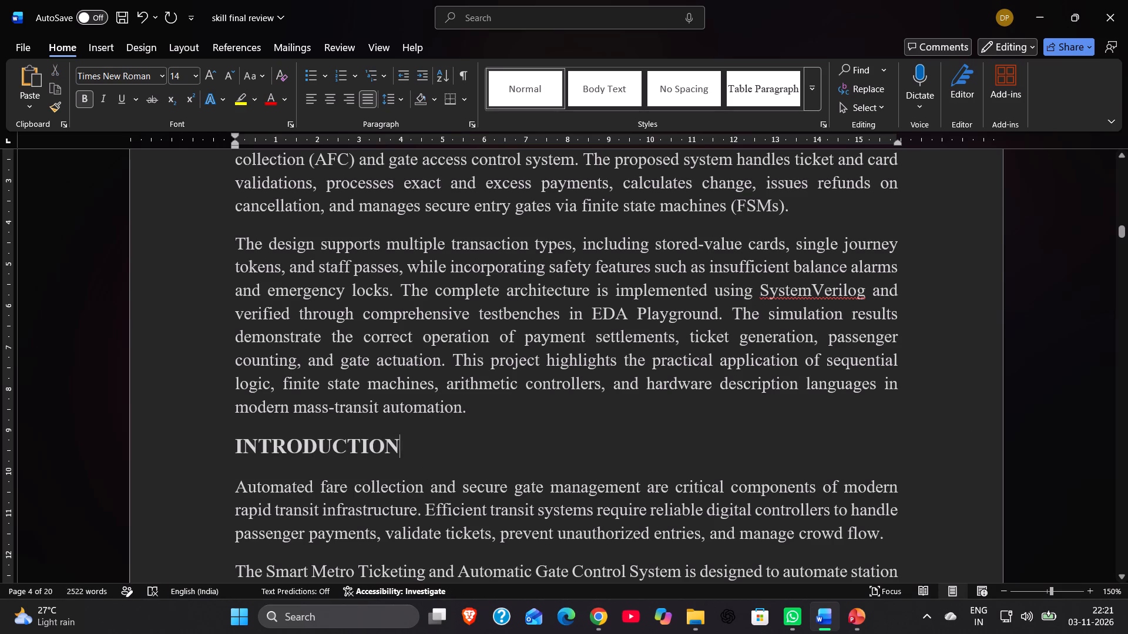
scroll(237, 487, "right", 1)
scroll(237, 487, "down", 1)
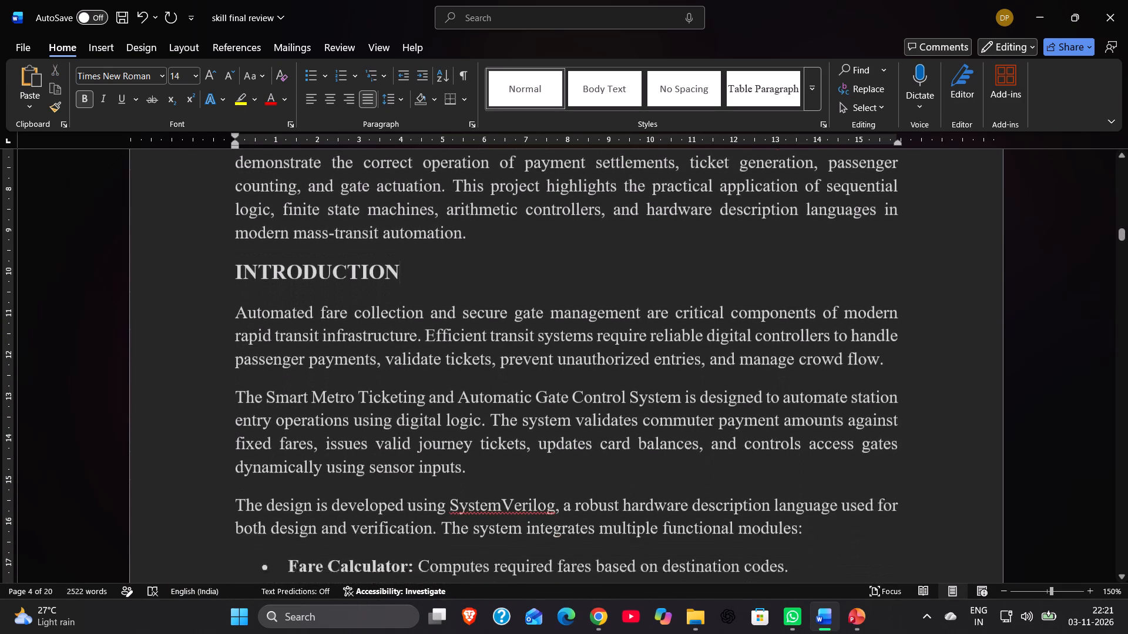
scroll(237, 487, "down", 1)
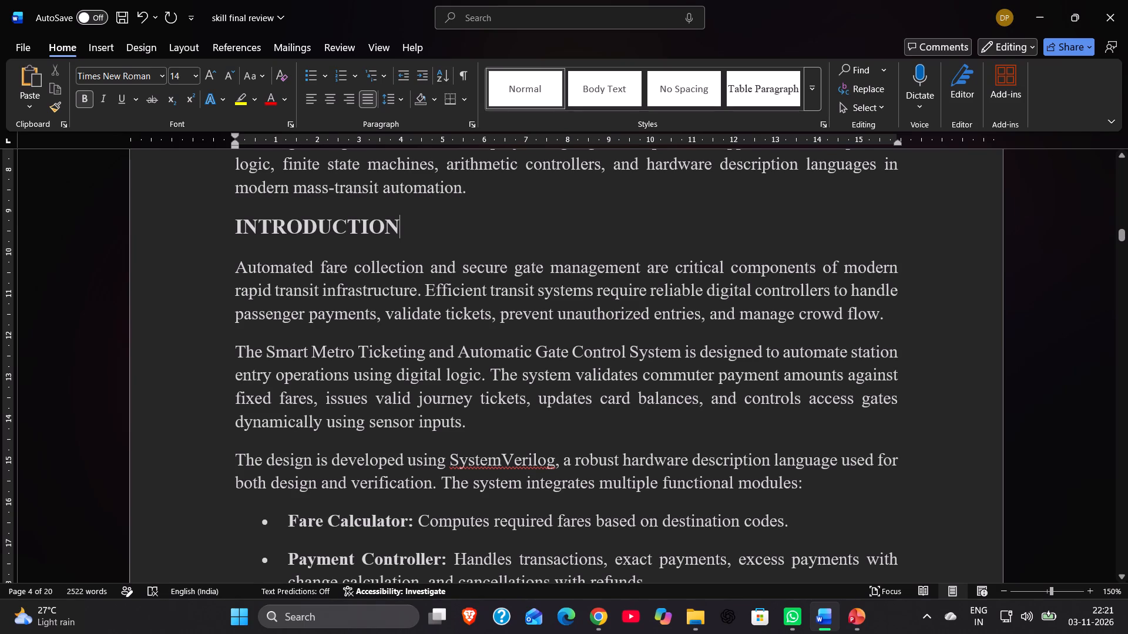
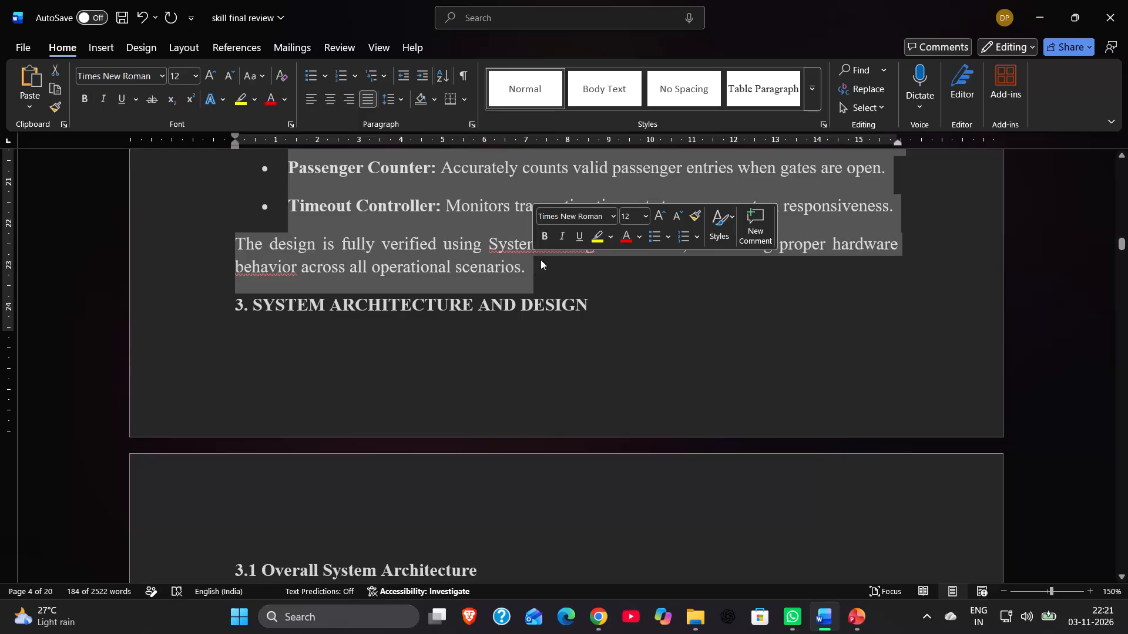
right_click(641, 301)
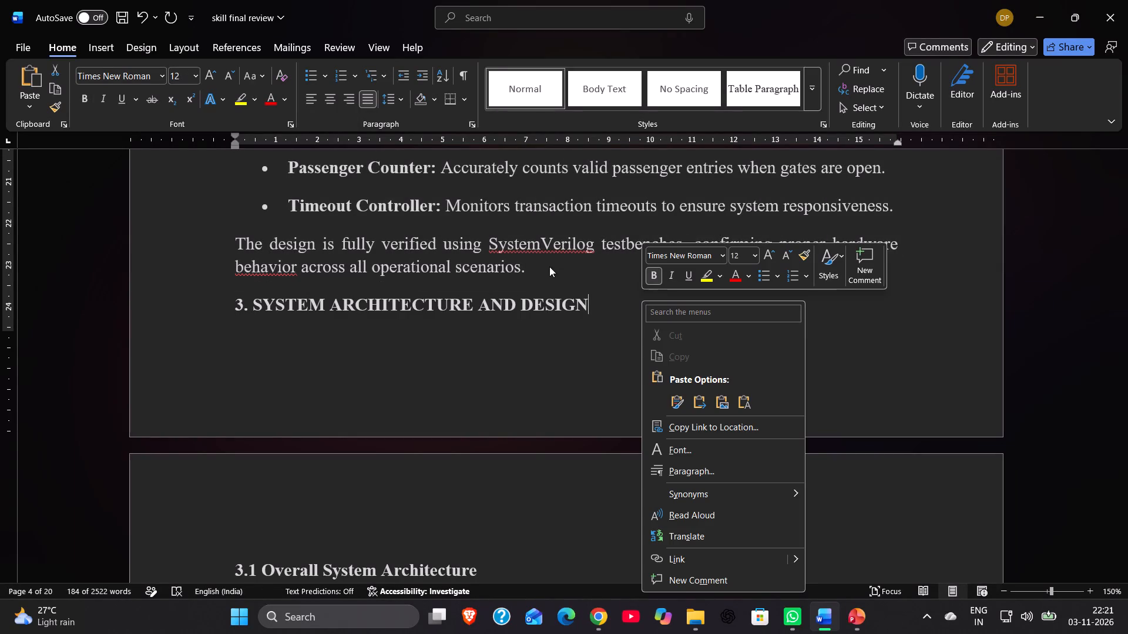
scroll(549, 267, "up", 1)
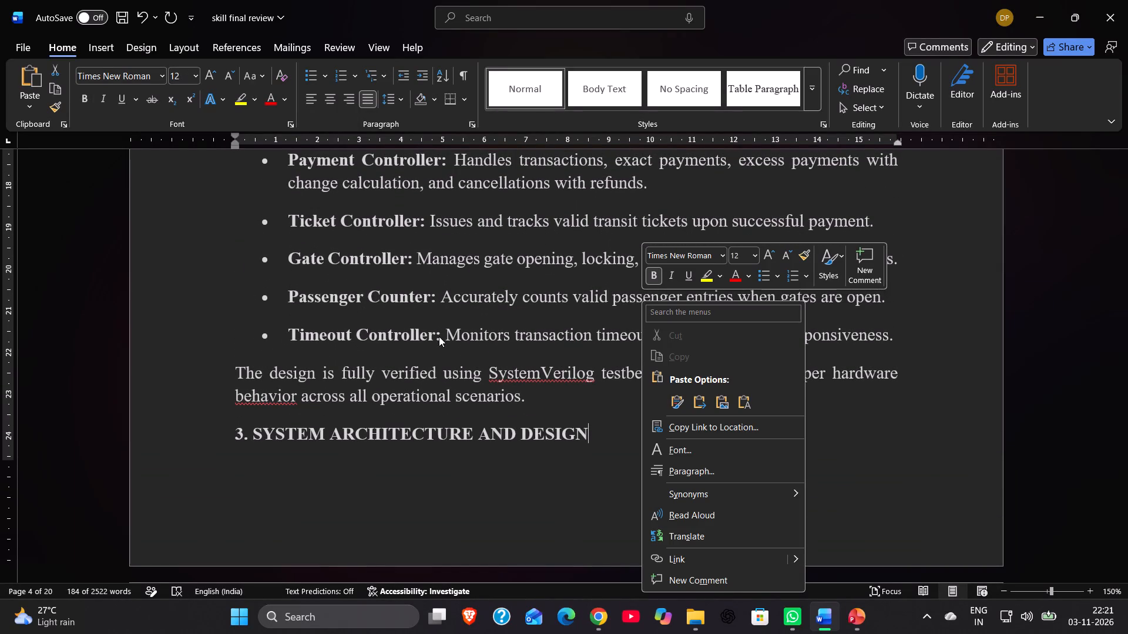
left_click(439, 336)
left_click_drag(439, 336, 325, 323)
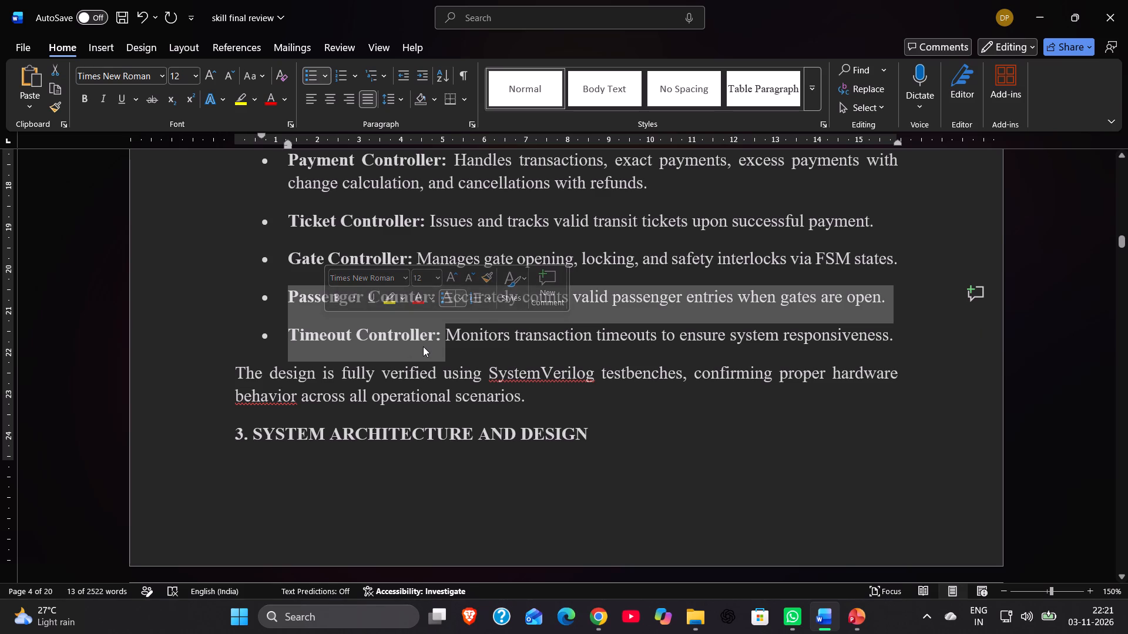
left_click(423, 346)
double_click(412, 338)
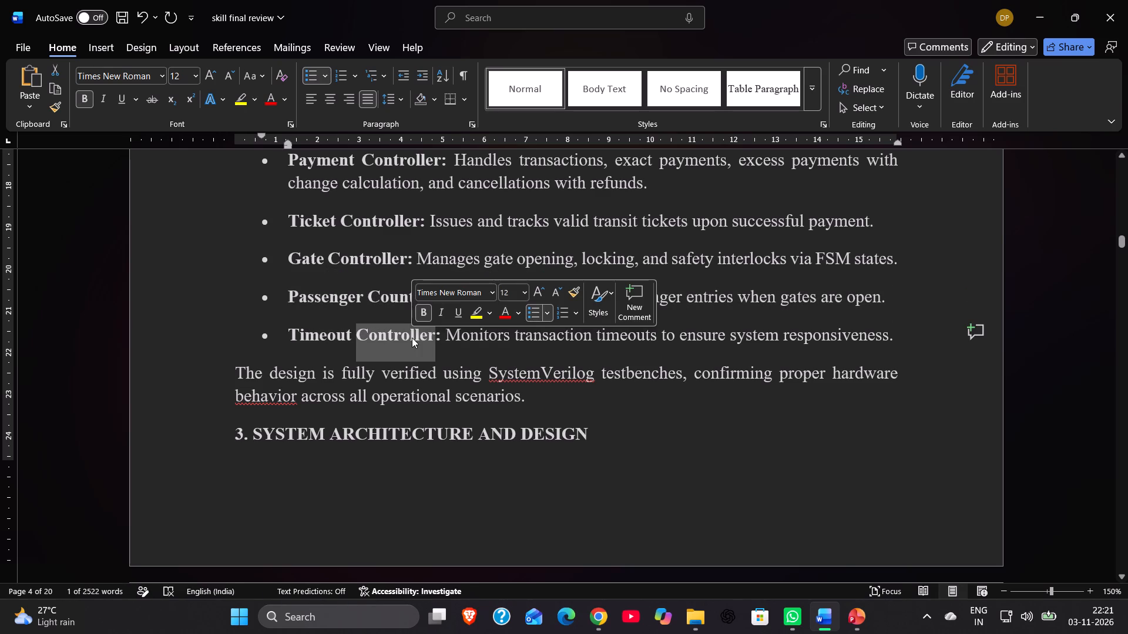
Ignore all spelling flags for "SystemVerilog", starting from the paragraph above the functional modules list.
scroll(370, 271, "up", 1)
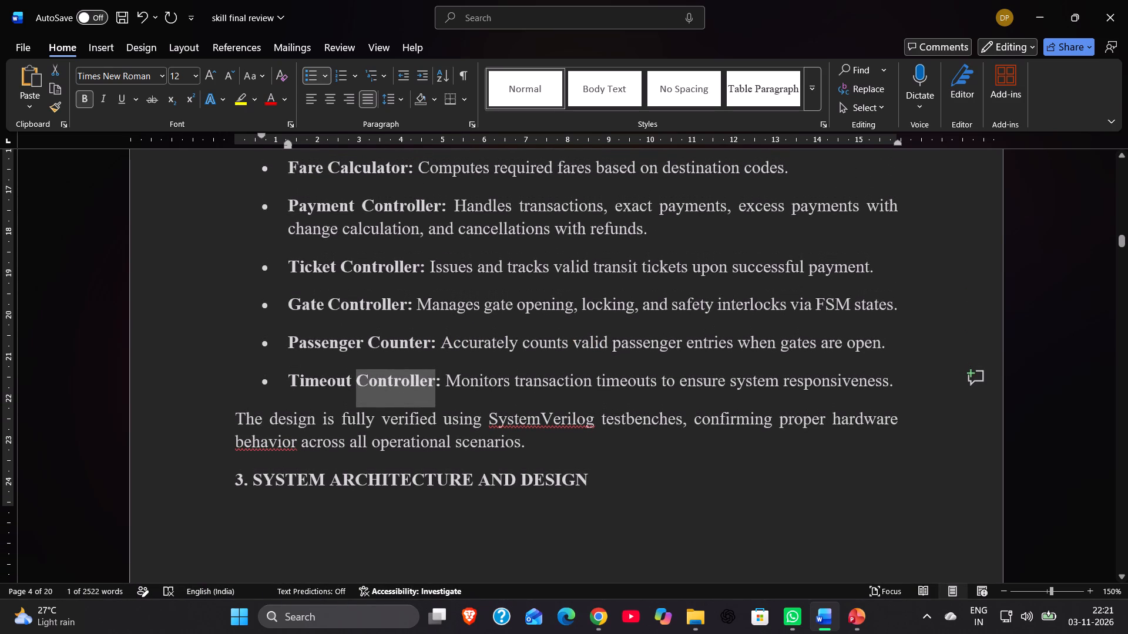
scroll(370, 271, "up", 2)
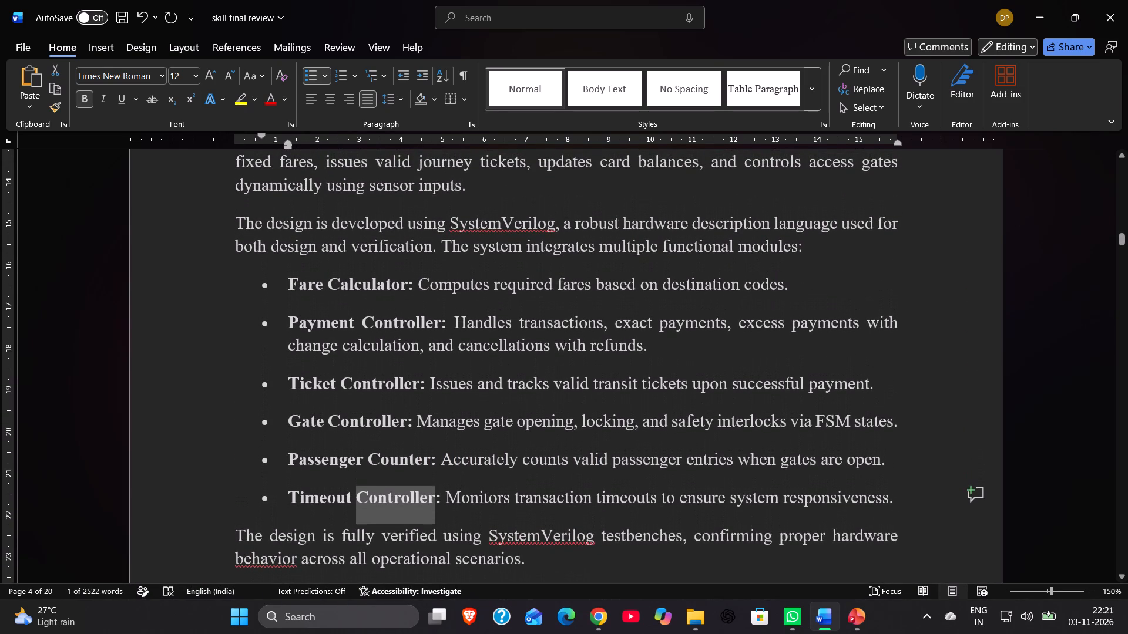
scroll(370, 271, "up", 1)
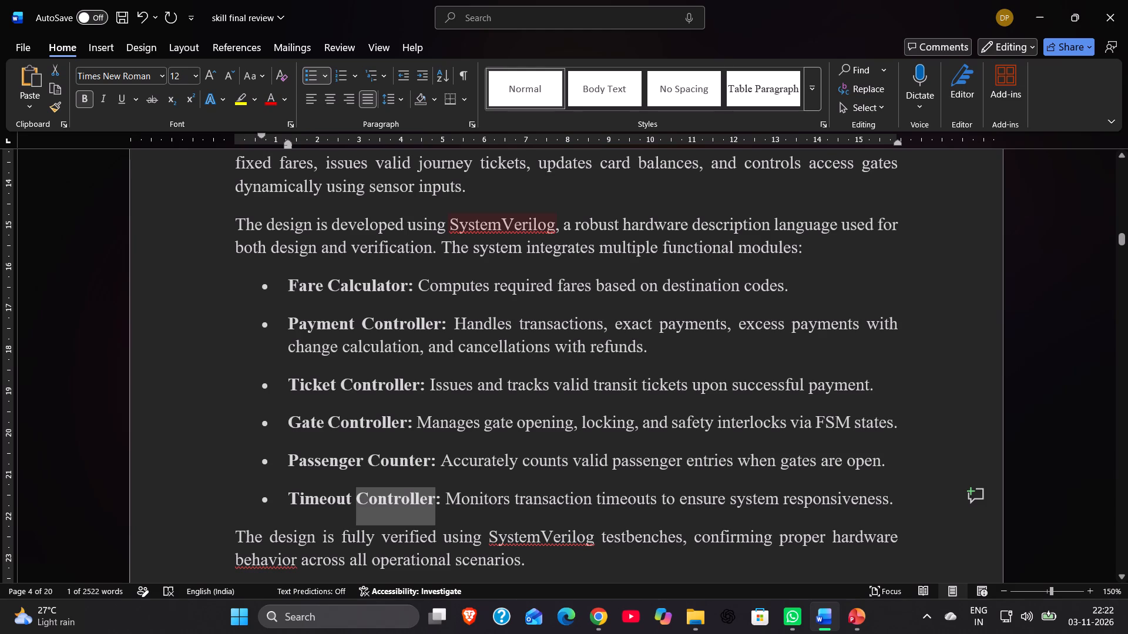
right_click(498, 225)
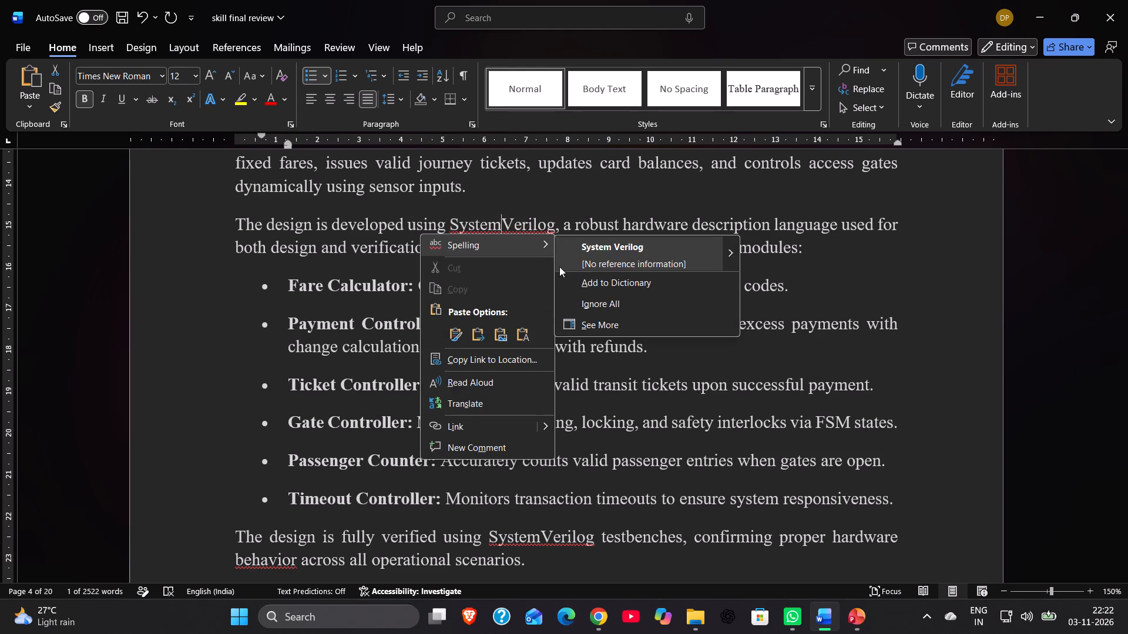
left_click(597, 300)
Correct the flagged word "behavior" to "behaviour" in the closing paragraph before section 3.
scroll(727, 321, "down", 2)
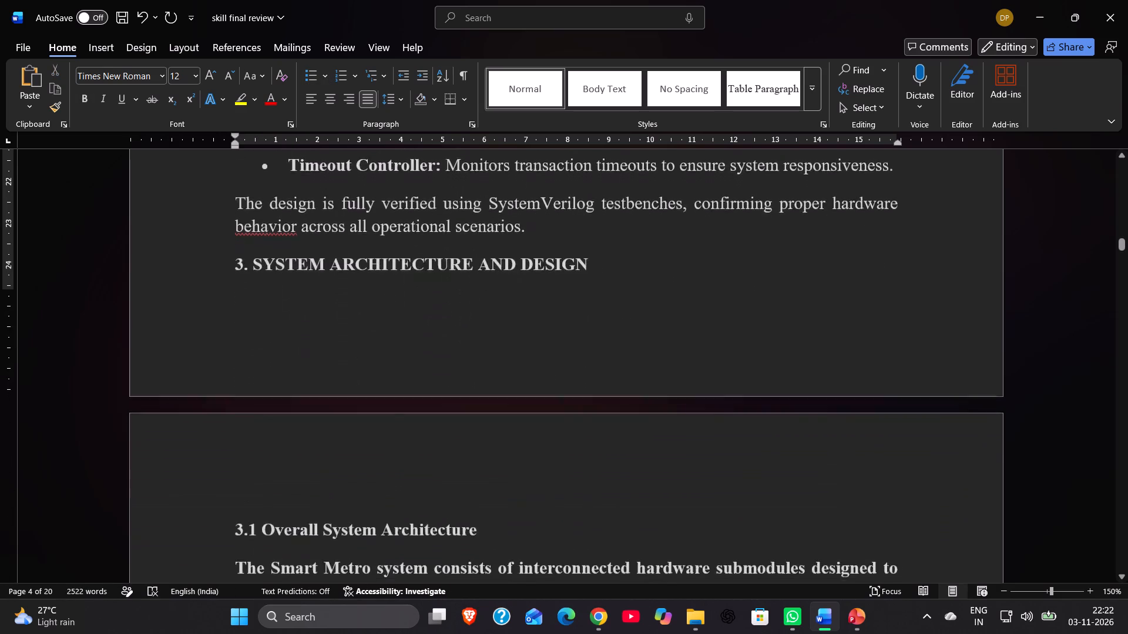
scroll(727, 321, "down", 1)
scroll(727, 321, "up", 2)
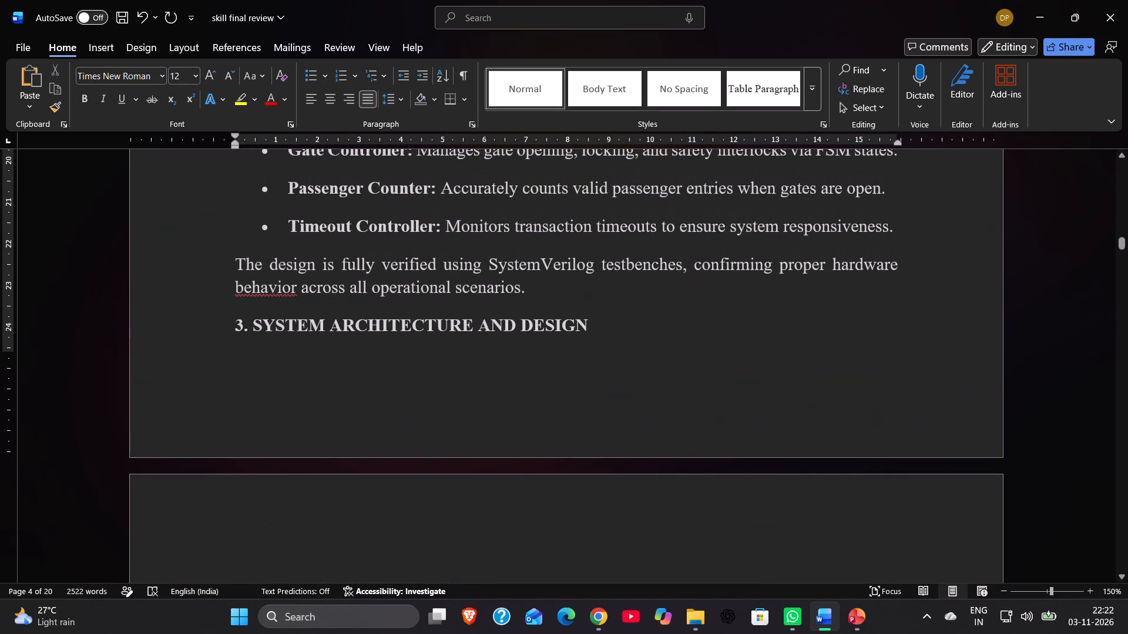
left_click(268, 289)
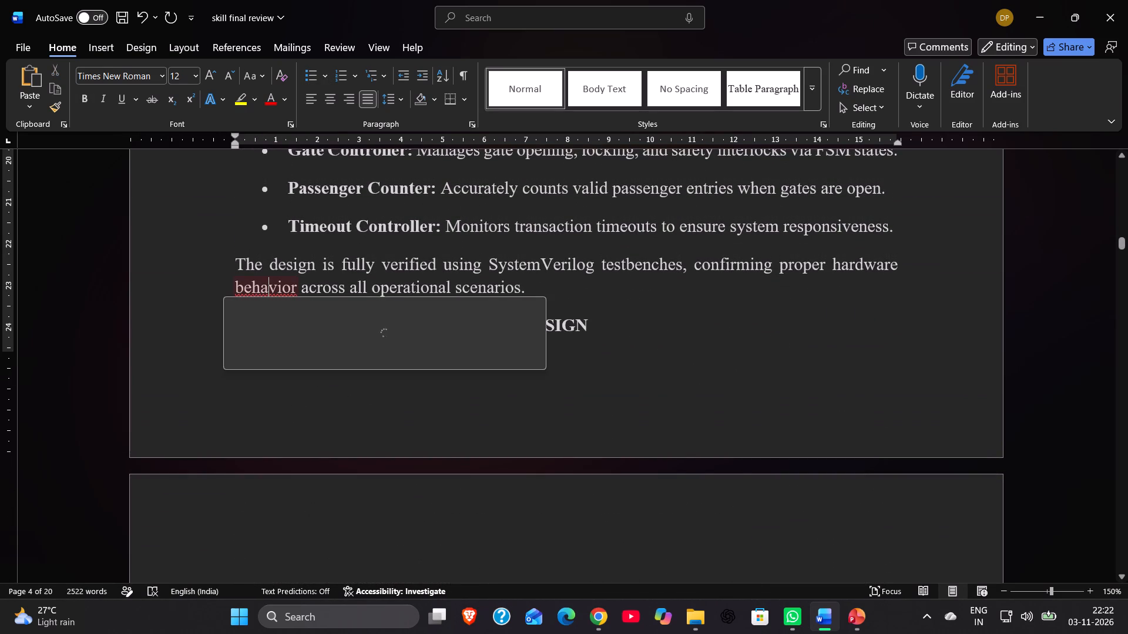
left_click(265, 388)
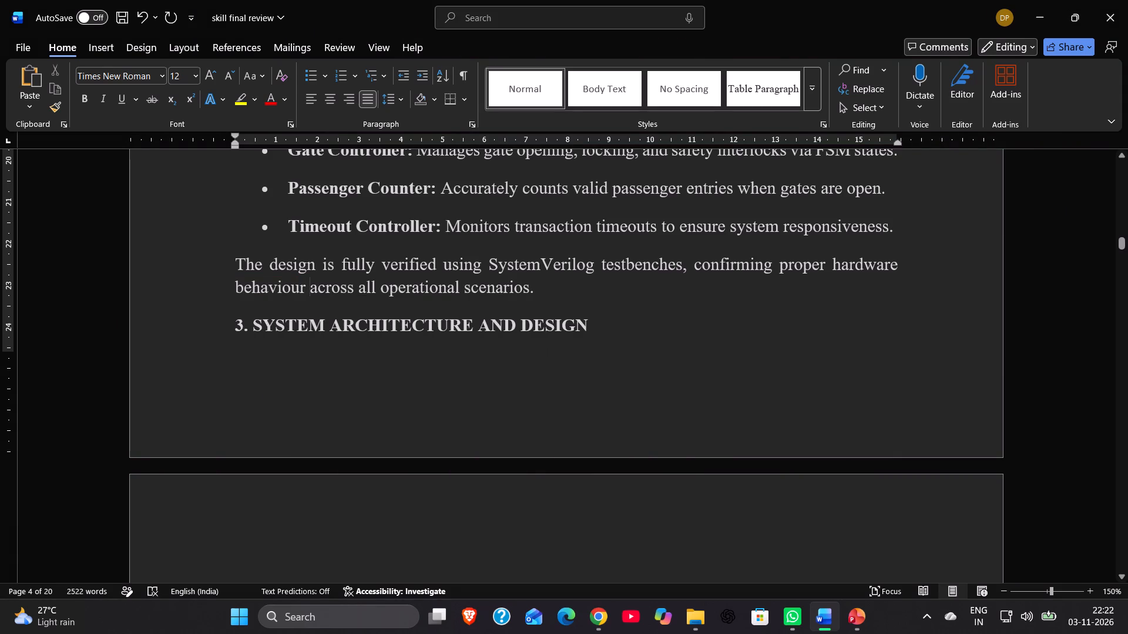
Push the heading "3. SYSTEM ARCHITECTURE AND DESIGN" onto the next page, above section 3.1.
left_click(230, 323)
key("Return")
Increase the font size of the heading "3. SYSTEM ARCHITECTURE AND DESIGN" to 14.
scroll(230, 323, "down", 2)
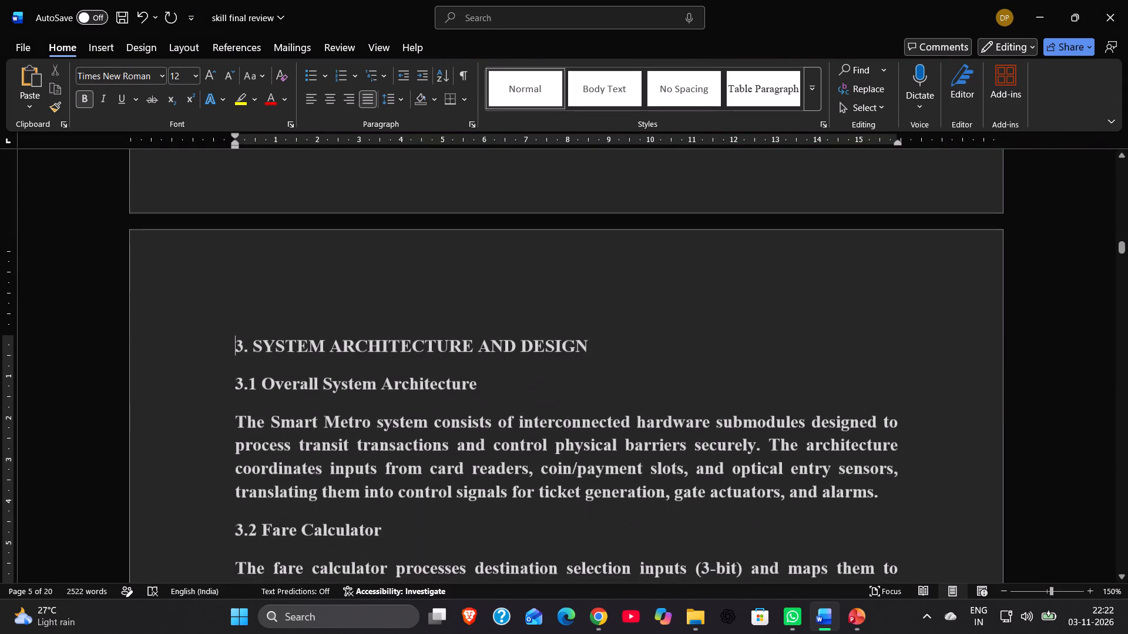
double_click(569, 349)
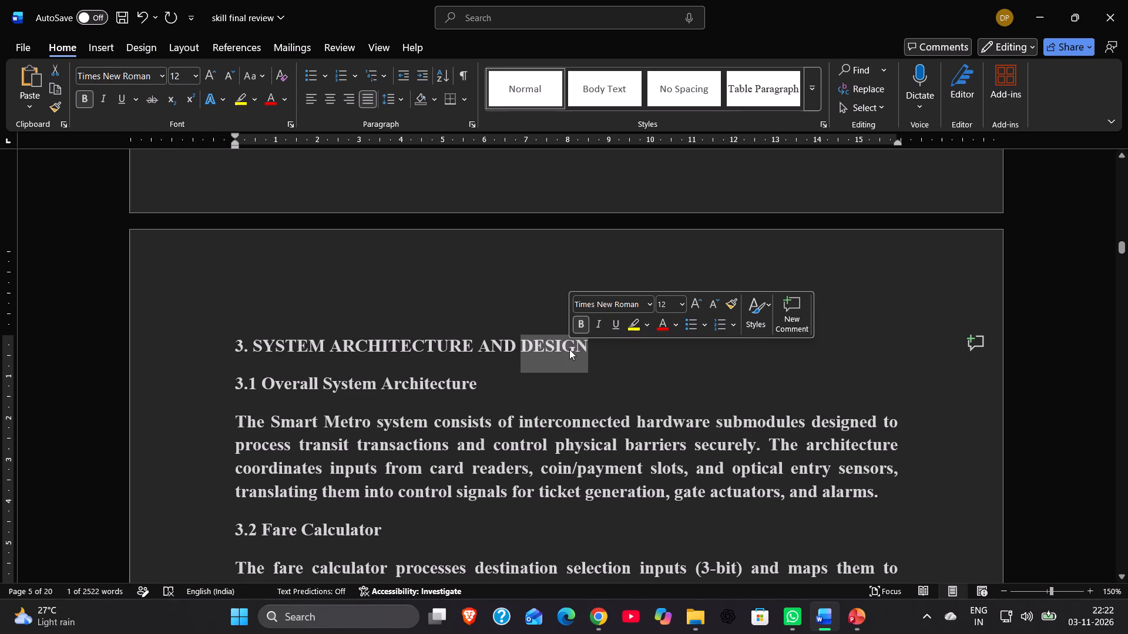
left_click(615, 346)
left_click_drag(615, 346, 520, 338)
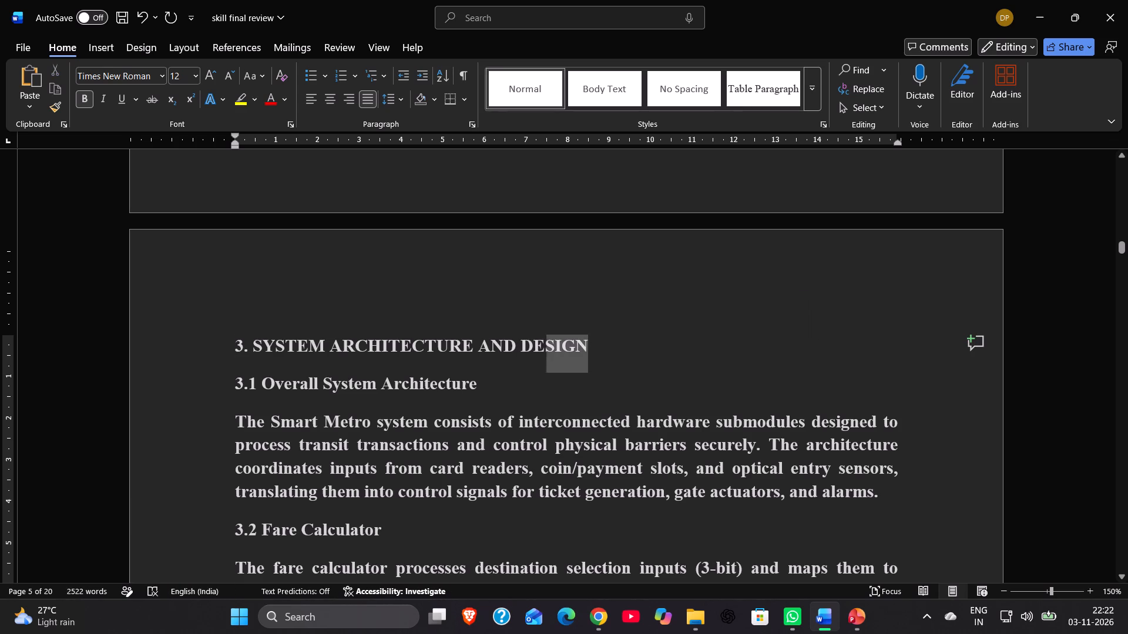
left_click_drag(520, 338, 233, 341)
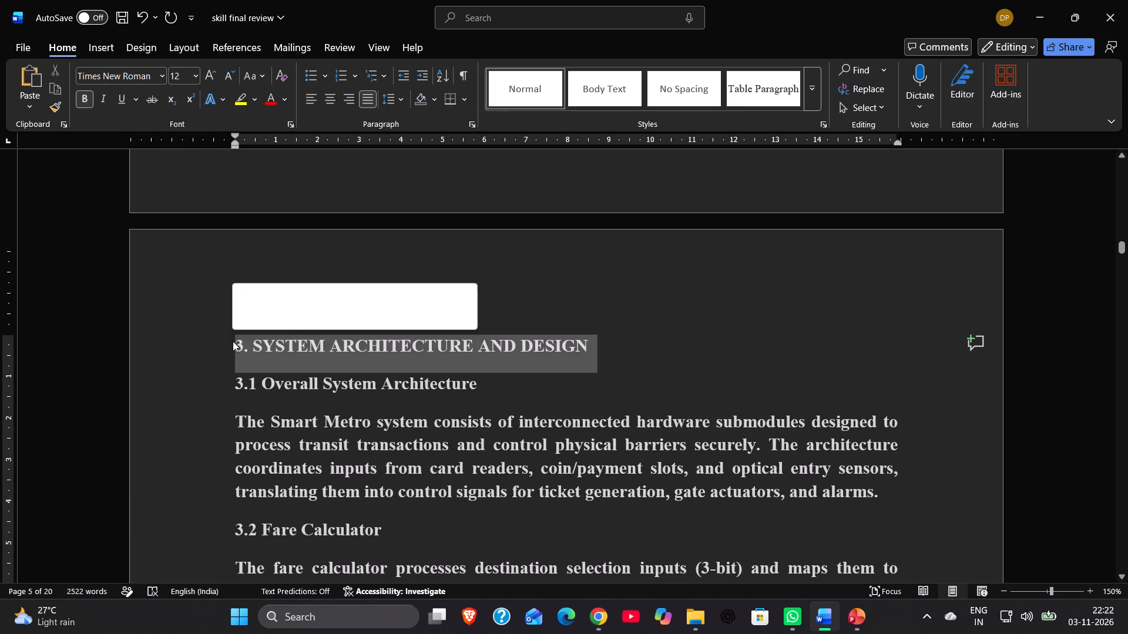
left_click(356, 296)
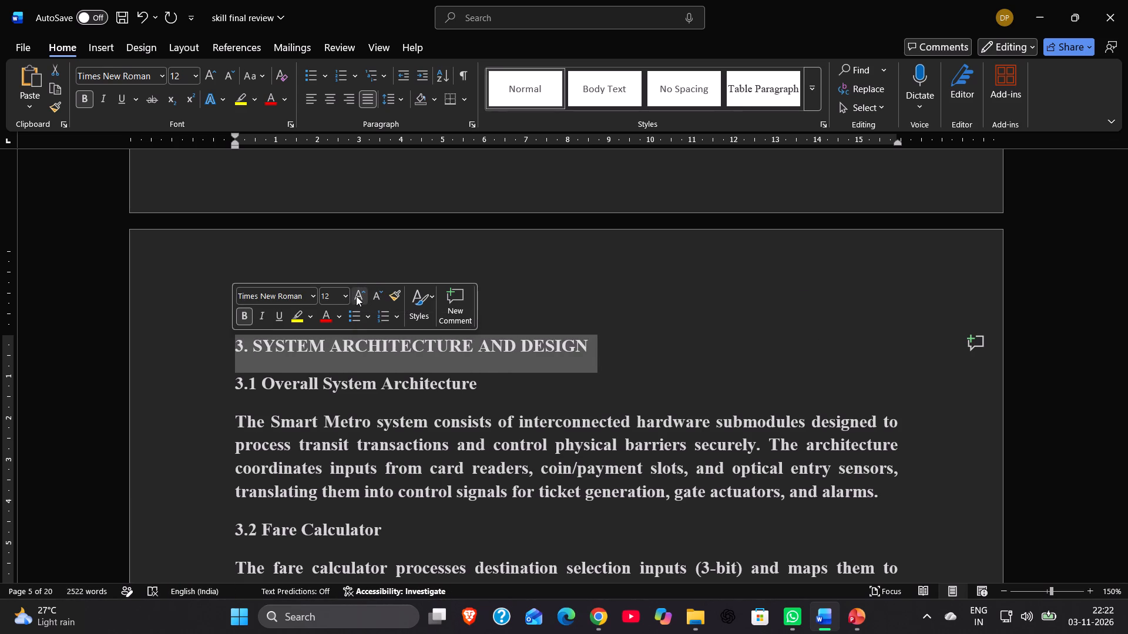
Increase the font size of the subheading "3.1 Overall System Architecture" to 14.
double_click(398, 383)
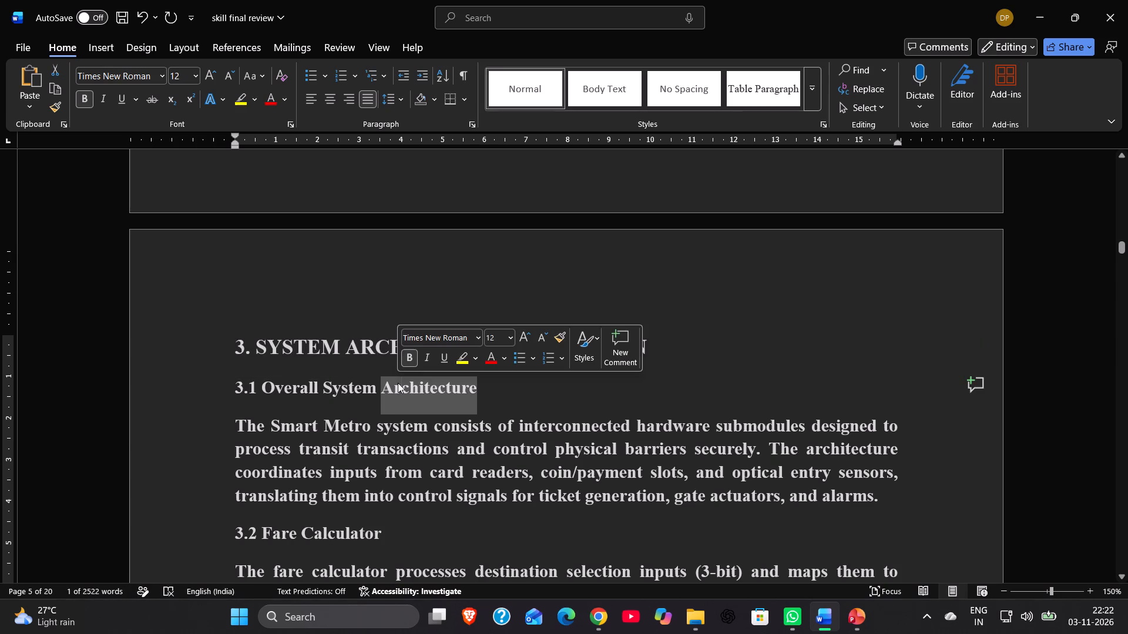
left_click(482, 386)
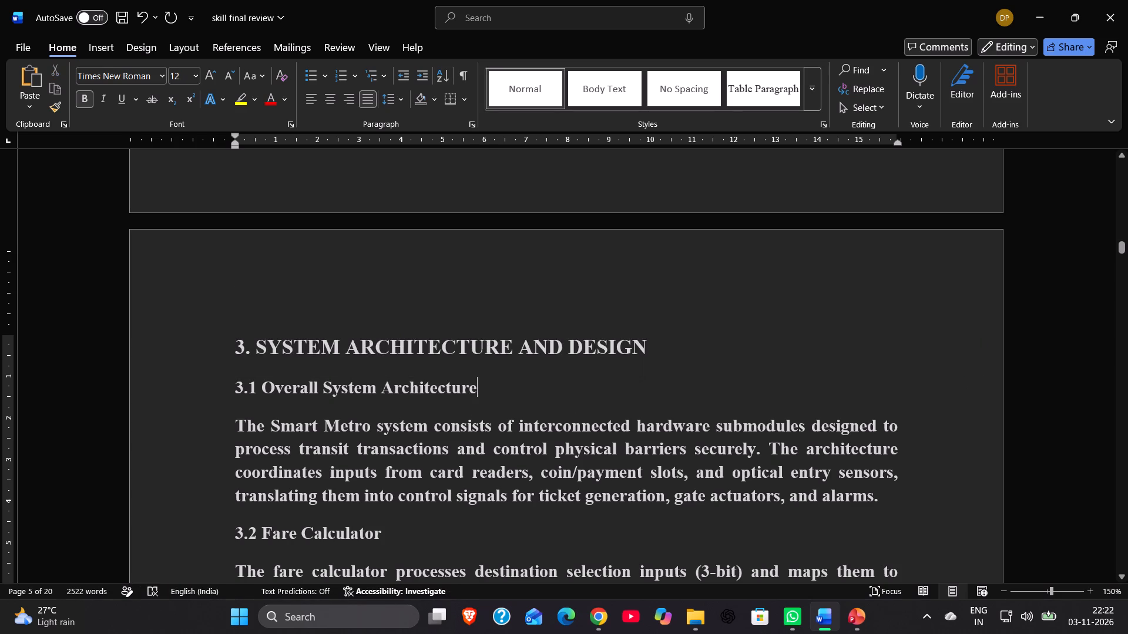
left_click_drag(482, 386, 227, 390)
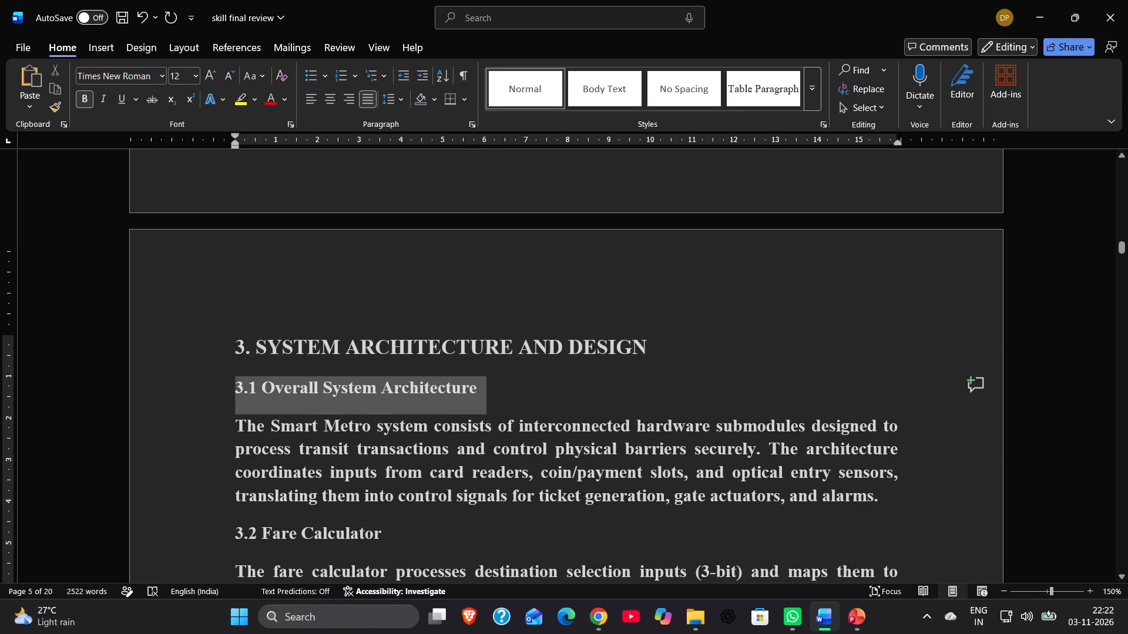
left_click_drag(227, 390, 226, 390)
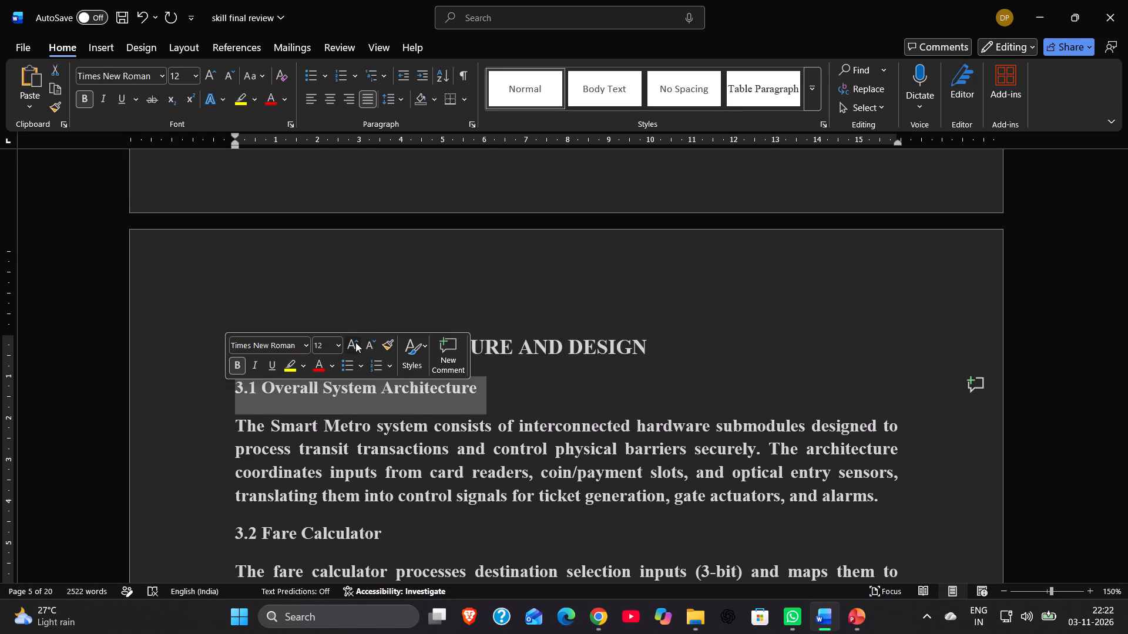
left_click(355, 342)
left_click(543, 386)
Remove the bold formatting from the whole body paragraph under "3.1 Overall System Architecture".
scroll(543, 386, "down", 1)
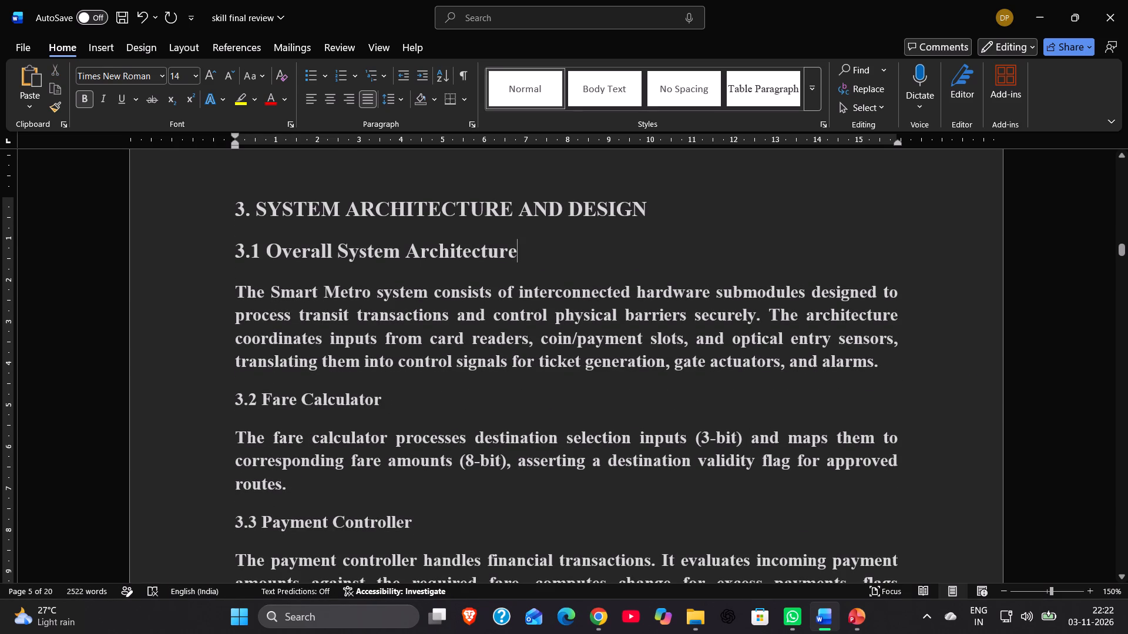
left_click_drag(236, 290, 599, 358)
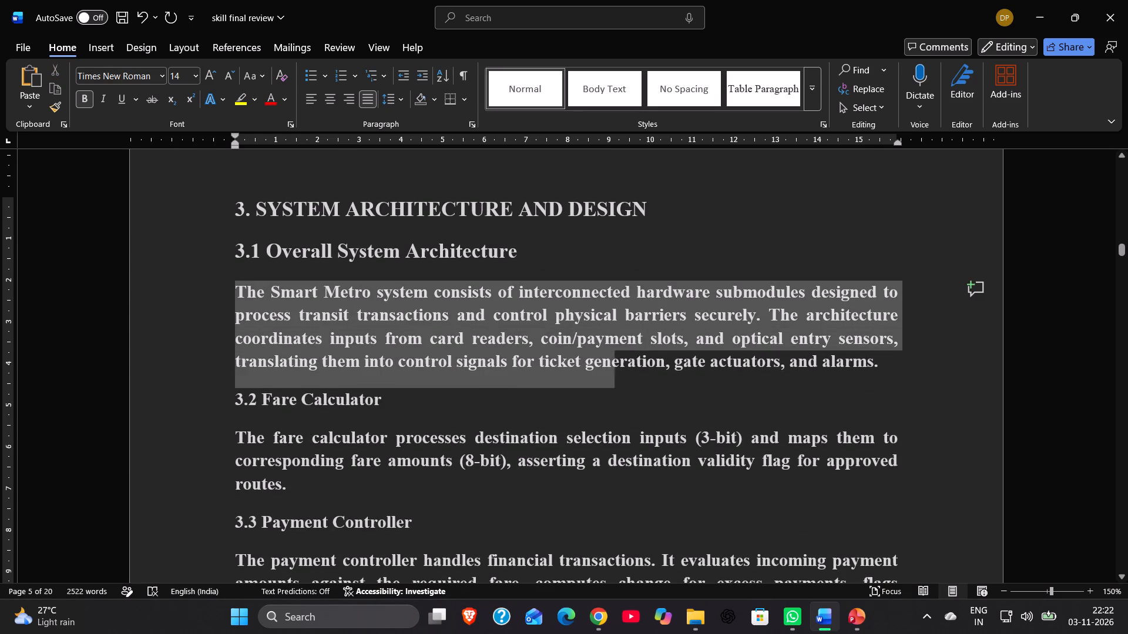
left_click_drag(599, 358, 884, 372)
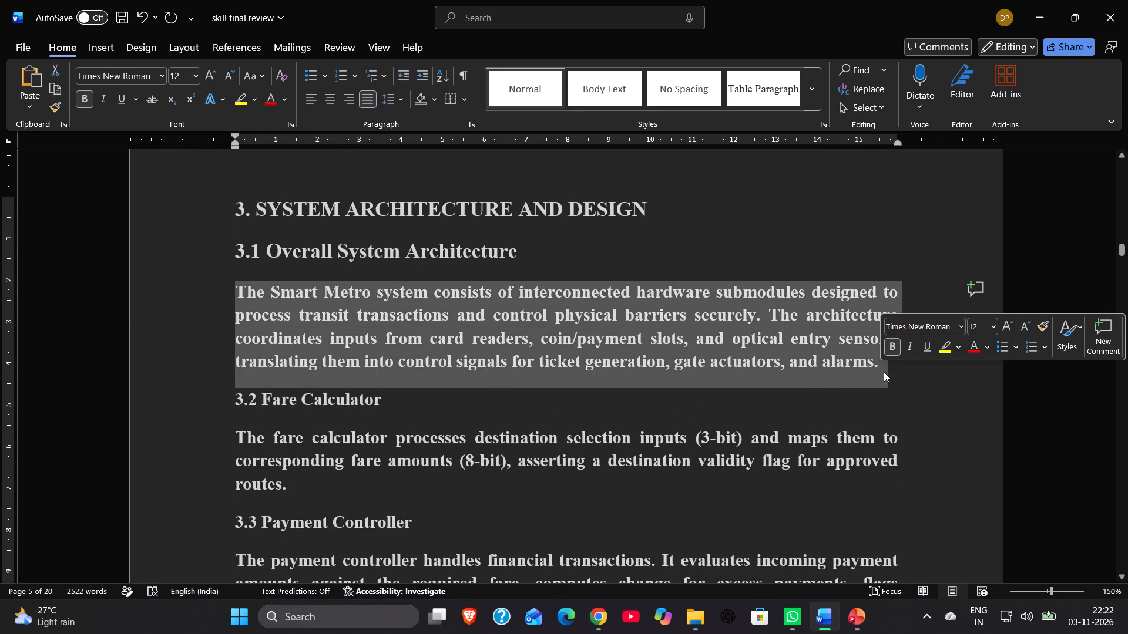
left_click(893, 350)
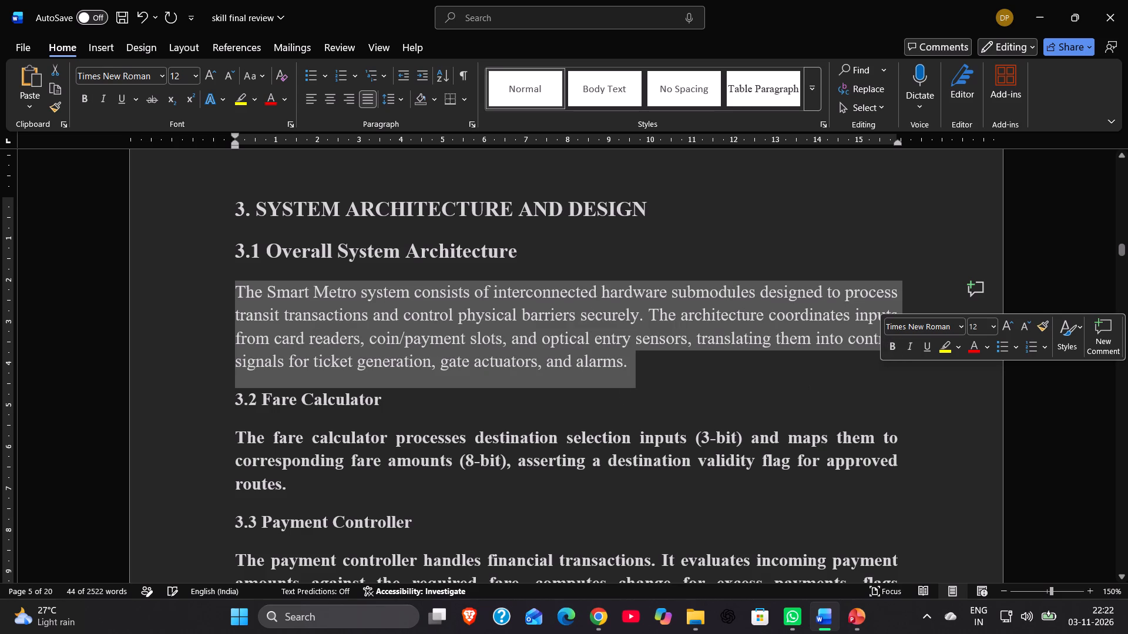
Increase the font size of the subheading "3.2 Fare Calculator" to 14.
left_click_drag(396, 406, 270, 407)
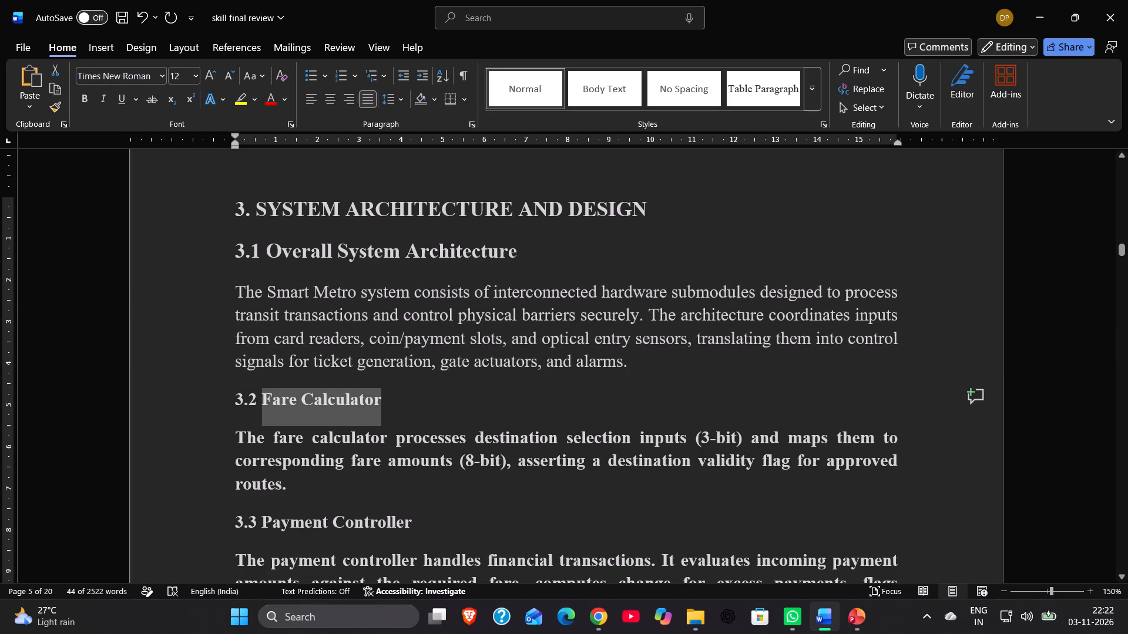
left_click_drag(270, 407, 237, 407)
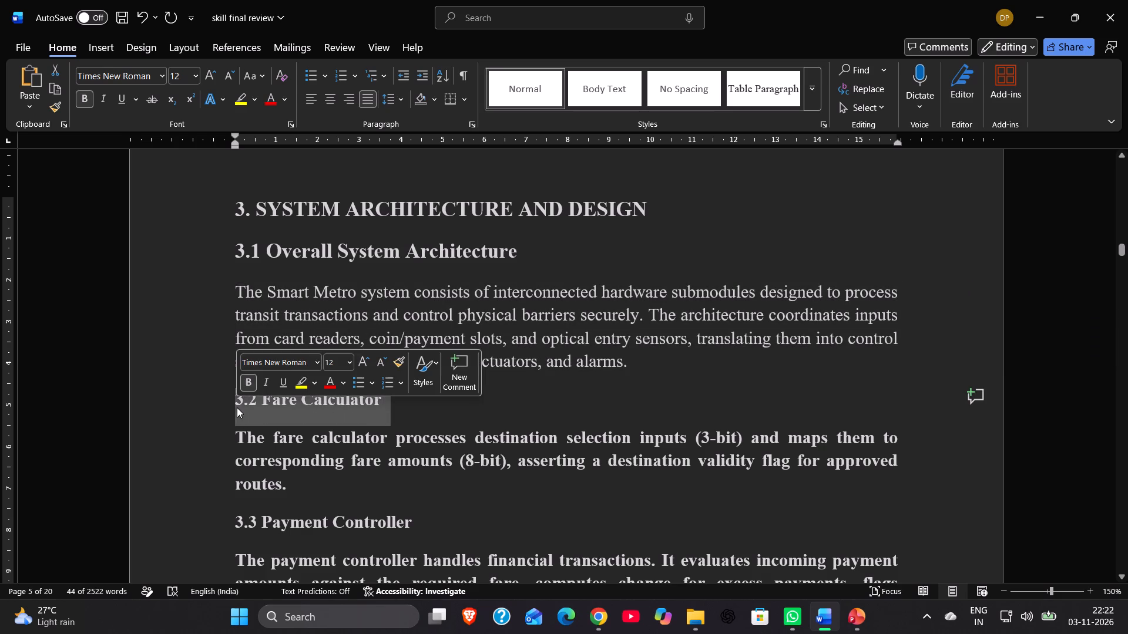
left_click(362, 360)
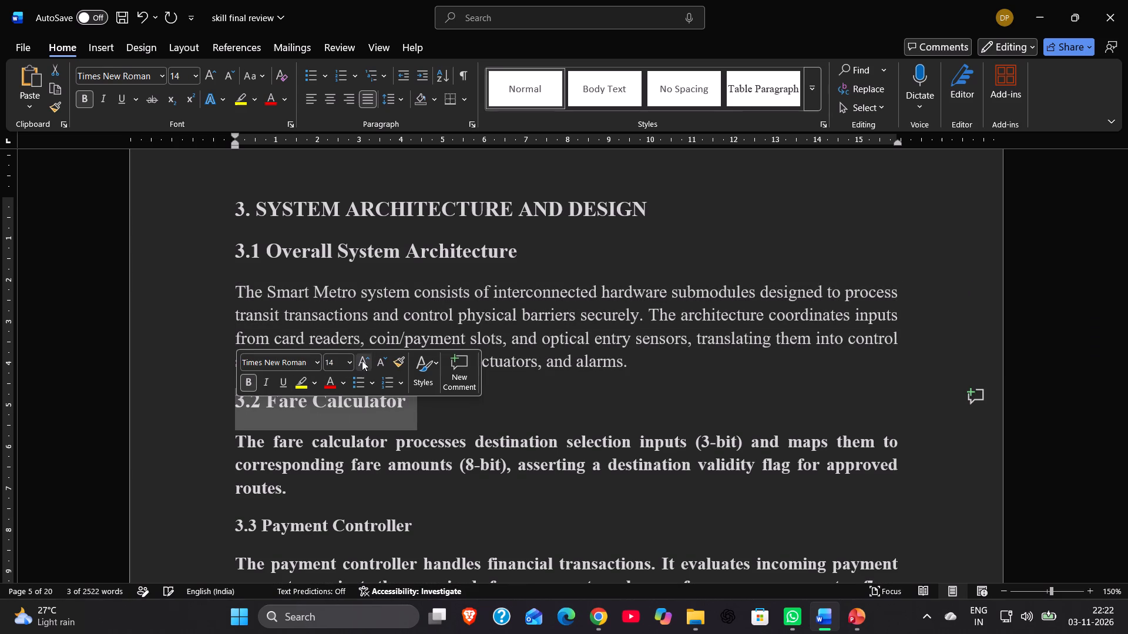
left_click(422, 410)
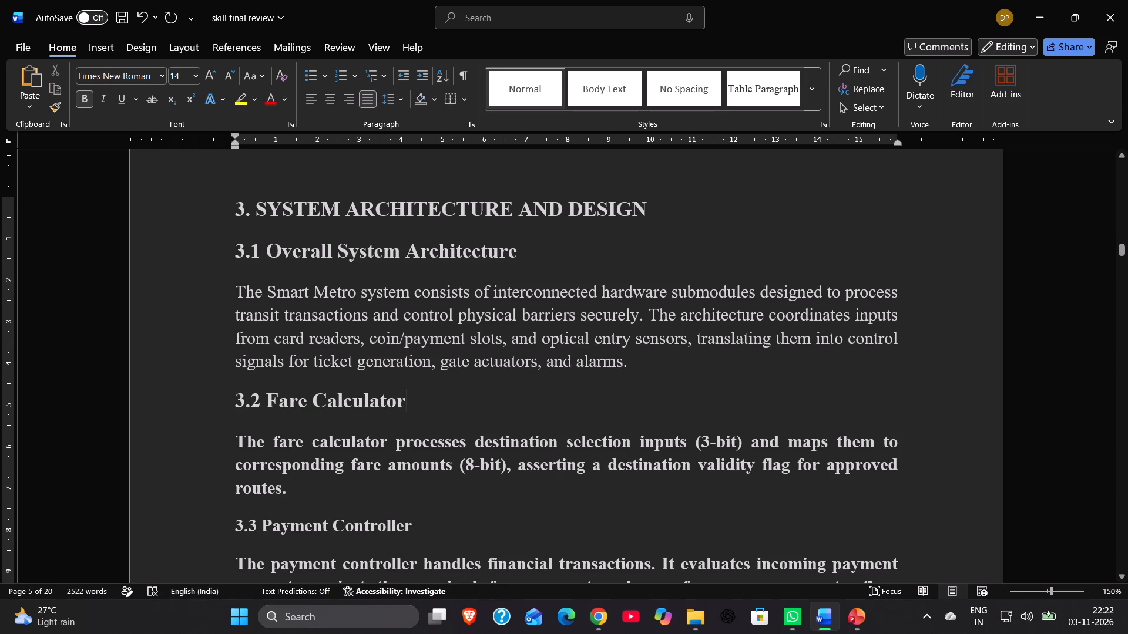
Indent the first line of the body paragraph under "3.1 Overall System Architecture" by about 2.5 cm.
left_click(233, 290)
key("Tab")
key("space")
key("Tab")
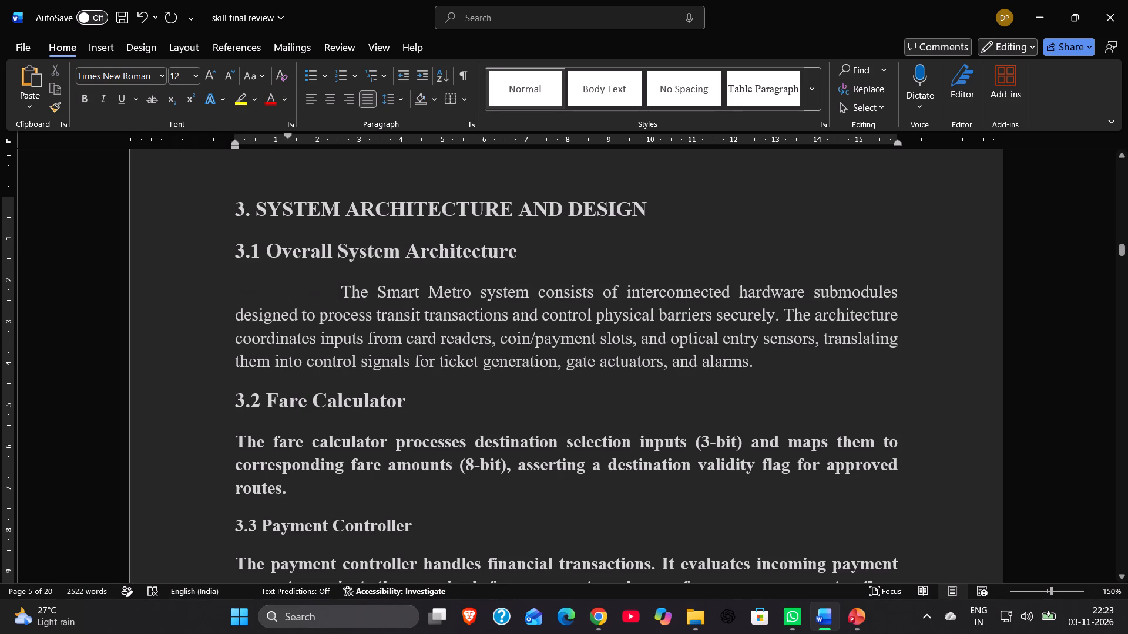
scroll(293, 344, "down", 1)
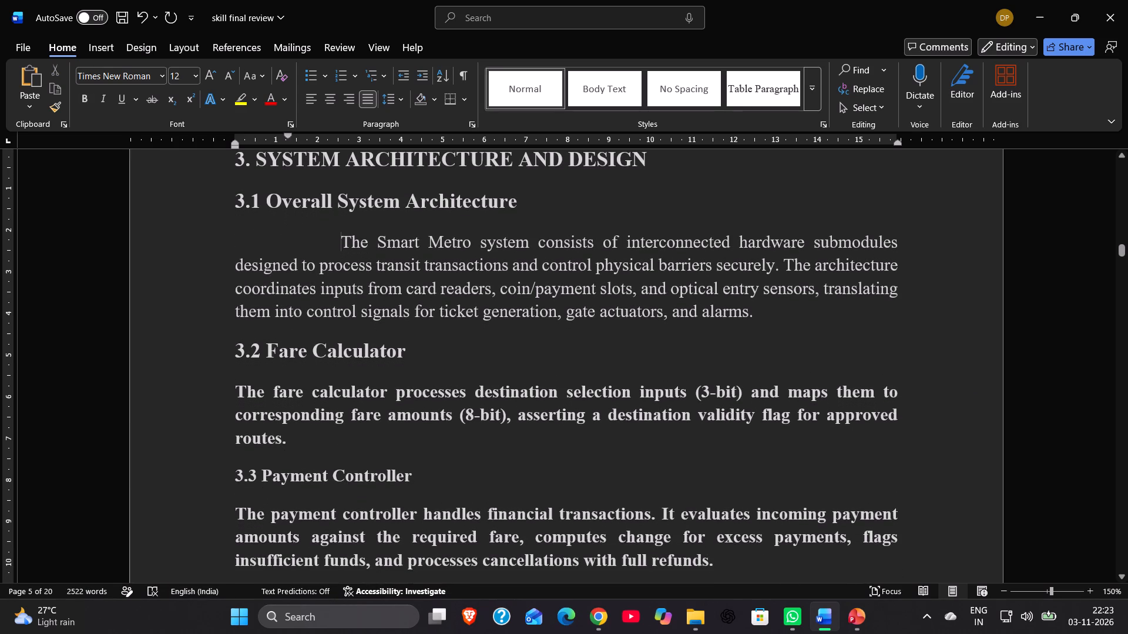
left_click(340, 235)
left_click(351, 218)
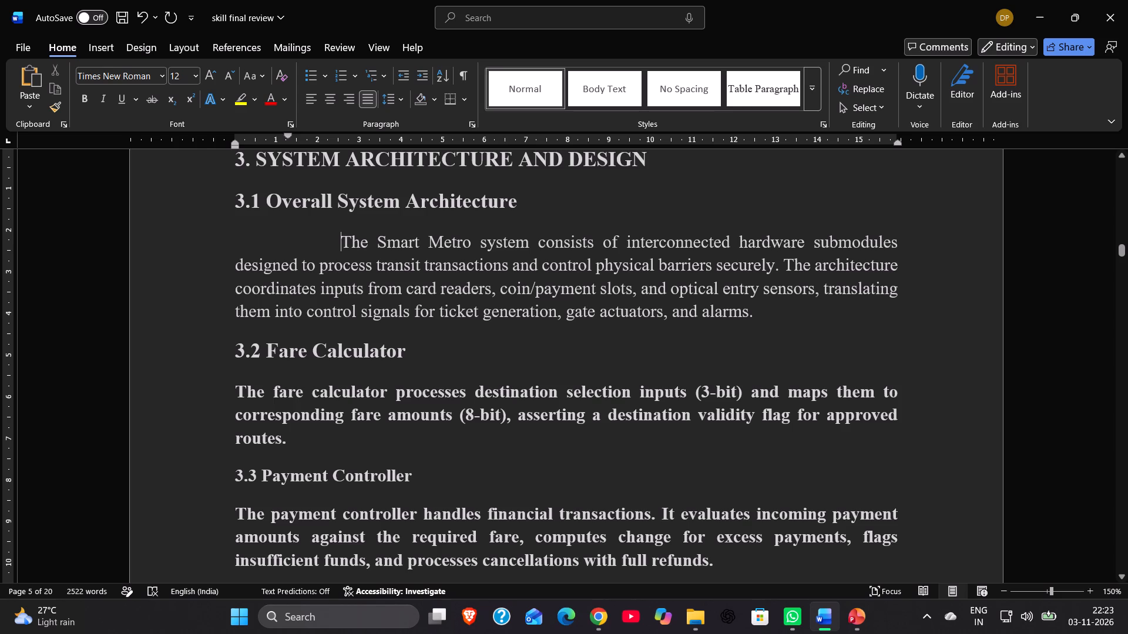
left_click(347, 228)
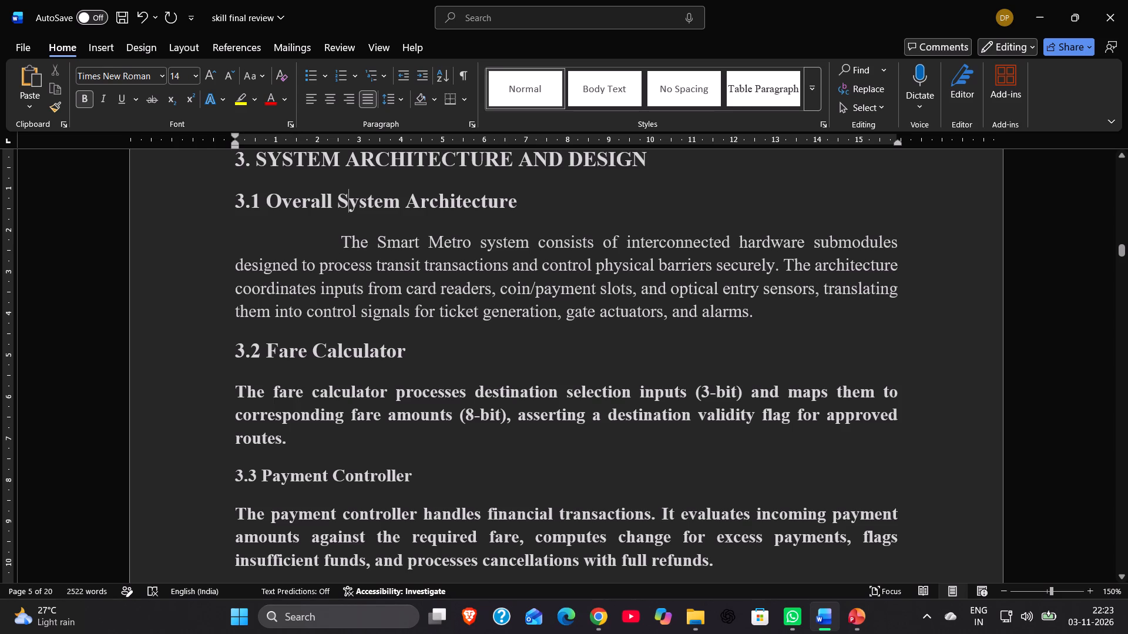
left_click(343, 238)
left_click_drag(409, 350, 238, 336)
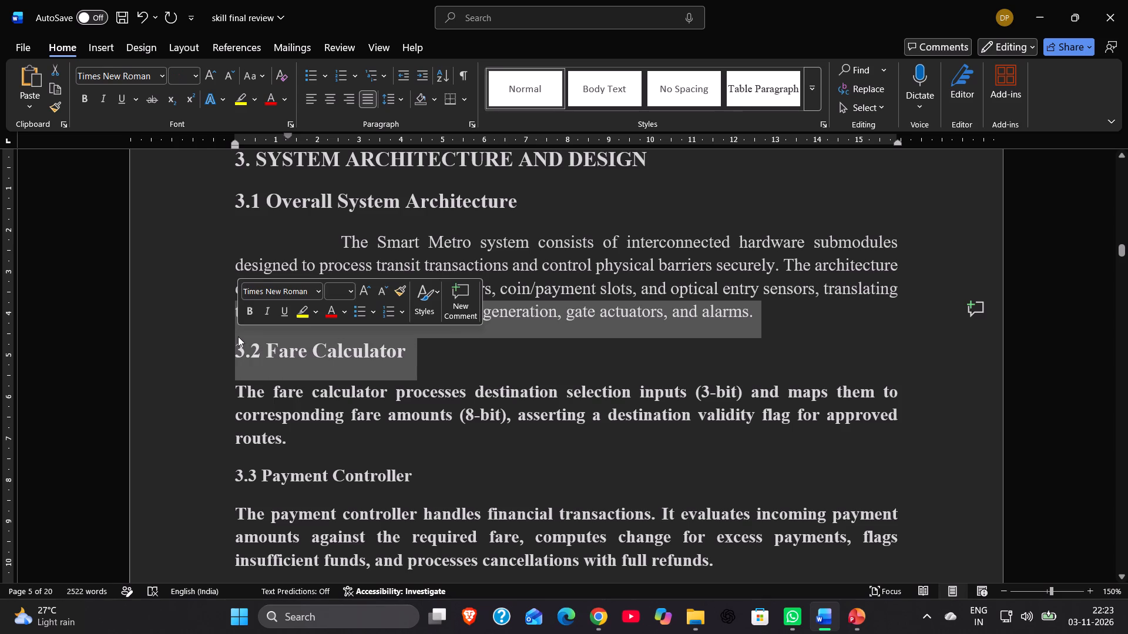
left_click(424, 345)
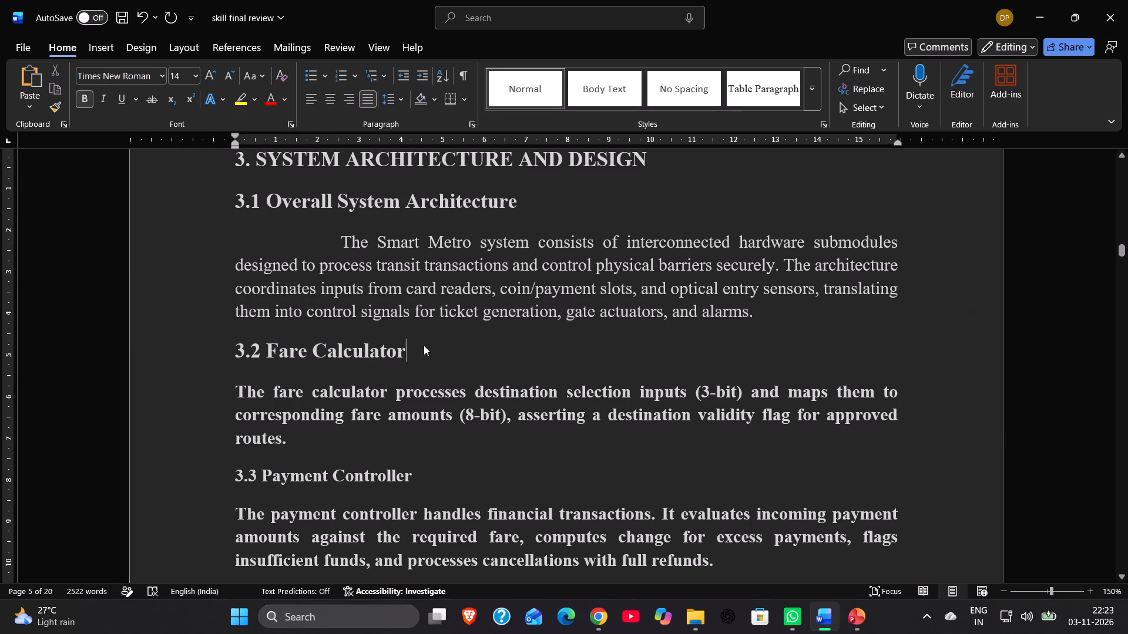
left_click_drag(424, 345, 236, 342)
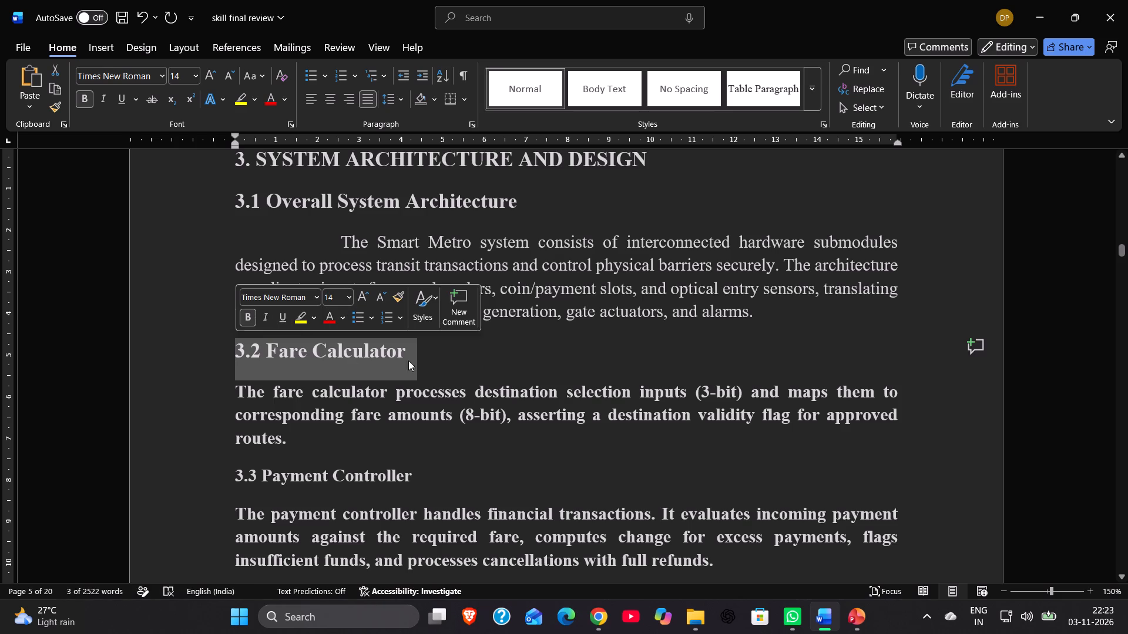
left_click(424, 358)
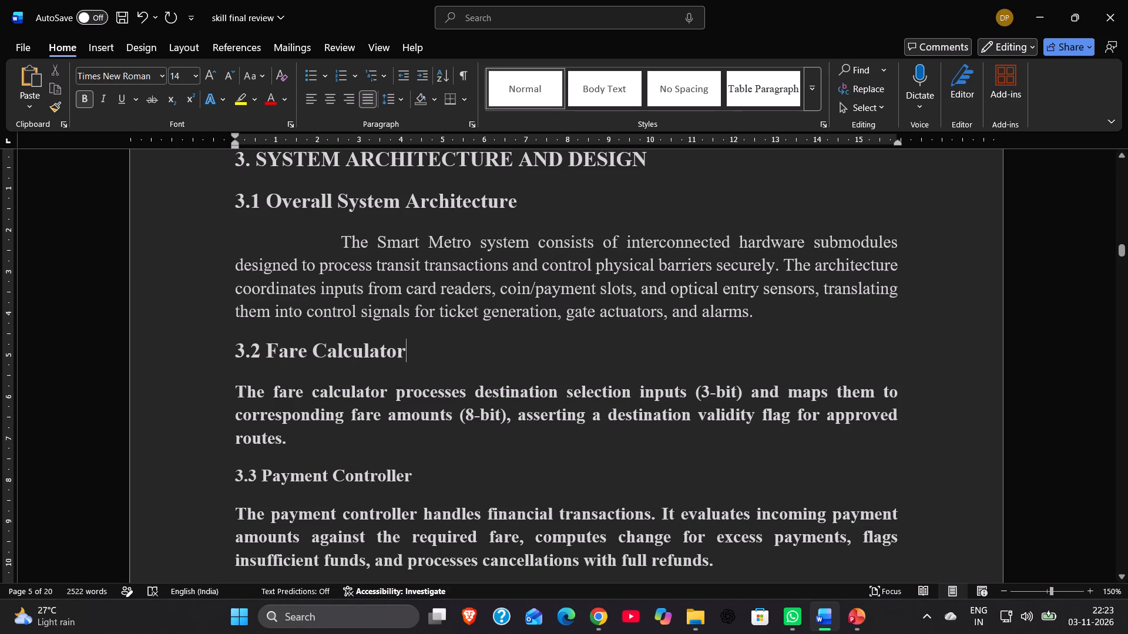
Indent the first line of the body paragraph under "3.2 Fare Calculator" by about 2.5 cm and remove the paragraph's bold formatting.
left_click(234, 389)
key("Tab")
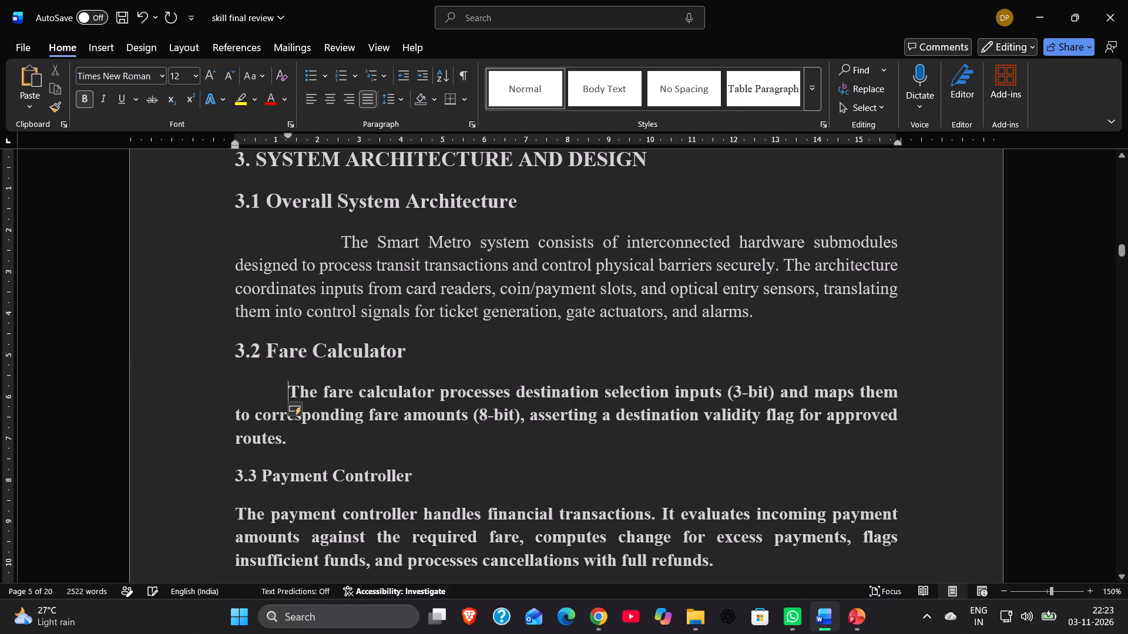
key("space")
key("Tab")
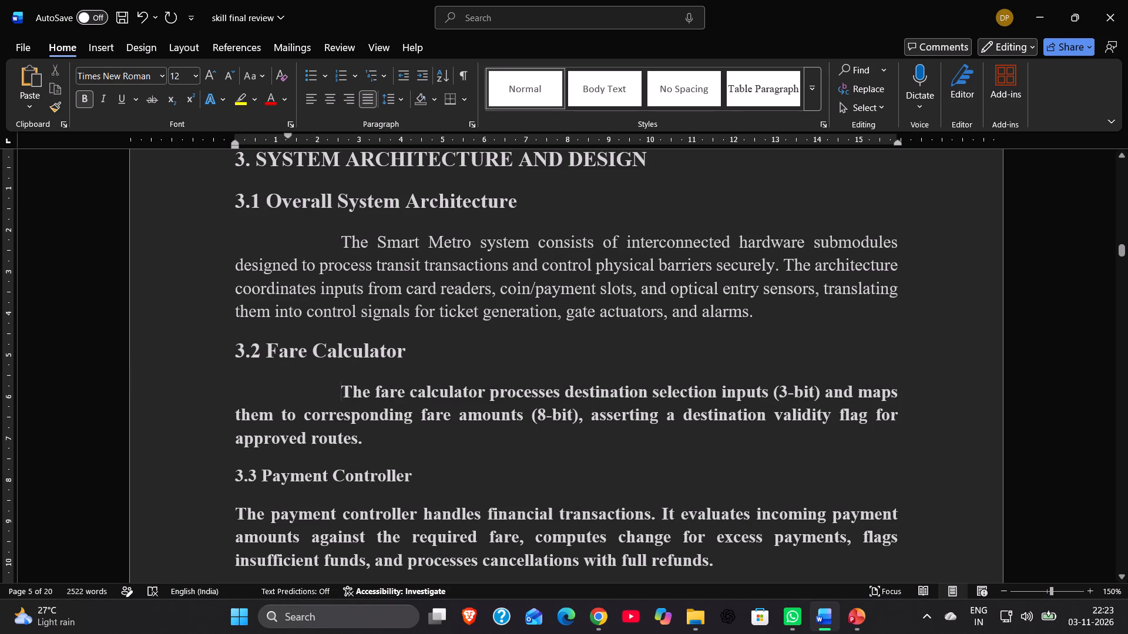
left_click_drag(336, 389, 367, 427)
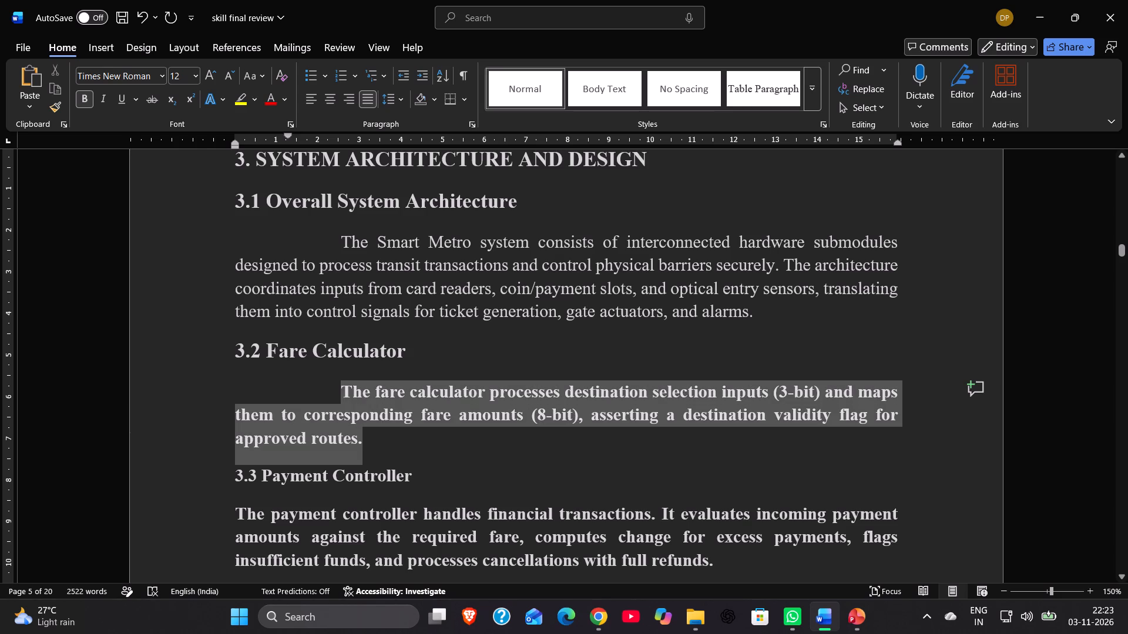
left_click_drag(367, 427, 365, 430)
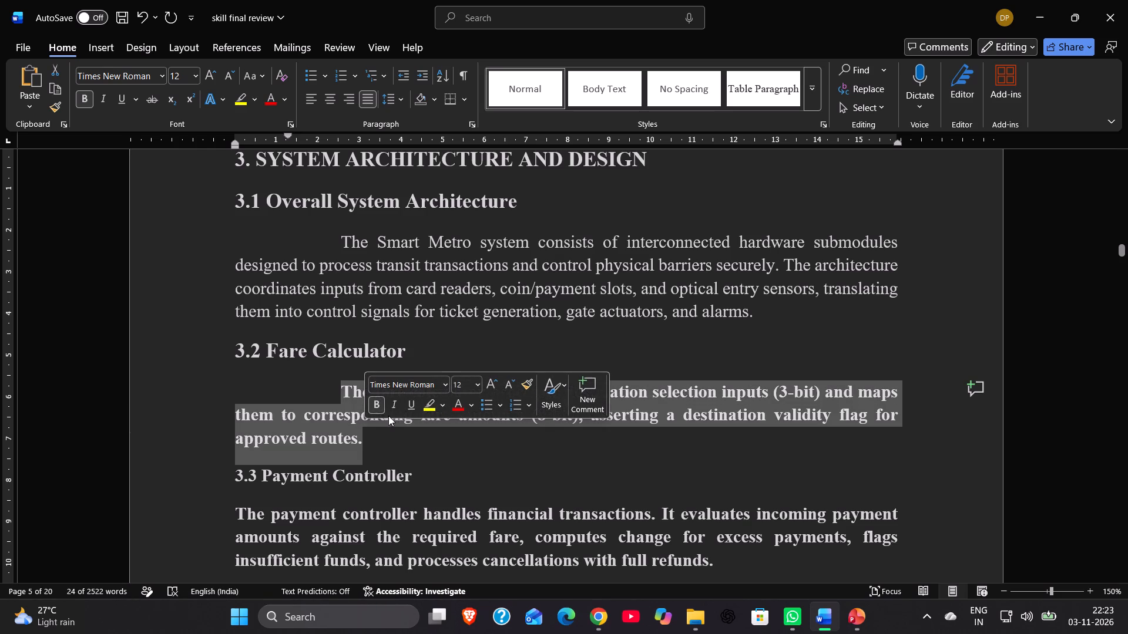
left_click(377, 404)
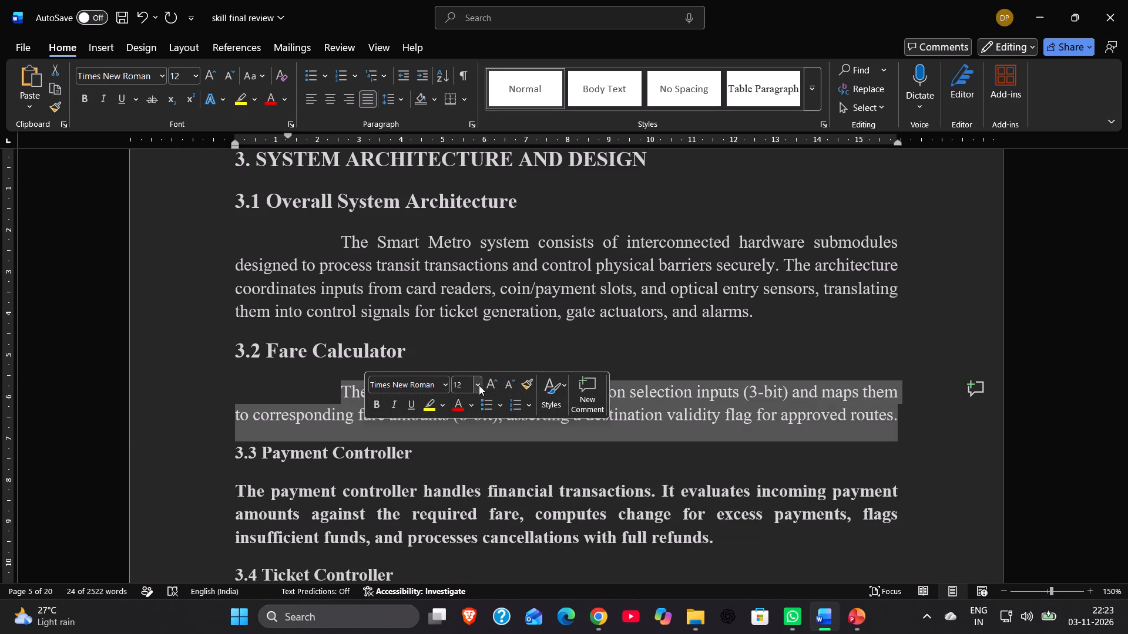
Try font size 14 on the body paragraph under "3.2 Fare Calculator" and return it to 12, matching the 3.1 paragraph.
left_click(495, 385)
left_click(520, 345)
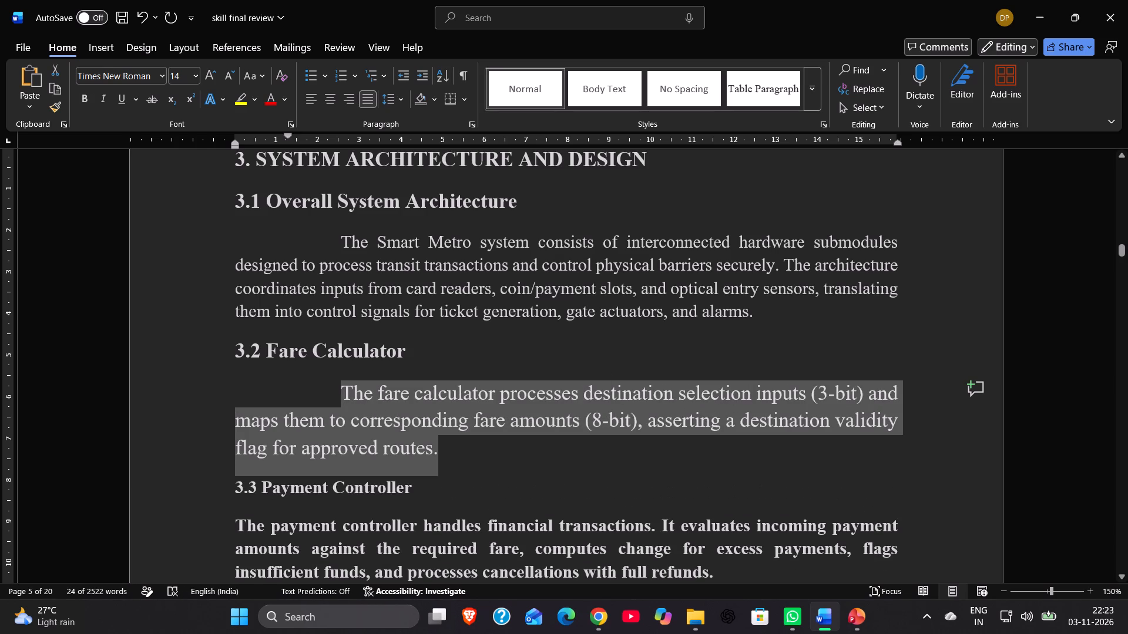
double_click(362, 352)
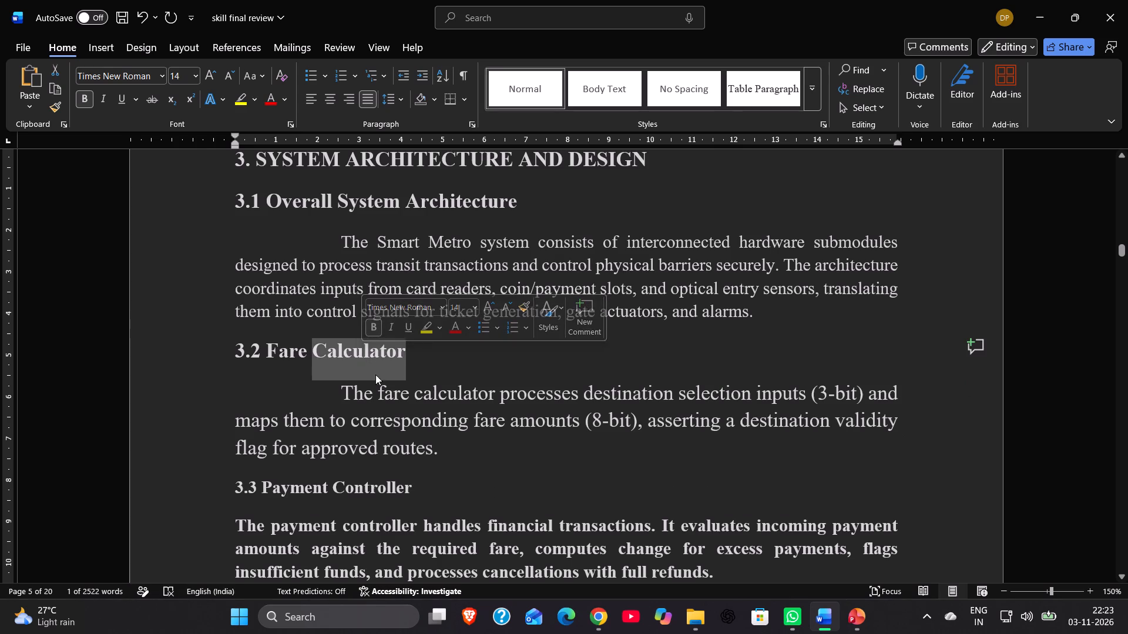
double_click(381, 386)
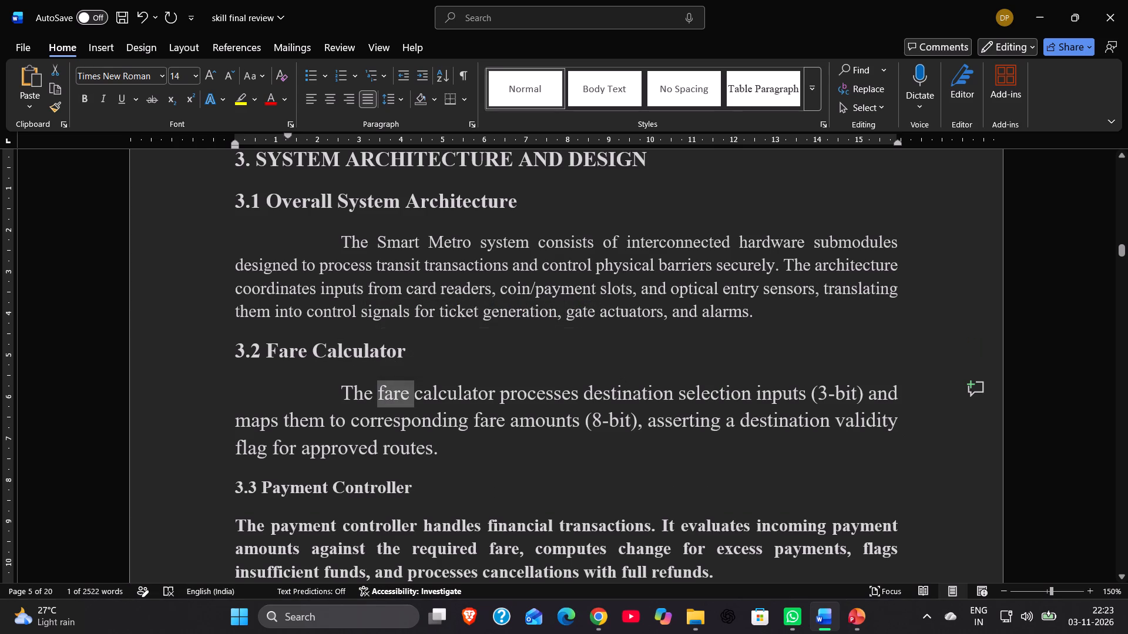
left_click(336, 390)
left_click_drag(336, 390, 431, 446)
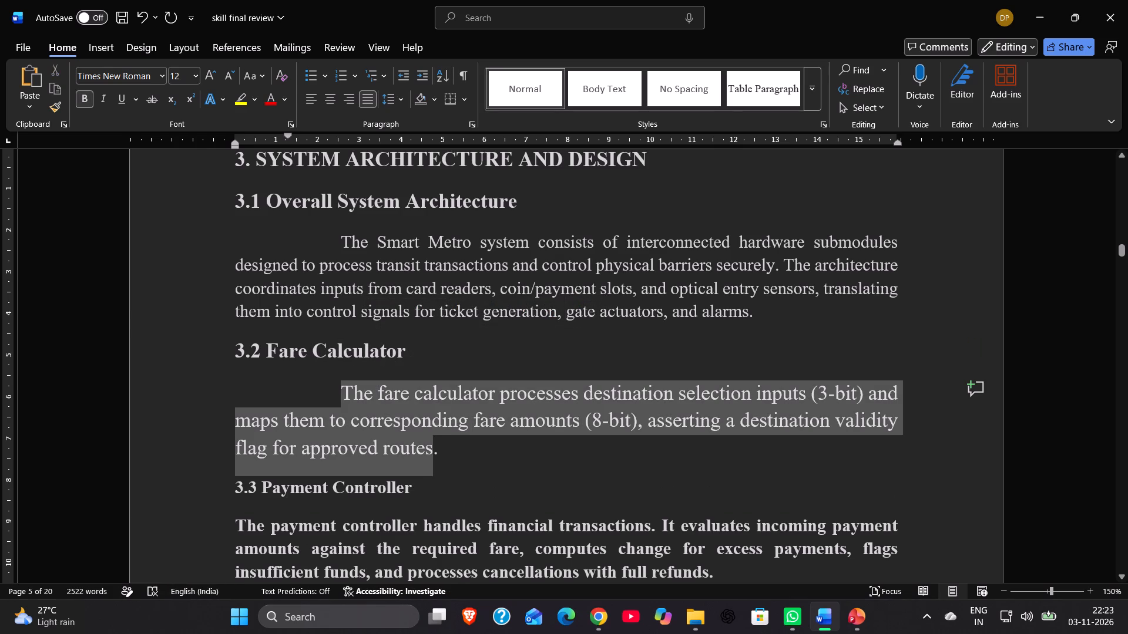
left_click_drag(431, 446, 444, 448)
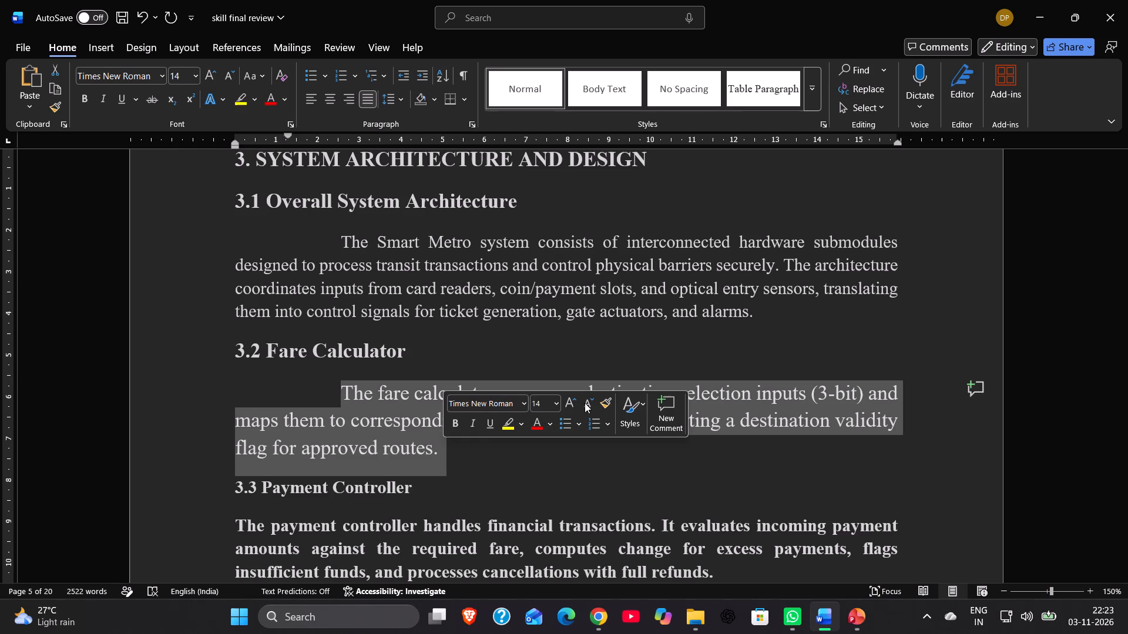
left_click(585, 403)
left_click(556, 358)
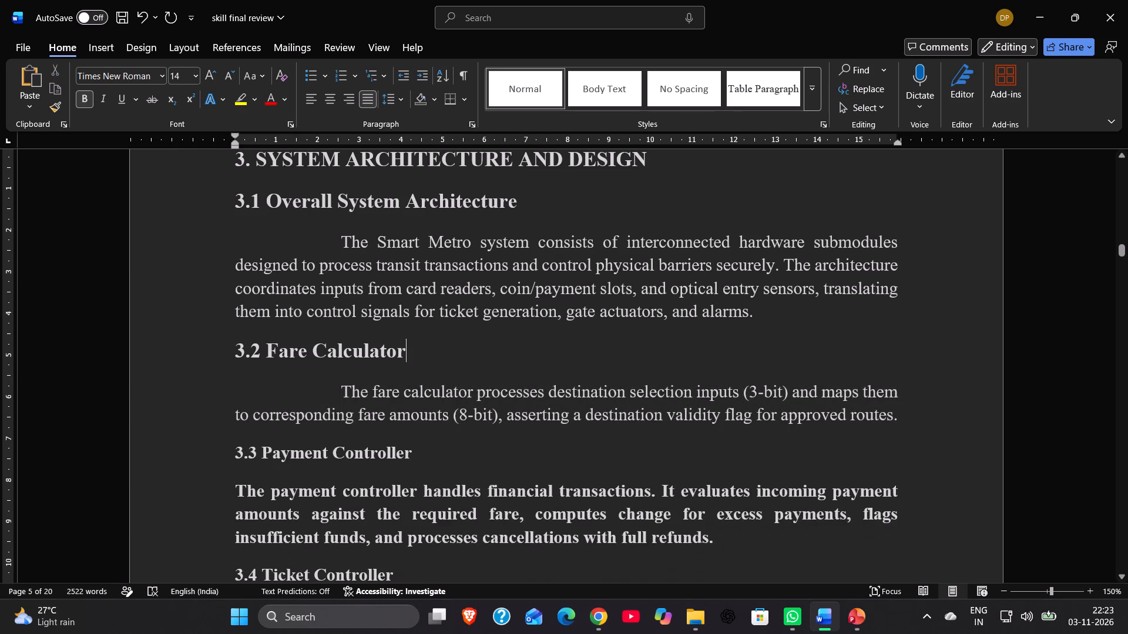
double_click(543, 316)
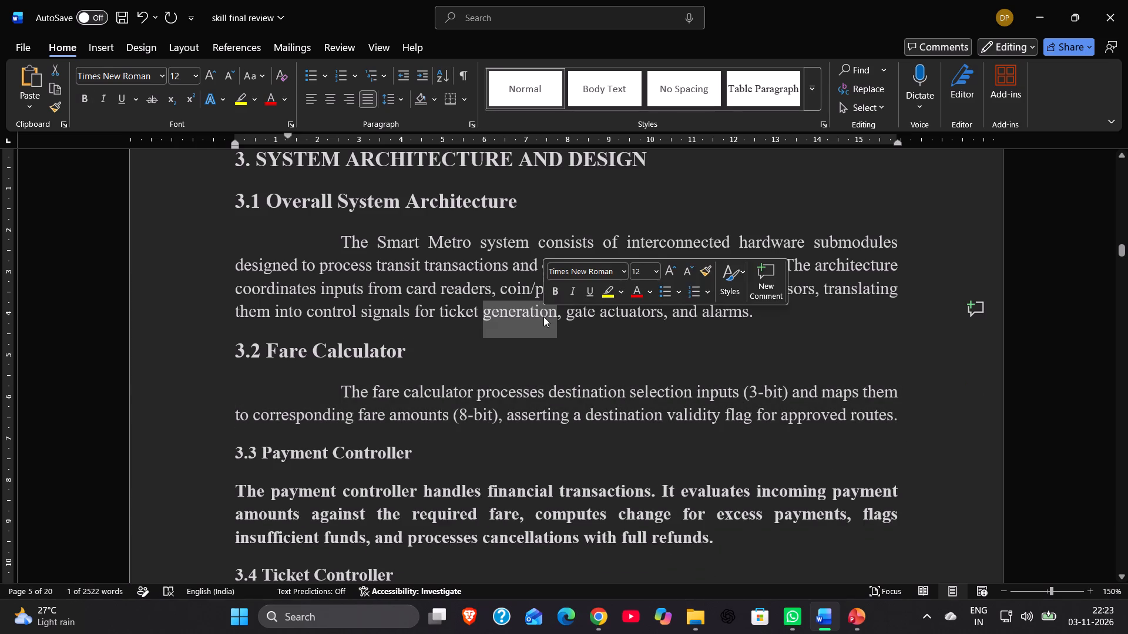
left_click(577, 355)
Increase the font size of the subheading "3.3 Payment Controller" to 14.
scroll(577, 355, "down", 1)
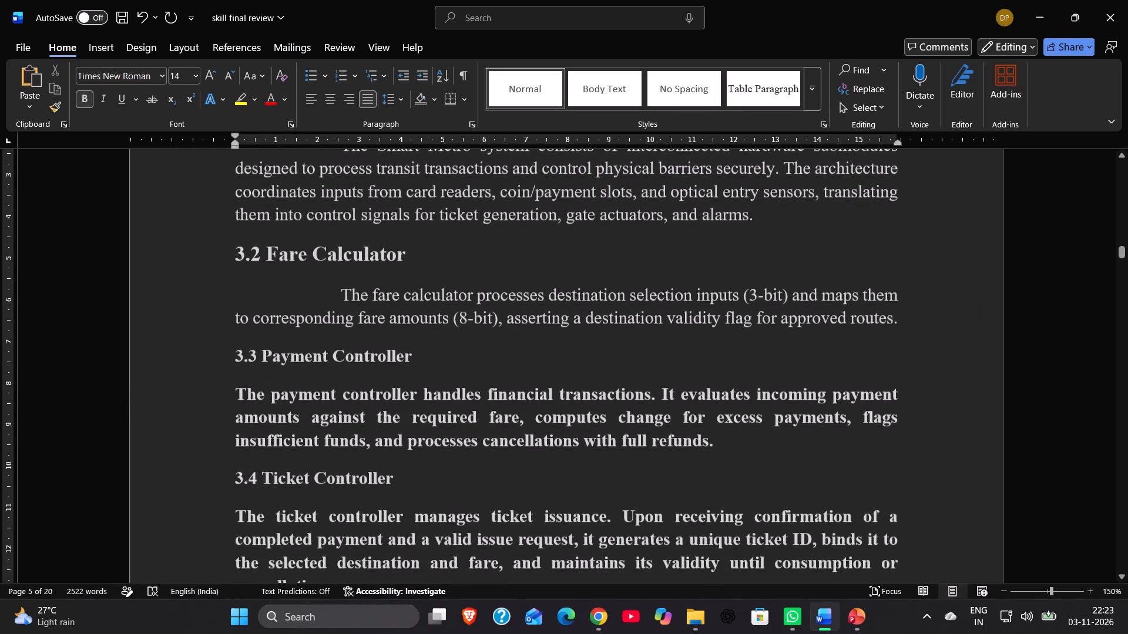
left_click_drag(413, 350, 236, 352)
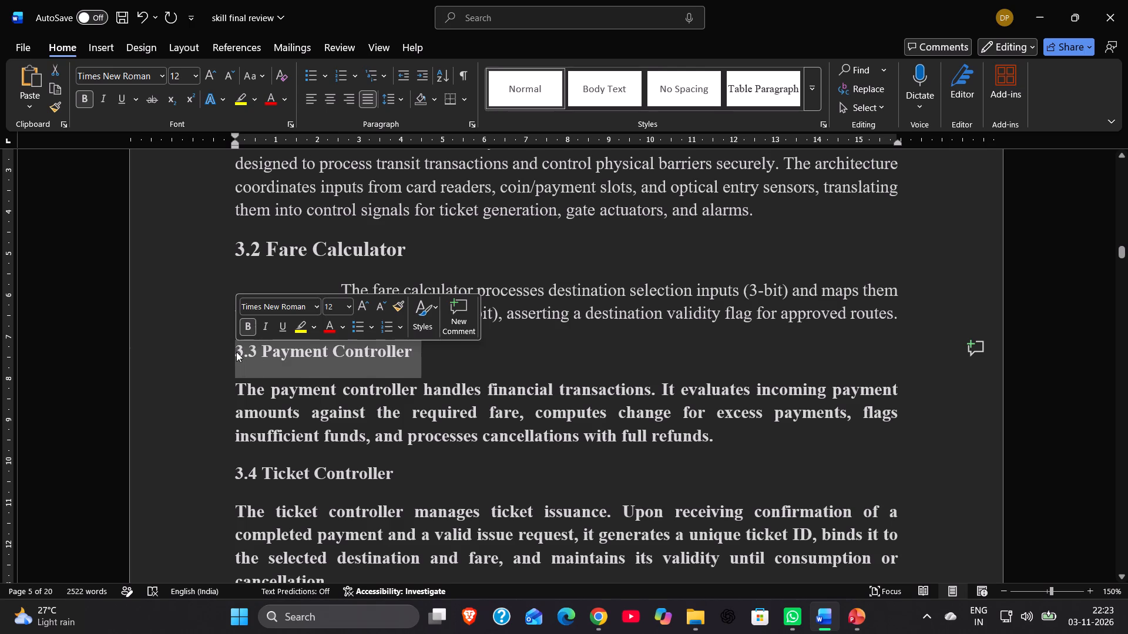
left_click(367, 302)
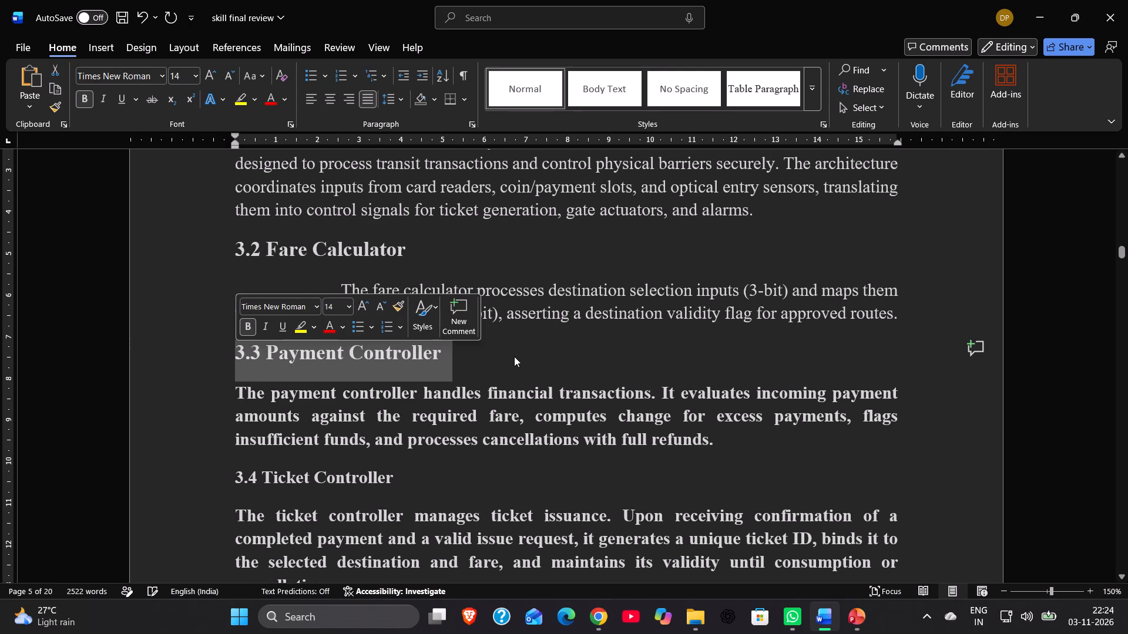
left_click(514, 356)
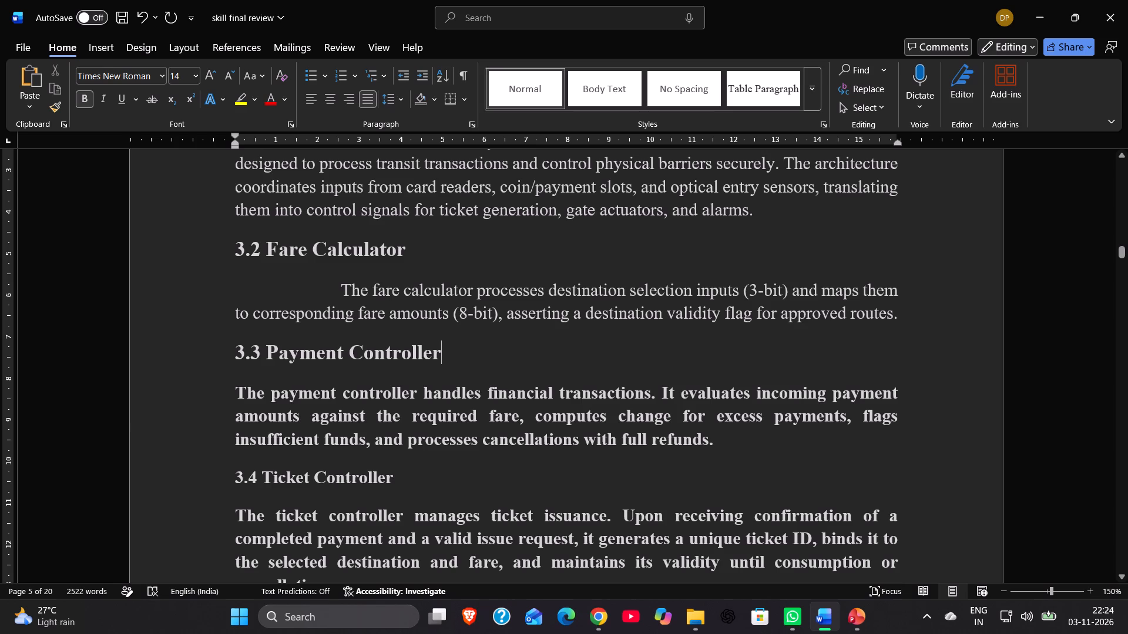
Indent the first line of the body paragraph under "3.3 Payment Controller" by about 2.5 cm and remove the paragraph's bold formatting.
left_click(234, 395)
key("Tab")
key("space")
key("Tab")
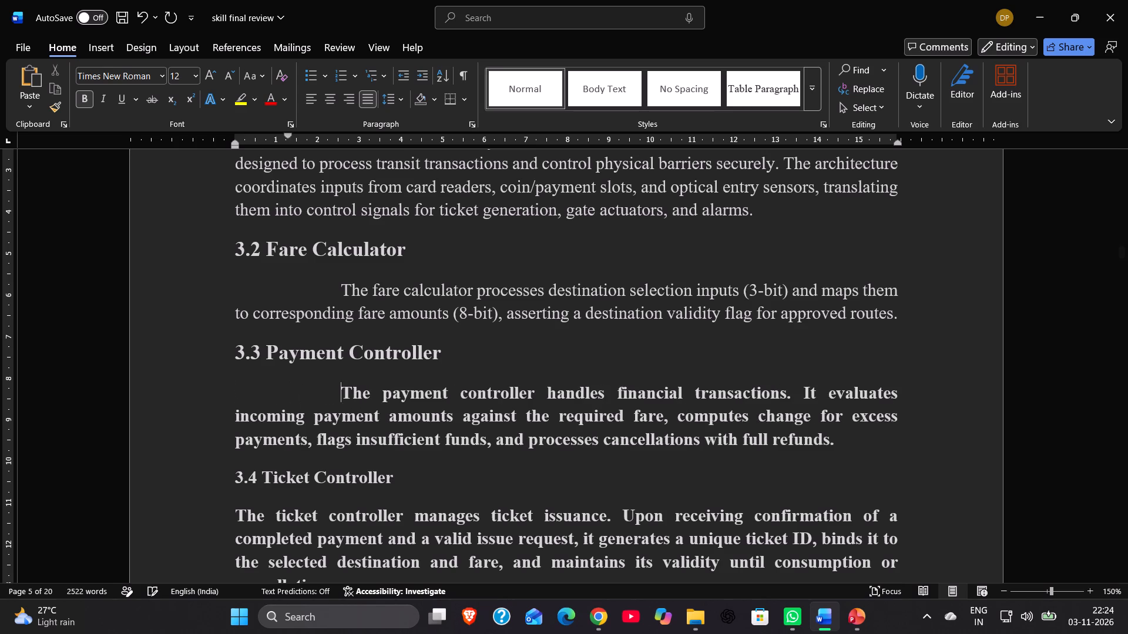
left_click_drag(340, 386, 841, 438)
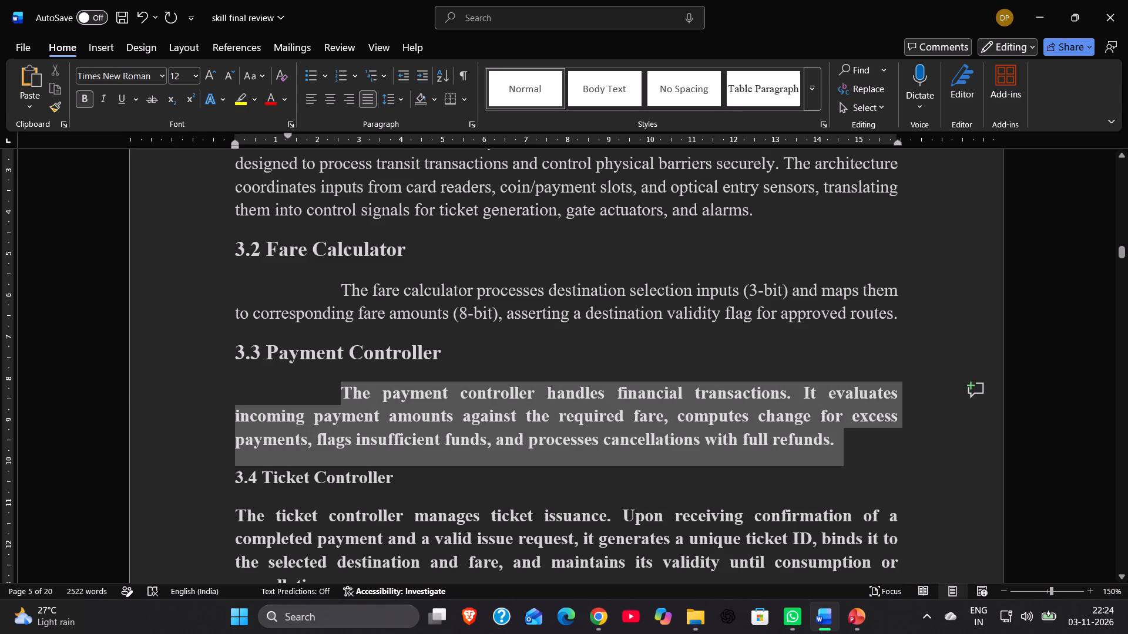
left_click_drag(841, 438, 840, 439)
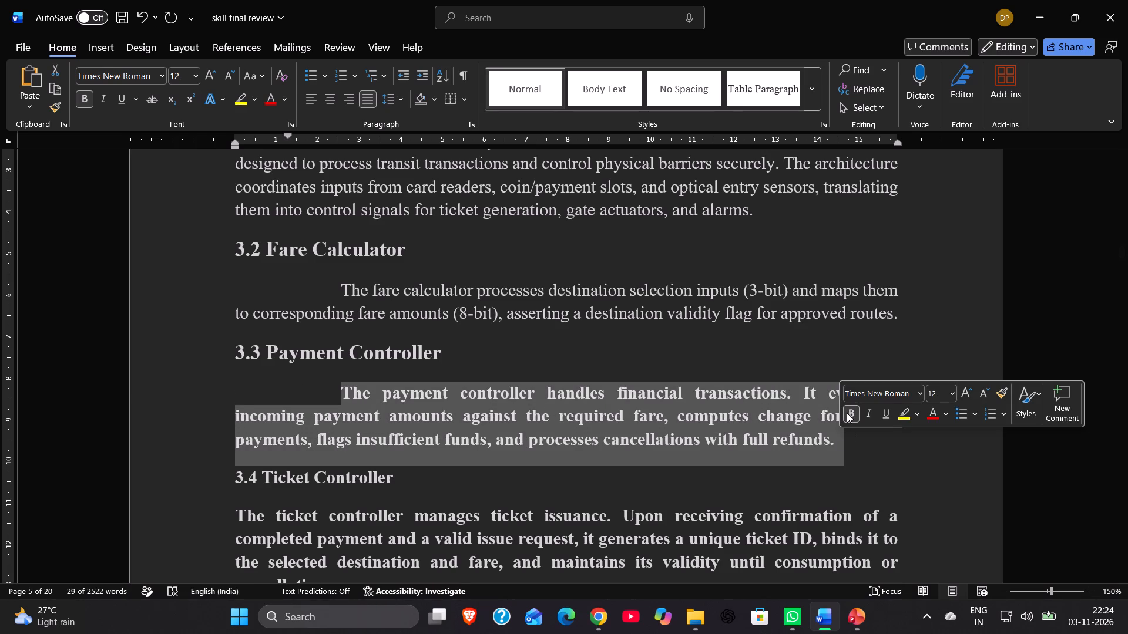
left_click(847, 413)
left_click(718, 435)
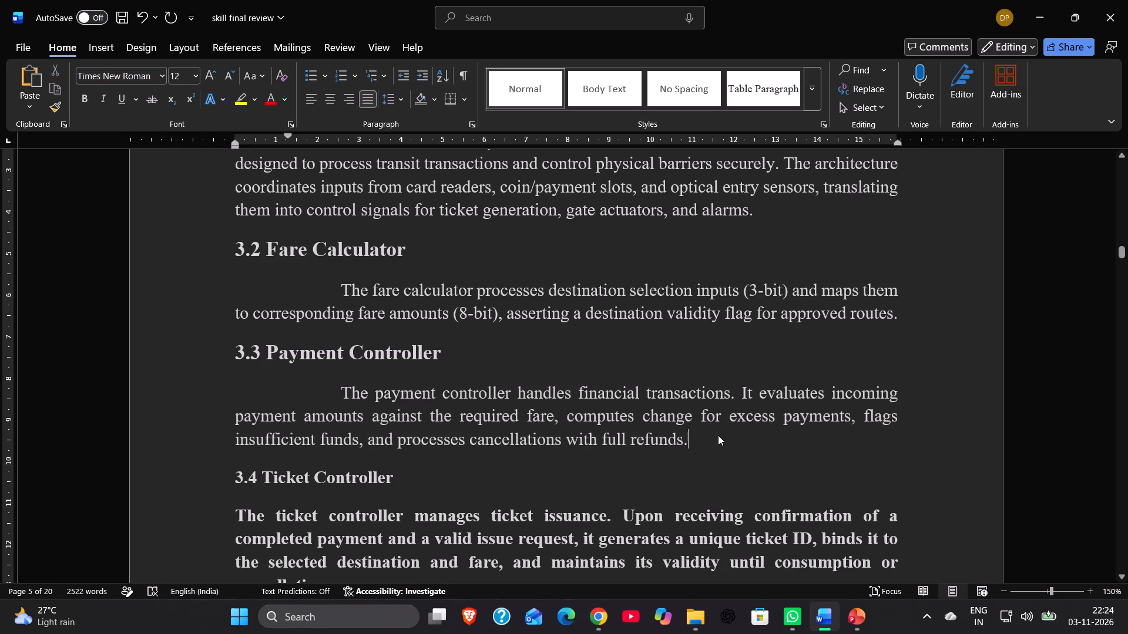
Increase the font size of the subheading "3.4 Ticket Controller" to 14.
scroll(718, 435, "down", 1)
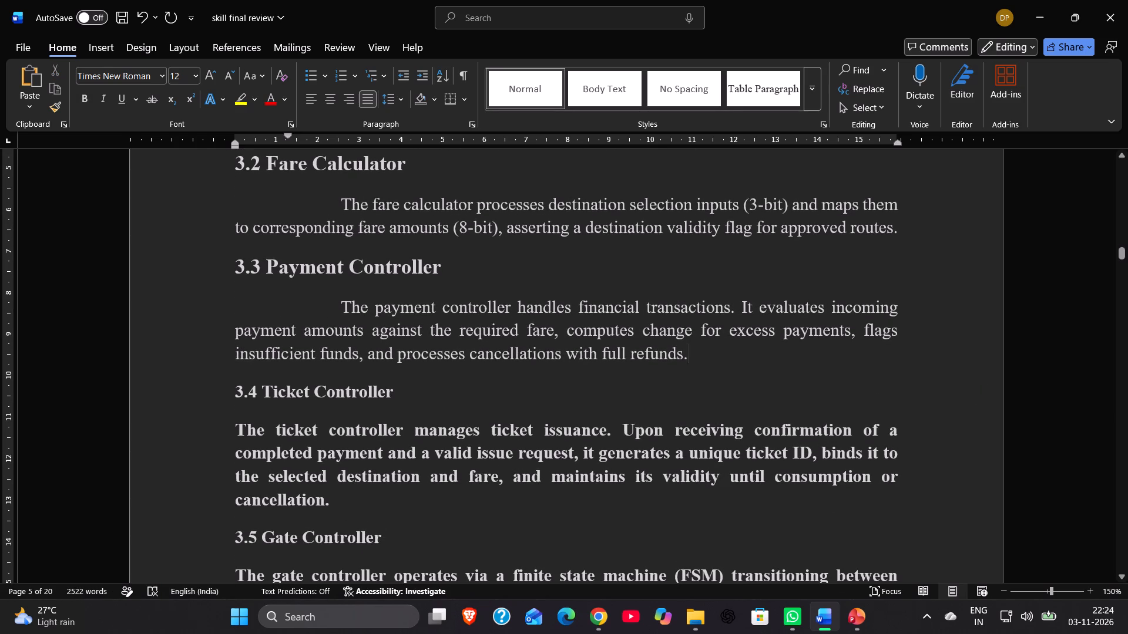
left_click_drag(409, 395, 234, 385)
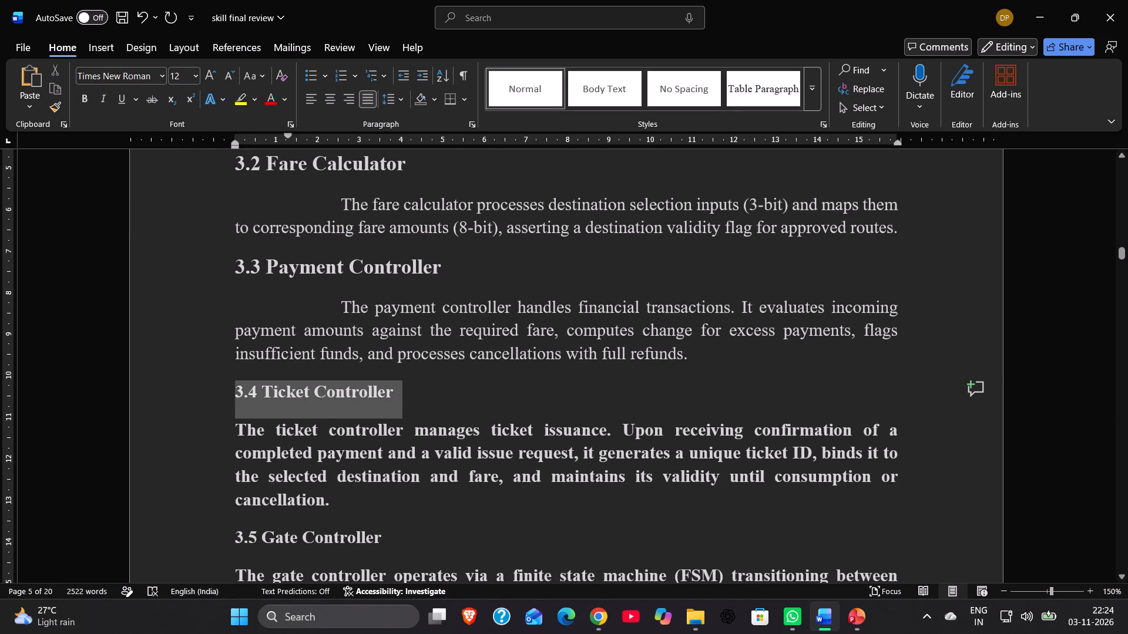
left_click_drag(234, 385, 235, 385)
left_click(362, 338)
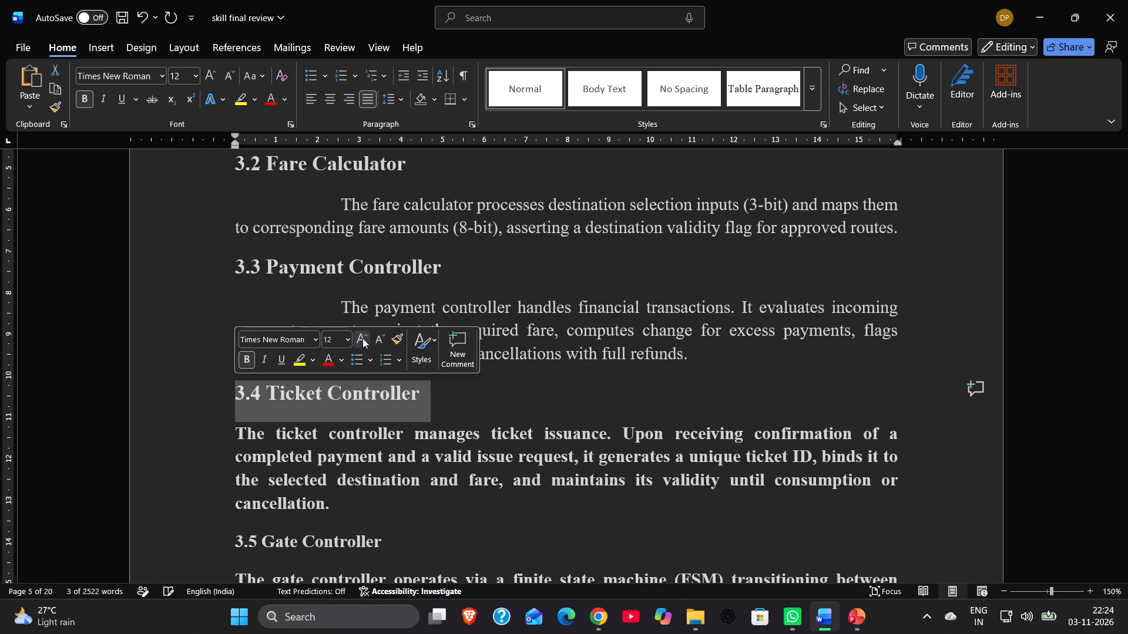
left_click(432, 401)
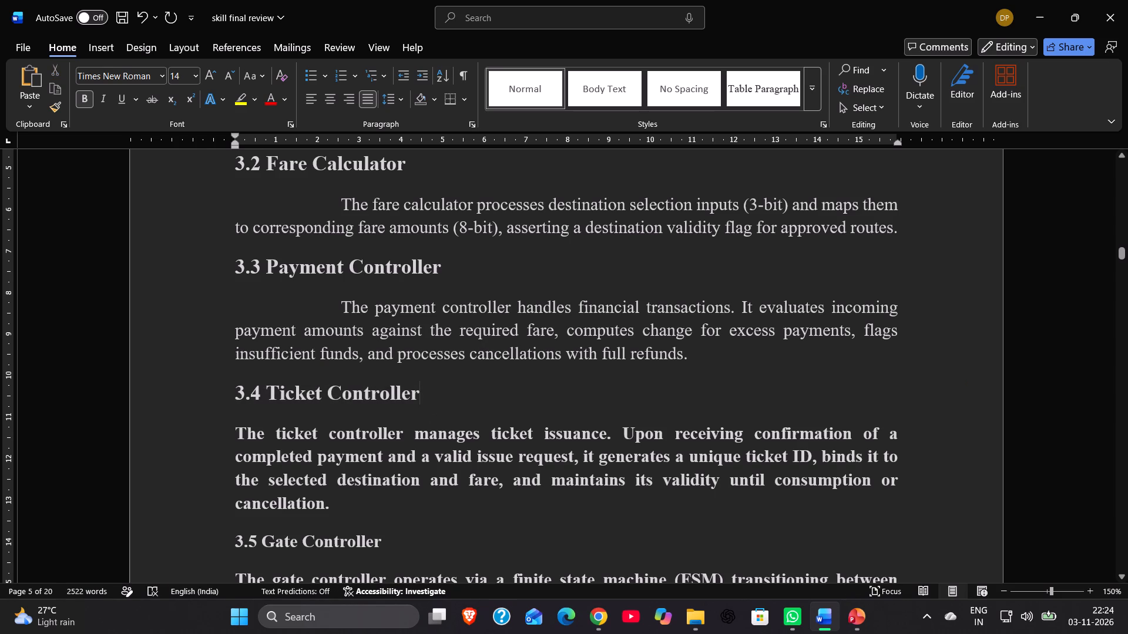
Indent the first line of the body paragraph under "3.4 Ticket Controller" by about 2.5 cm and remove the paragraph's bold formatting.
left_click(234, 437)
key("Tab")
key("space")
key("Tab")
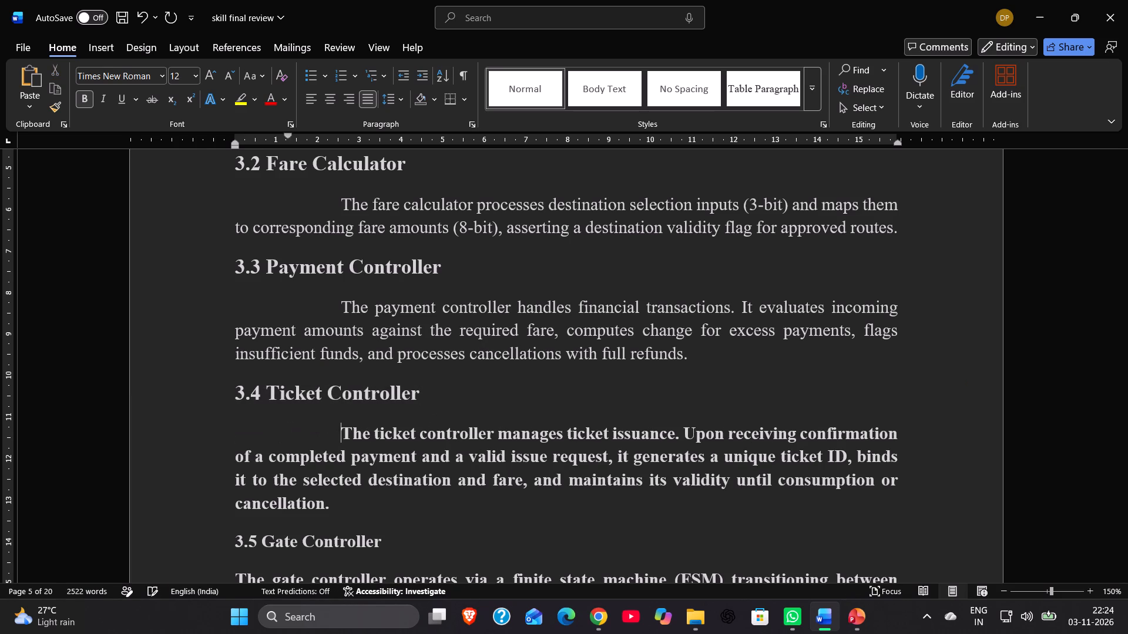
left_click_drag(341, 436, 345, 446)
left_click_drag(345, 446, 338, 495)
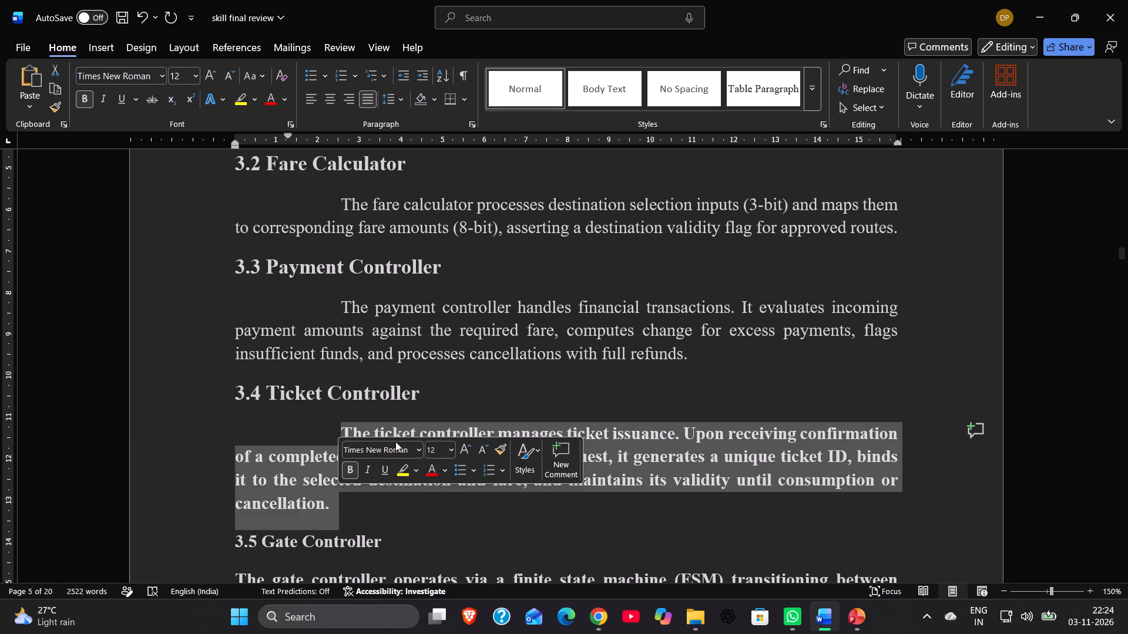
left_click(351, 467)
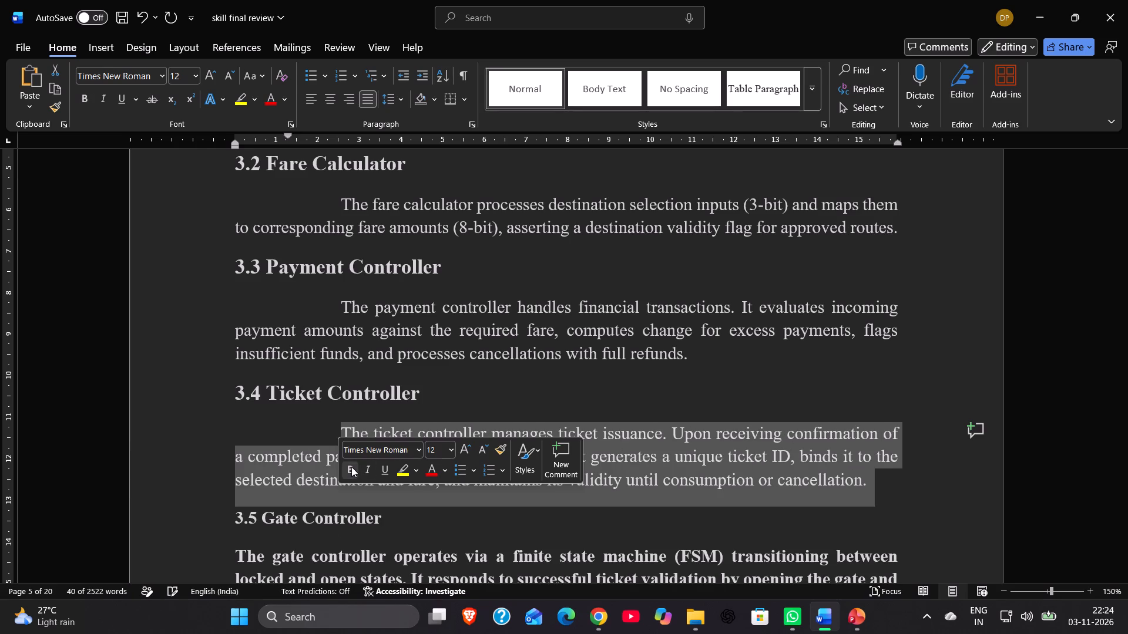
left_click(464, 512)
Increase the font size of the subheading "3.5 Gate Controller" to 14.
scroll(464, 512, "down", 1)
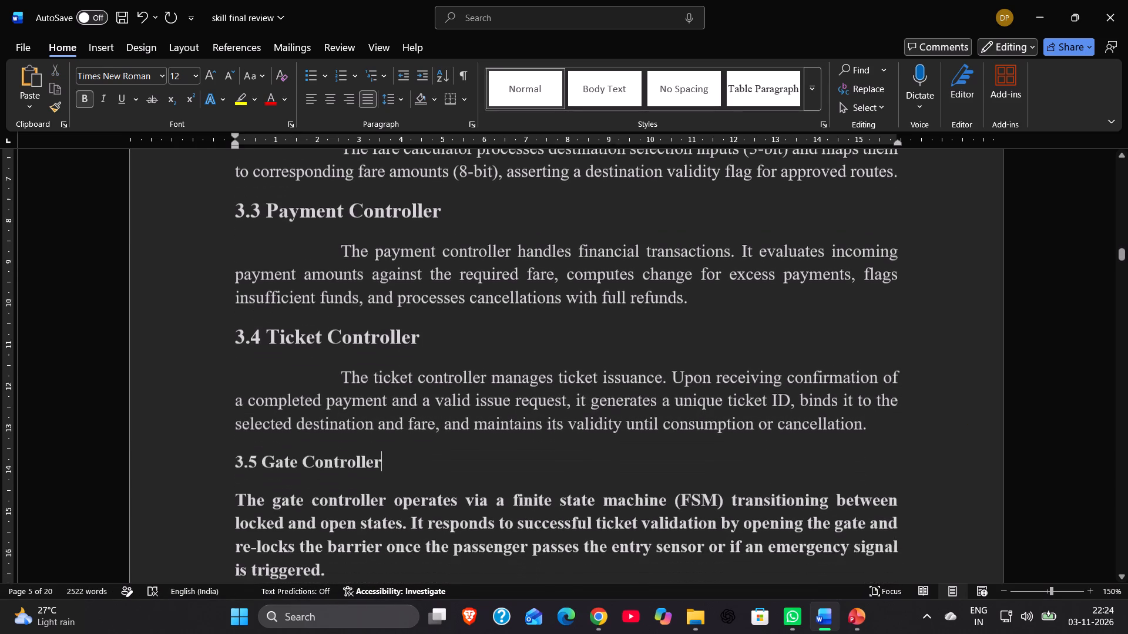
scroll(464, 512, "down", 1)
left_click_drag(384, 430, 275, 404)
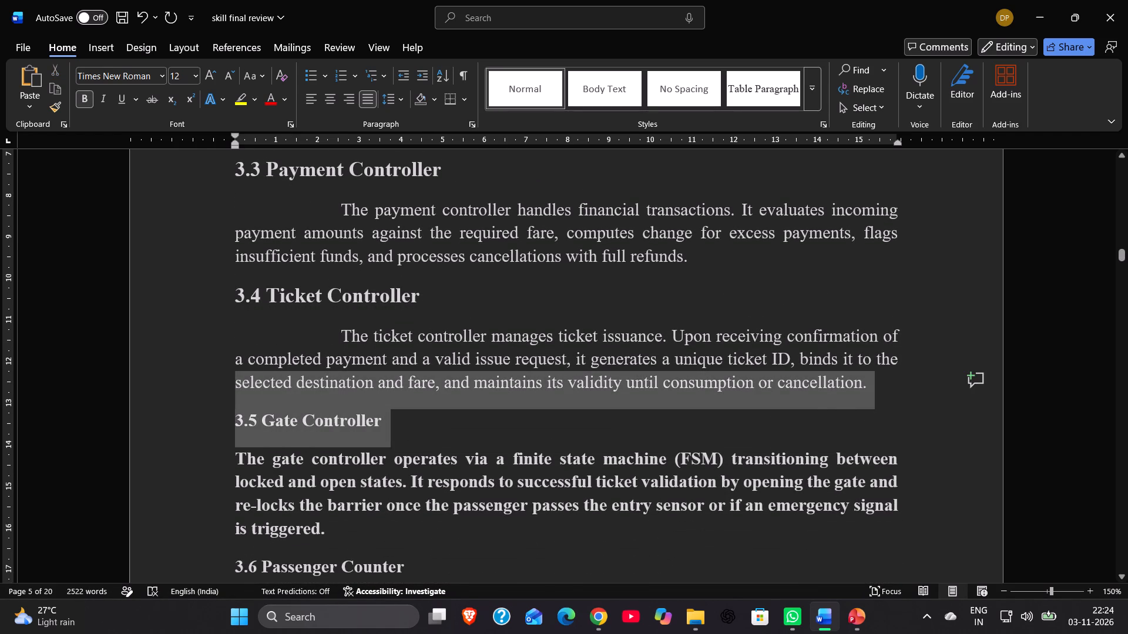
left_click_drag(275, 404, 234, 430)
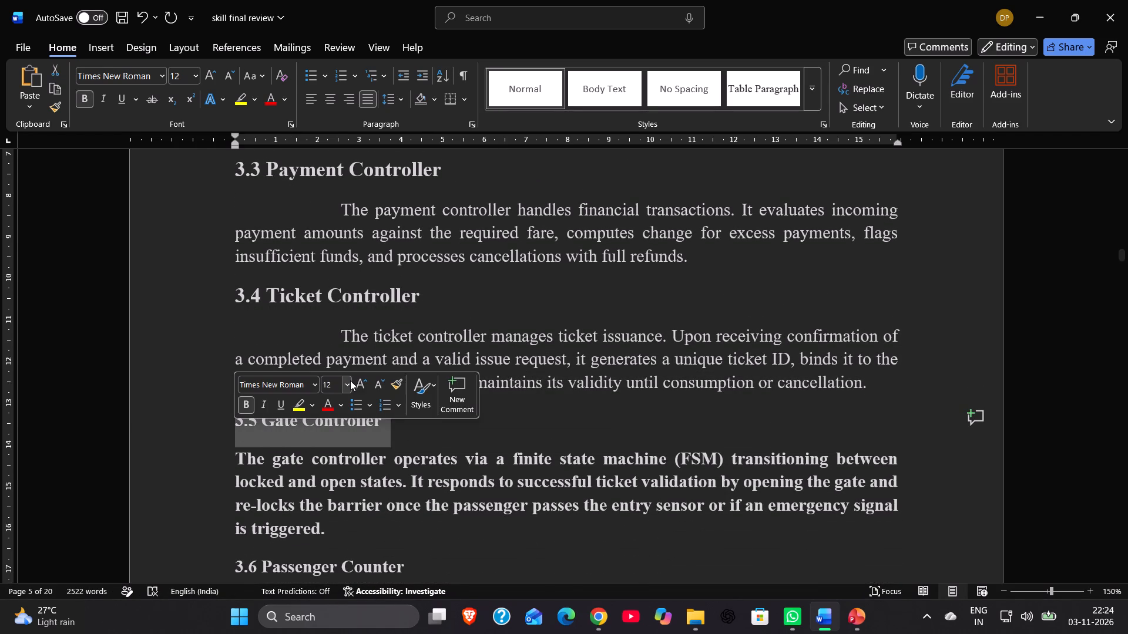
left_click(355, 380)
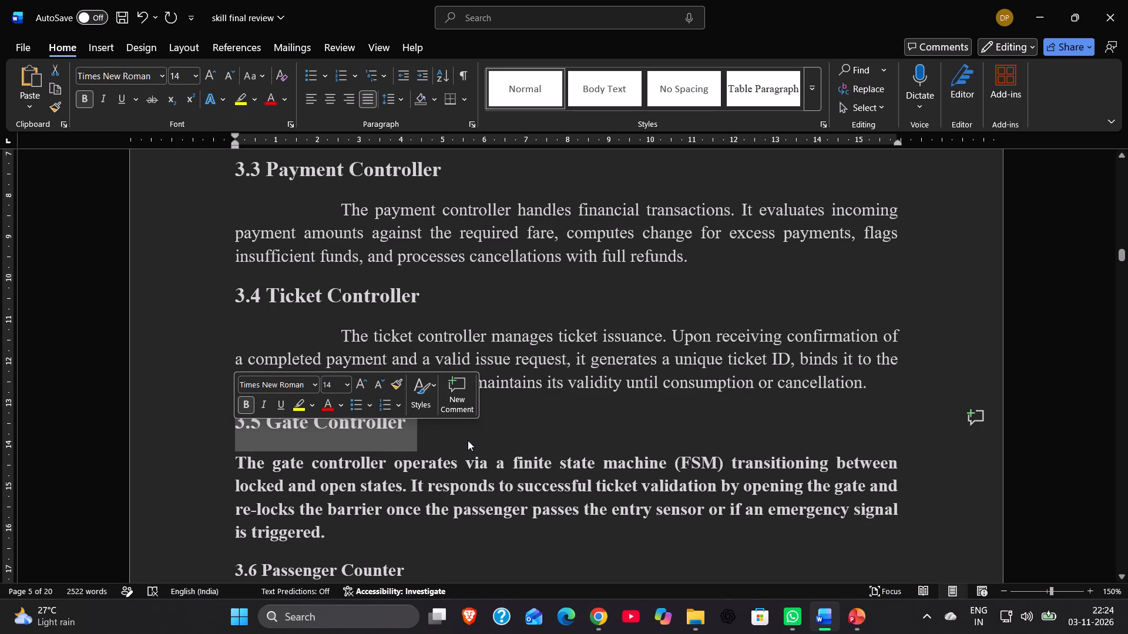
left_click(468, 440)
Indent the first line of the body paragraph under "3.5 Gate Controller" by about 2.5 cm and remove the paragraph's bold formatting.
left_click(229, 461)
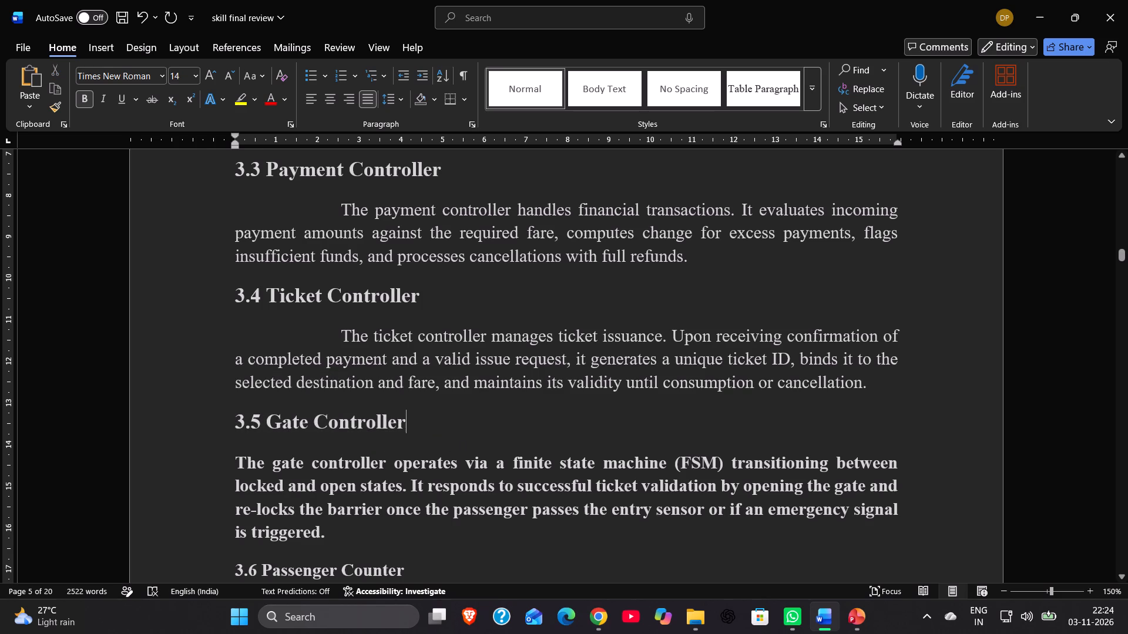
key("Tab")
key("space")
key("Tab")
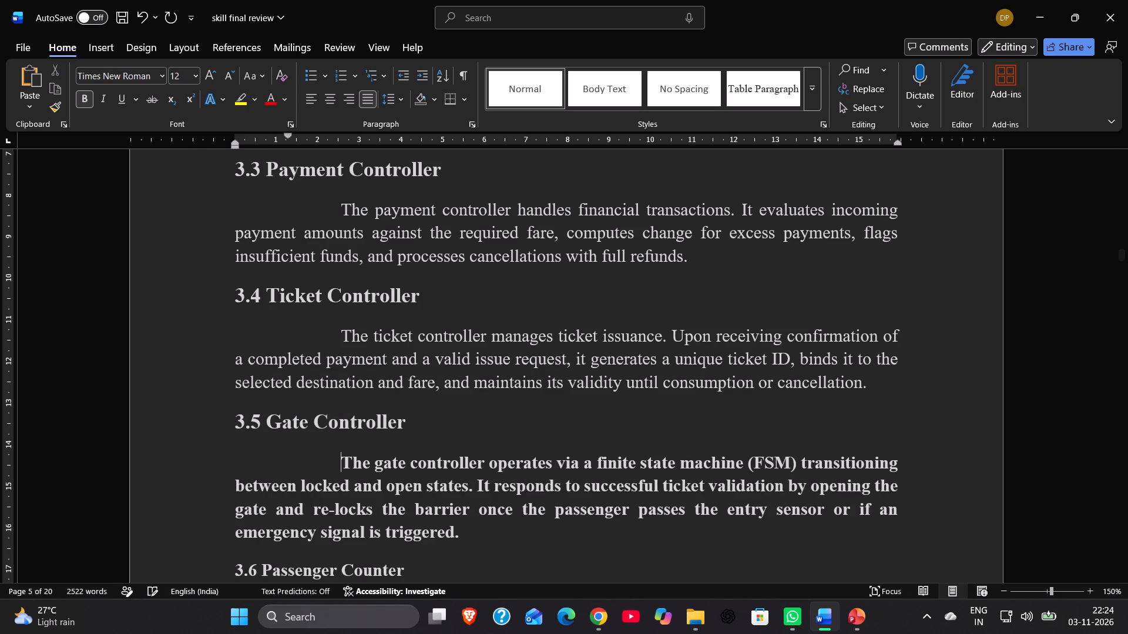
left_click_drag(344, 460, 458, 498)
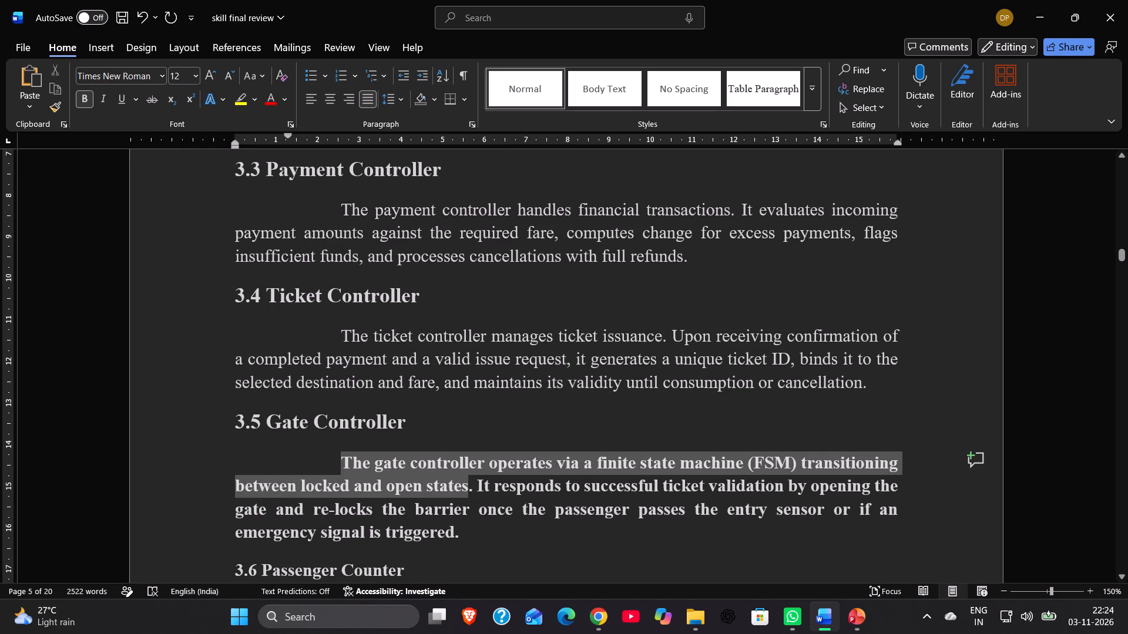
left_click_drag(458, 498, 460, 523)
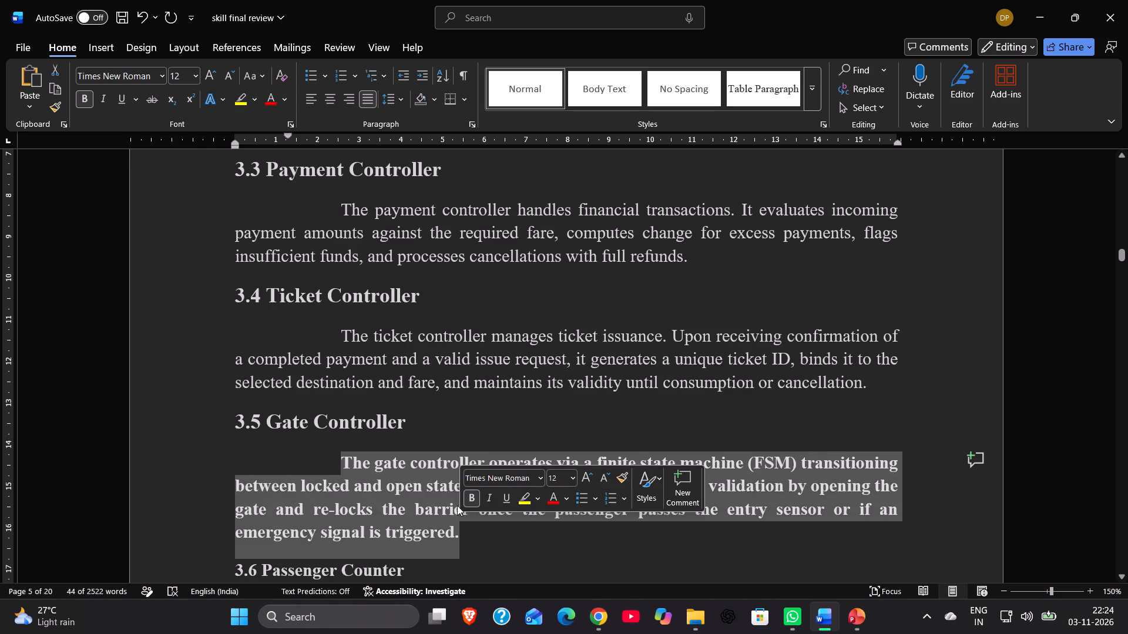
left_click(470, 492)
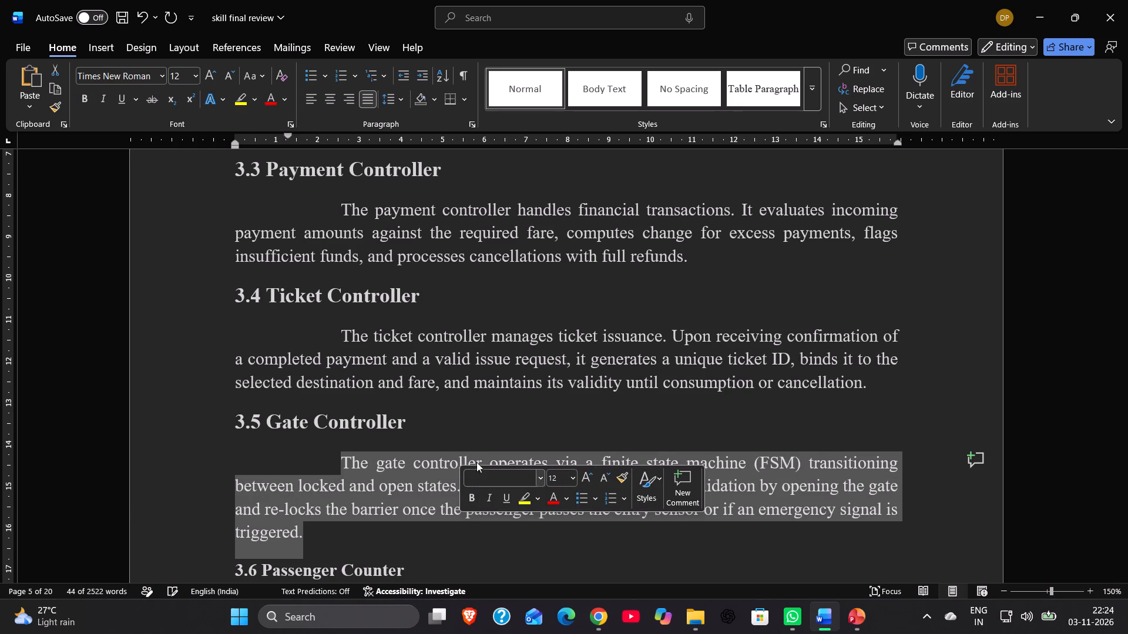
left_click(500, 434)
Increase the font size of the subheading "3.6 Passenger Counter" to 14.
scroll(500, 434, "down", 2)
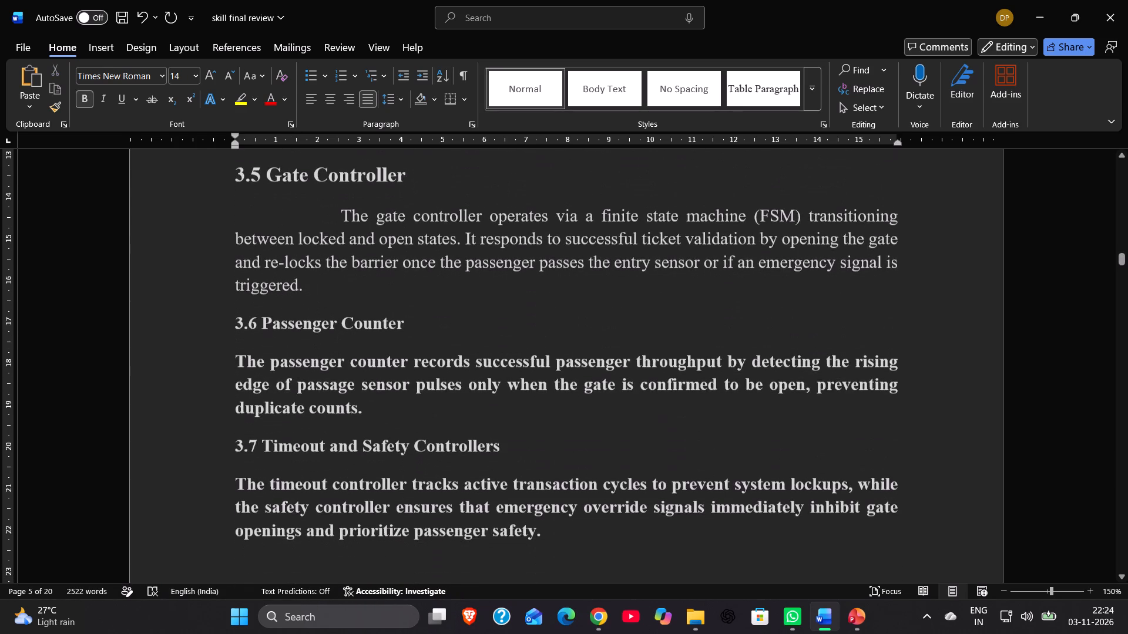
scroll(500, 434, "down", 1)
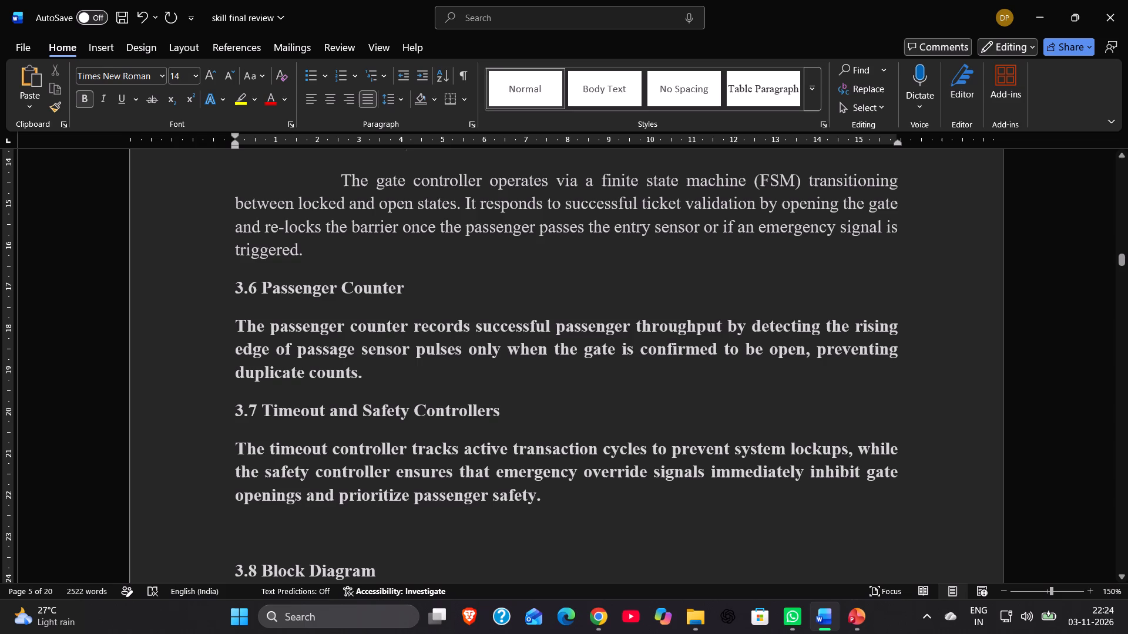
left_click_drag(417, 289, 233, 292)
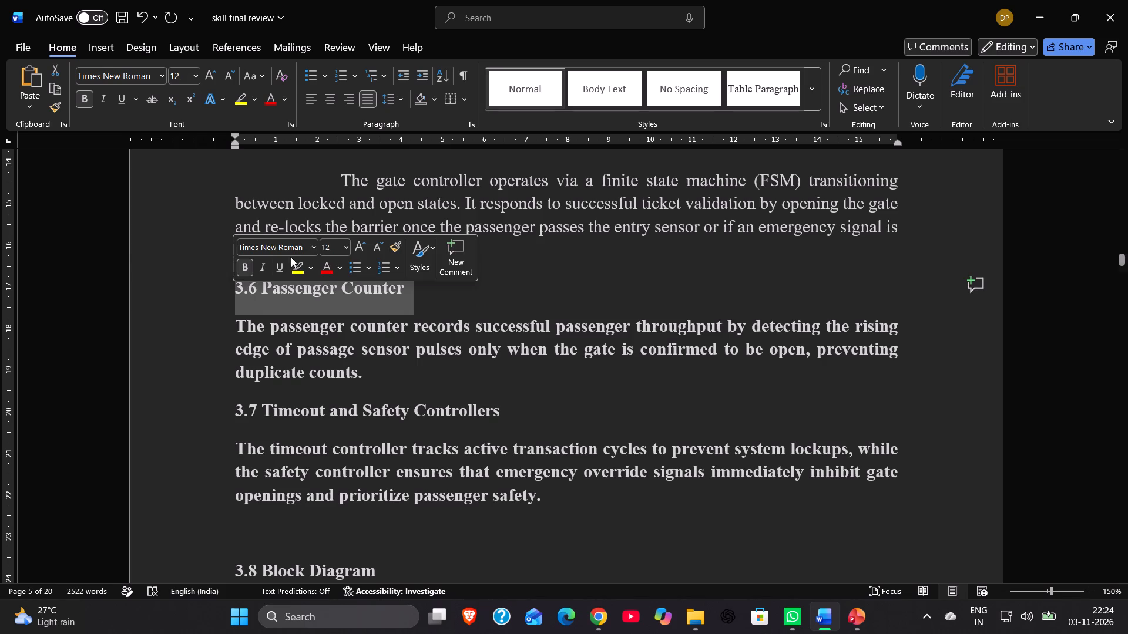
left_click(358, 245)
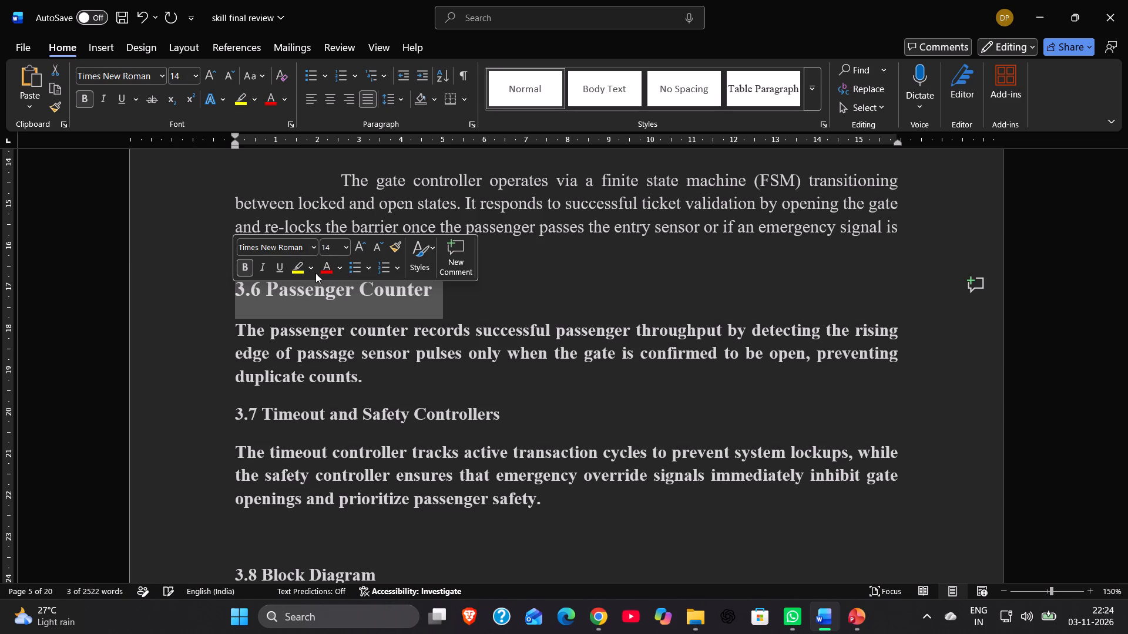
Indent the first line of the body paragraph under "3.6 Passenger Counter" by about 2.5 cm and remove the paragraph's bold formatting.
left_click(240, 324)
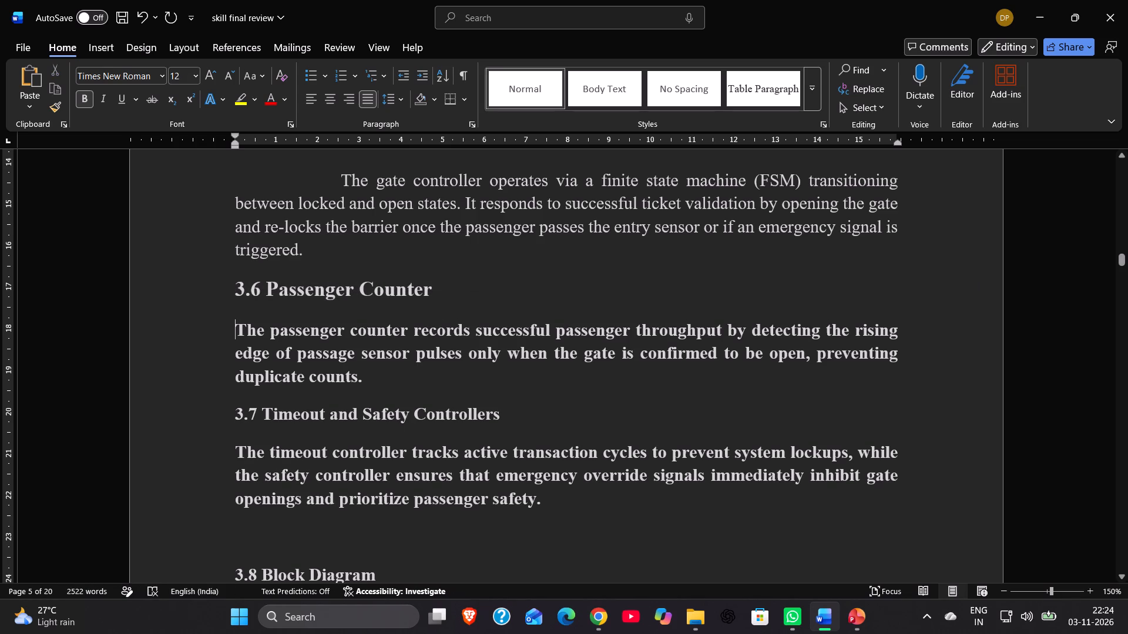
key("Tab")
key("space")
key("Tab")
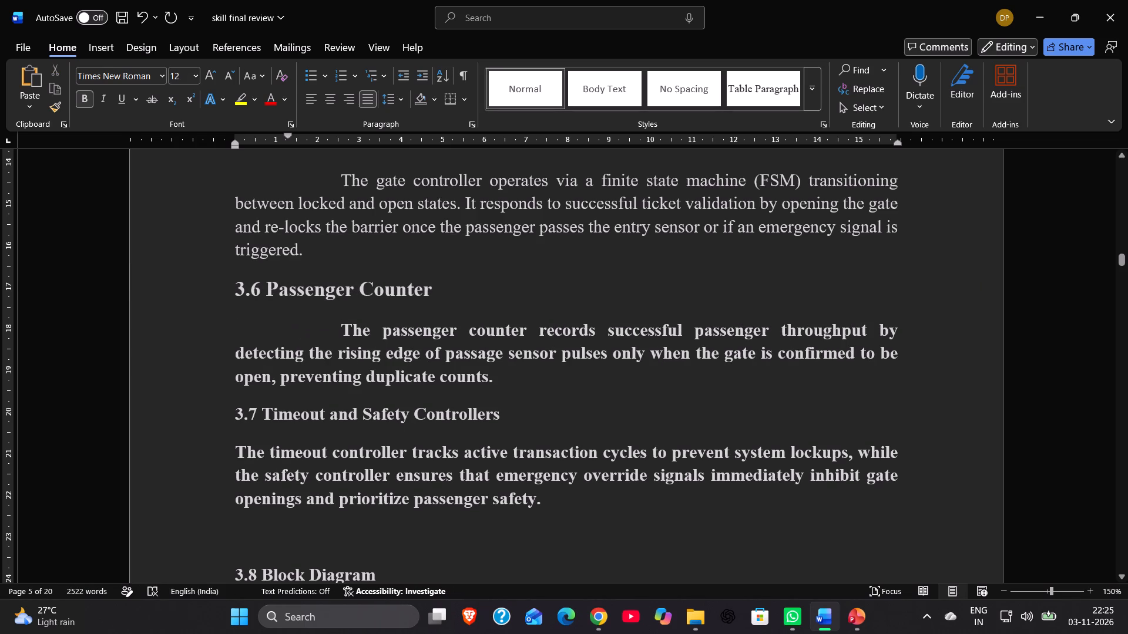
left_click_drag(338, 328, 479, 373)
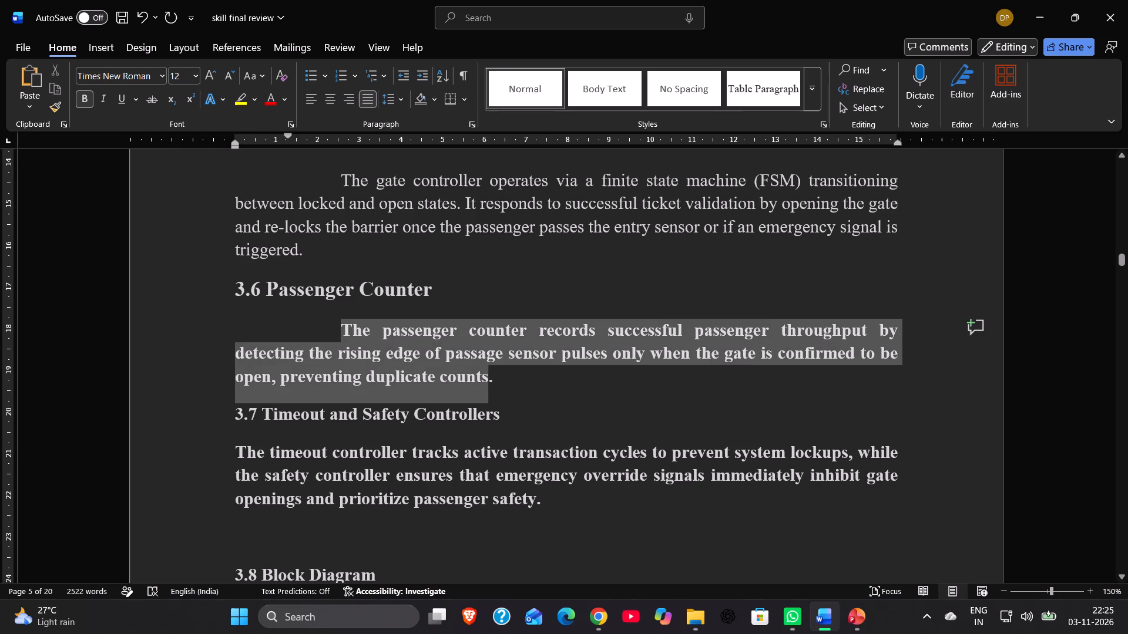
left_click_drag(479, 373, 494, 377)
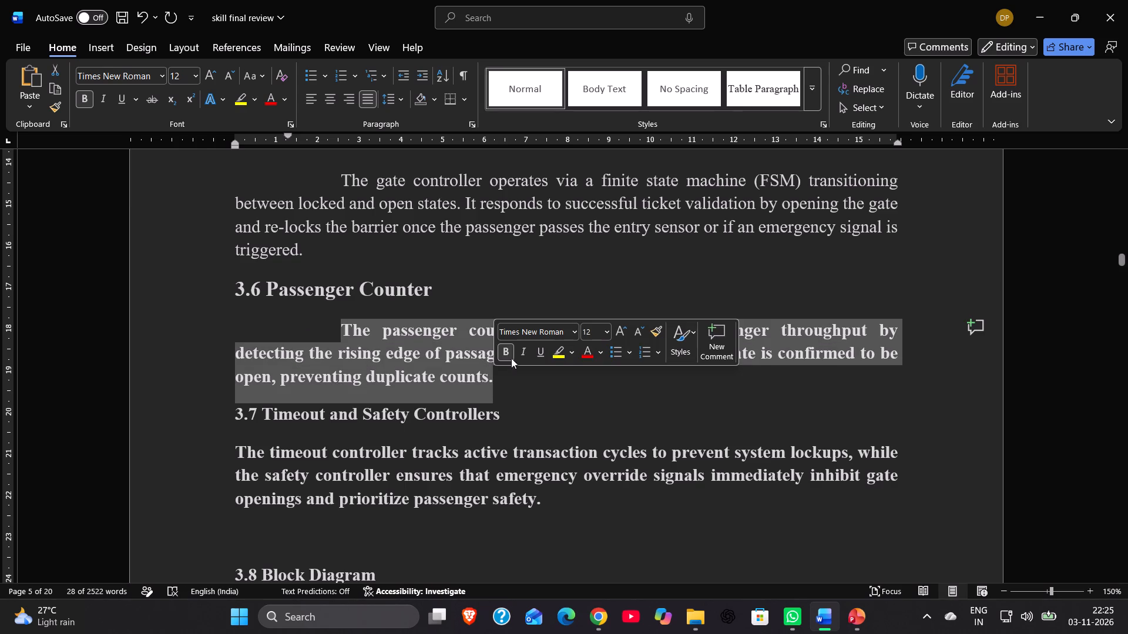
left_click(511, 350)
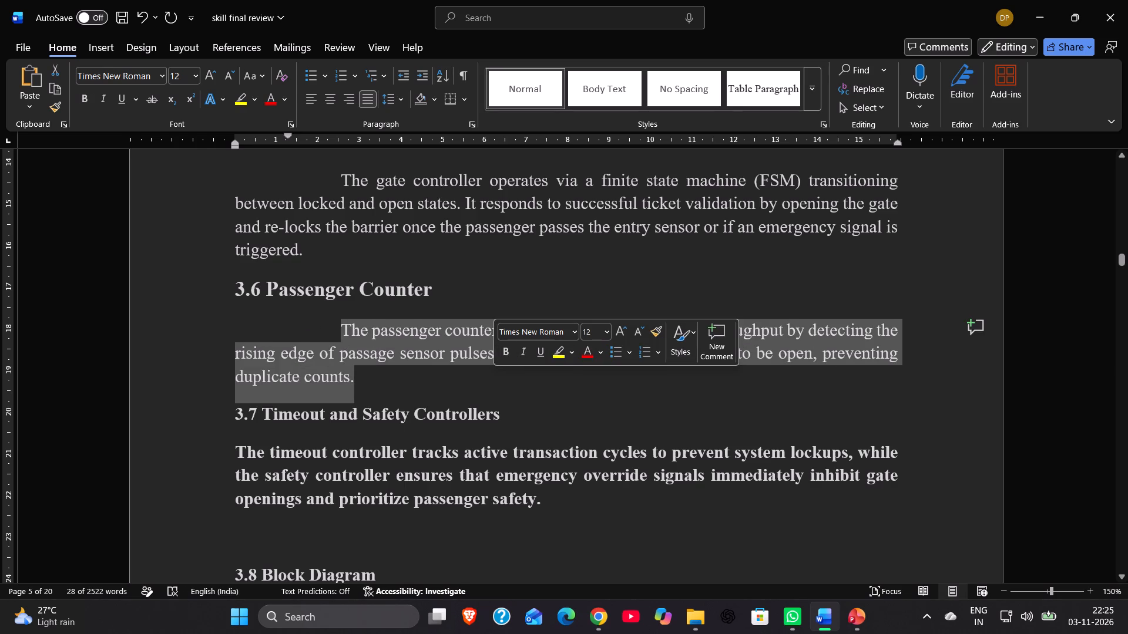
left_click(437, 403)
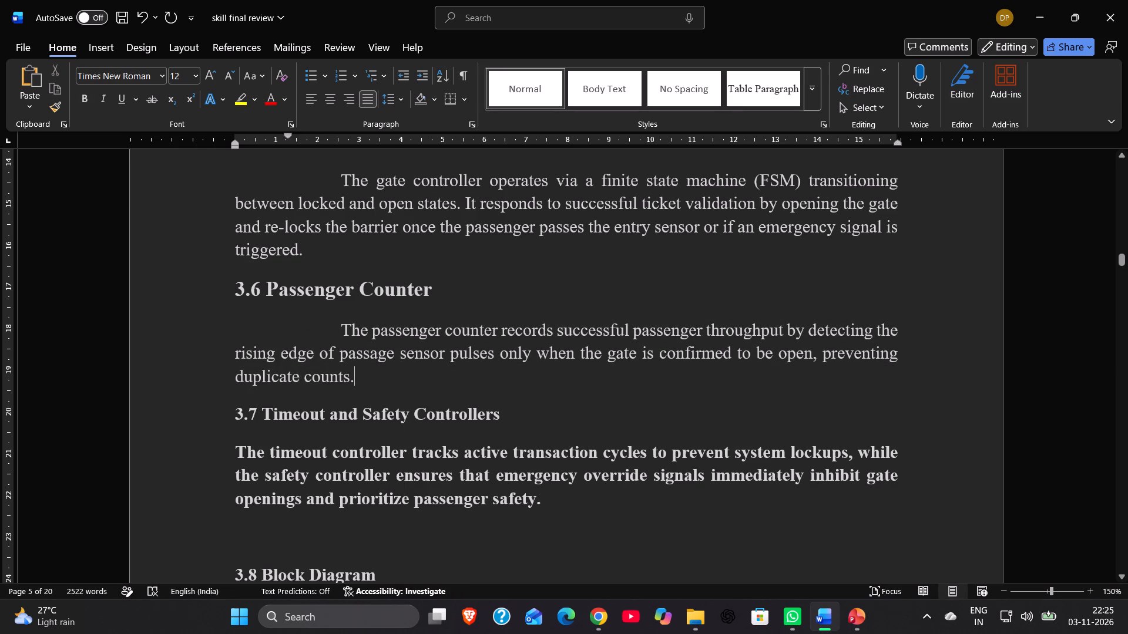
Increase the font size of the subheading "3.7 Timeout and Safety Controllers" to 14.
left_click_drag(507, 414, 240, 410)
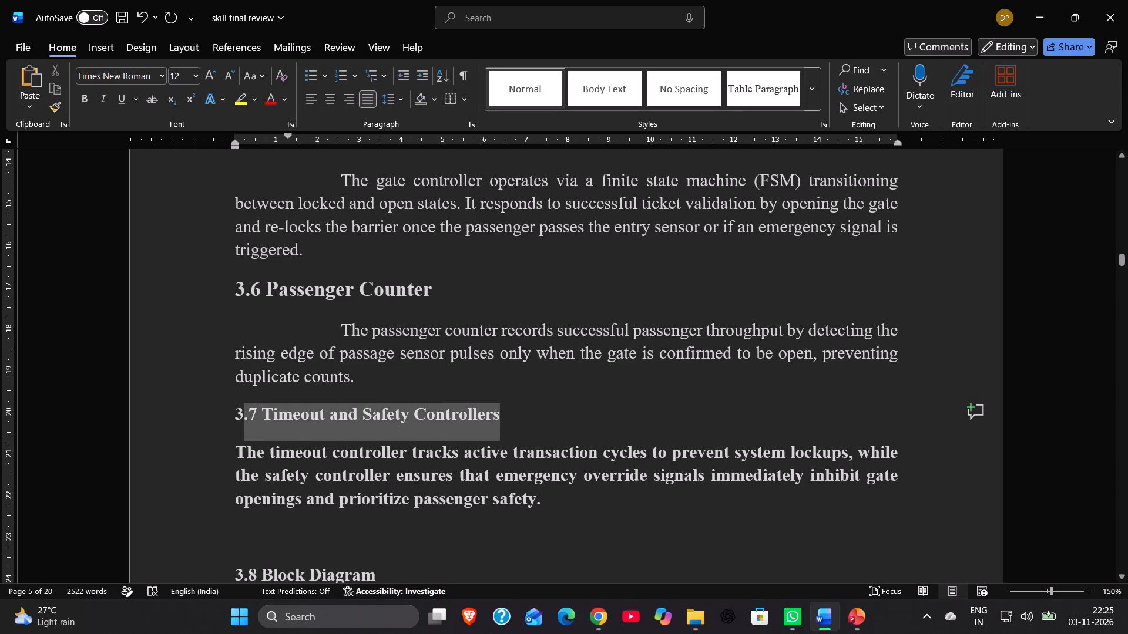
left_click_drag(240, 410, 237, 410)
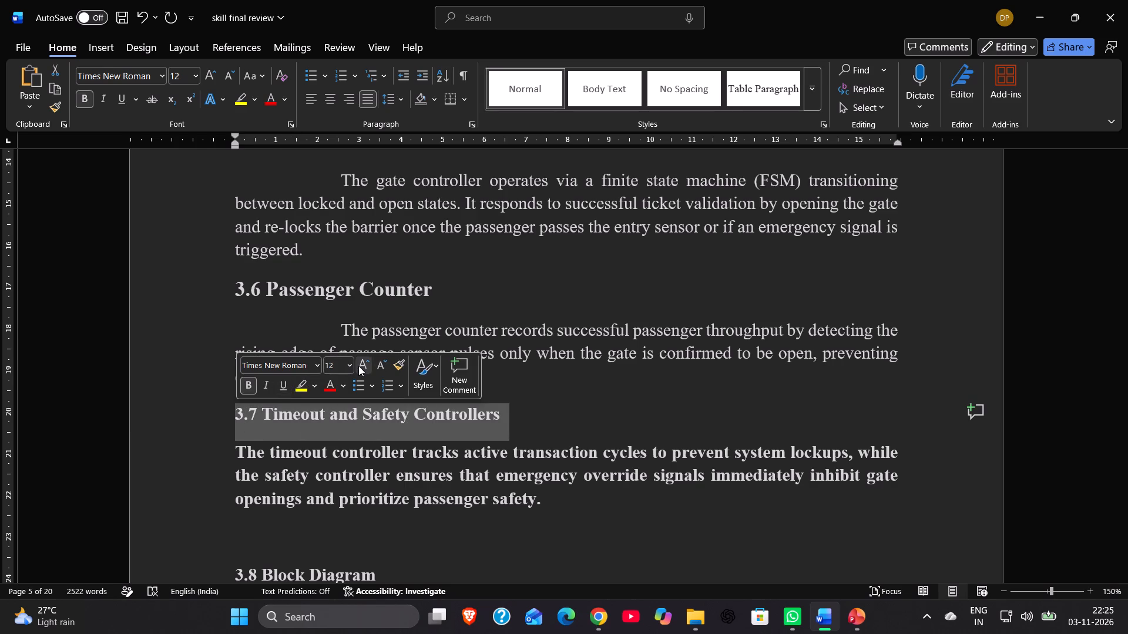
left_click(360, 366)
left_click(558, 413)
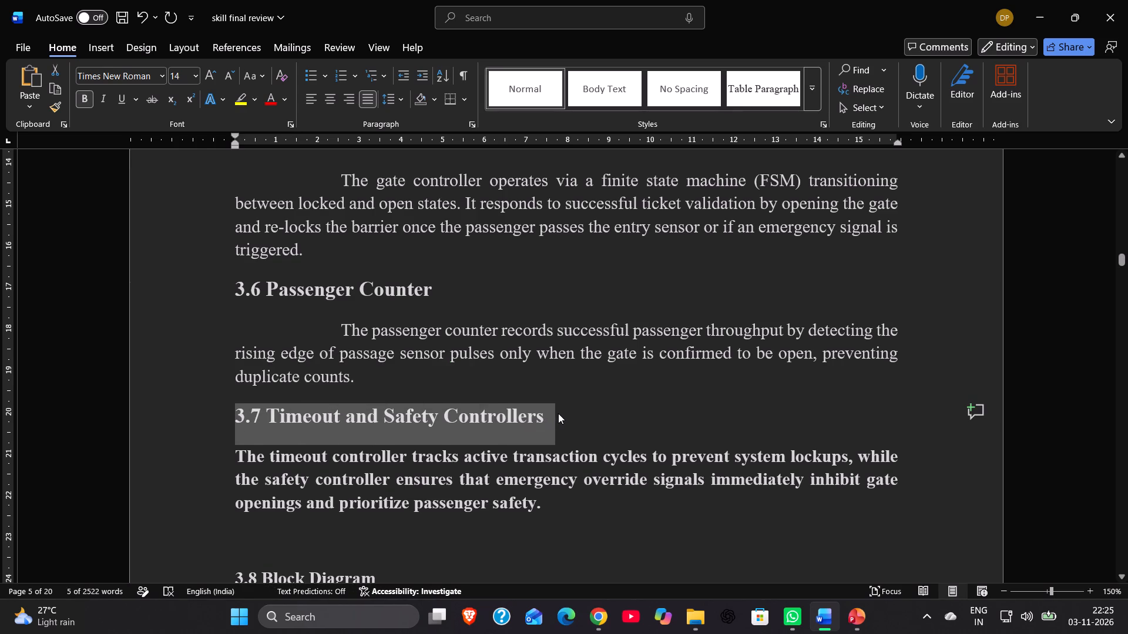
Indent the first line of the body paragraph under "3.7 Timeout and Safety Controllers" by about 2.5 cm and remove the paragraph's bold formatting.
left_click(229, 457)
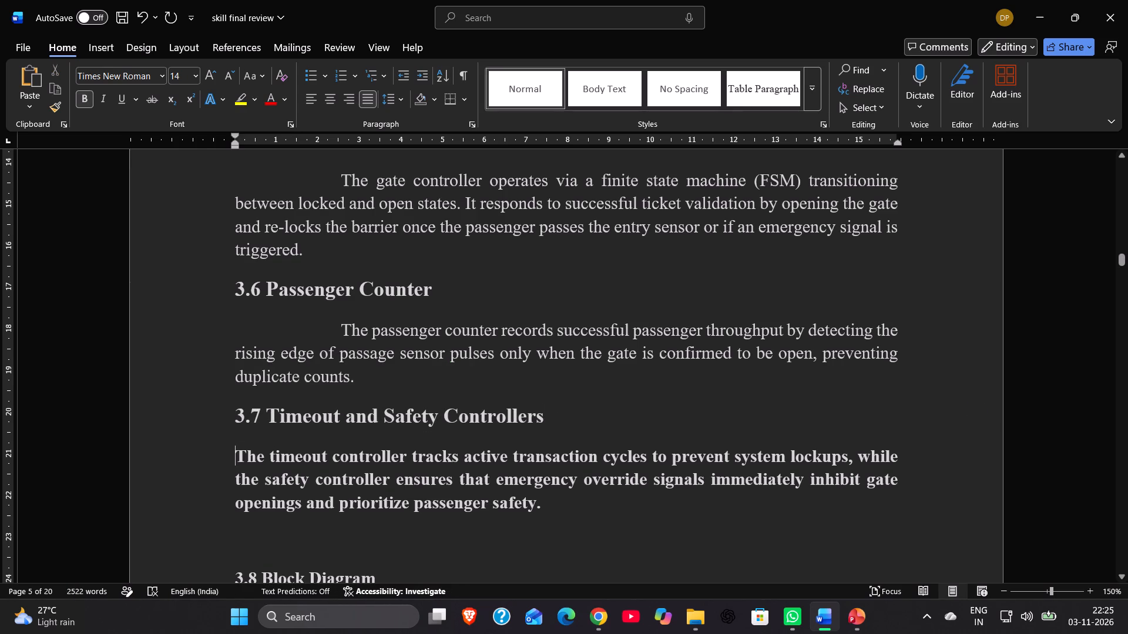
key("Tab")
key("space")
key("Tab")
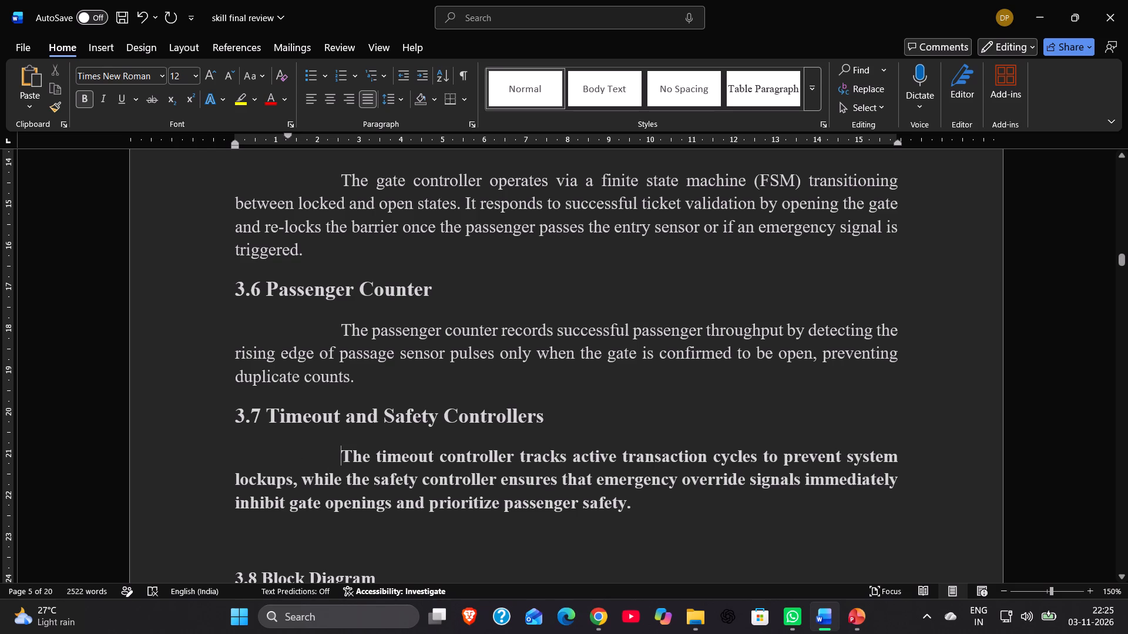
left_click_drag(340, 459, 638, 505)
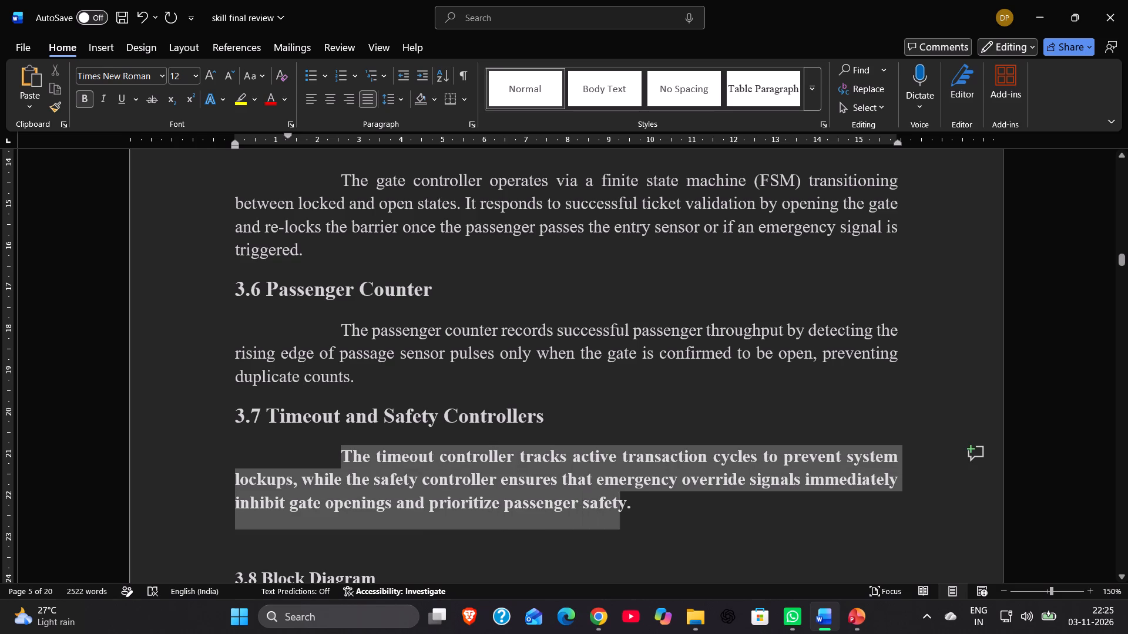
left_click_drag(638, 505, 639, 508)
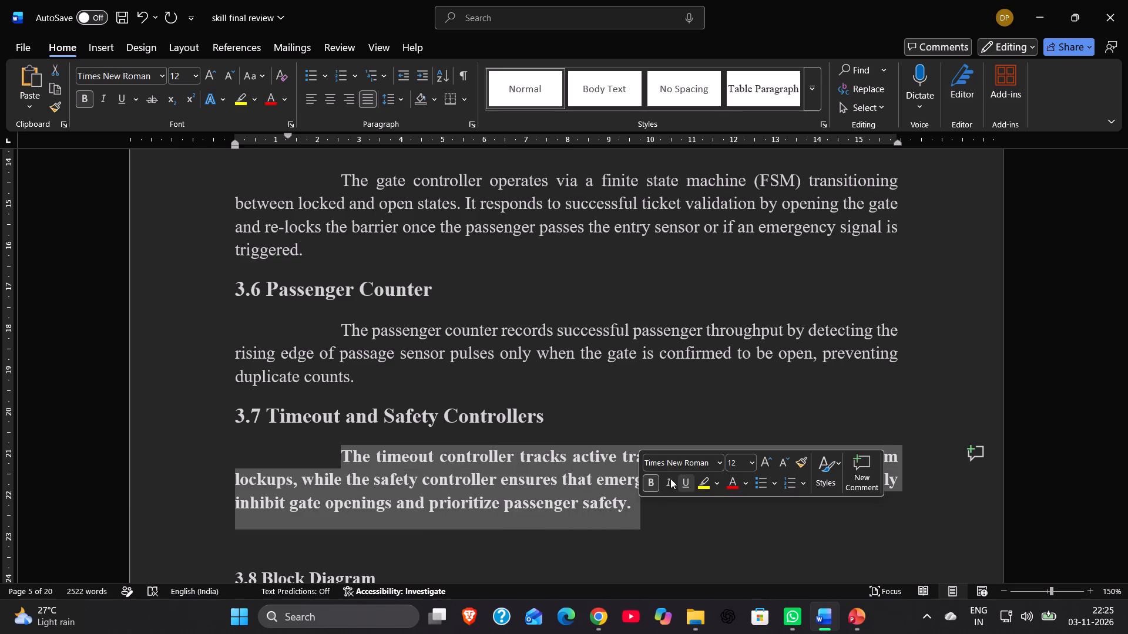
left_click(652, 481)
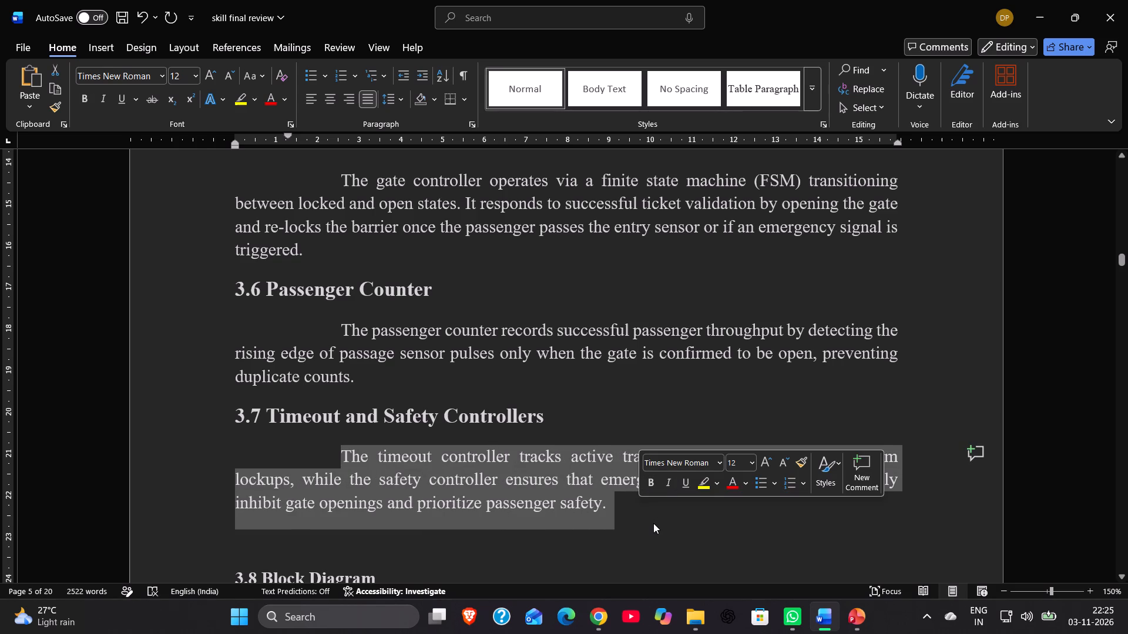
left_click(653, 523)
Add an empty line above "3.8 Block Diagram" to move the subheading onto the page with its diagram.
scroll(653, 523, "down", 2)
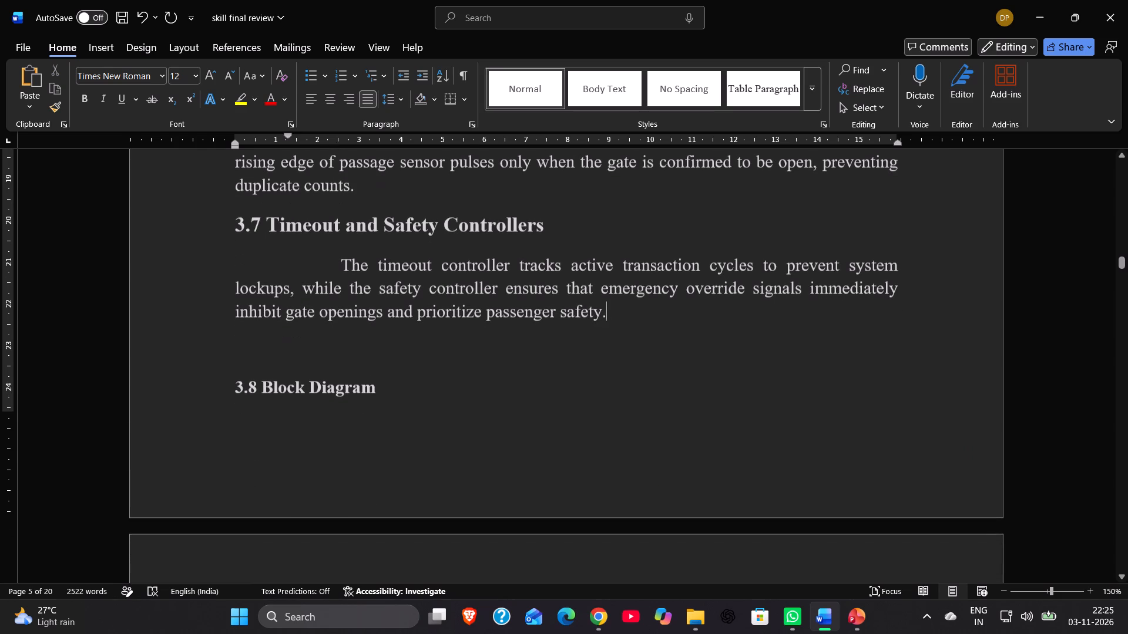
scroll(653, 523, "down", 1)
scroll(360, 398, "right", 1)
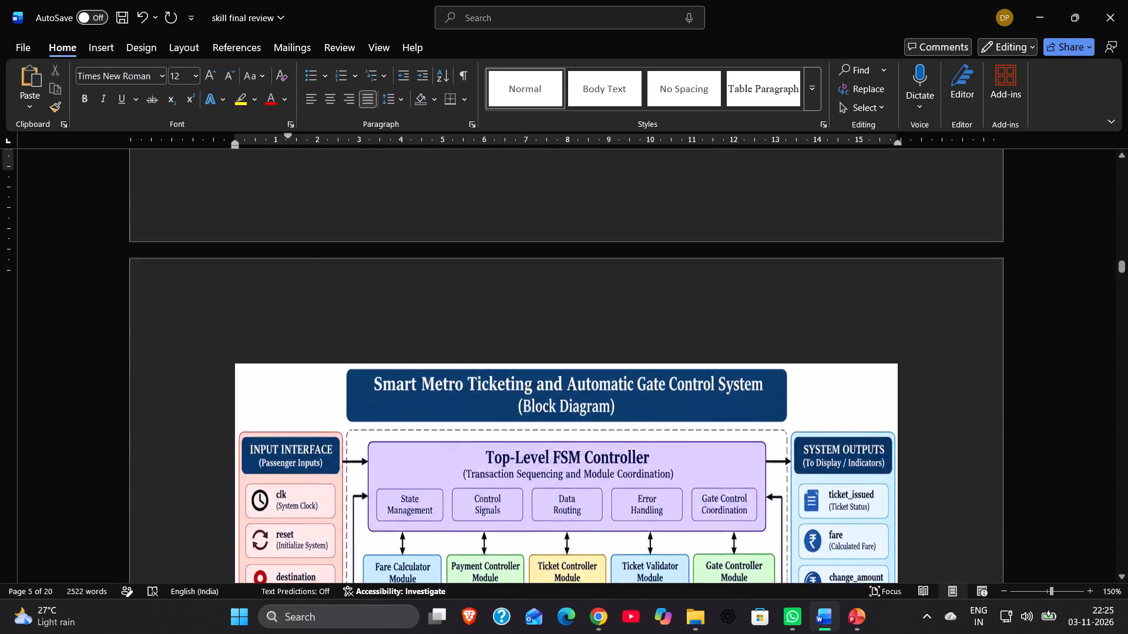
scroll(360, 398, "right", 1)
left_click(258, 322)
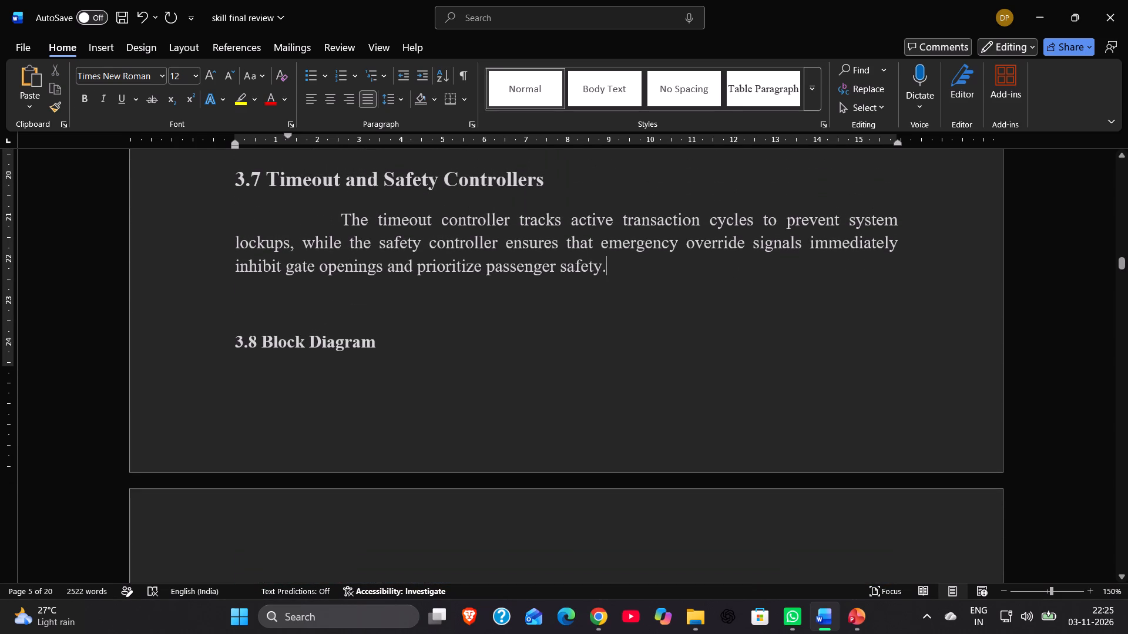
key("Return")
Increase the font size of the subheading "3.8 Block Diagram" to 14.
scroll(258, 322, "down", 2)
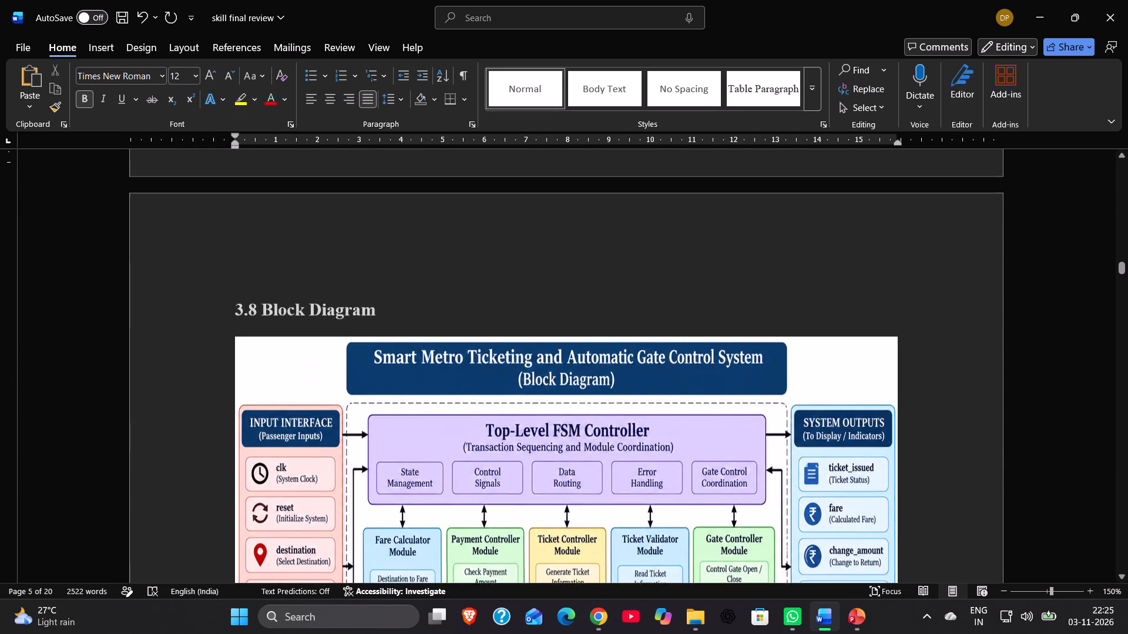
scroll(258, 322, "down", 1)
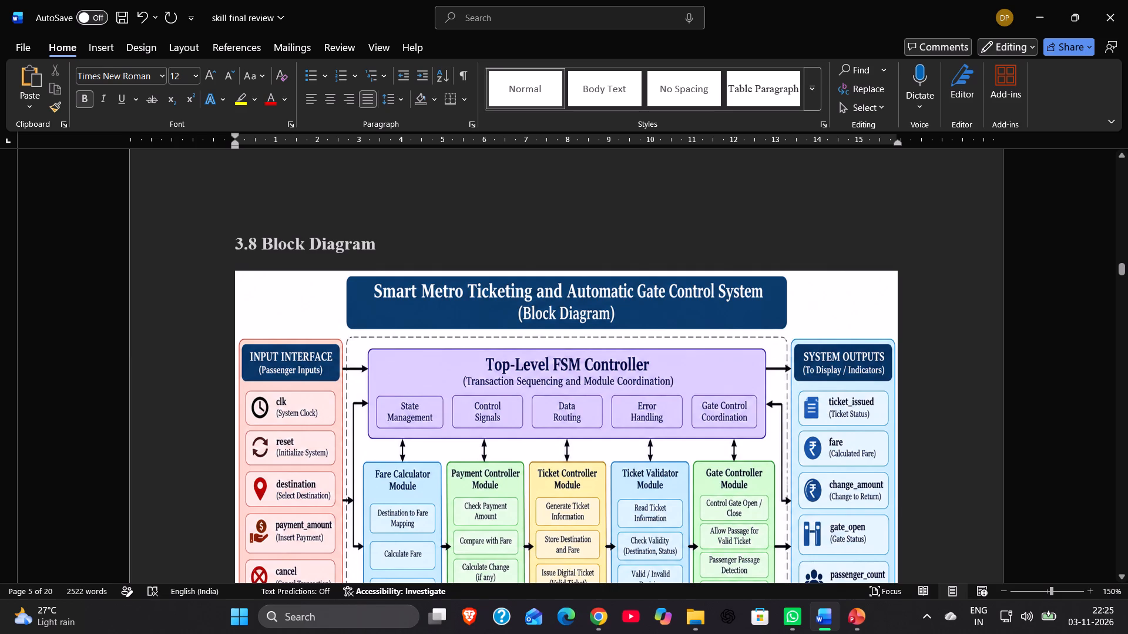
left_click_drag(384, 245, 239, 230)
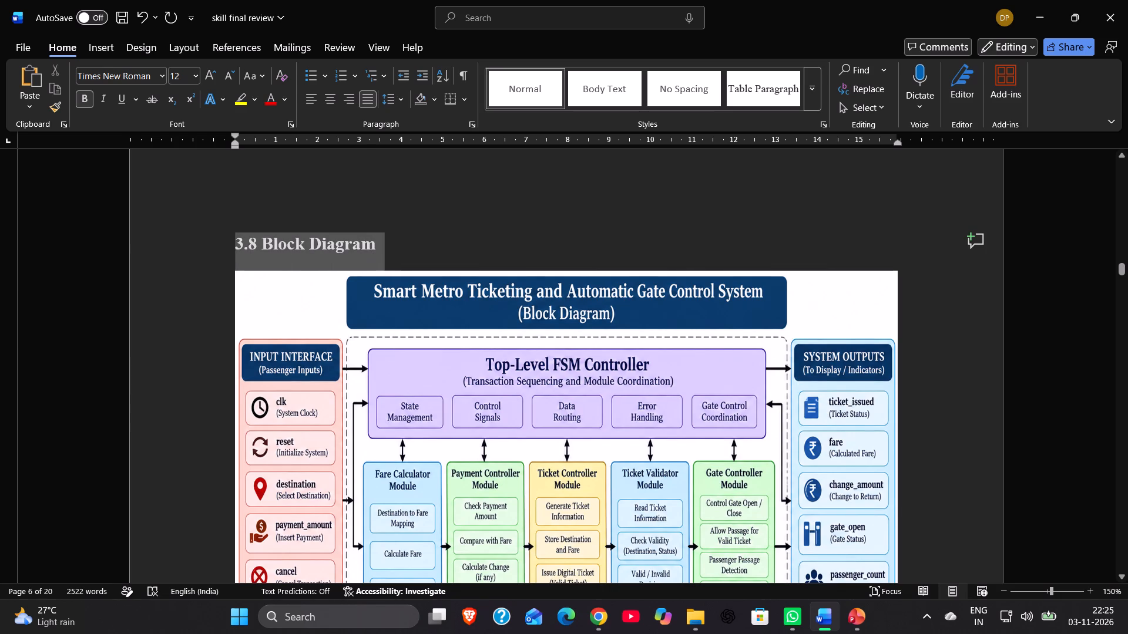
left_click_drag(239, 230, 237, 230)
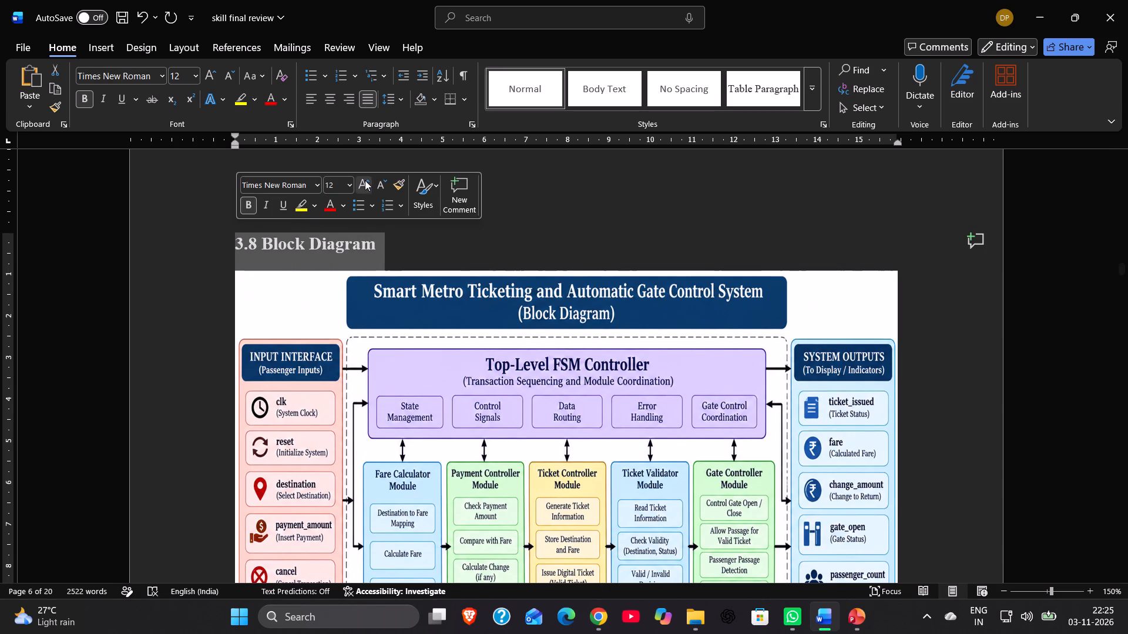
left_click(365, 180)
left_click(425, 241)
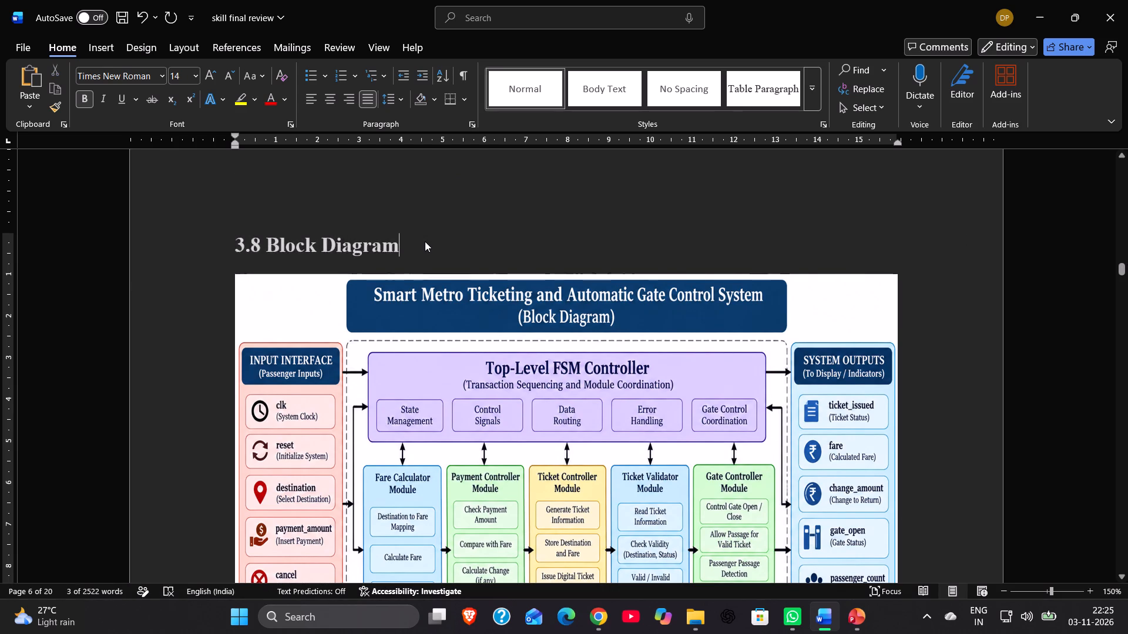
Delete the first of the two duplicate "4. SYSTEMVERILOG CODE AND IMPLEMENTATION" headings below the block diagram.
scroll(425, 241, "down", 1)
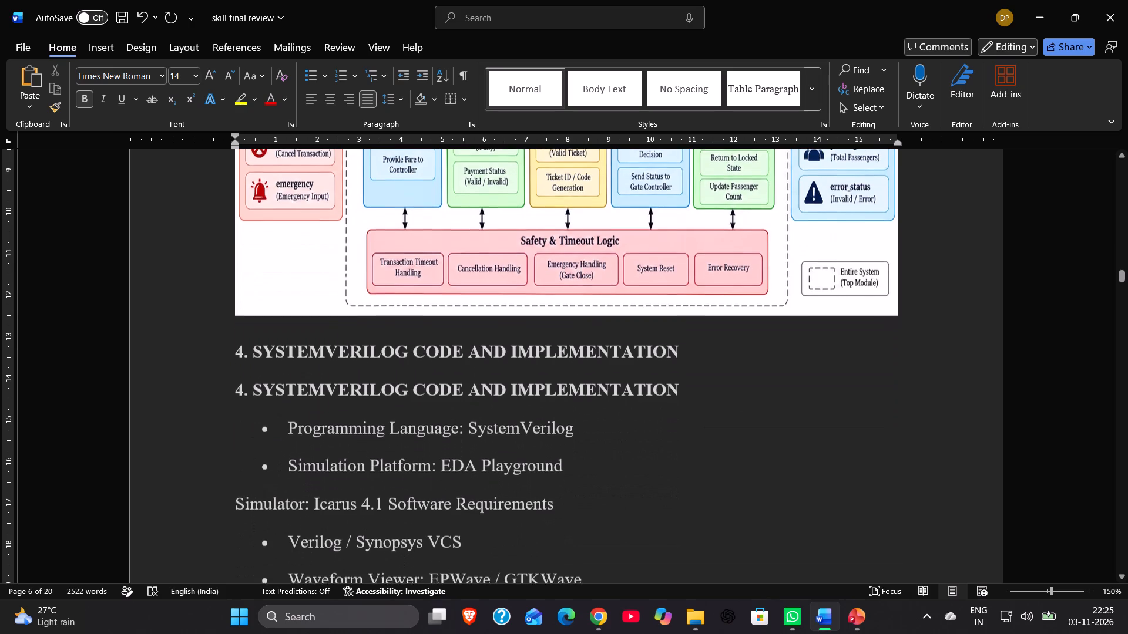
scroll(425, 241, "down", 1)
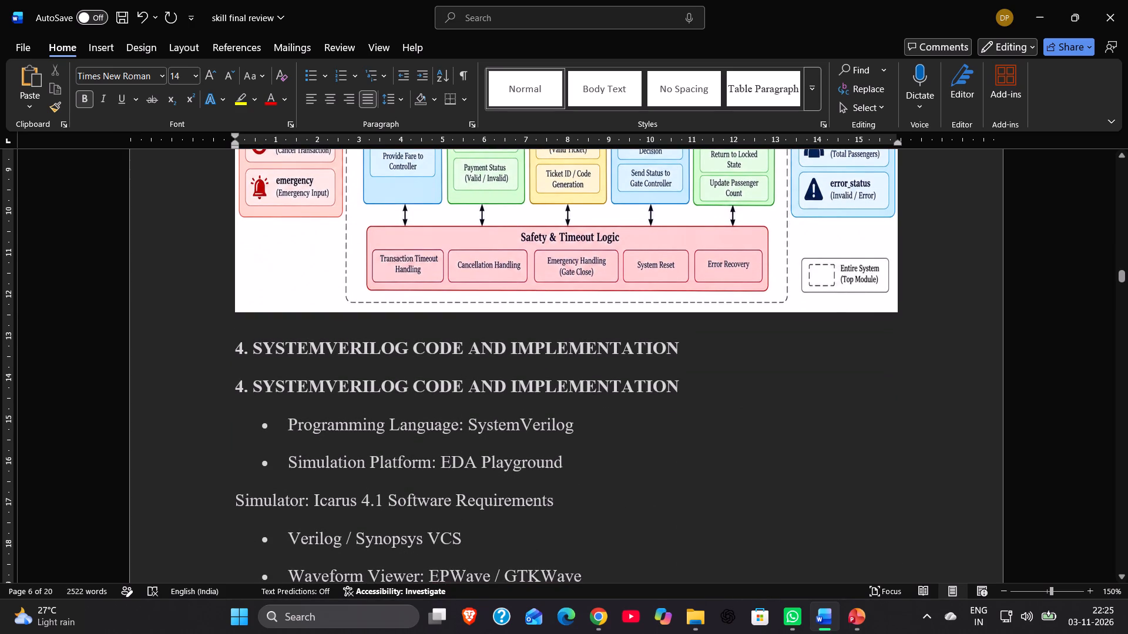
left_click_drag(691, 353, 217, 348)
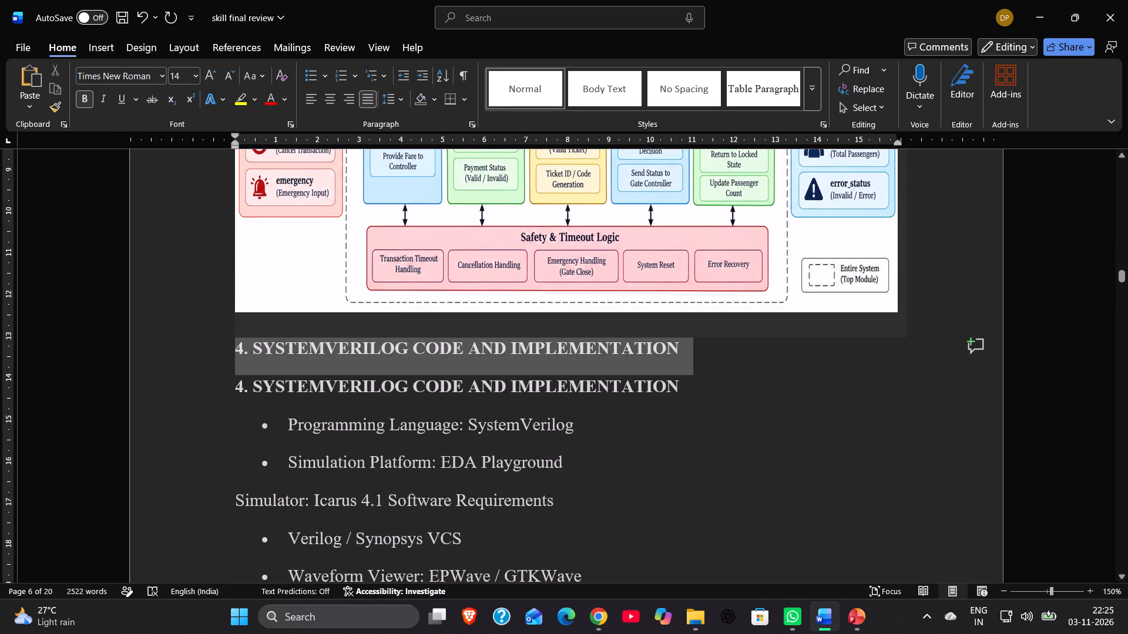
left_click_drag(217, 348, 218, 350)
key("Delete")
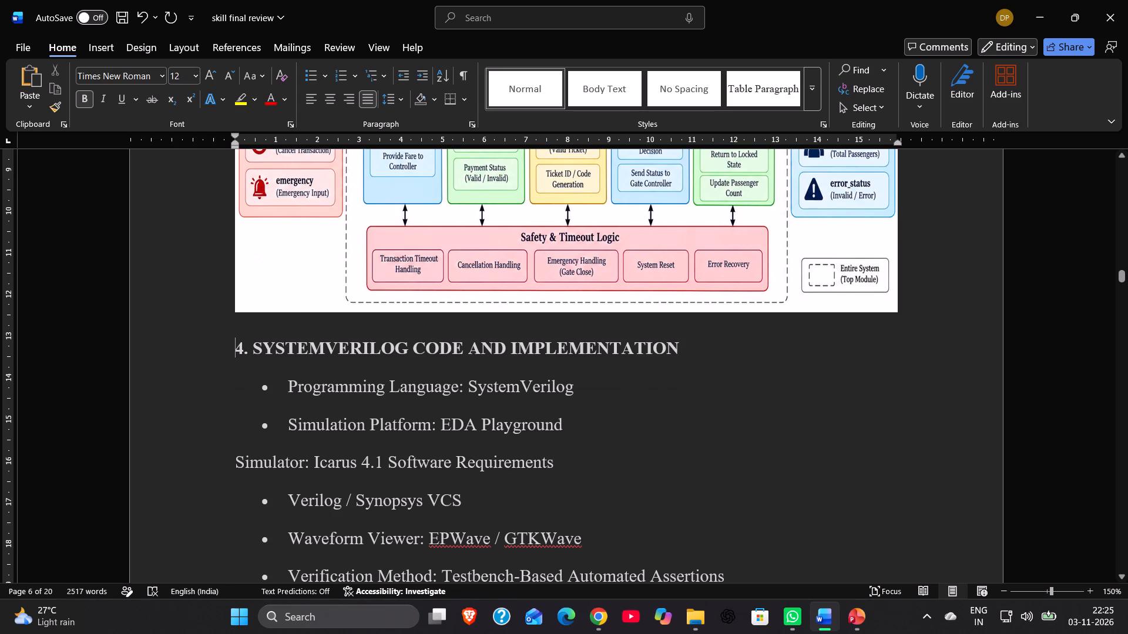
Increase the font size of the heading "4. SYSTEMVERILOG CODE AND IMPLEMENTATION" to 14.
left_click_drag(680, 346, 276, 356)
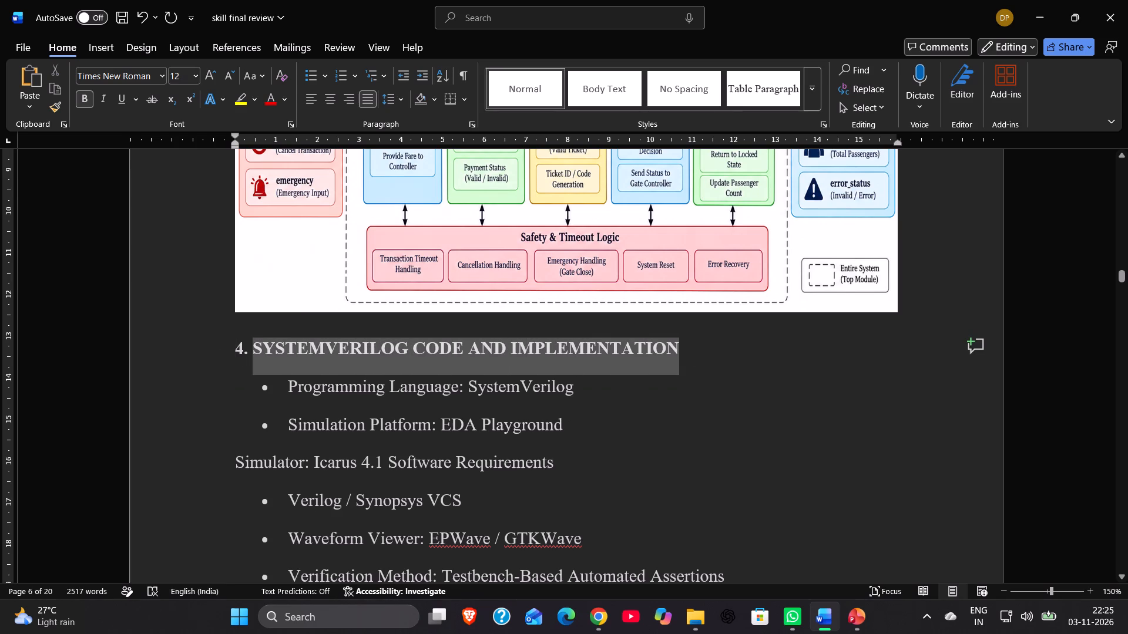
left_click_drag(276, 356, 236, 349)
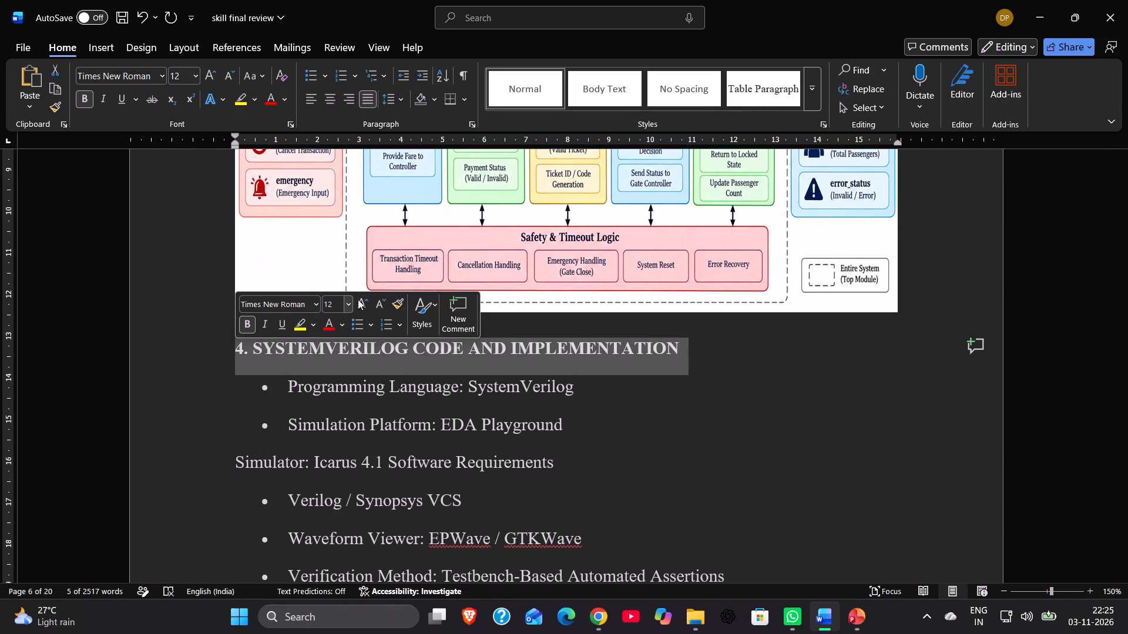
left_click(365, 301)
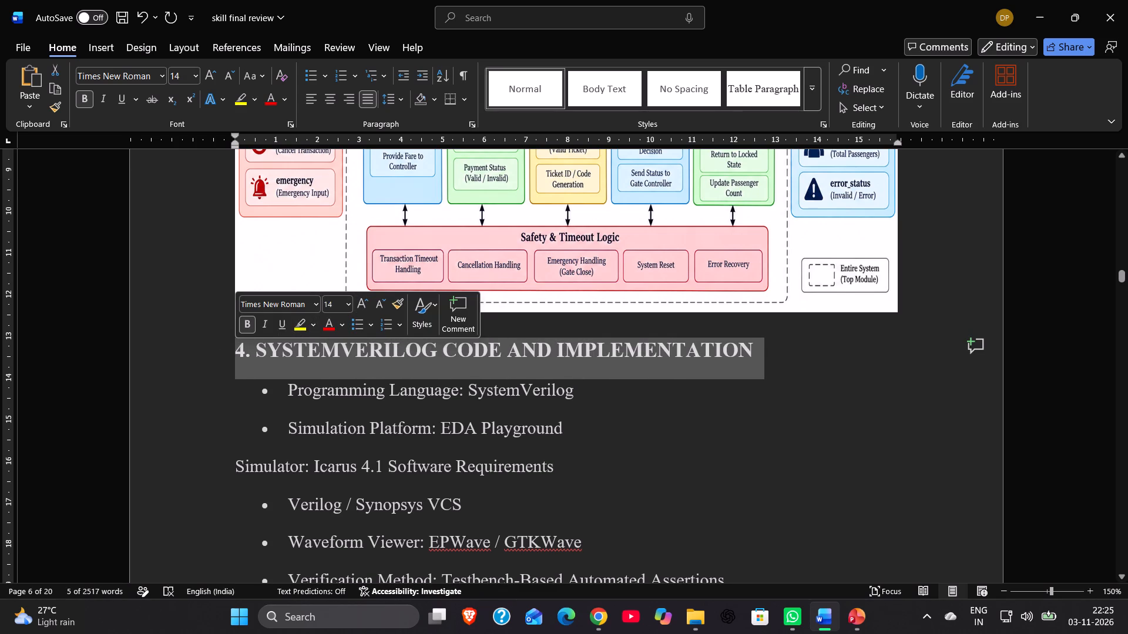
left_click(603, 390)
Examine the list and the misplaced "4.1 Software Requirements" text under the section 4 heading.
scroll(345, 417, "right", 1)
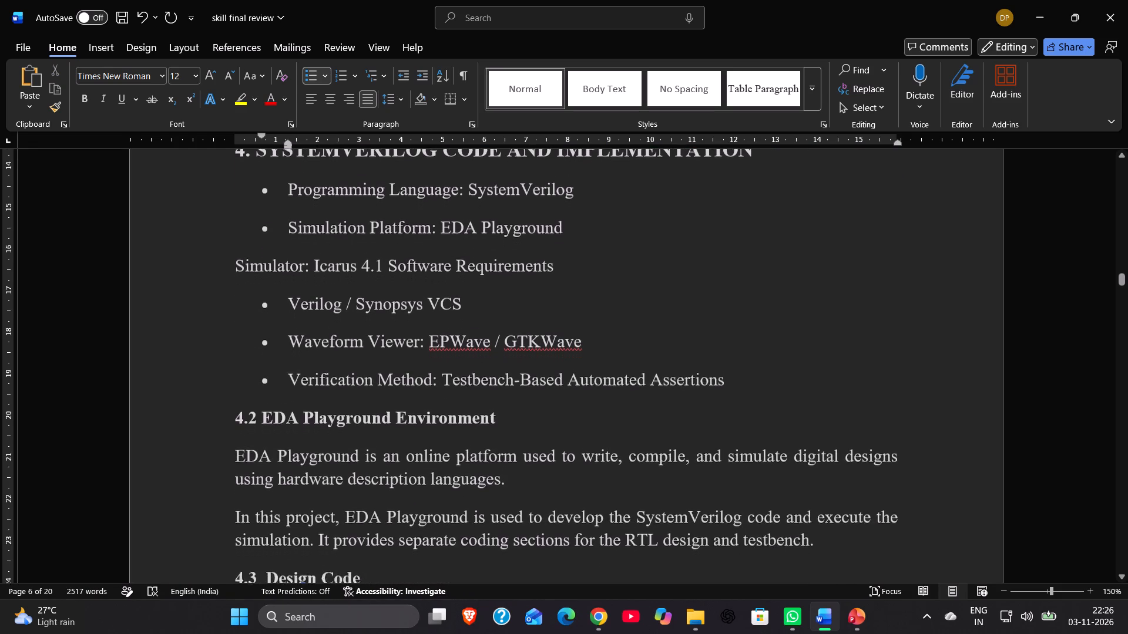
scroll(345, 417, "right", 1)
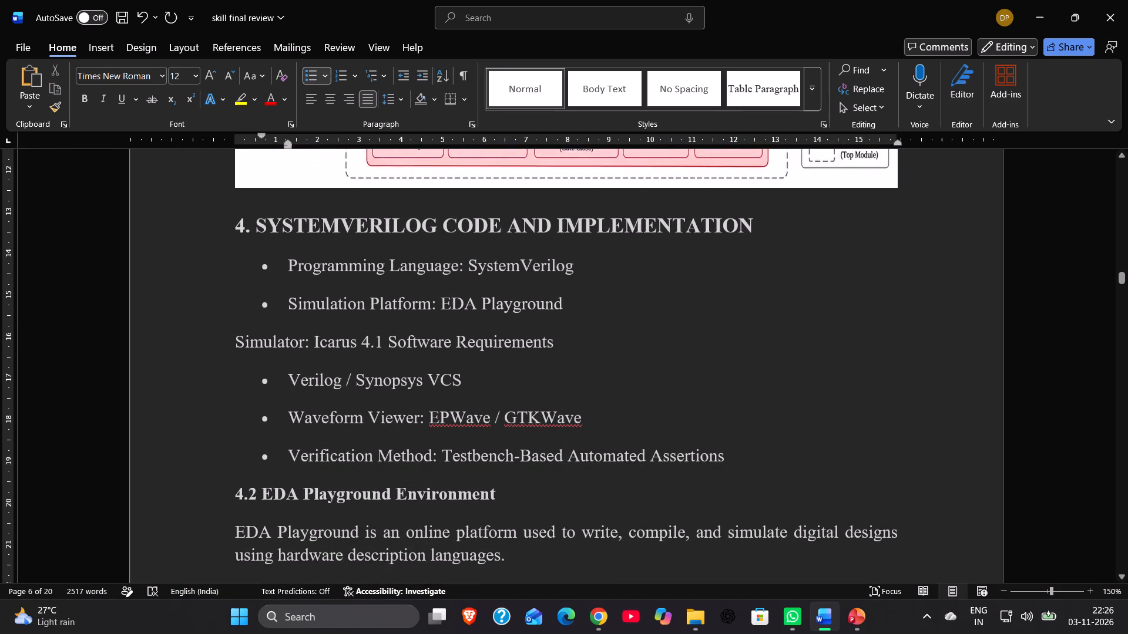
scroll(345, 417, "right", 1)
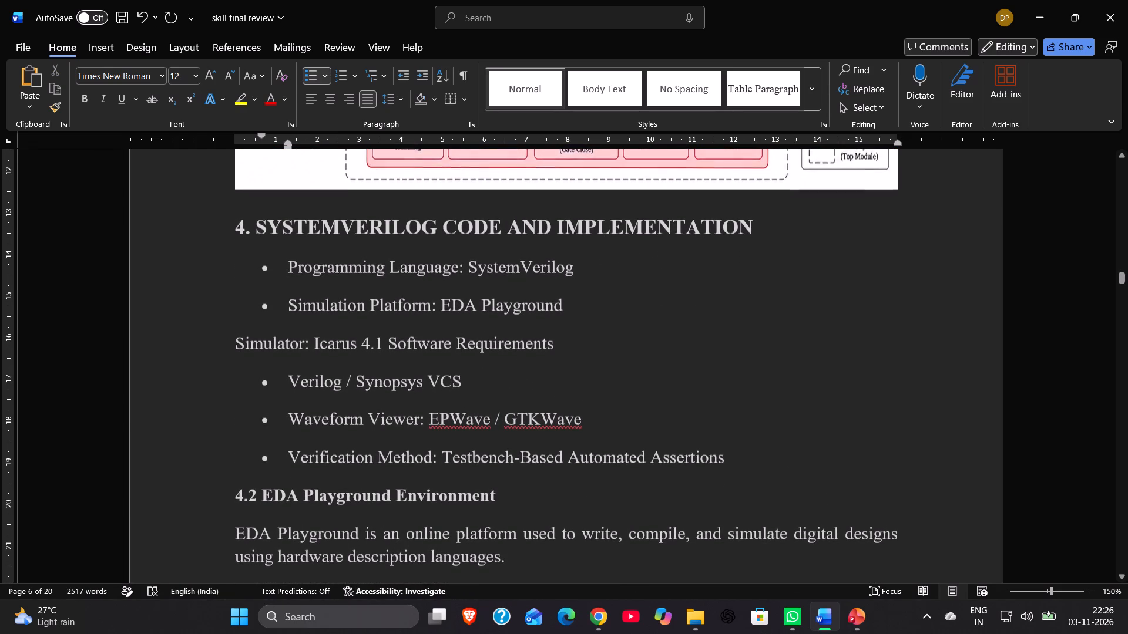
scroll(345, 417, "right", 3)
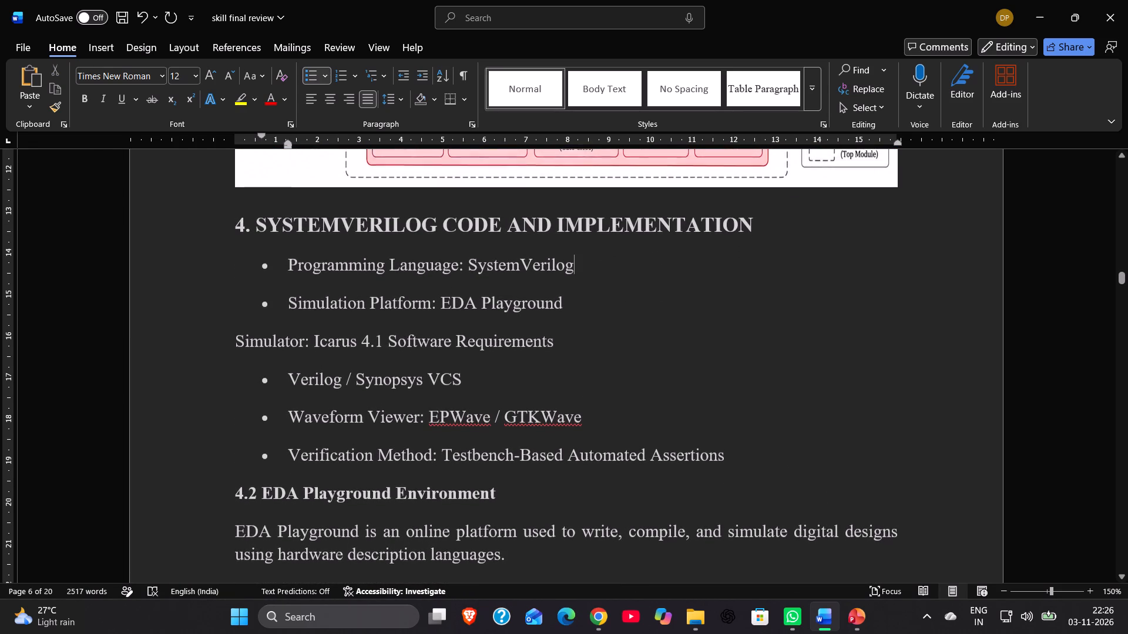
scroll(345, 417, "right", 2)
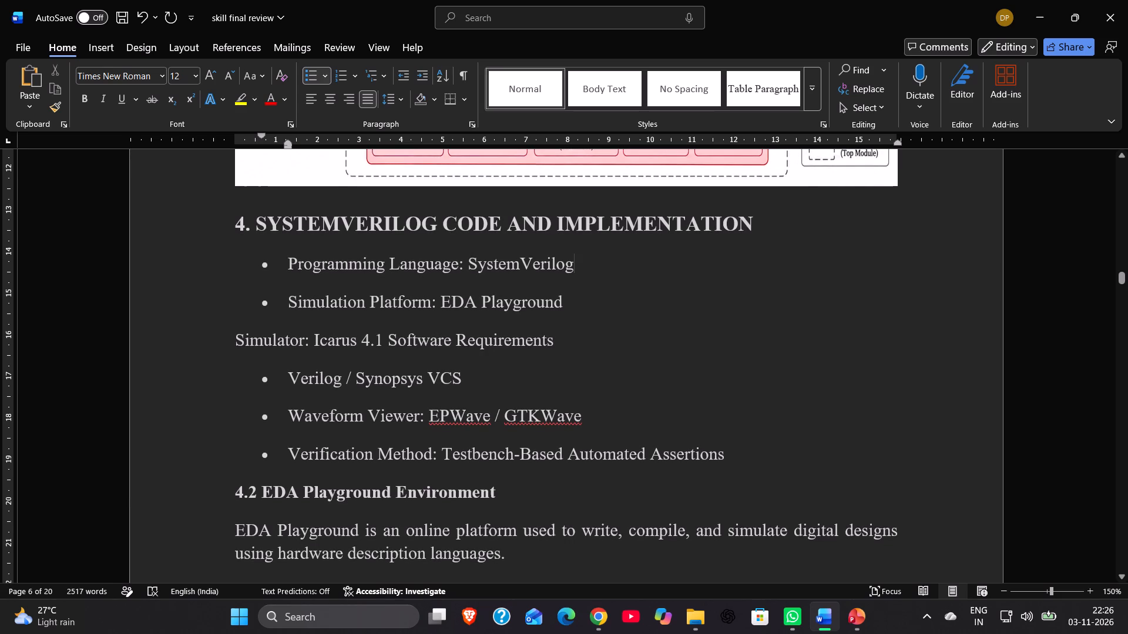
scroll(345, 417, "right", 2)
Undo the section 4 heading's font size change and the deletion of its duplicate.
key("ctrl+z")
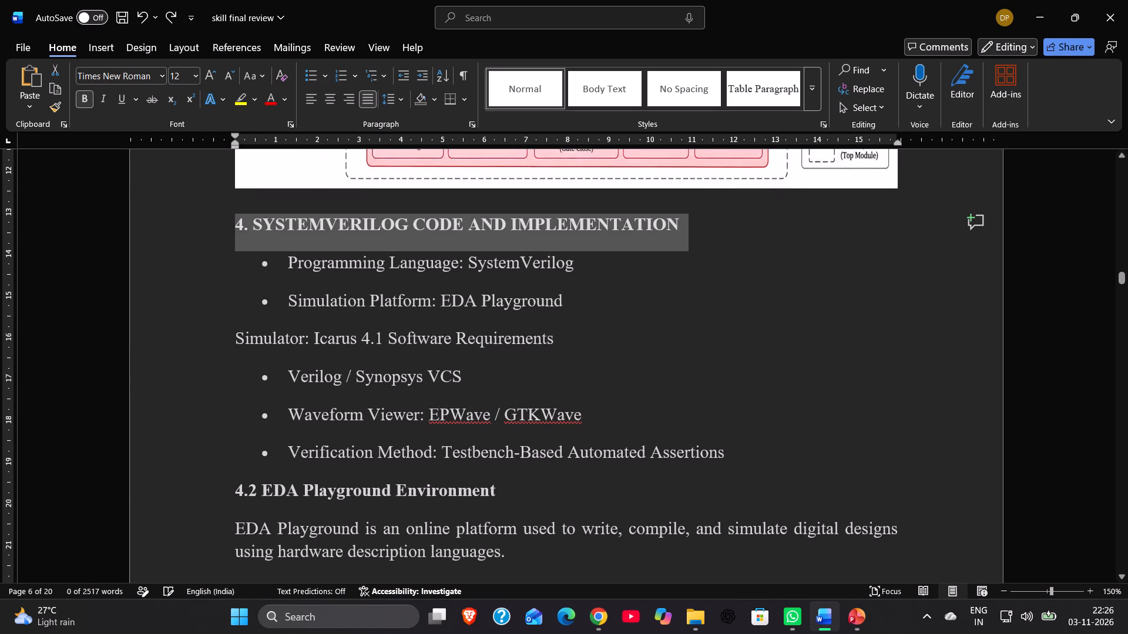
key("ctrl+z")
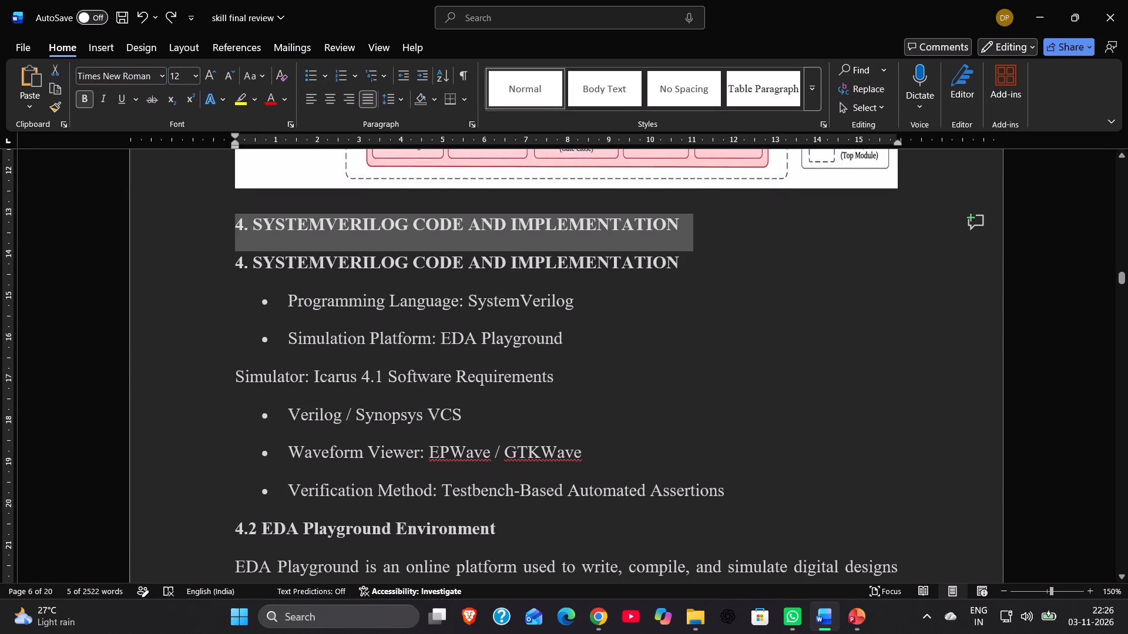
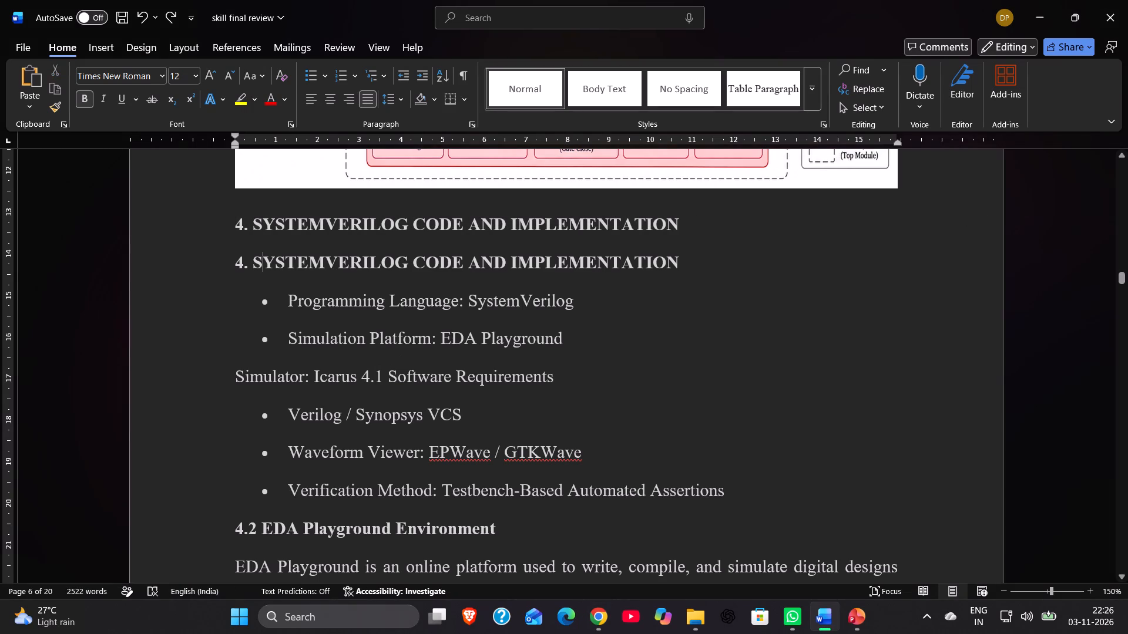
left_click(683, 264)
key("Return")
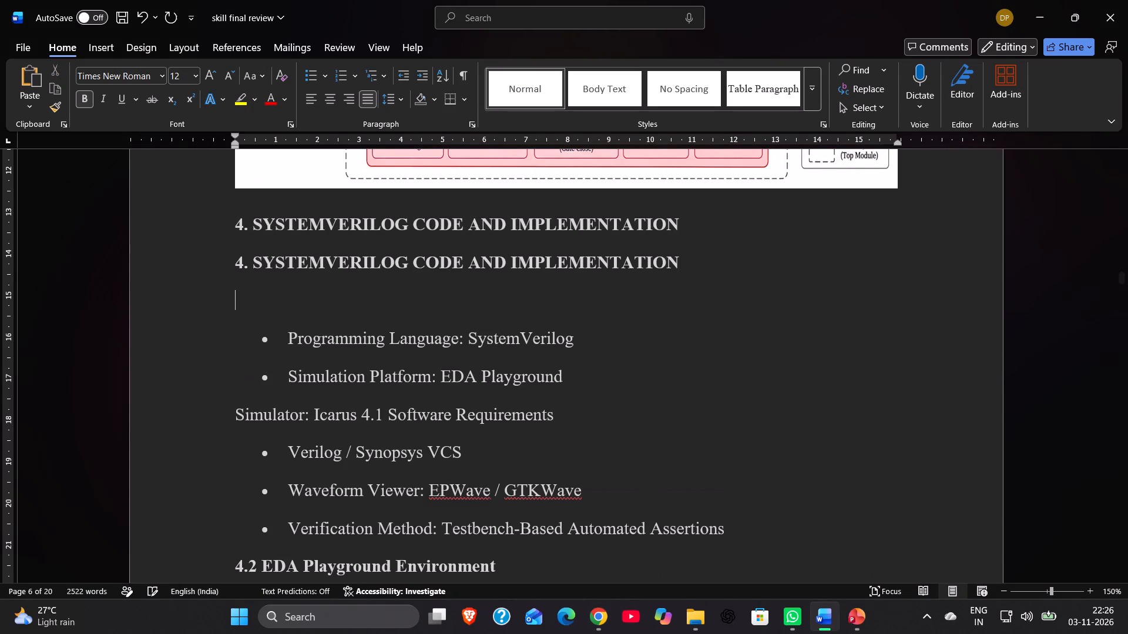
key("ctrl+v")
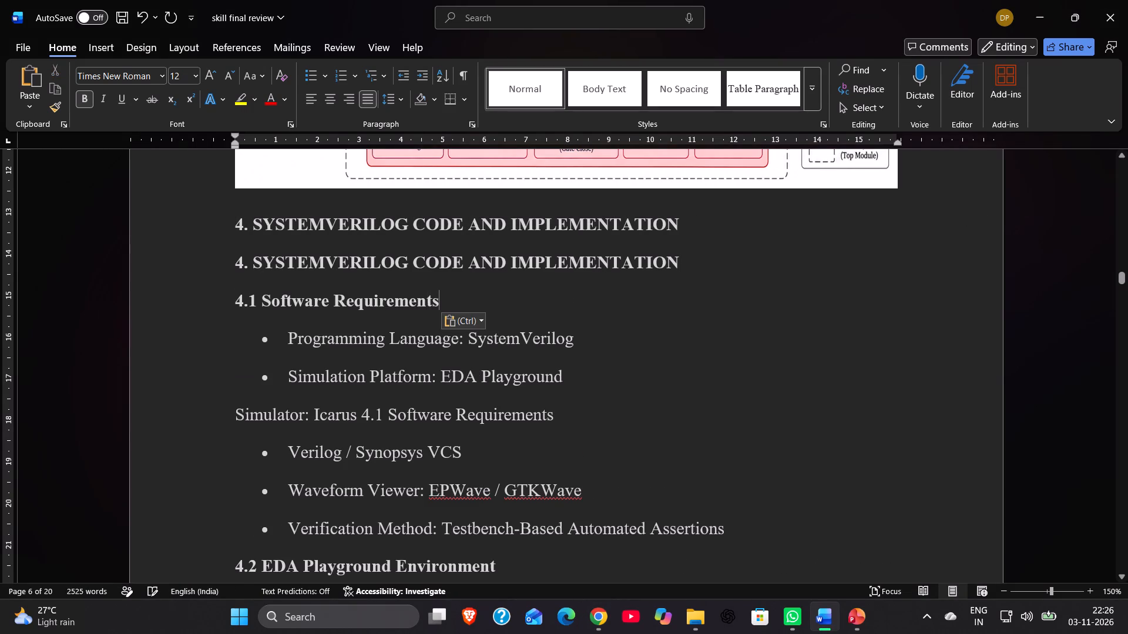
Delete the first of the two duplicate "4. SYSTEMVERILOG CODE AND IMPLEMENTATION" headings.
left_click_drag(684, 227, 227, 235)
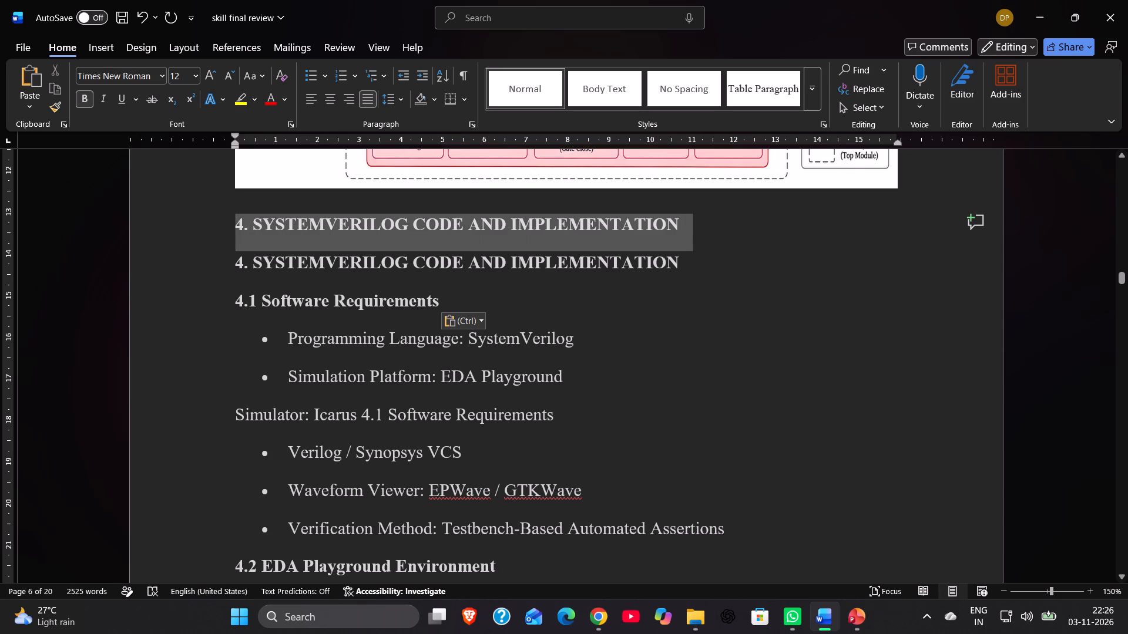
left_click_drag(227, 235, 226, 233)
key("Delete")
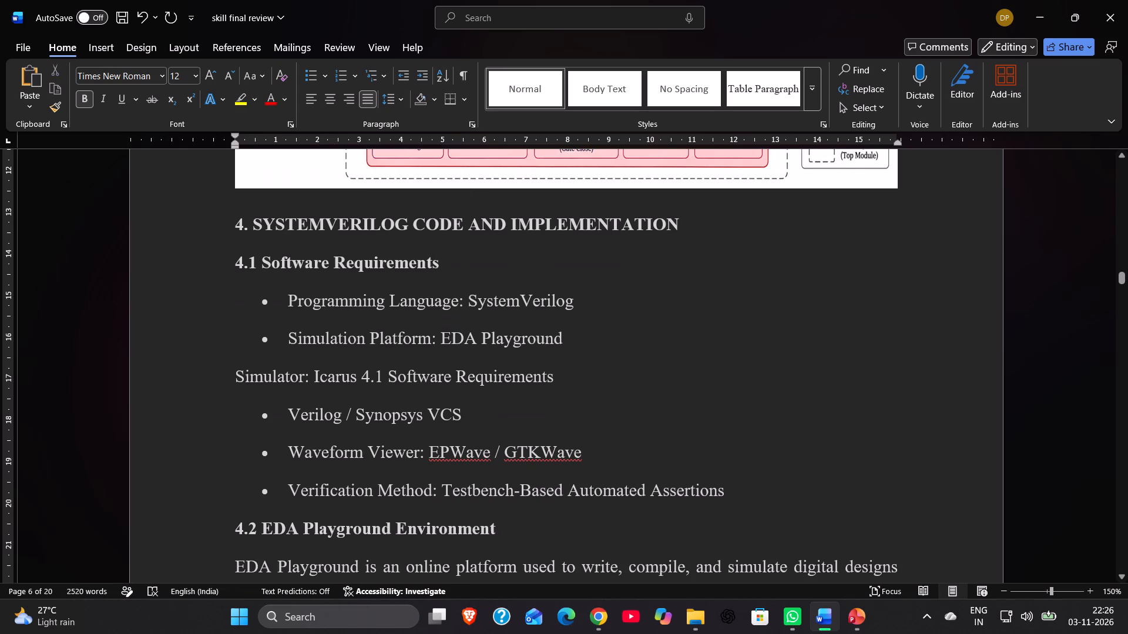
Increase the font size of the heading "4. SYSTEMVERILOG CODE AND IMPLEMENTATION" to 14.
double_click(289, 222)
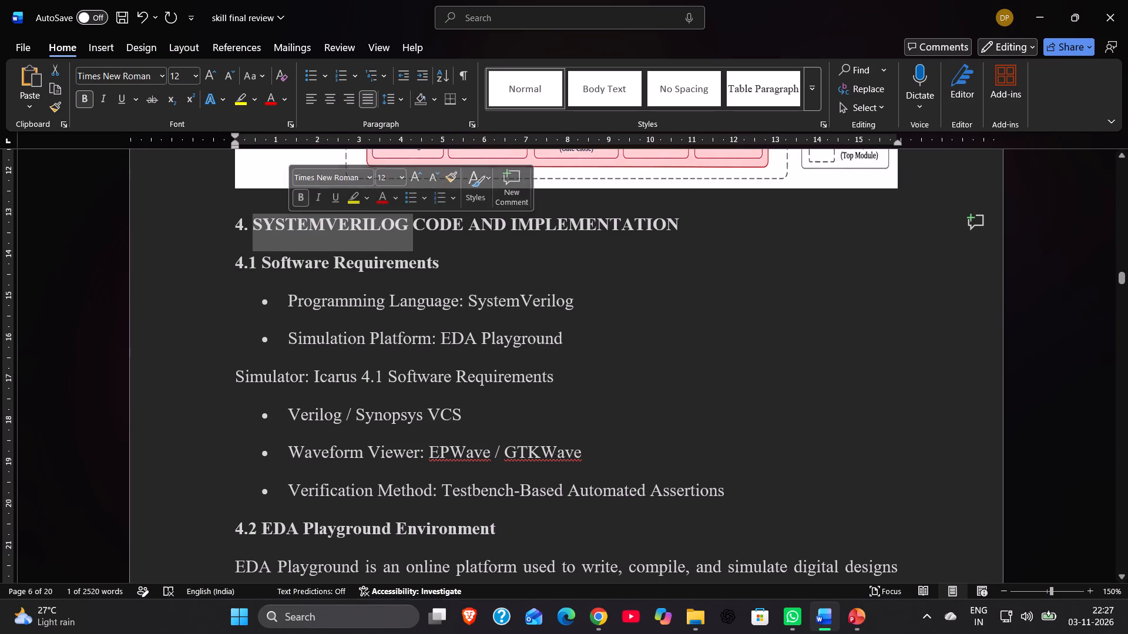
left_click(690, 225)
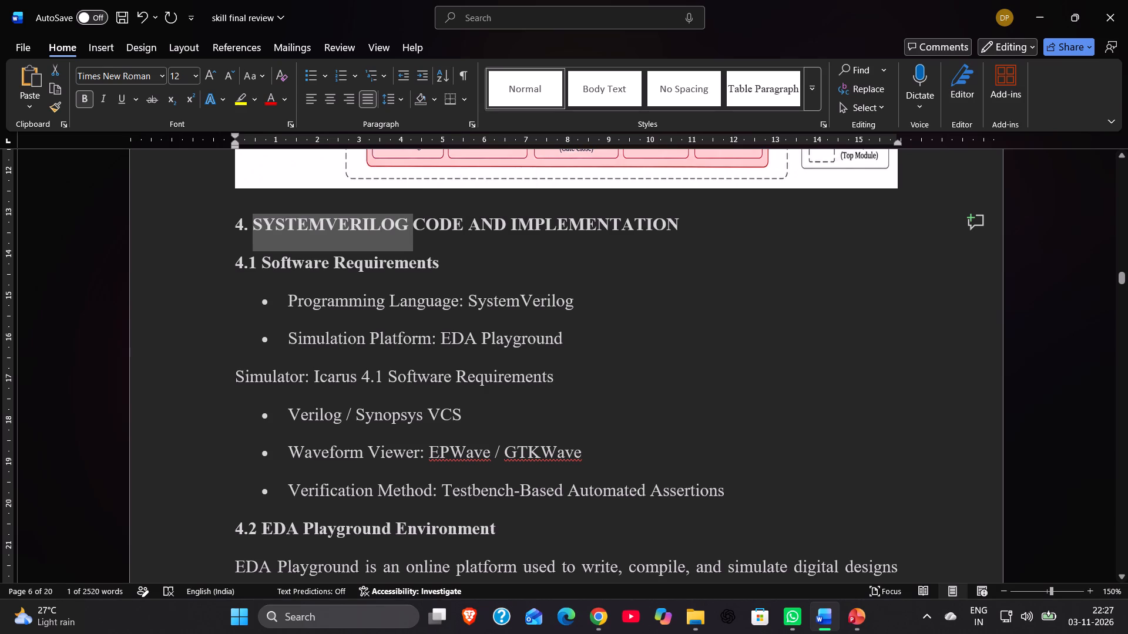
left_click_drag(690, 225, 227, 223)
left_click(357, 180)
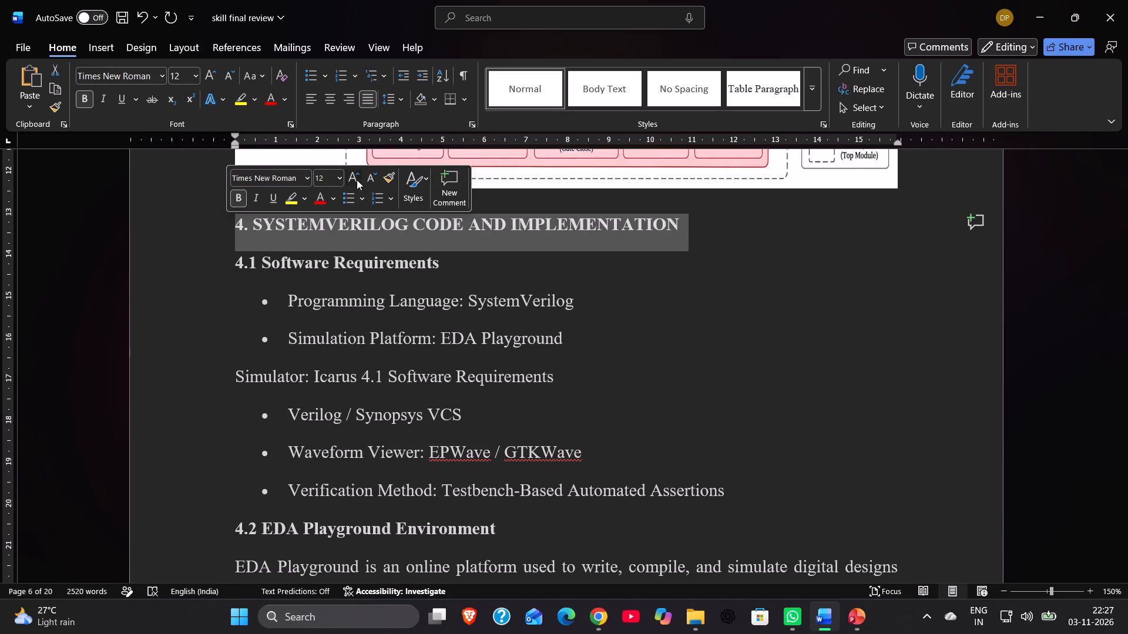
Increase the font size of the subheading "4.1 Software Requirements" to 14.
left_click(446, 271)
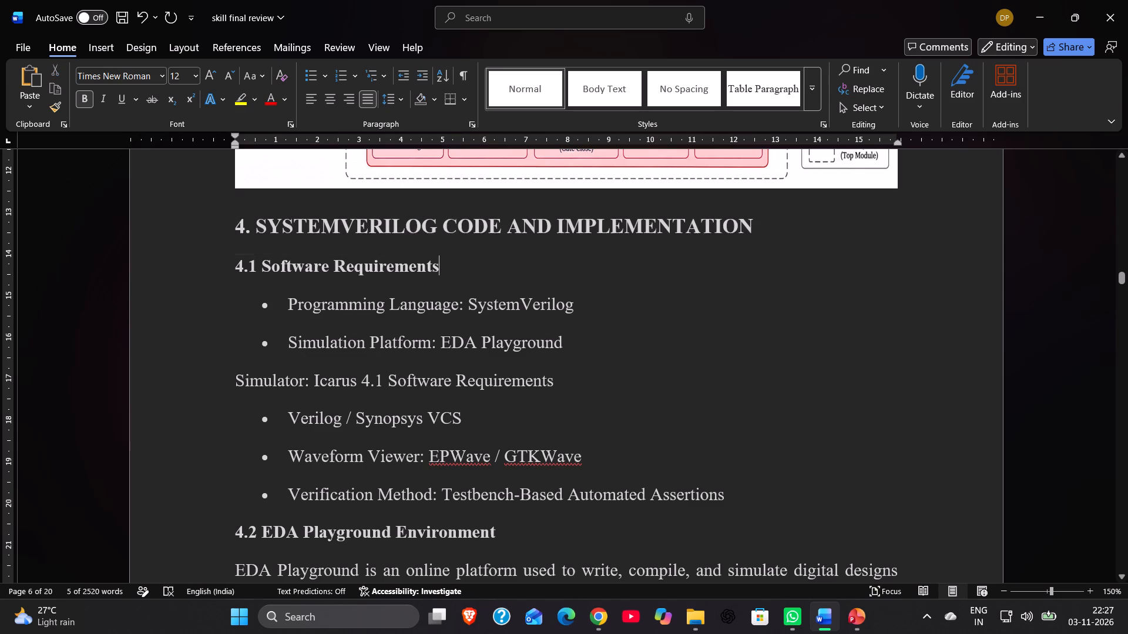
left_click_drag(446, 271, 211, 266)
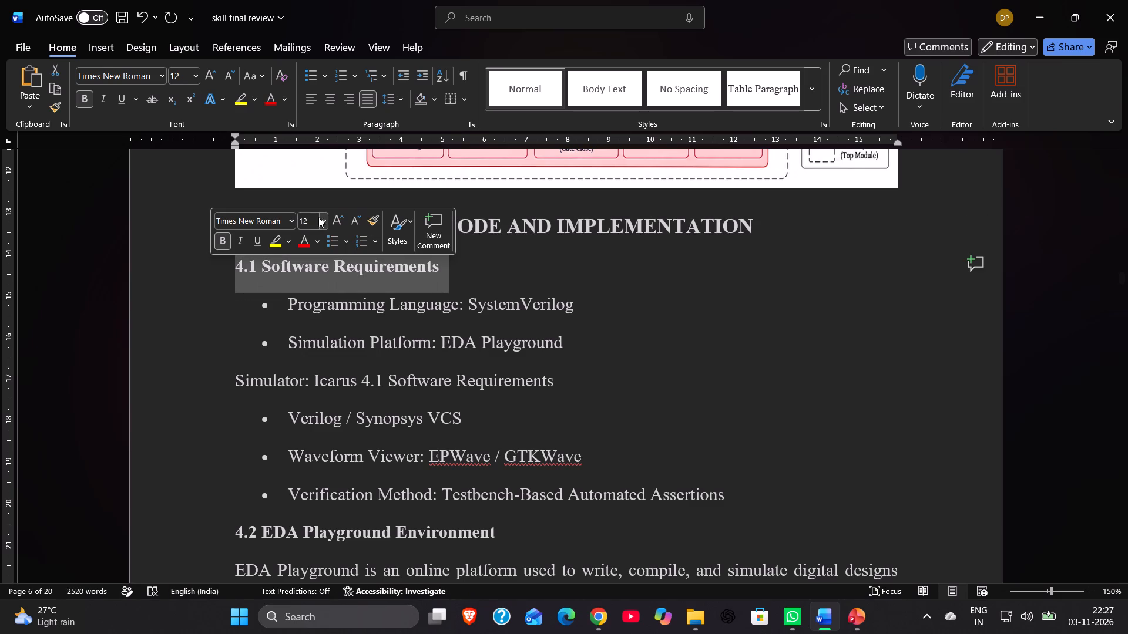
left_click(333, 219)
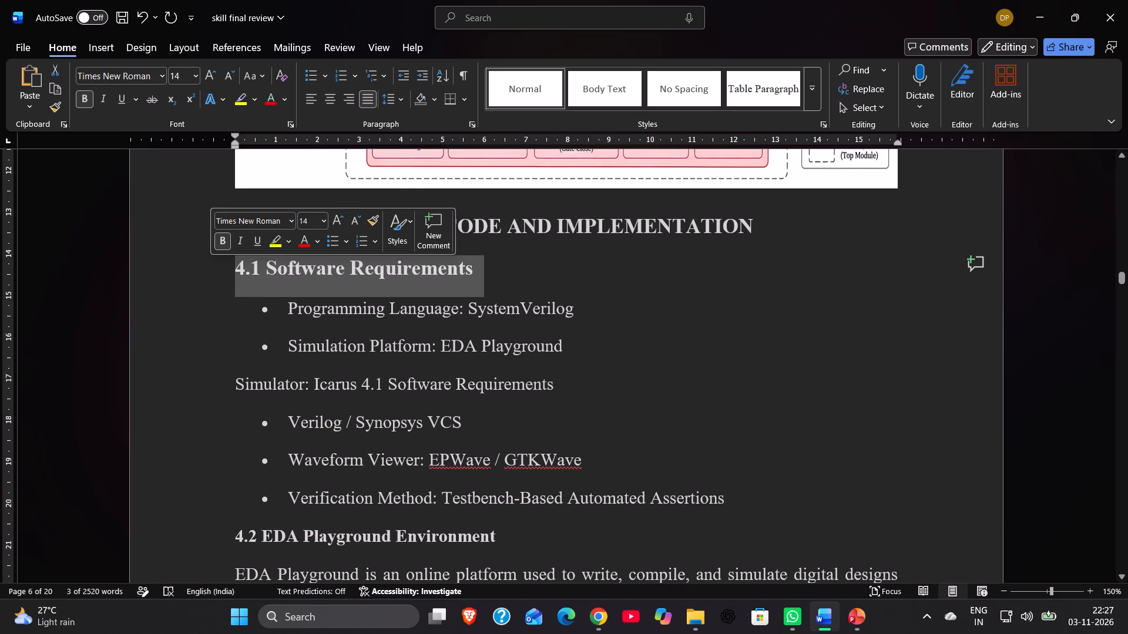
Check the font formatting of the whole list under "4.1 Software Requirements".
scroll(384, 355, "down", 1)
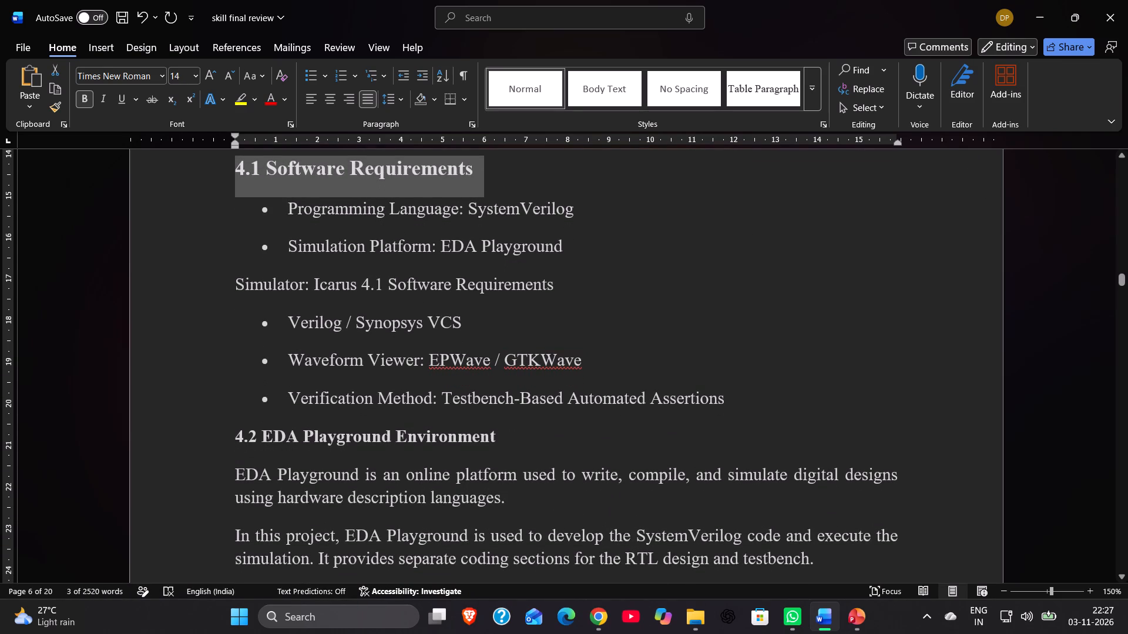
left_click_drag(728, 400, 446, 348)
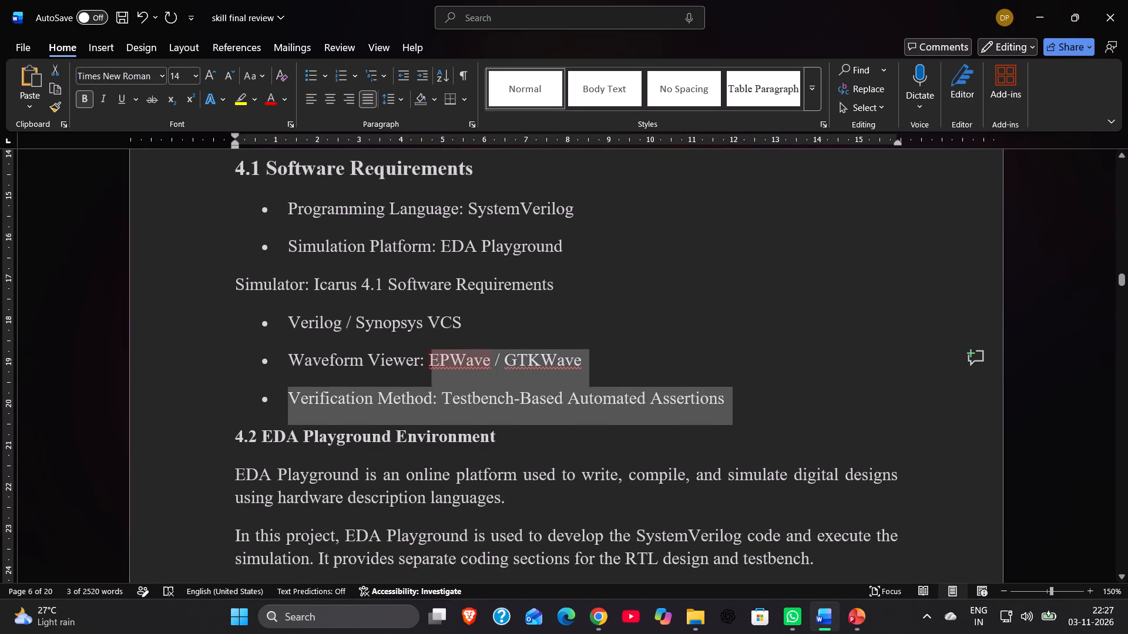
left_click_drag(446, 348, 417, 325)
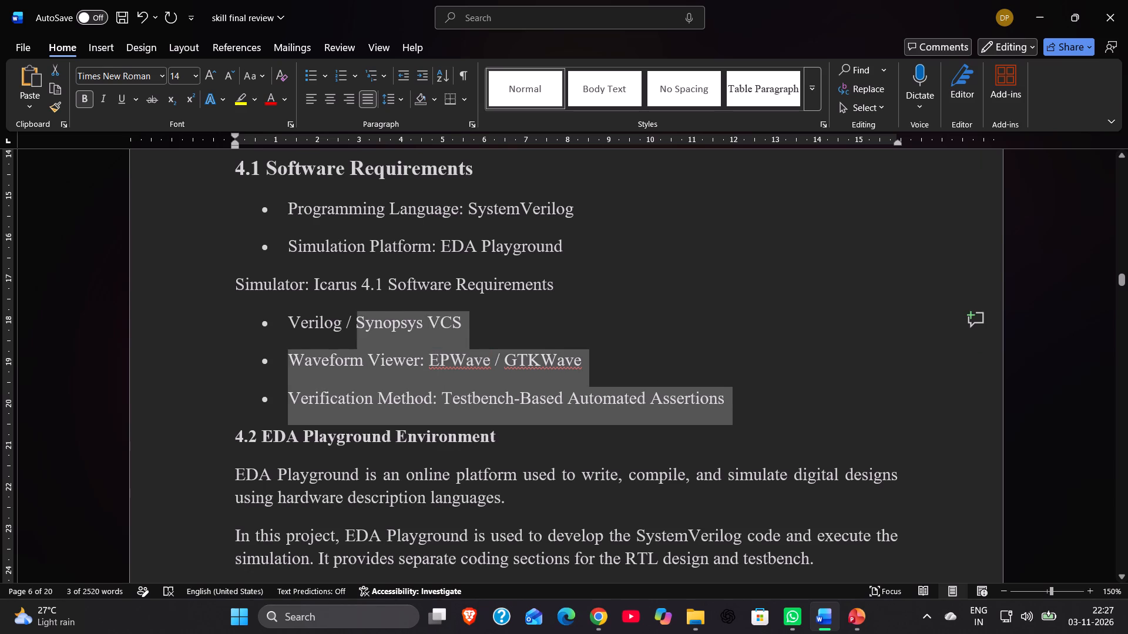
left_click_drag(417, 325, 309, 287)
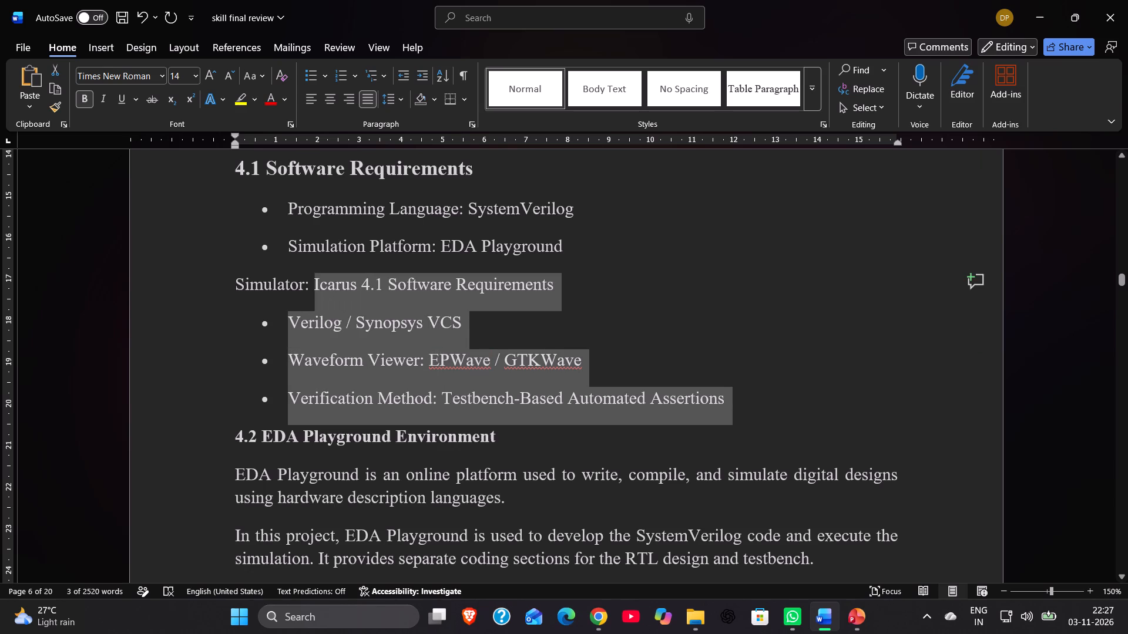
left_click_drag(309, 287, 251, 218)
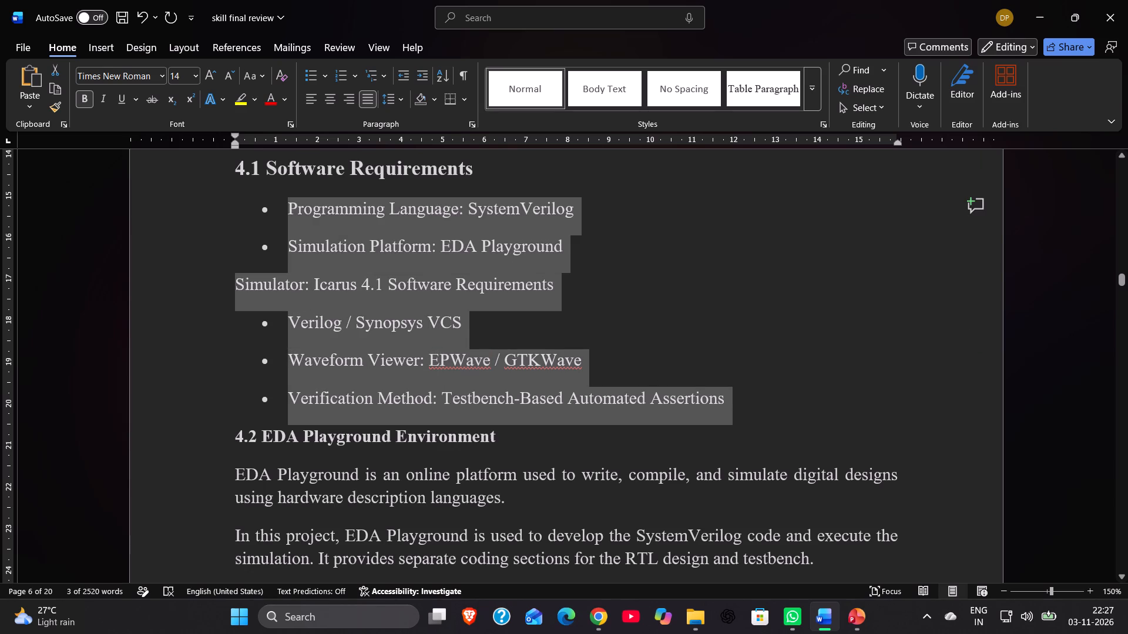
left_click_drag(251, 218, 246, 214)
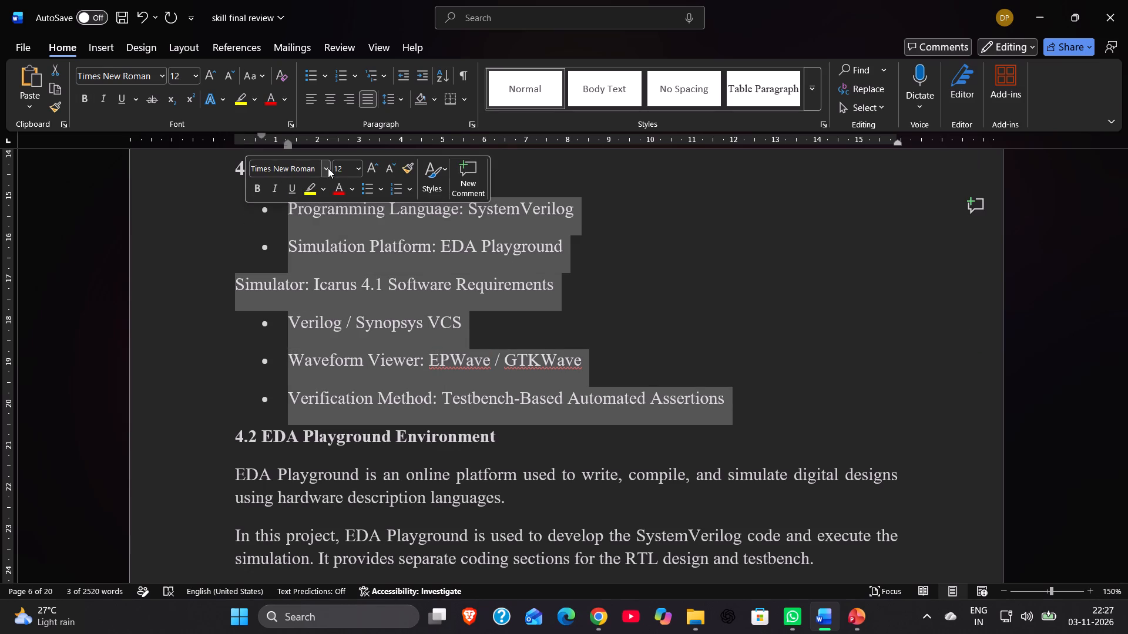
left_click(570, 306)
Increase the font size of the subheading "4.2 EDA Playground Environment" to 14 and compare it with the 4.1 subheading.
scroll(570, 306, "down", 1)
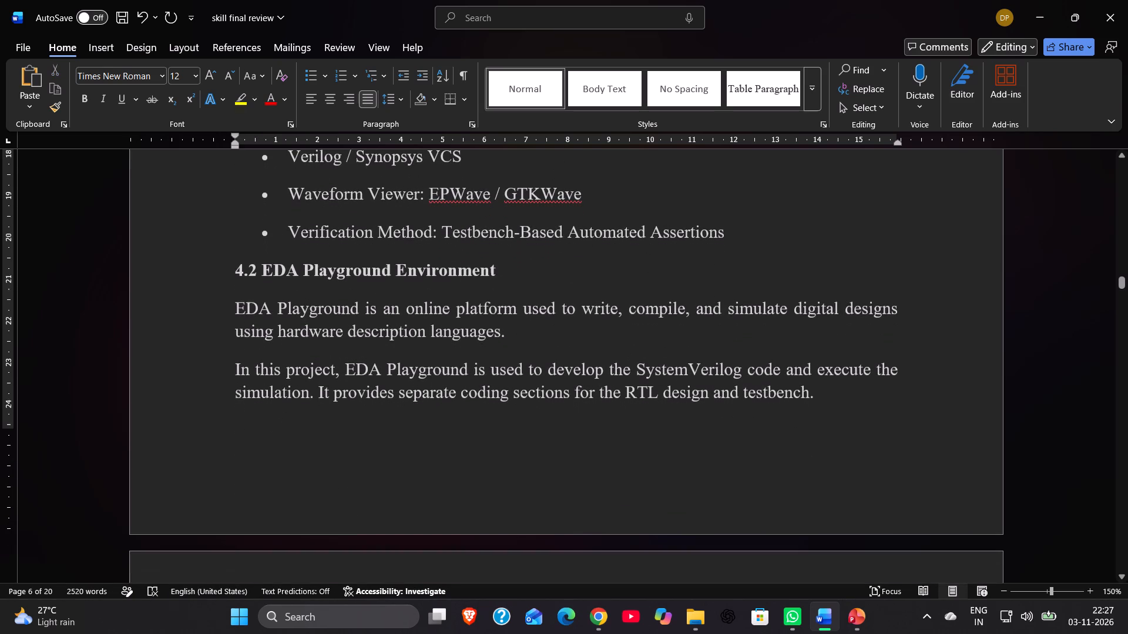
left_click_drag(502, 269, 233, 290)
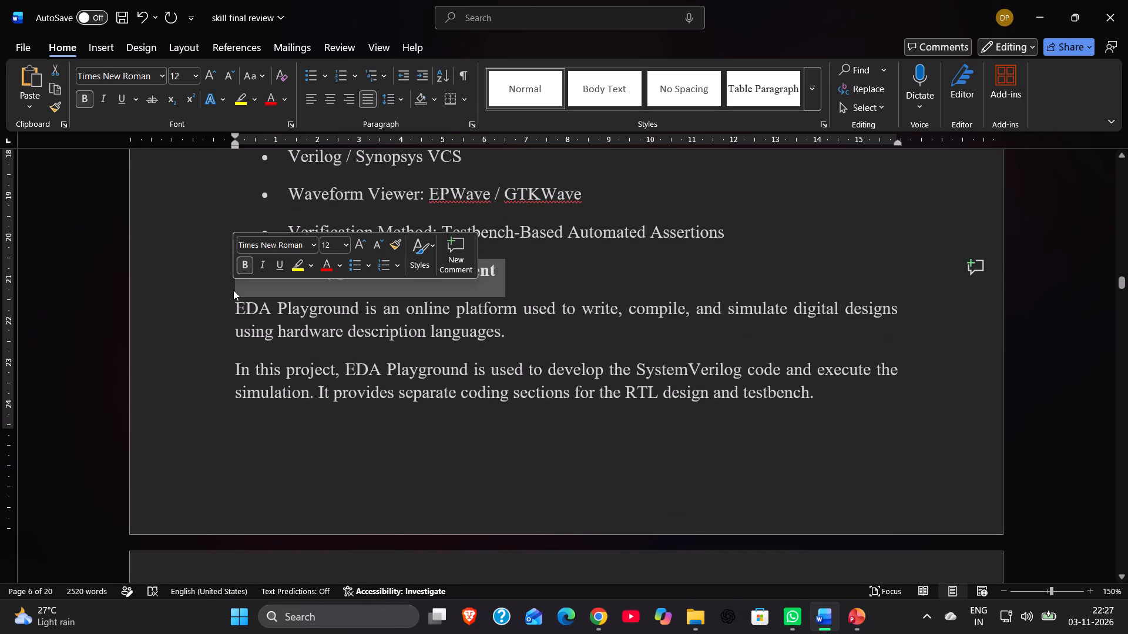
left_click(364, 242)
left_click(594, 264)
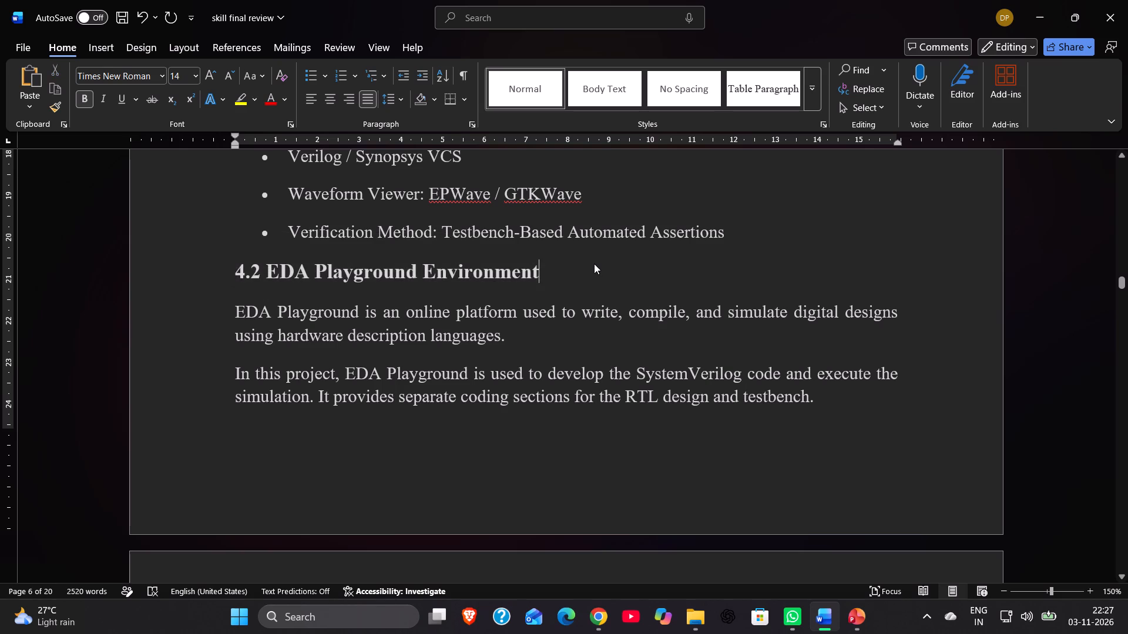
scroll(594, 264, "up", 1)
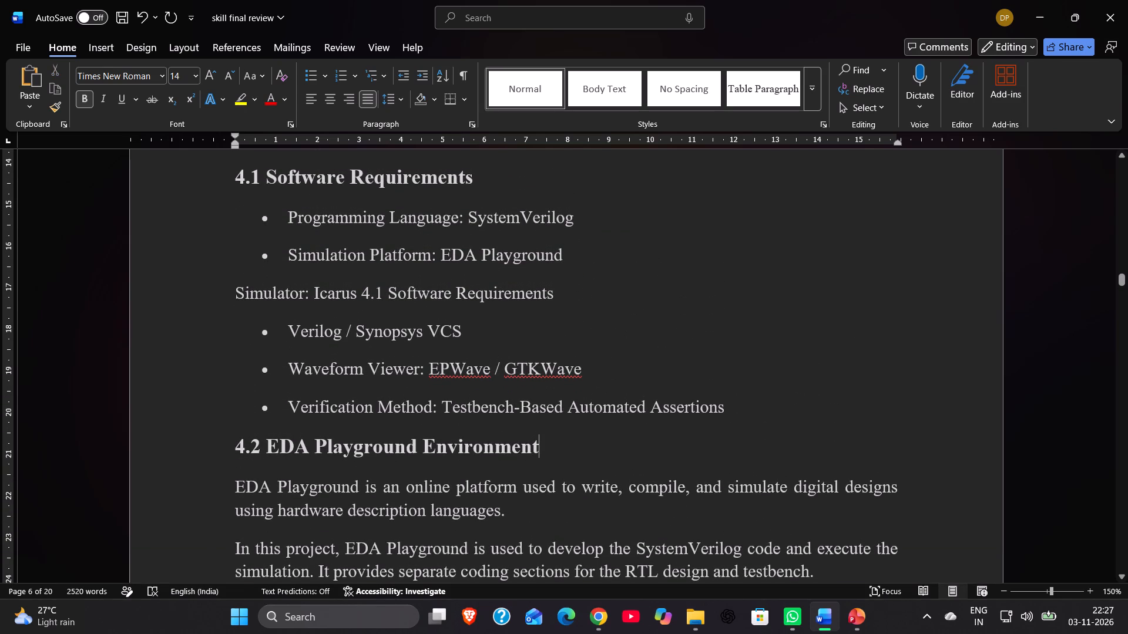
double_click(415, 185)
left_click(710, 217)
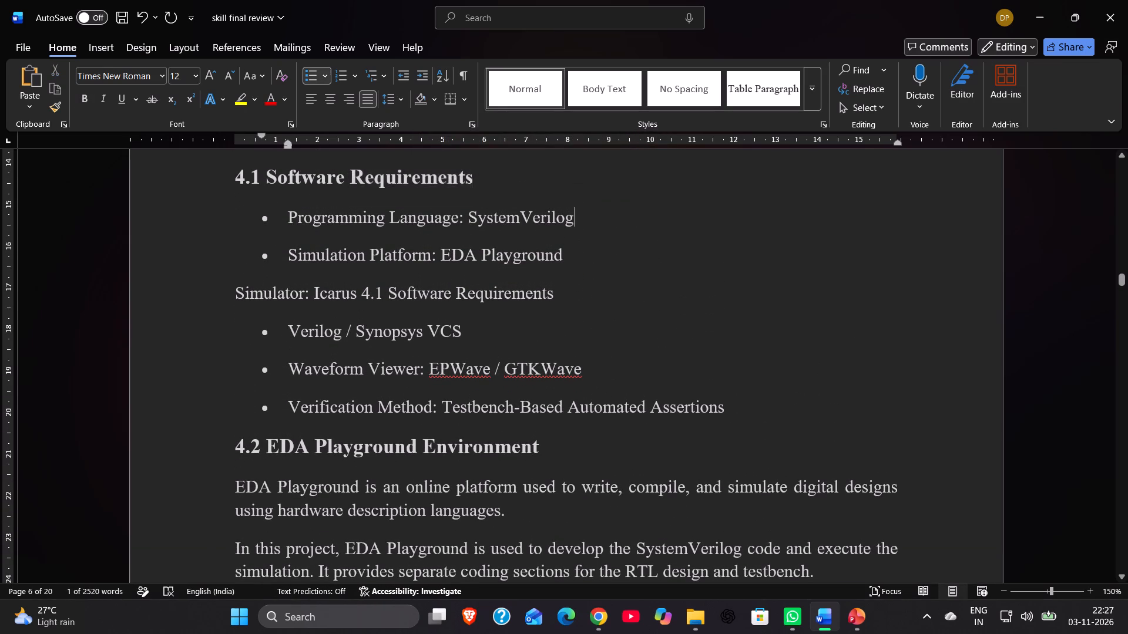
Indent the first line of both paragraphs under "4.2 EDA Playground Environment" by two tab stops and check their font formatting.
scroll(710, 217, "down", 1)
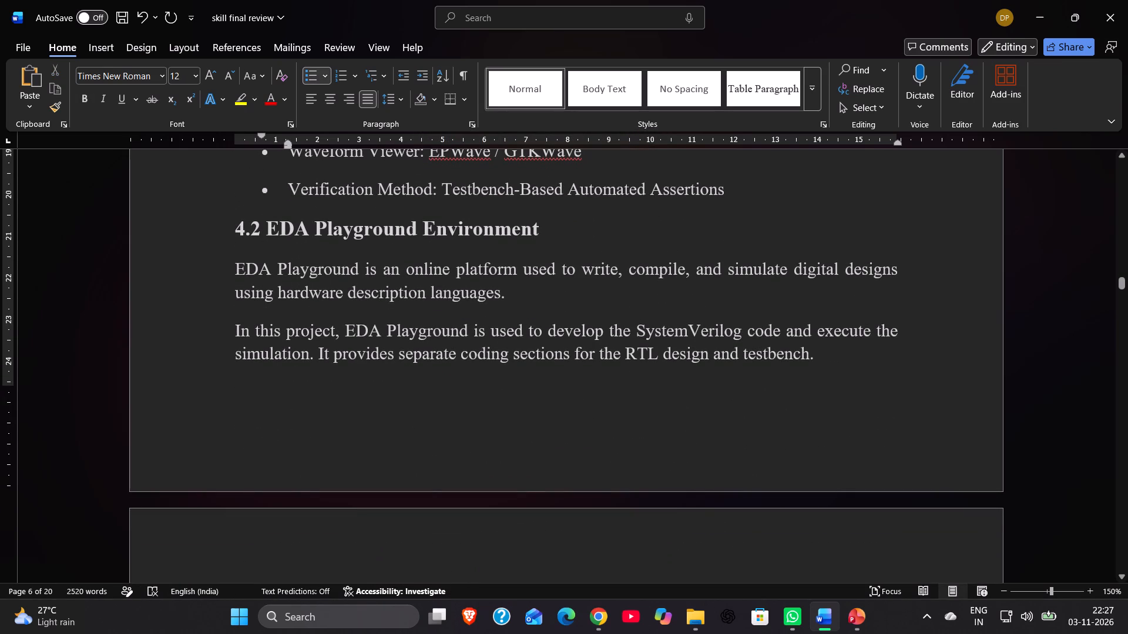
left_click(233, 268)
key("Tab")
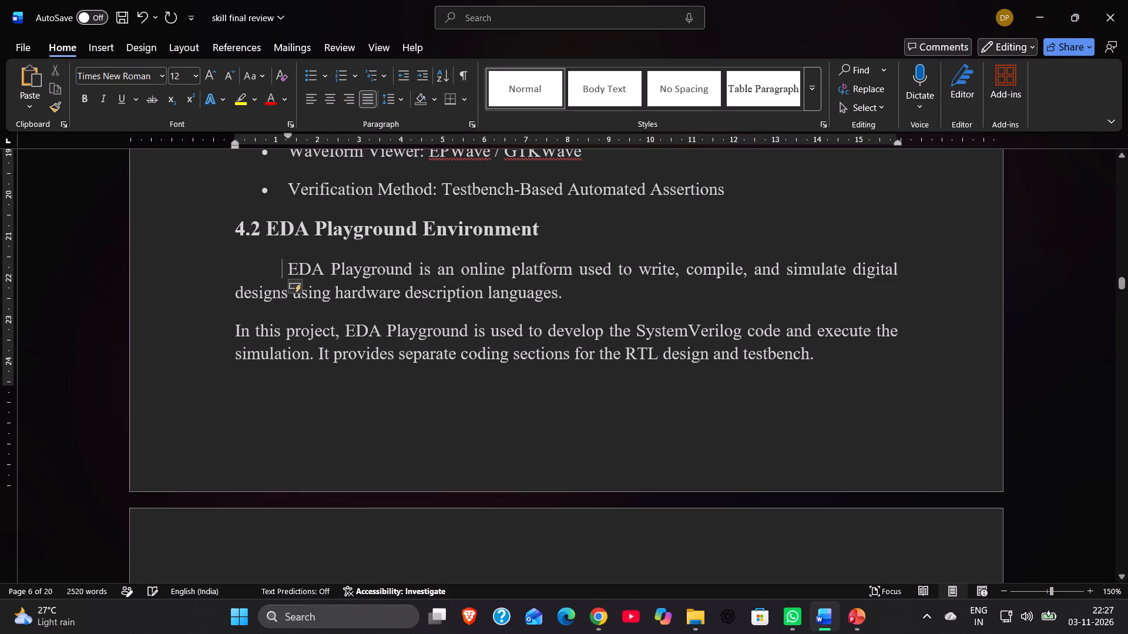
key("space")
key("Tab")
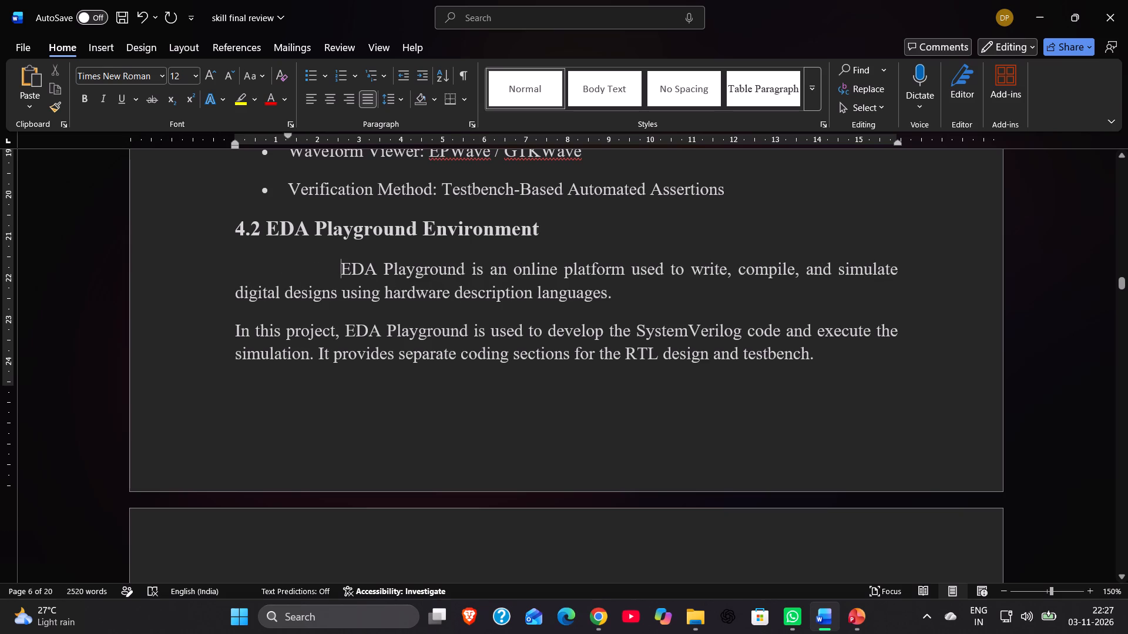
left_click(231, 329)
key("Tab")
key("space")
key("Tab")
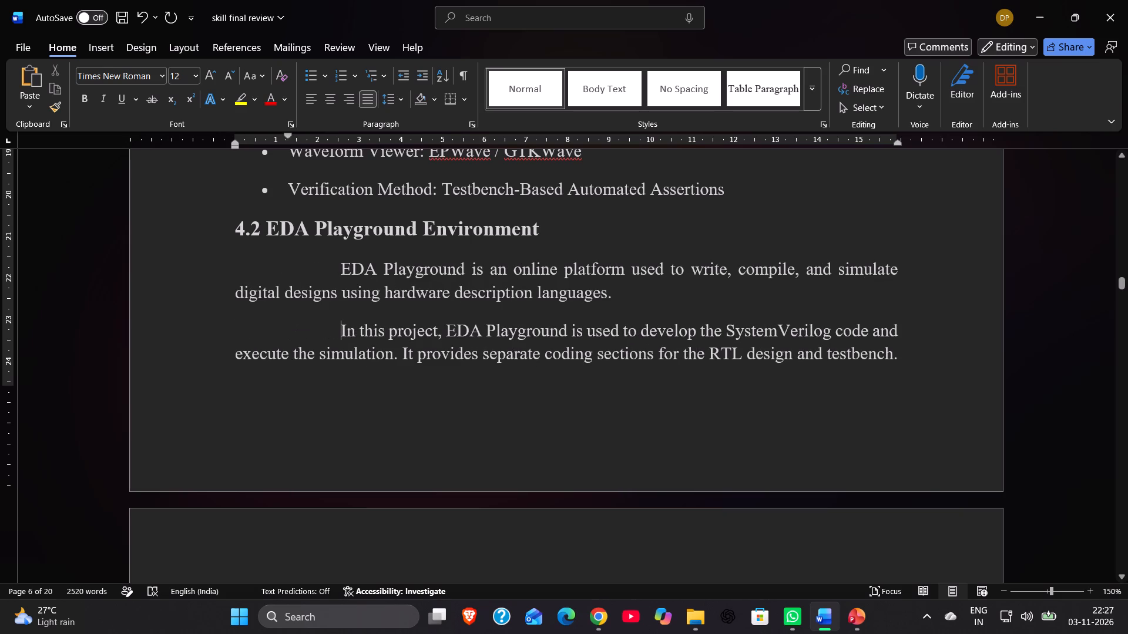
left_click_drag(333, 267, 597, 376)
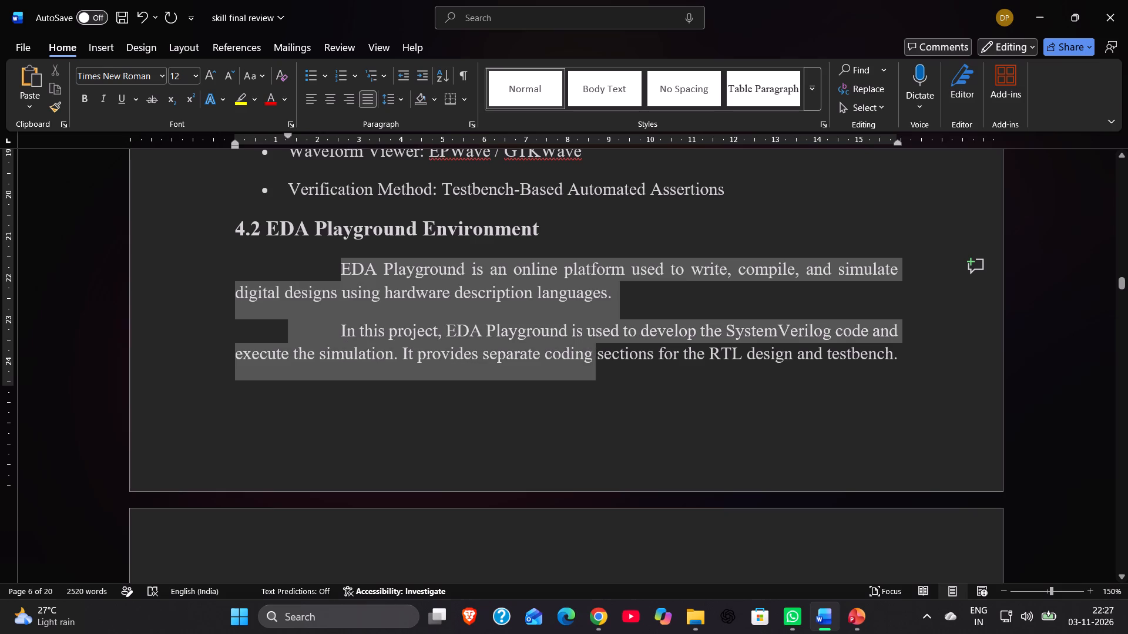
left_click_drag(597, 376, 972, 491)
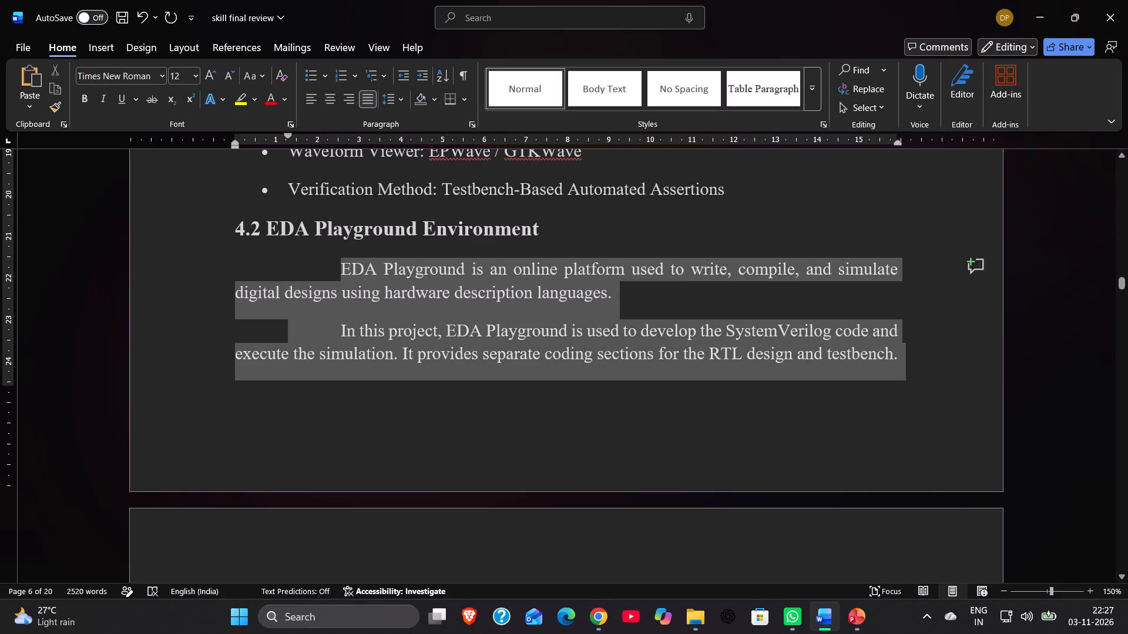
left_click_drag(972, 491, 902, 368)
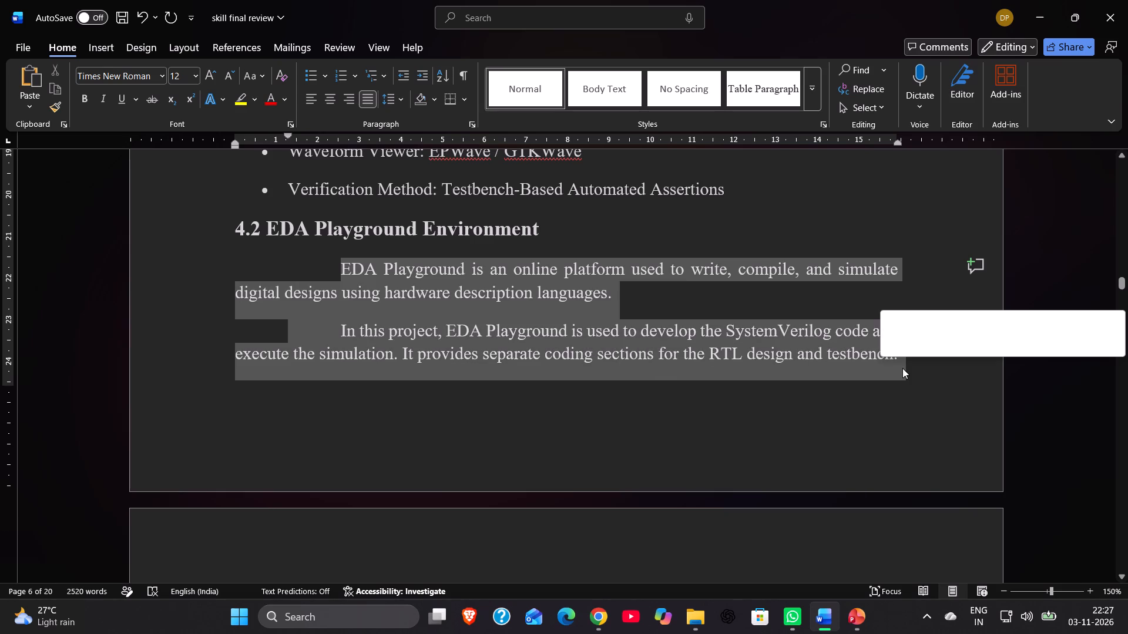
left_click(918, 396)
Increase the font size of the subheading "4.3 Design Code" to 14.
scroll(918, 396, "down", 1)
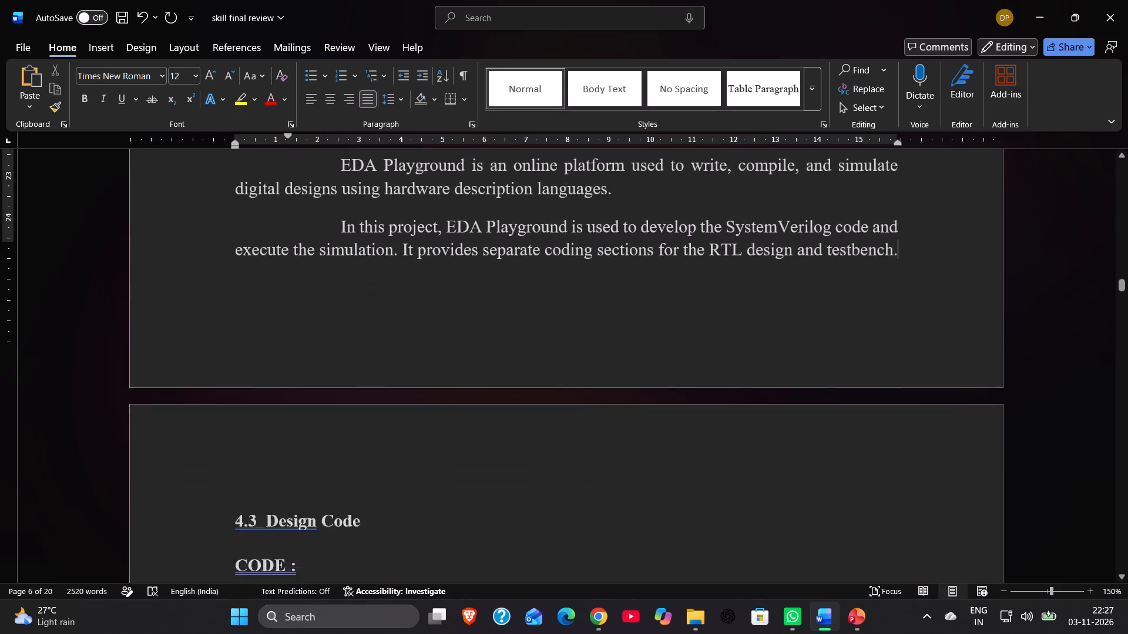
scroll(918, 396, "down", 2)
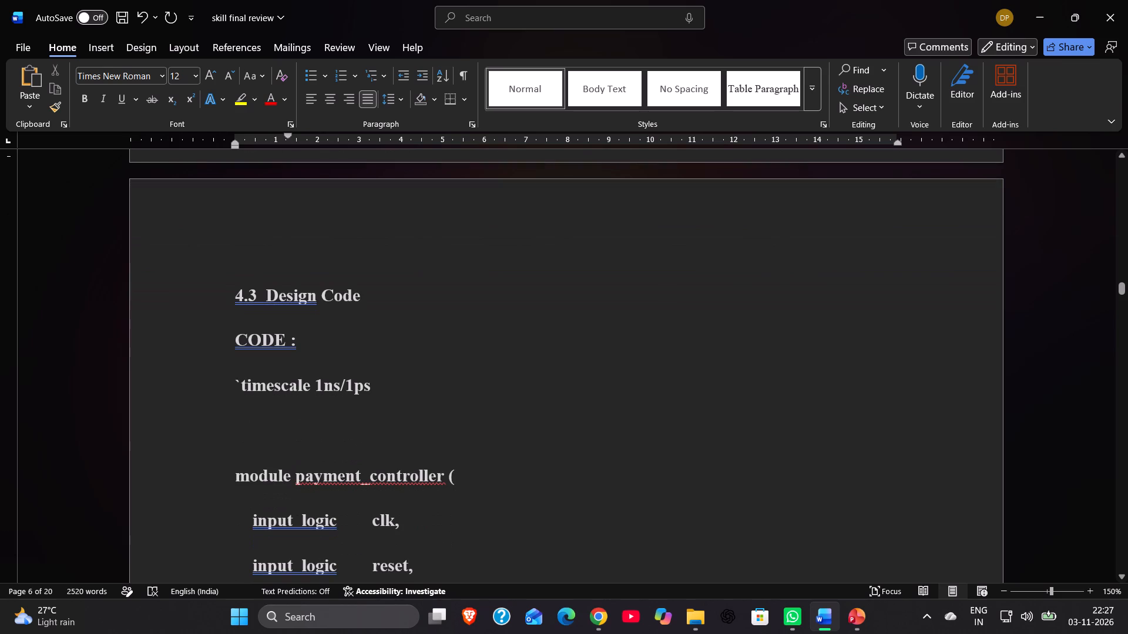
left_click_drag(368, 298, 366, 298)
left_click_drag(366, 298, 229, 285)
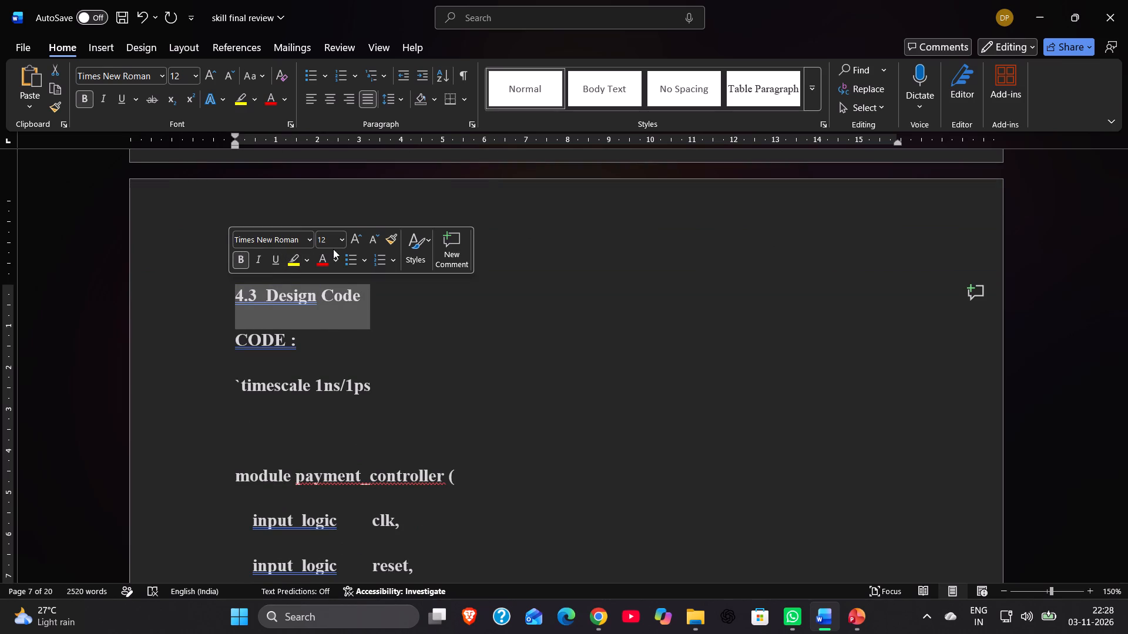
left_click(355, 237)
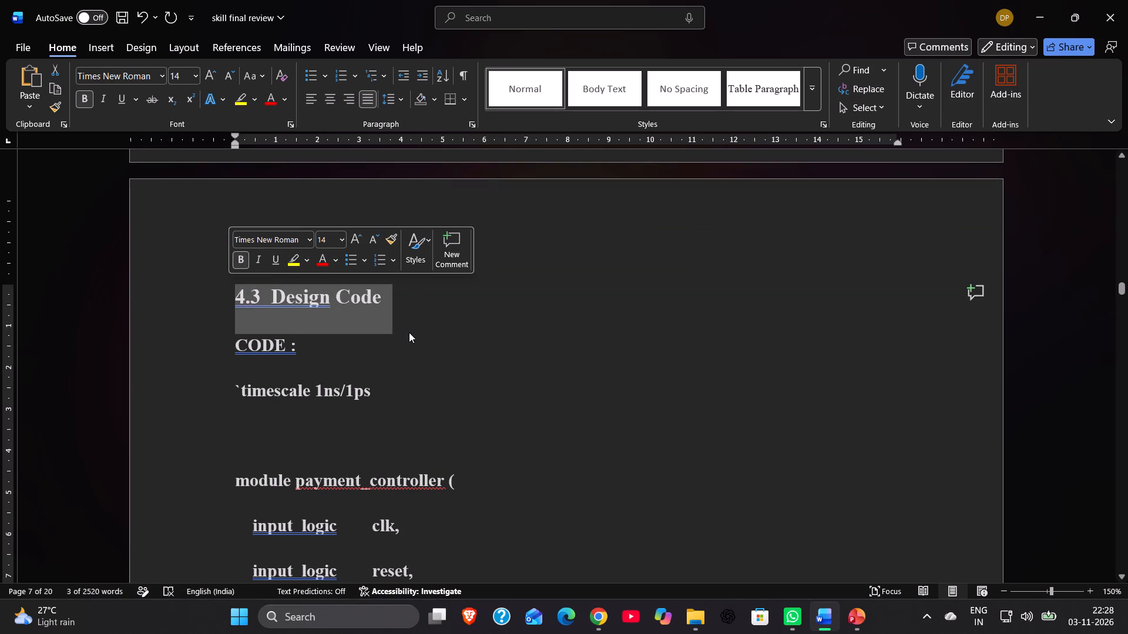
left_click(410, 332)
Increase the font size of the "CODE :" label under 4.3 Design Code to 14.
left_click_drag(304, 343, 217, 345)
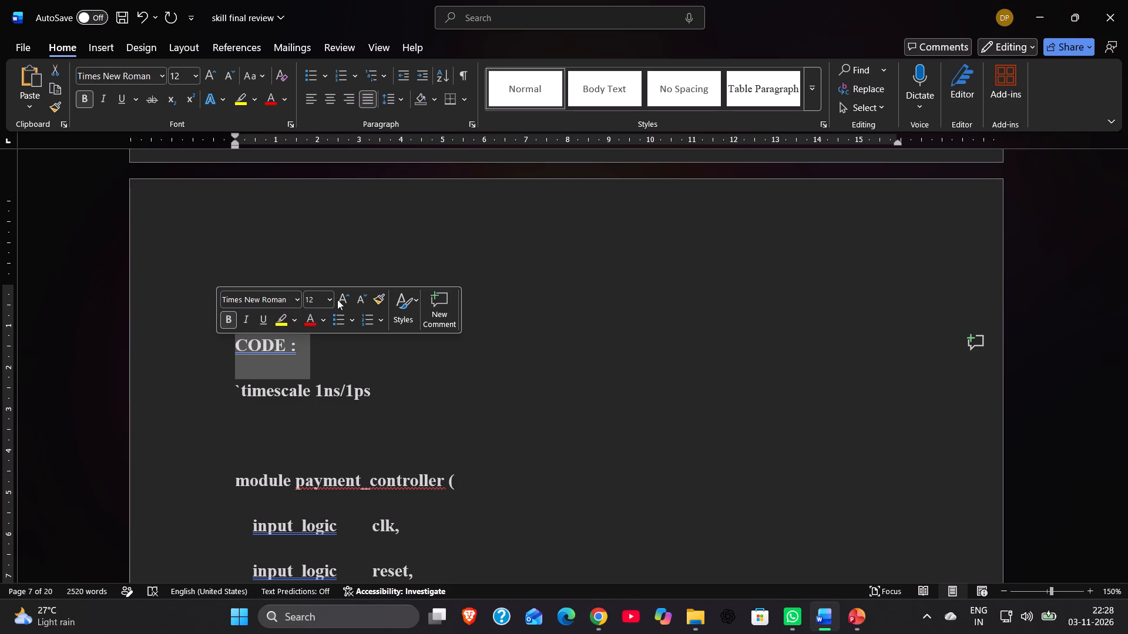
left_click(341, 299)
left_click(357, 373)
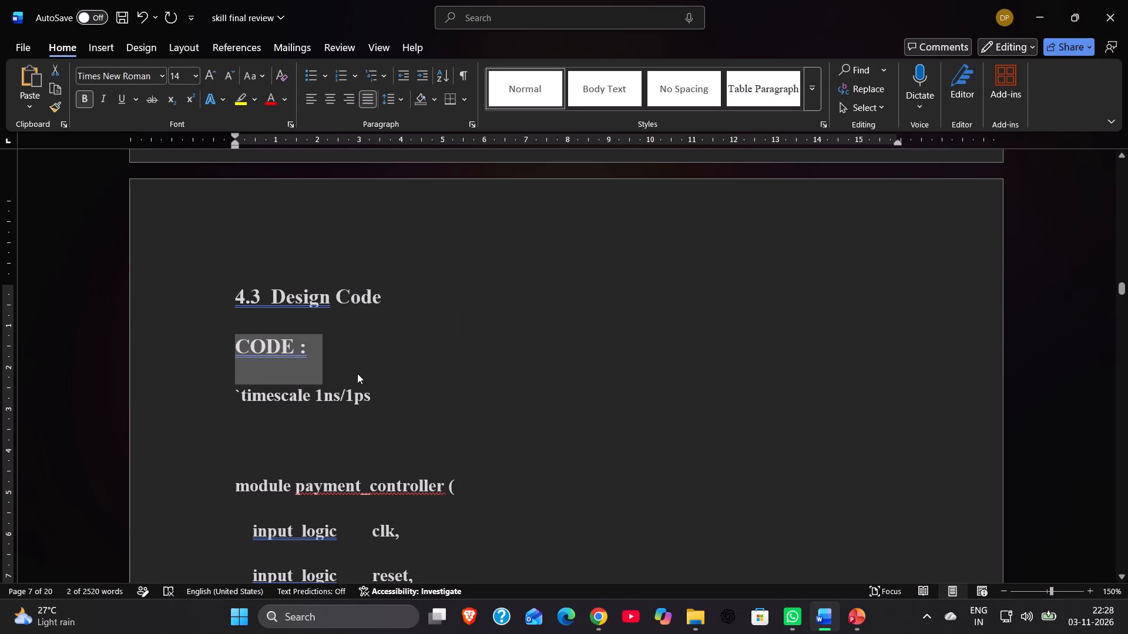
Set the whole code listing under "CODE :", from the `timescale line to the endmodule before section 4.4, to Times New Roman, size 12.
scroll(357, 373, "down", 1)
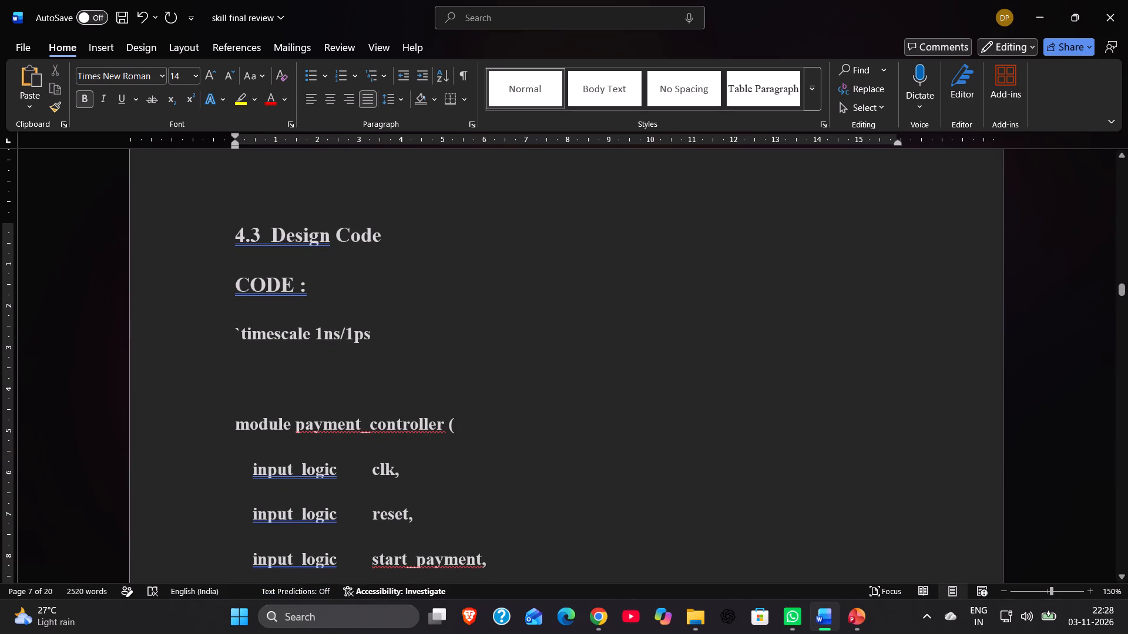
left_click_drag(238, 333, 315, 378)
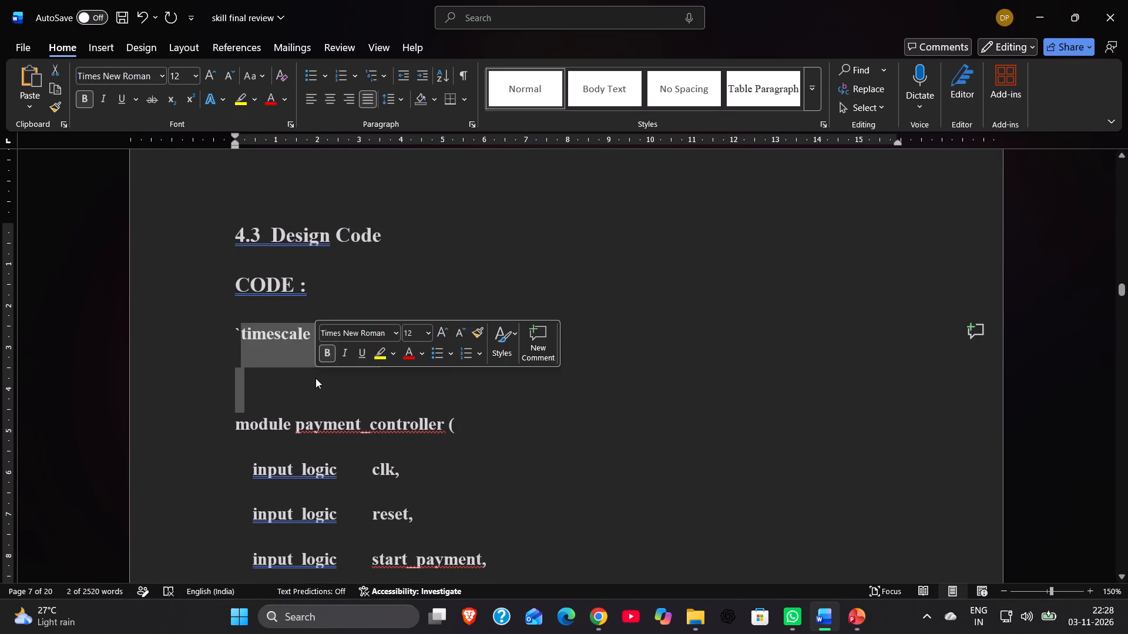
left_click(315, 378)
left_click(230, 330)
left_click_drag(230, 330, 447, 516)
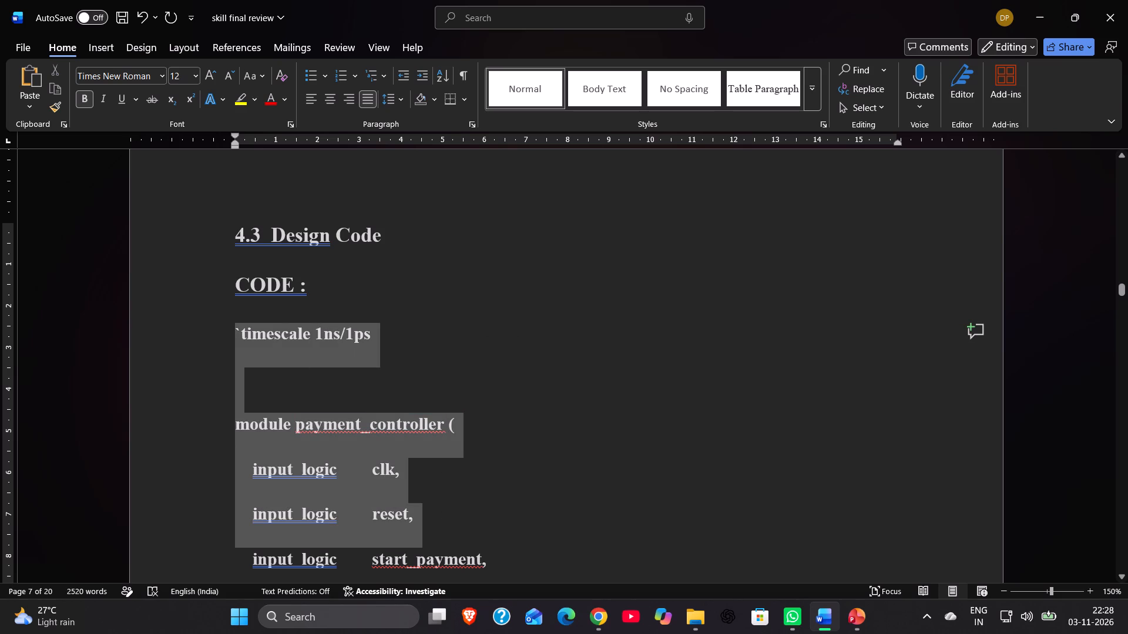
left_click_drag(447, 516, 513, 615)
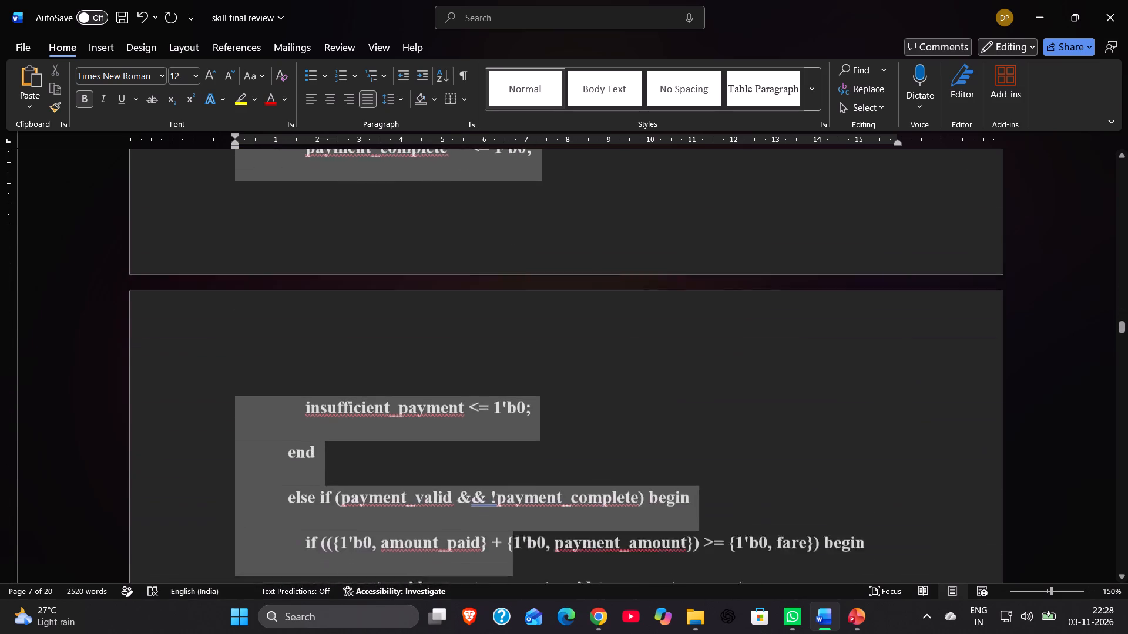
left_click_drag(513, 615, 416, 481)
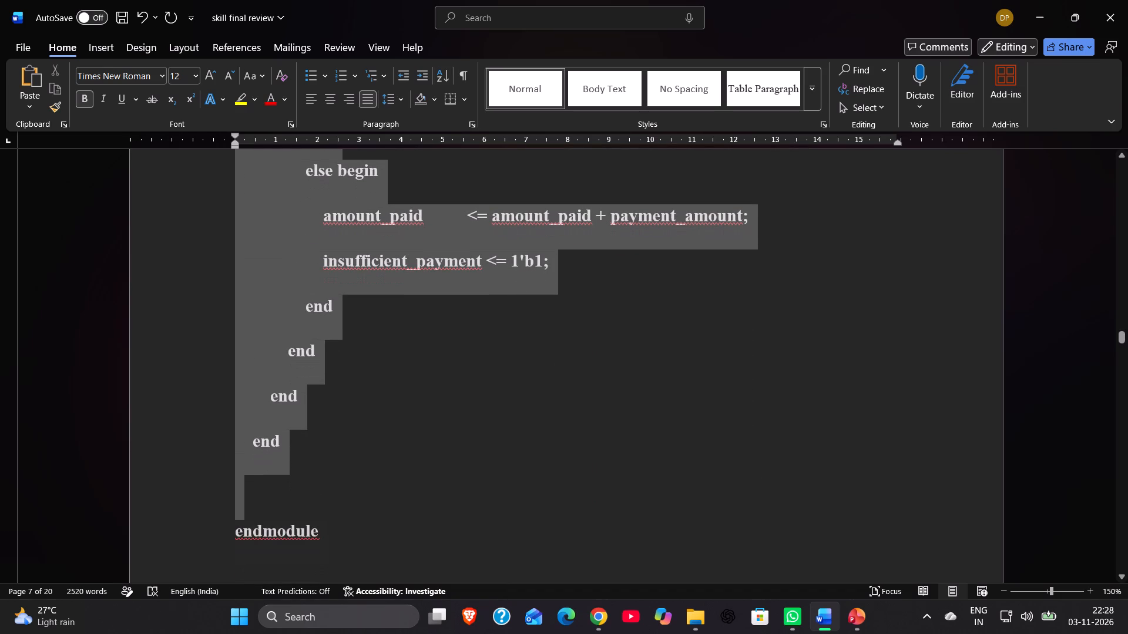
left_click_drag(416, 481, 425, 603)
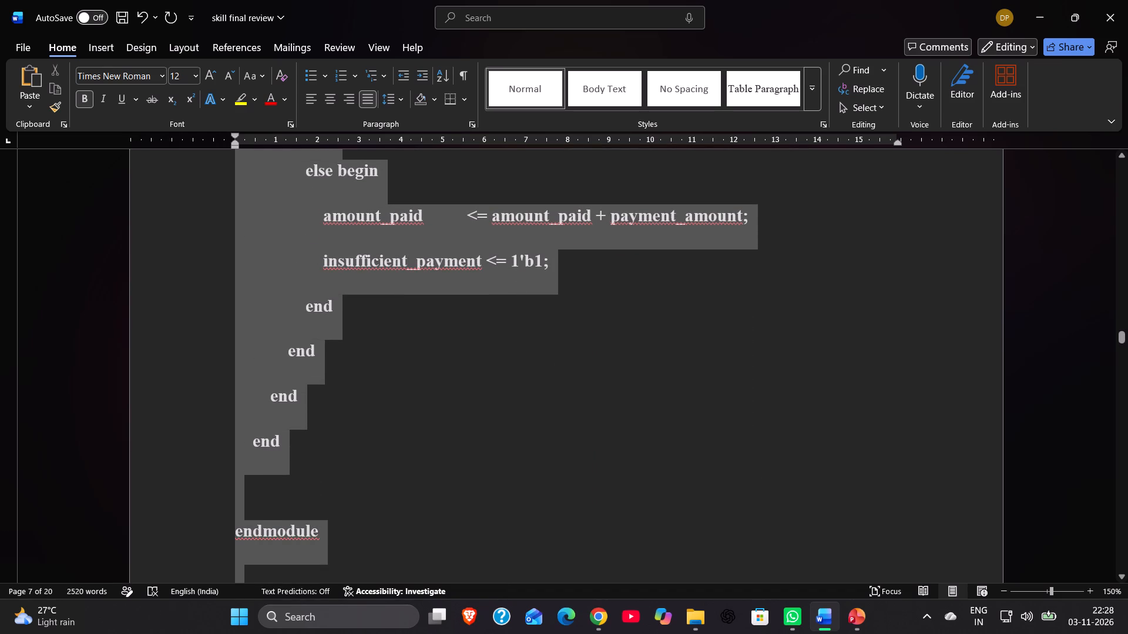
left_click_drag(425, 603, 540, 629)
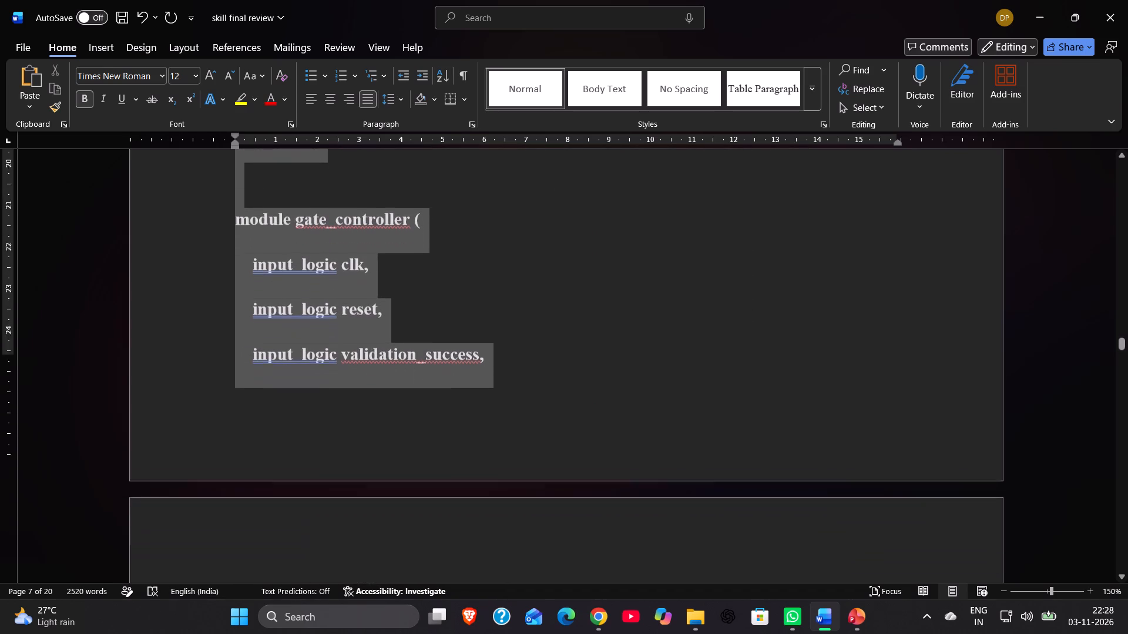
left_click_drag(540, 629, 589, 633)
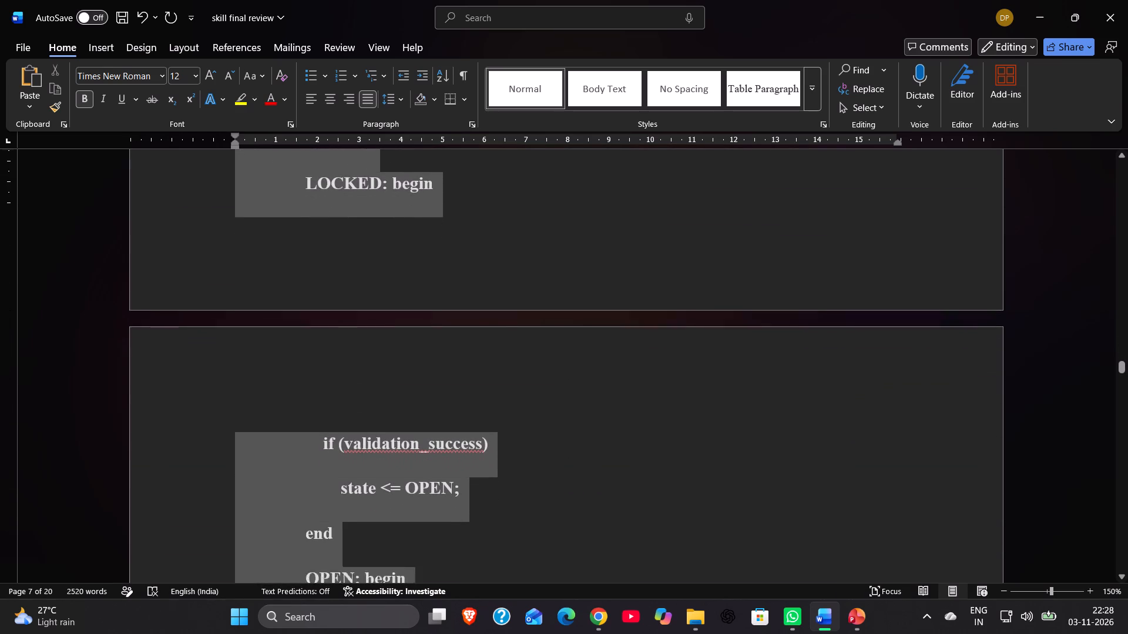
left_click_drag(589, 633, 616, 633)
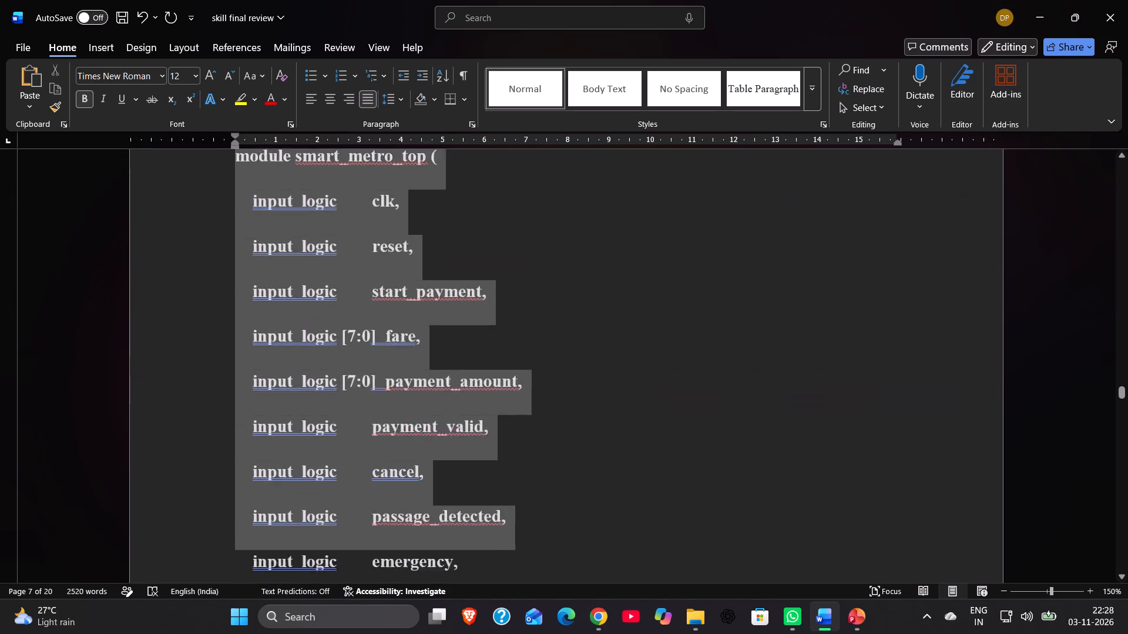
left_click_drag(616, 633, 616, 559)
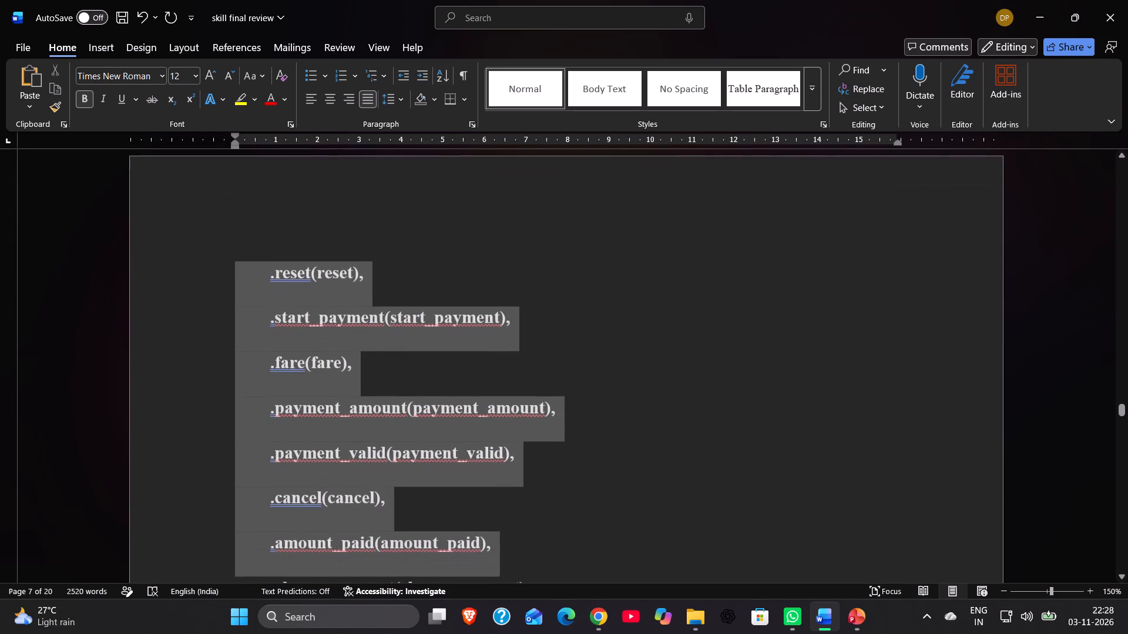
left_click_drag(616, 559, 623, 595)
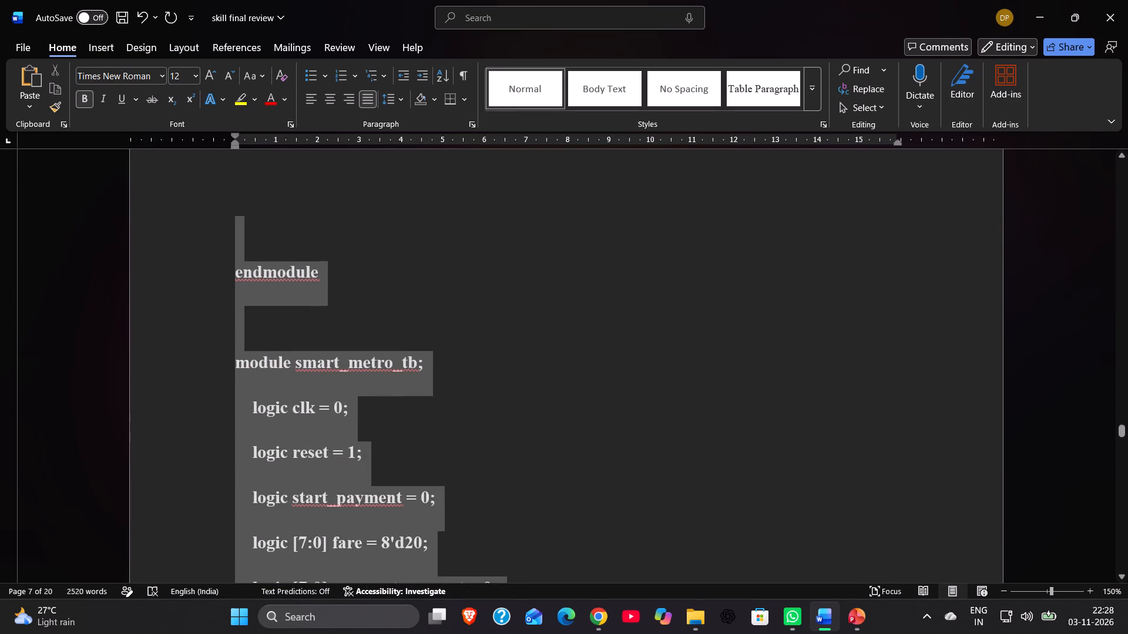
left_click_drag(623, 595, 625, 601)
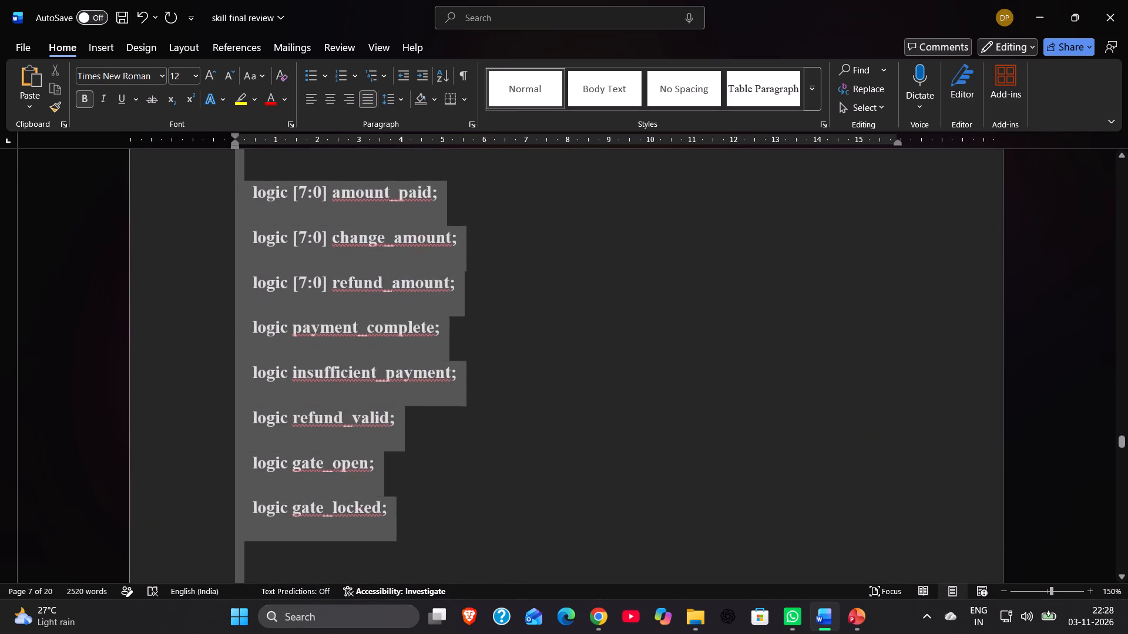
left_click_drag(625, 601, 636, 633)
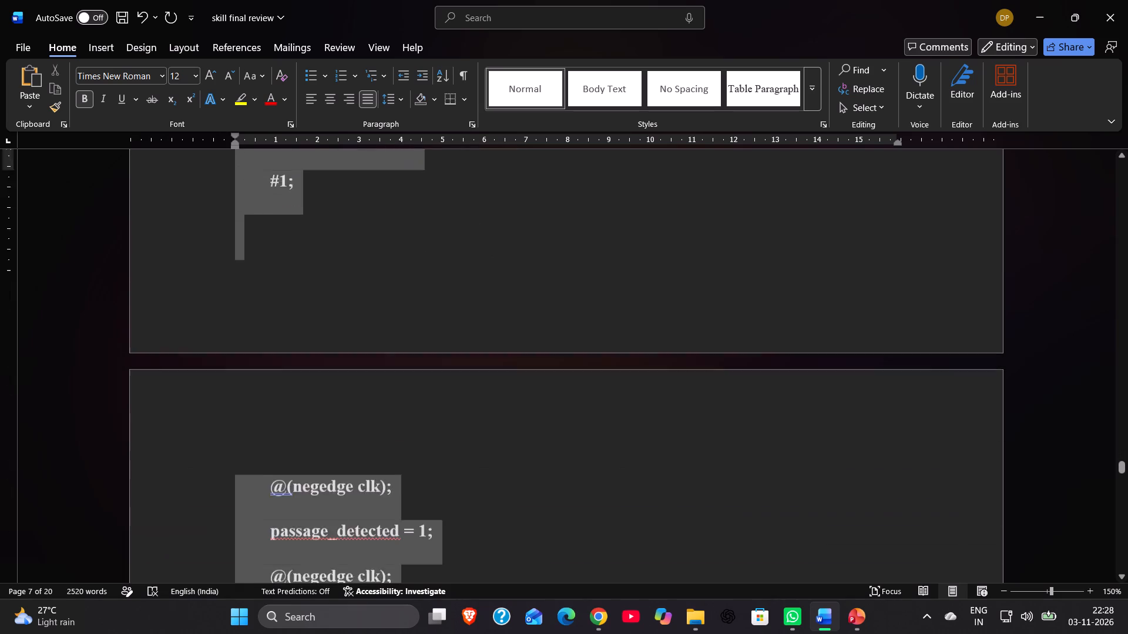
left_click_drag(636, 633, 558, 171)
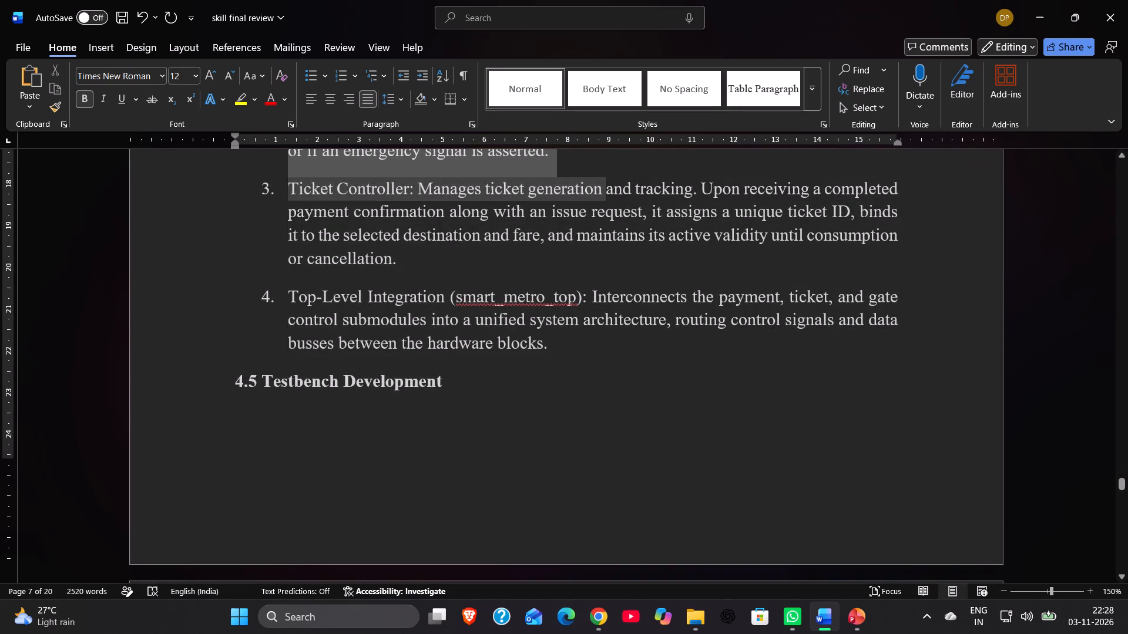
left_click_drag(558, 171, 543, 432)
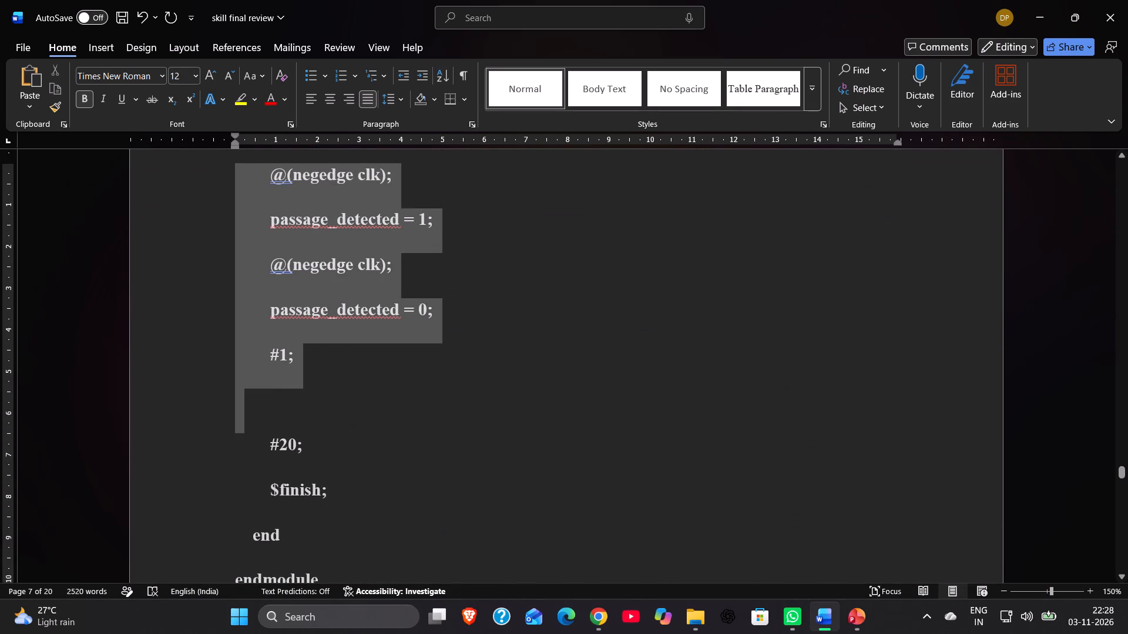
left_click_drag(543, 432, 566, 563)
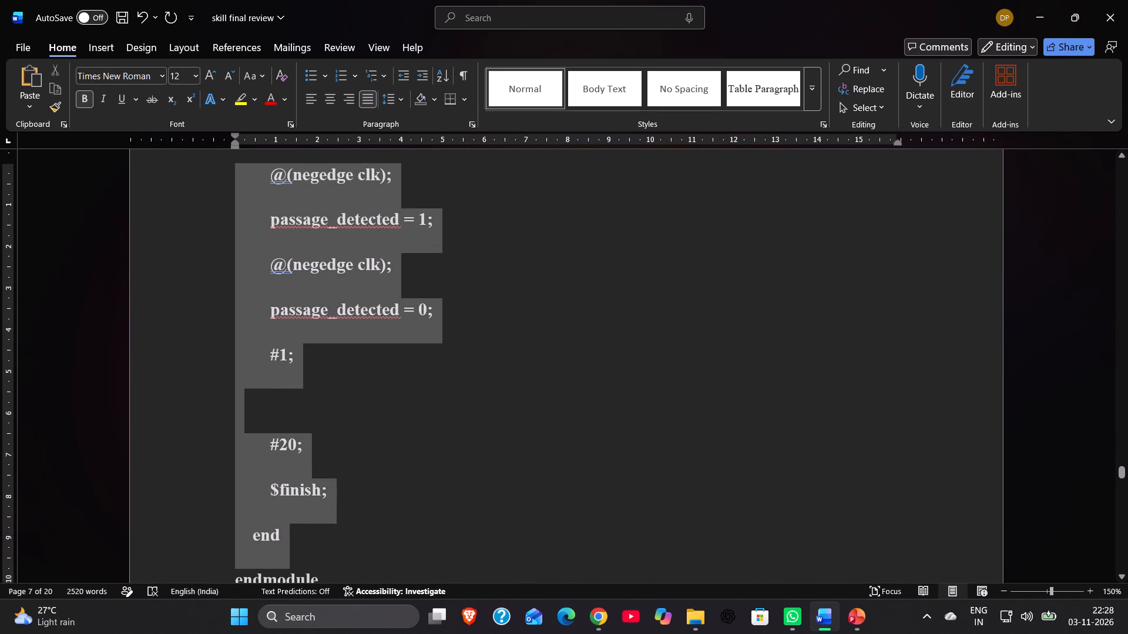
left_click_drag(566, 563, 590, 587)
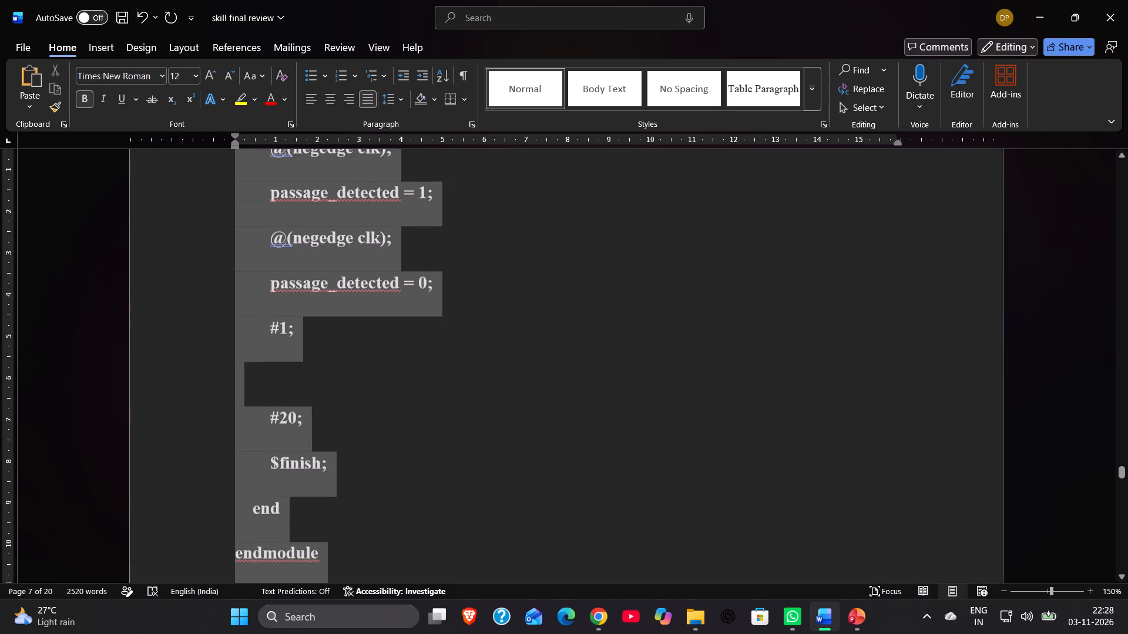
left_click_drag(590, 587, 333, 454)
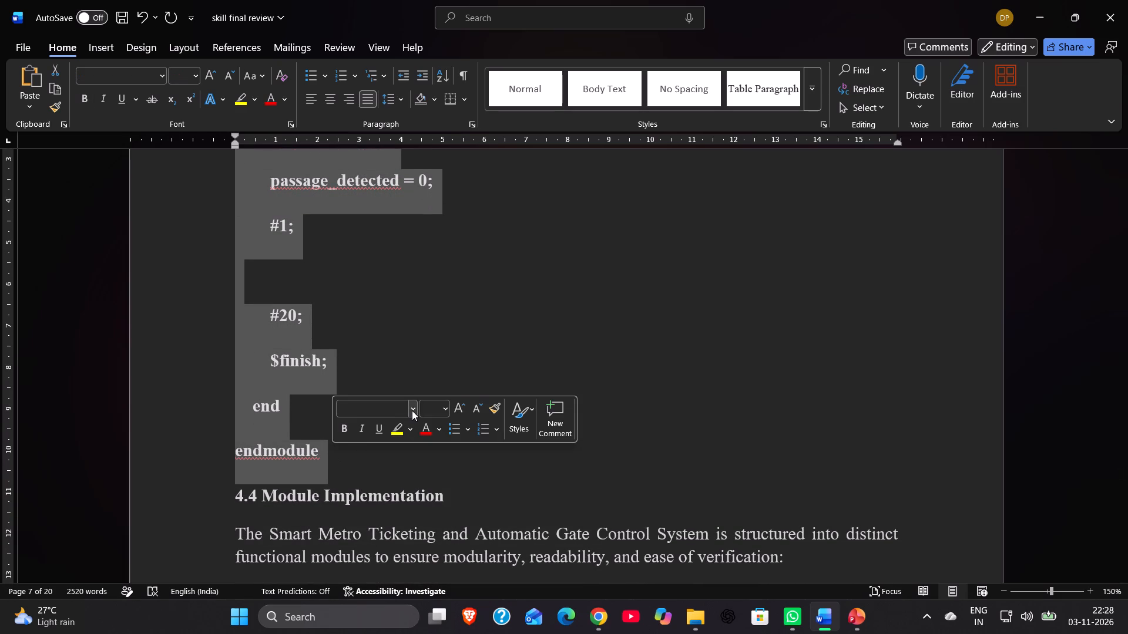
left_click(412, 410)
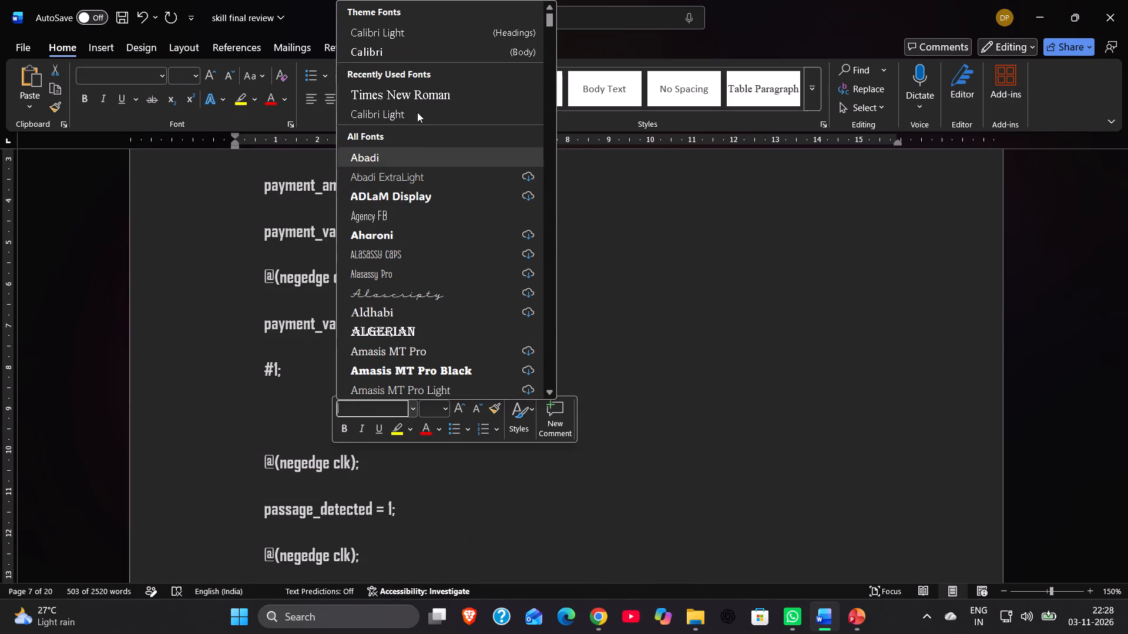
left_click(424, 90)
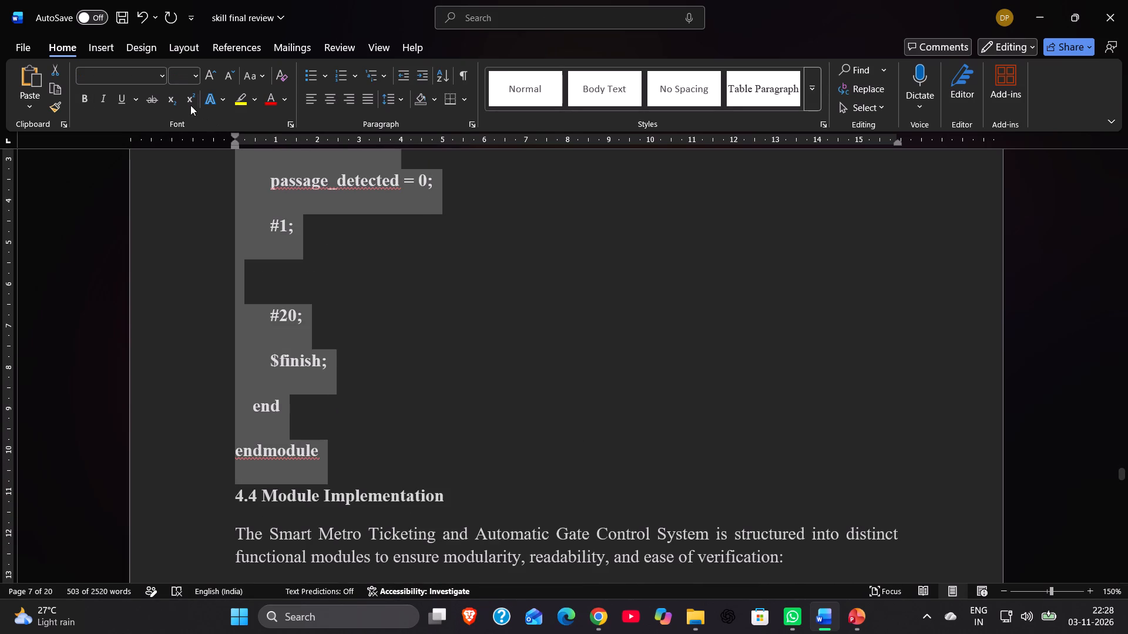
left_click(197, 77)
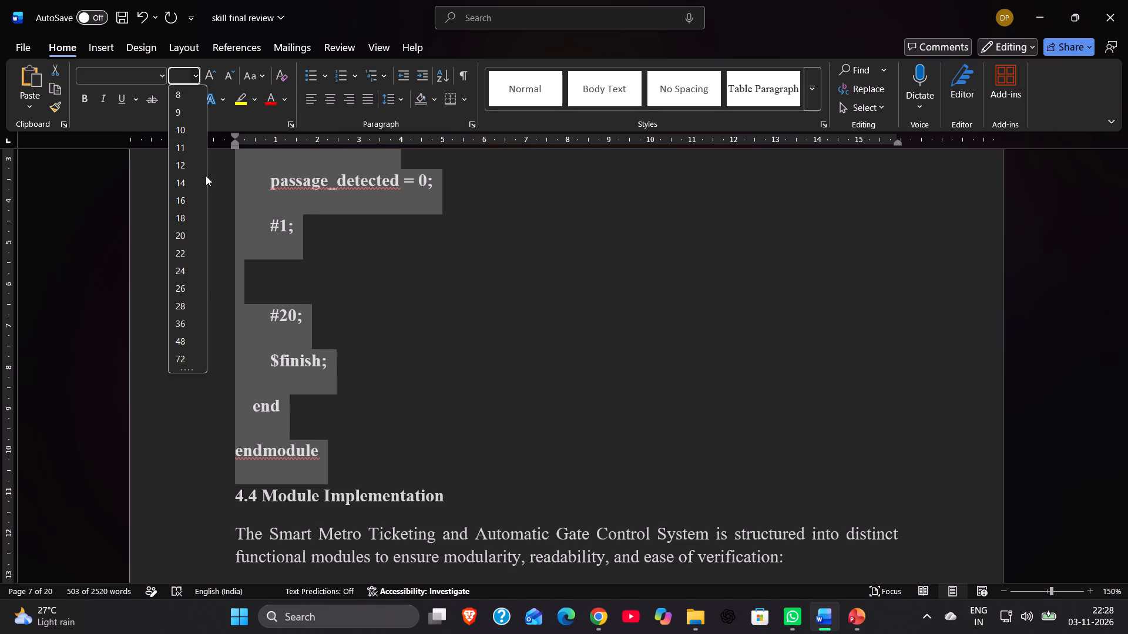
left_click(183, 161)
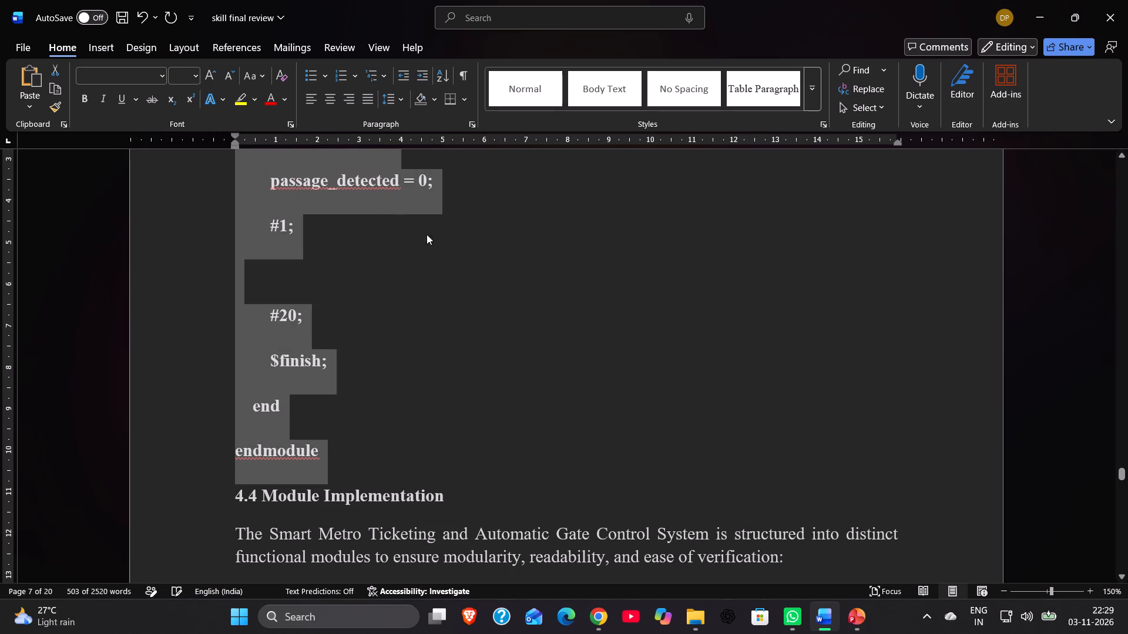
left_click(440, 251)
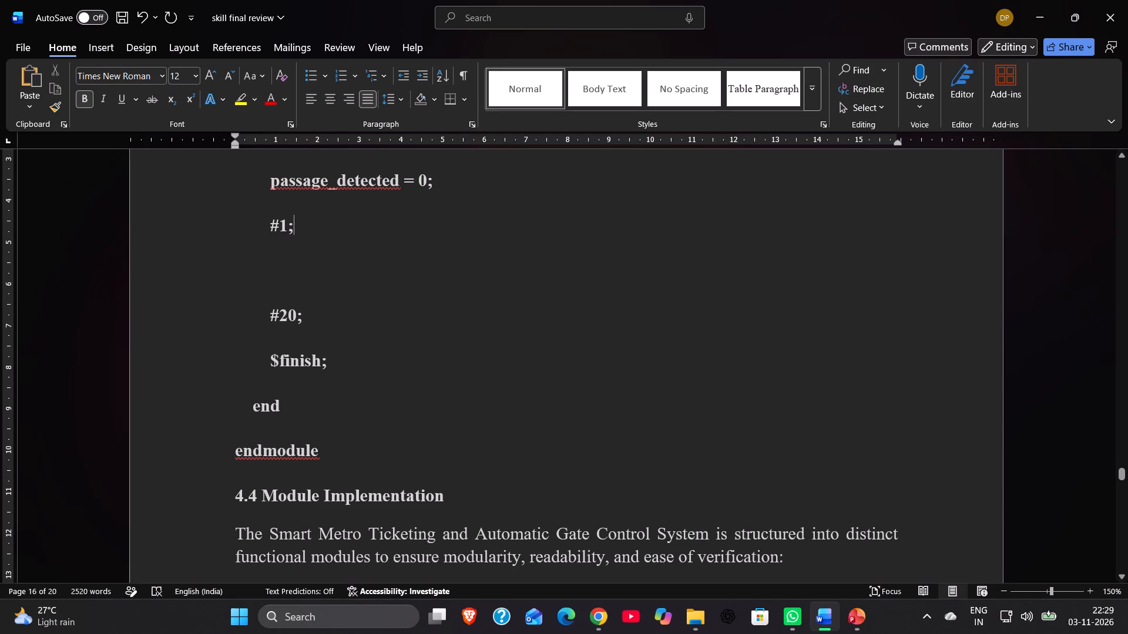
Set the line spacing of the whole code listing, from the `timescale line to the endmodule before section 4.4, to 1.0.
left_click_drag(328, 456, 221, 93)
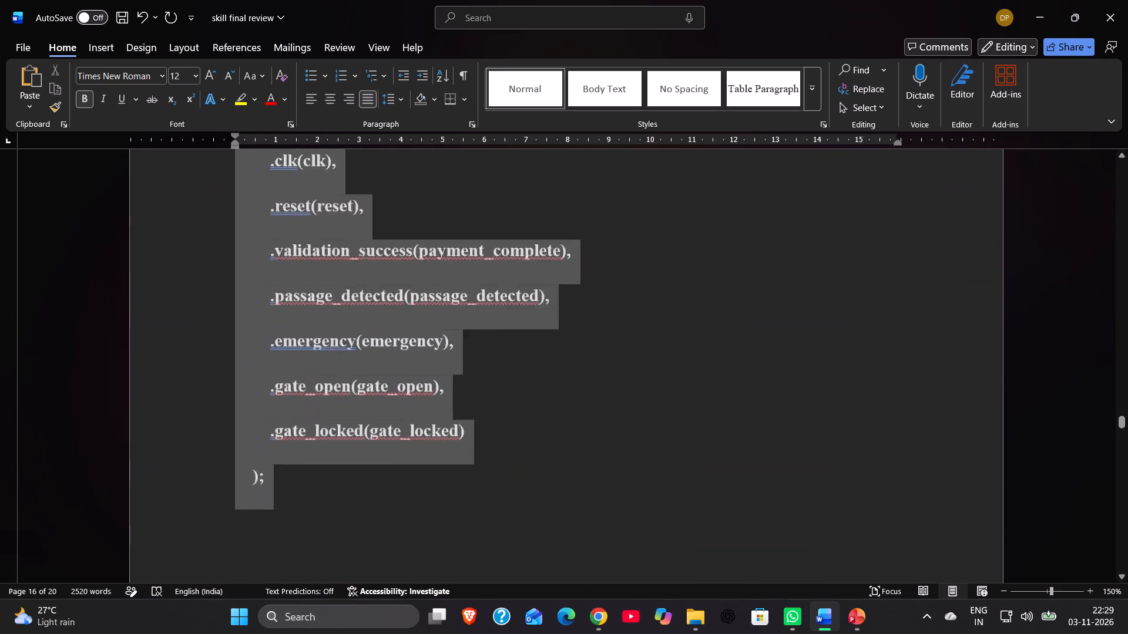
left_click_drag(221, 93, 241, 106)
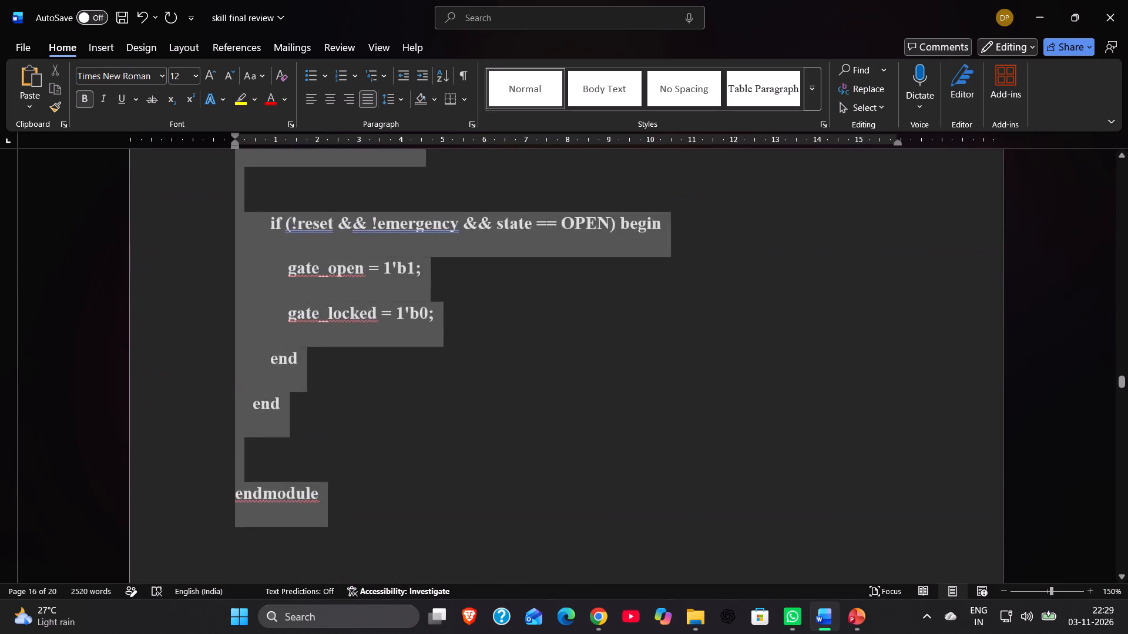
left_click_drag(241, 106, 245, 64)
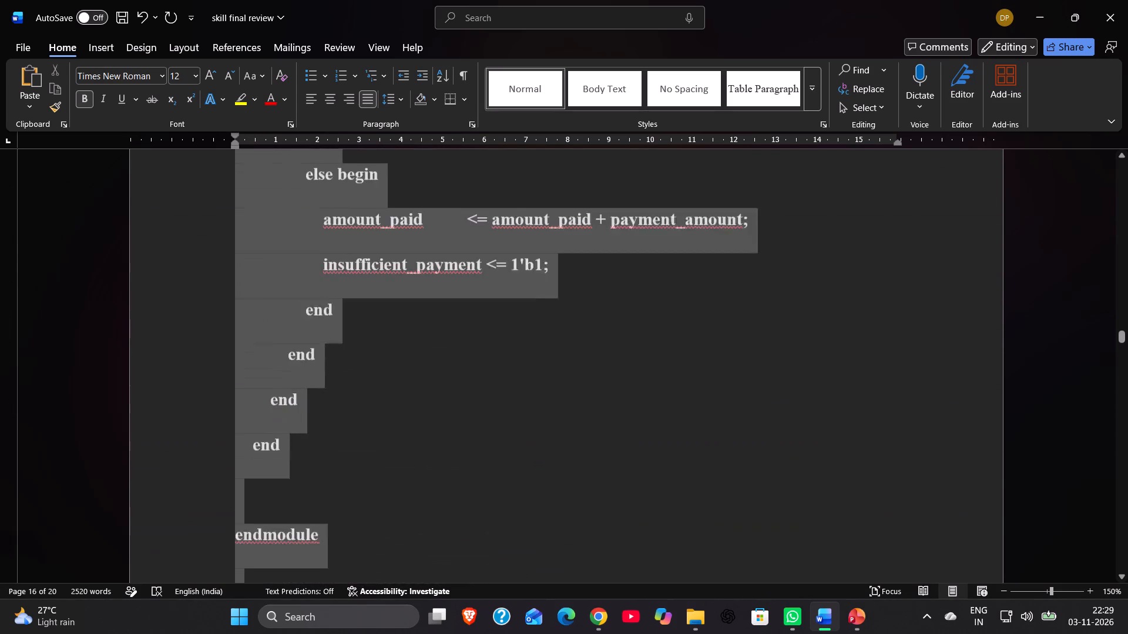
left_click_drag(245, 64, 246, 46)
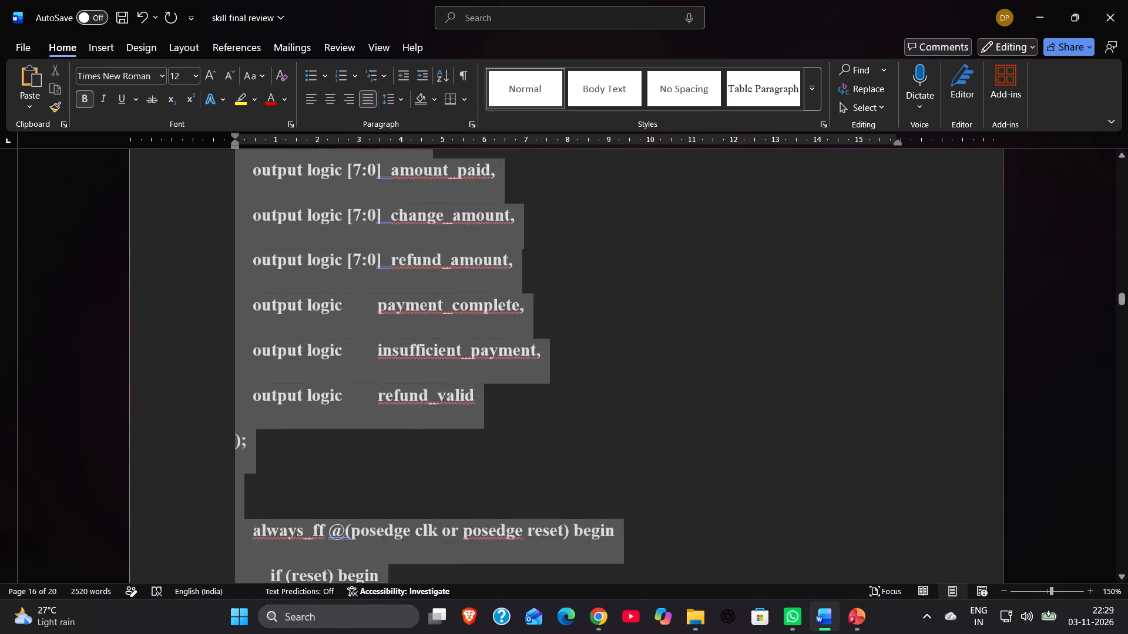
left_click_drag(246, 46, 283, 355)
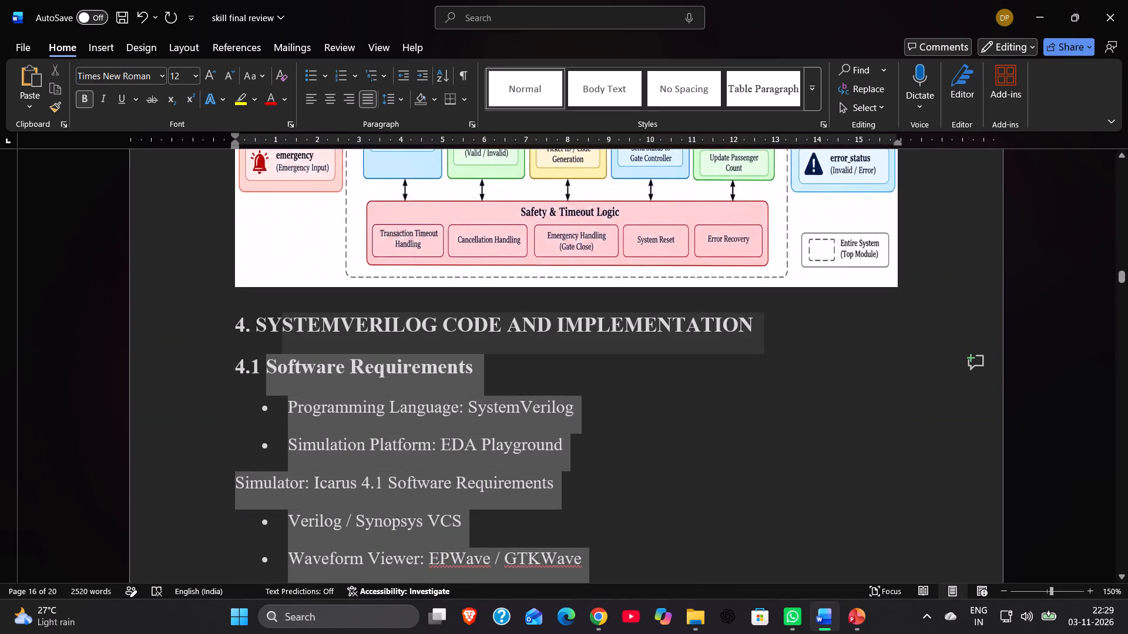
left_click_drag(283, 355, 267, 581)
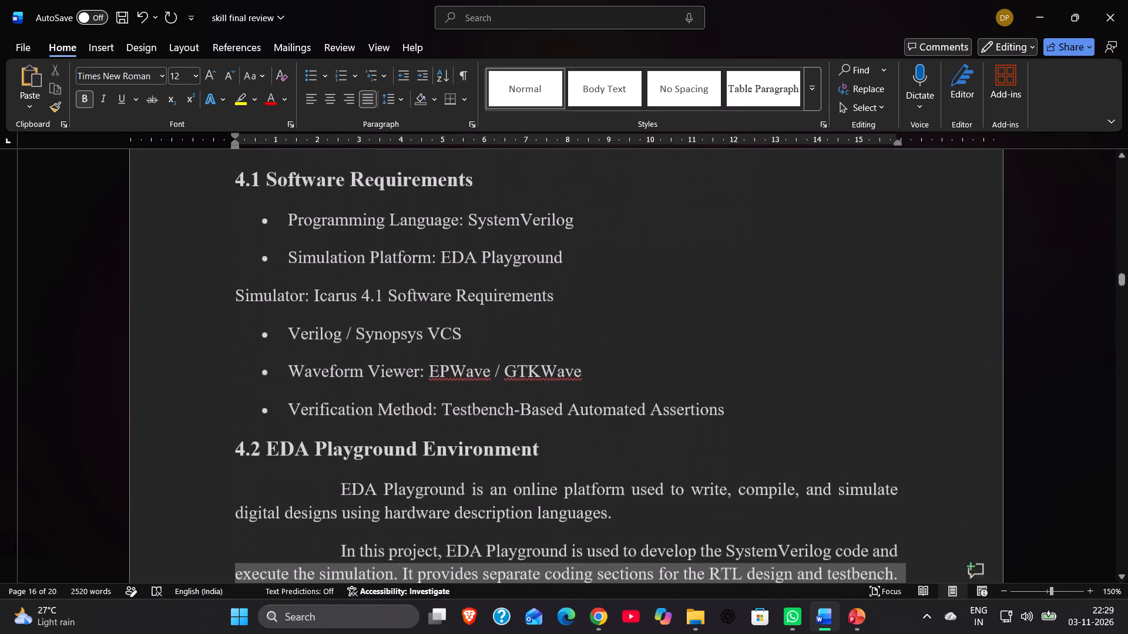
left_click_drag(267, 581, 260, 530)
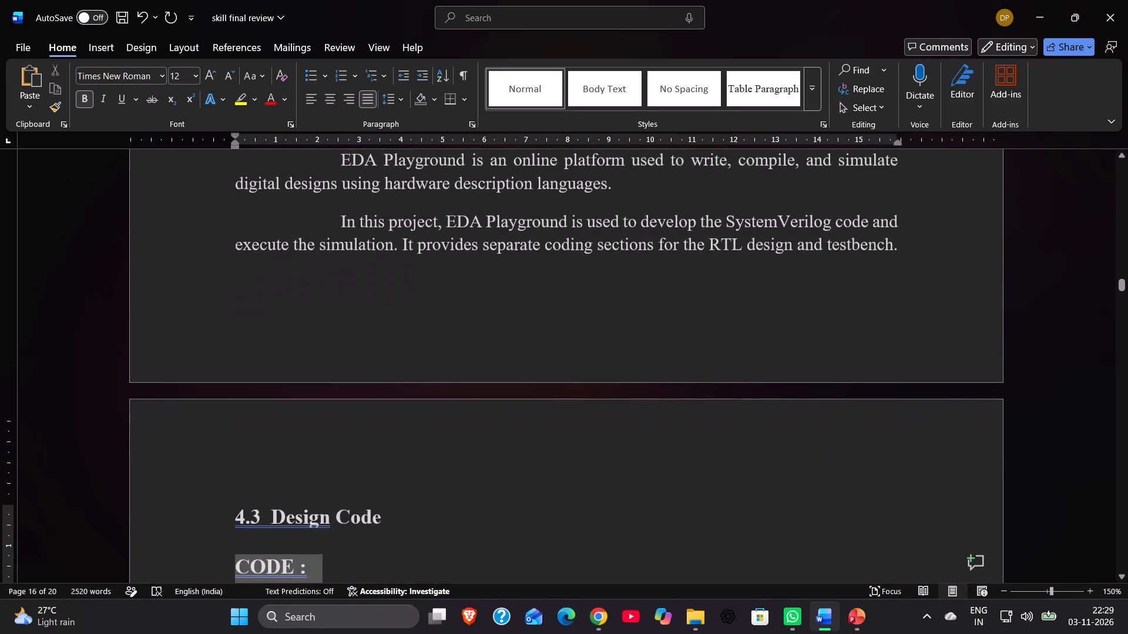
left_click_drag(260, 530, 235, 532)
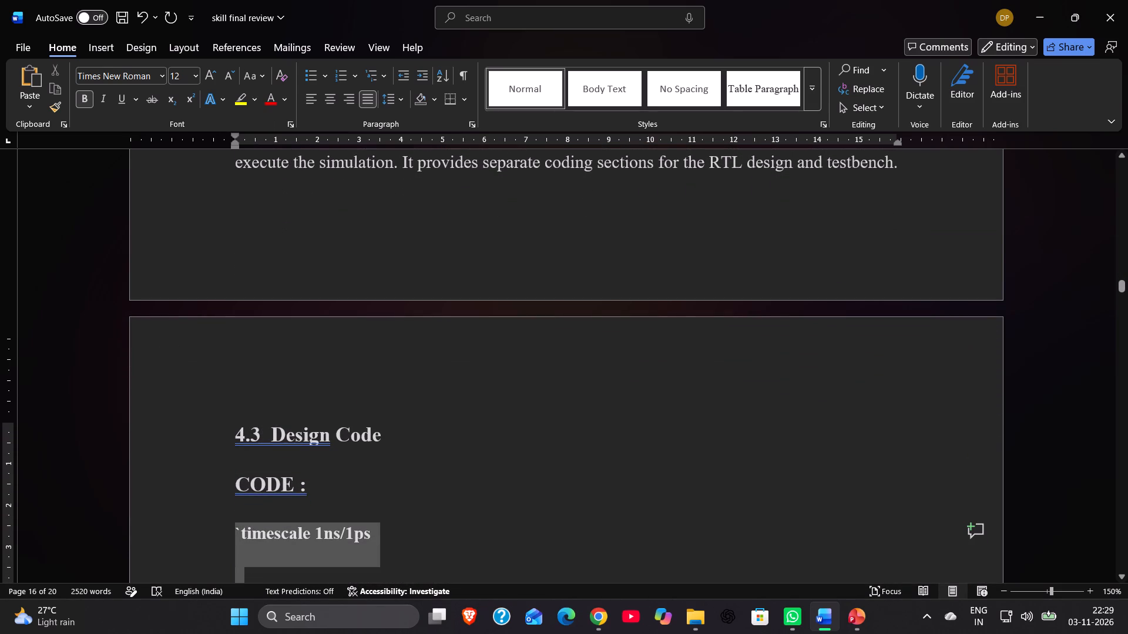
left_click_drag(235, 532, 234, 532)
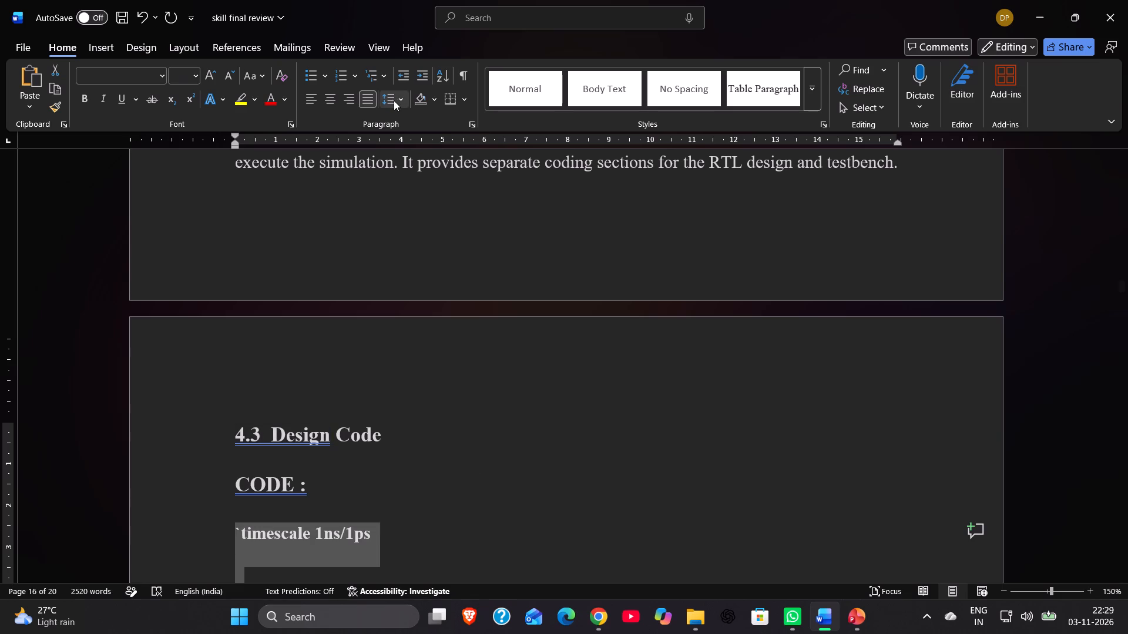
left_click(399, 100)
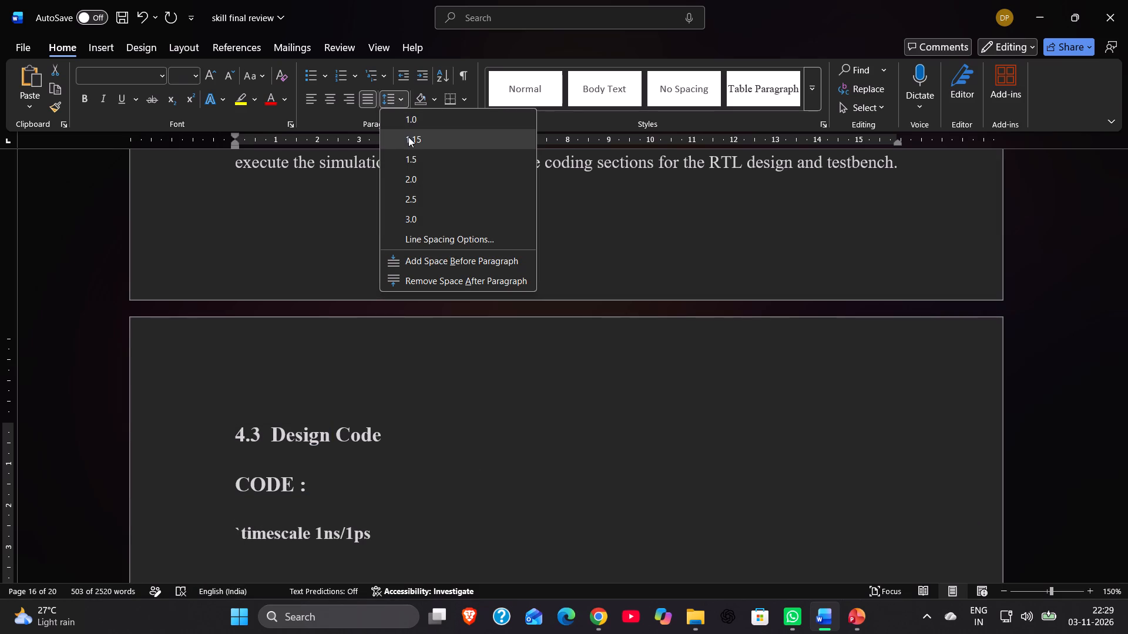
left_click(411, 112)
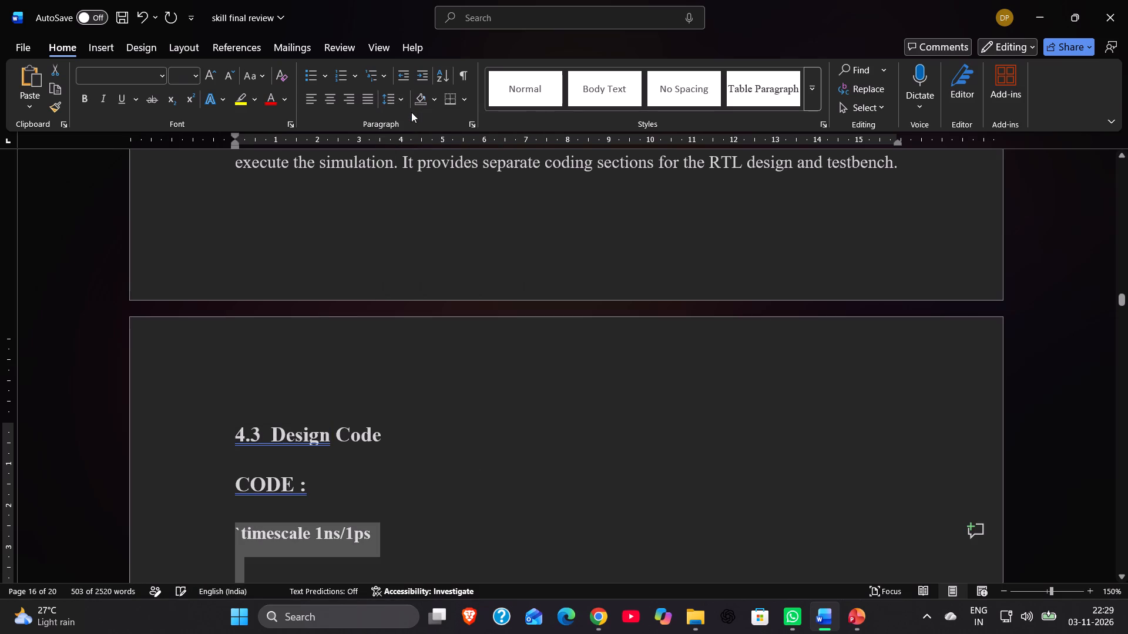
left_click(432, 417)
Review the spacing and page breaks of the code listing from the payment_controller module to the smart_metro_tb signal declarations.
scroll(432, 417, "down", 1)
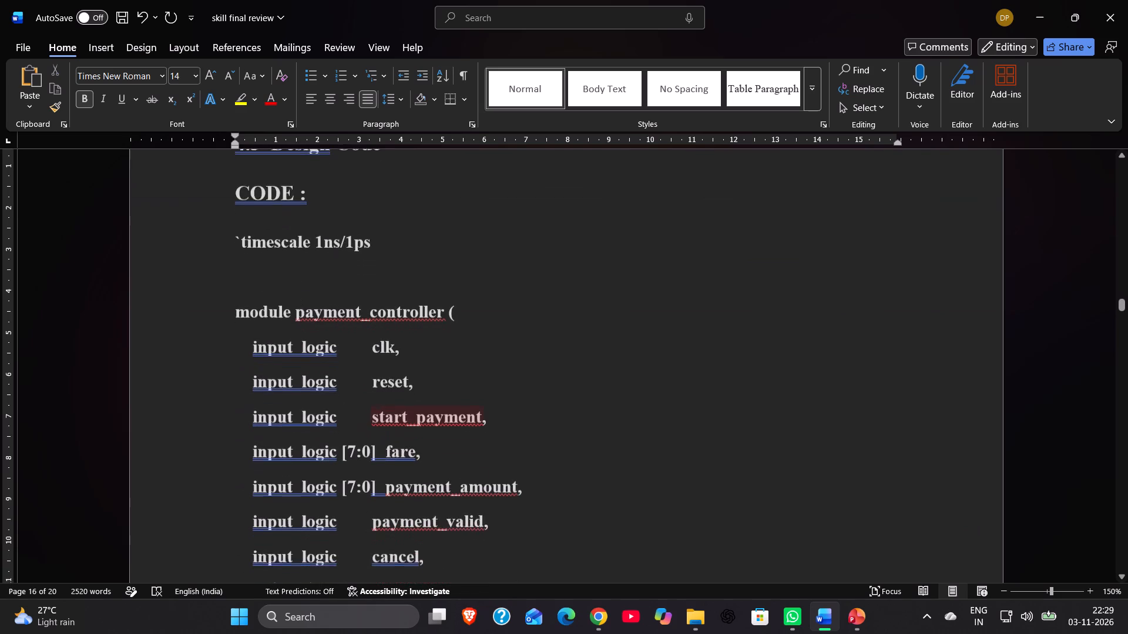
scroll(432, 417, "down", 4)
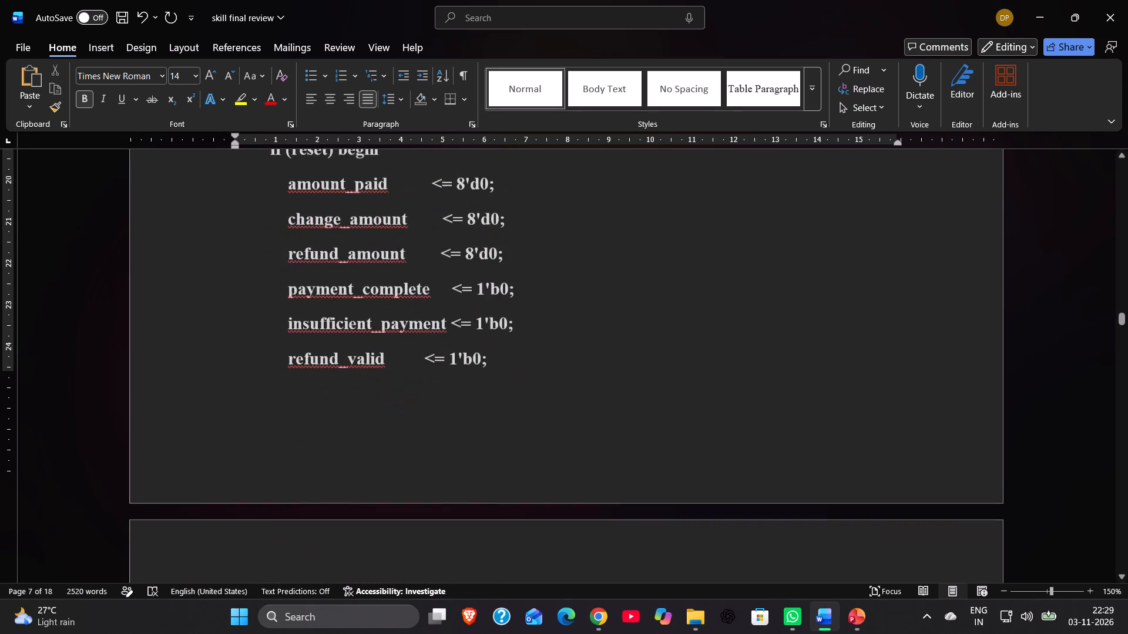
scroll(432, 417, "down", 2)
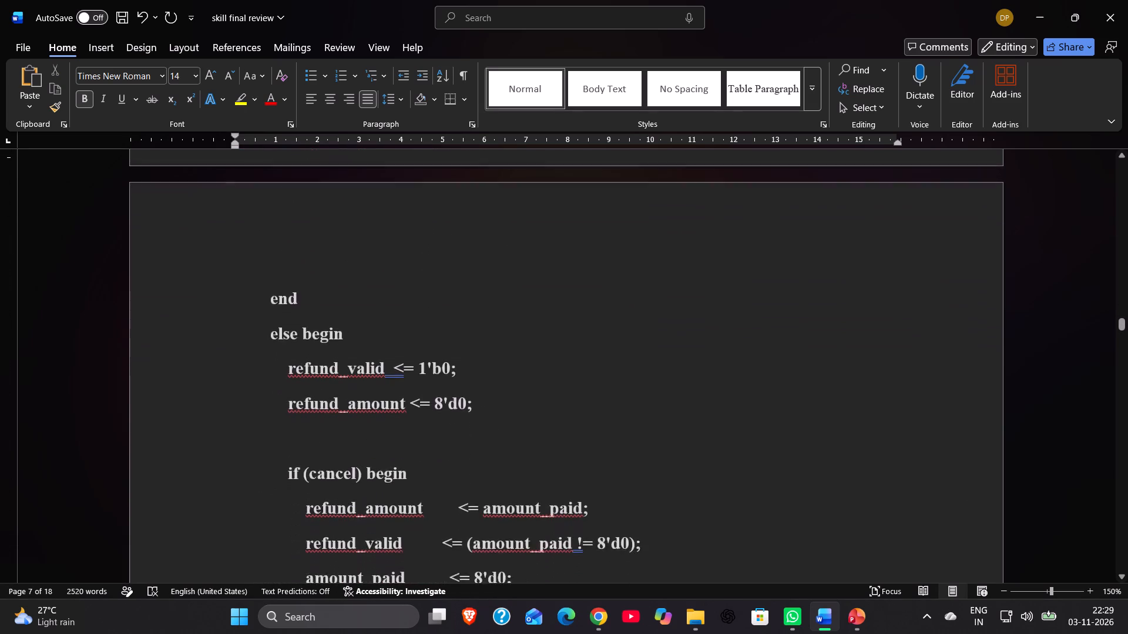
scroll(432, 417, "down", 2)
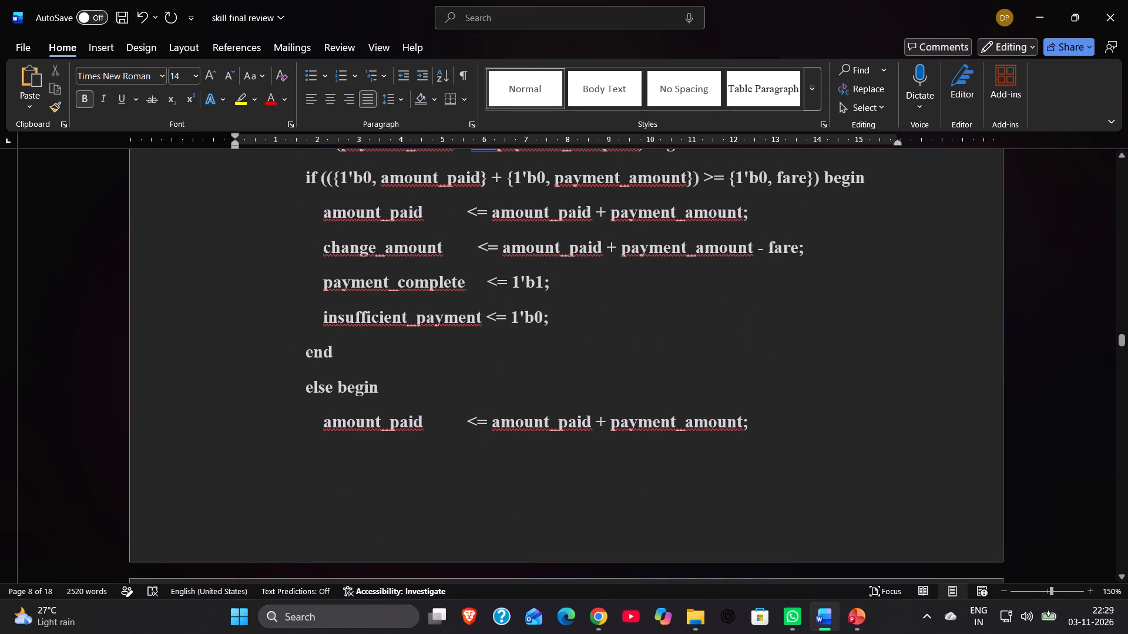
scroll(432, 417, "down", 1)
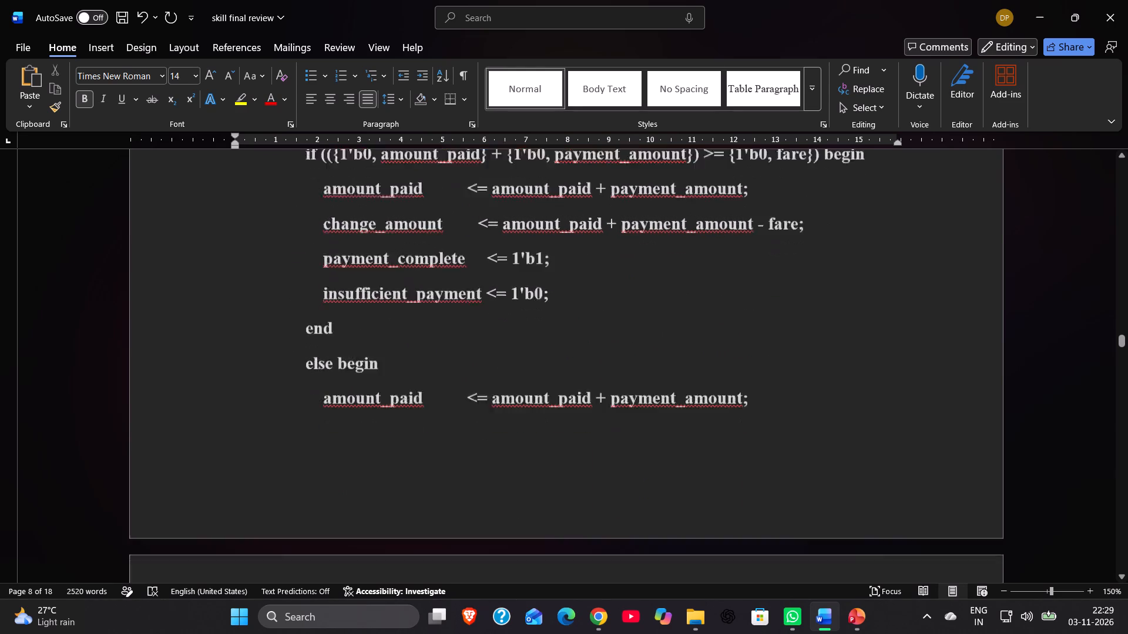
scroll(432, 417, "down", 3)
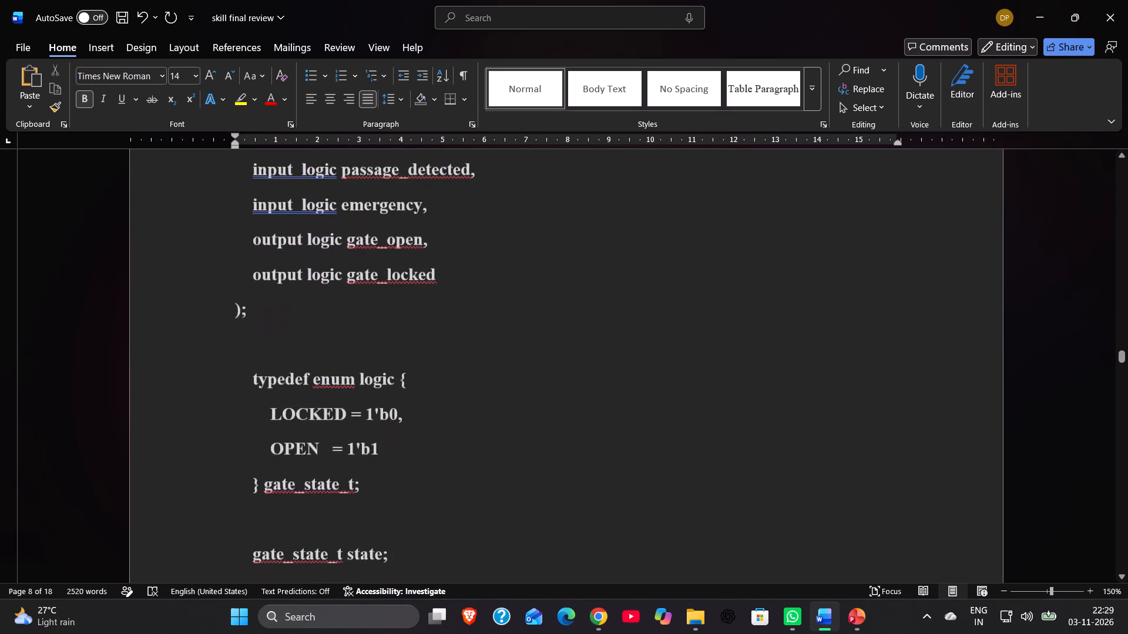
scroll(432, 417, "down", 4)
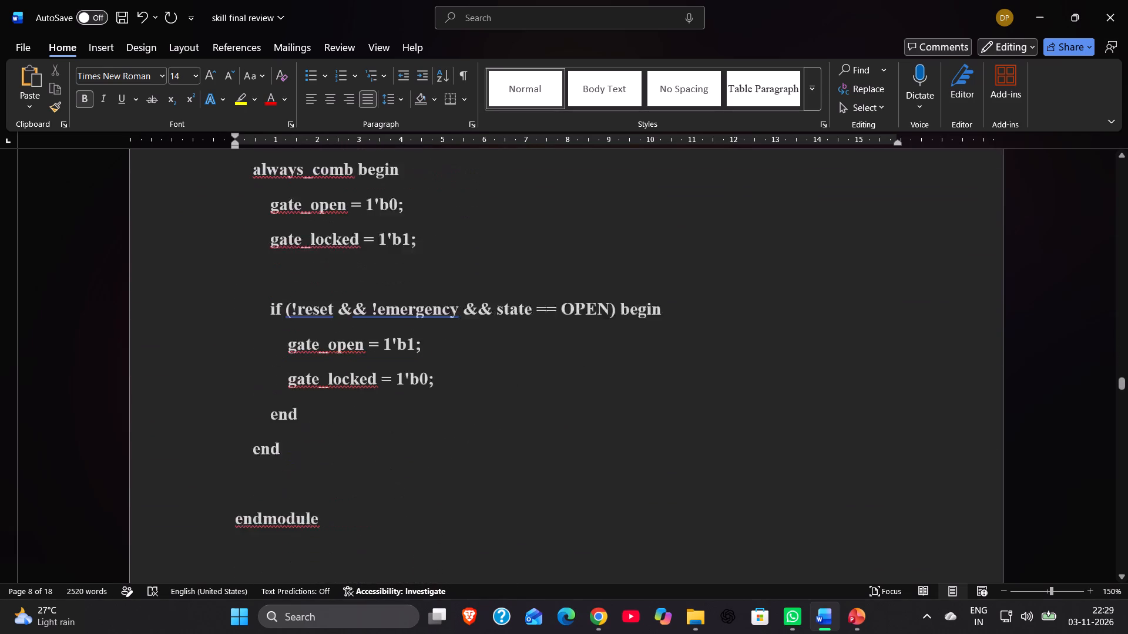
scroll(432, 417, "down", 4)
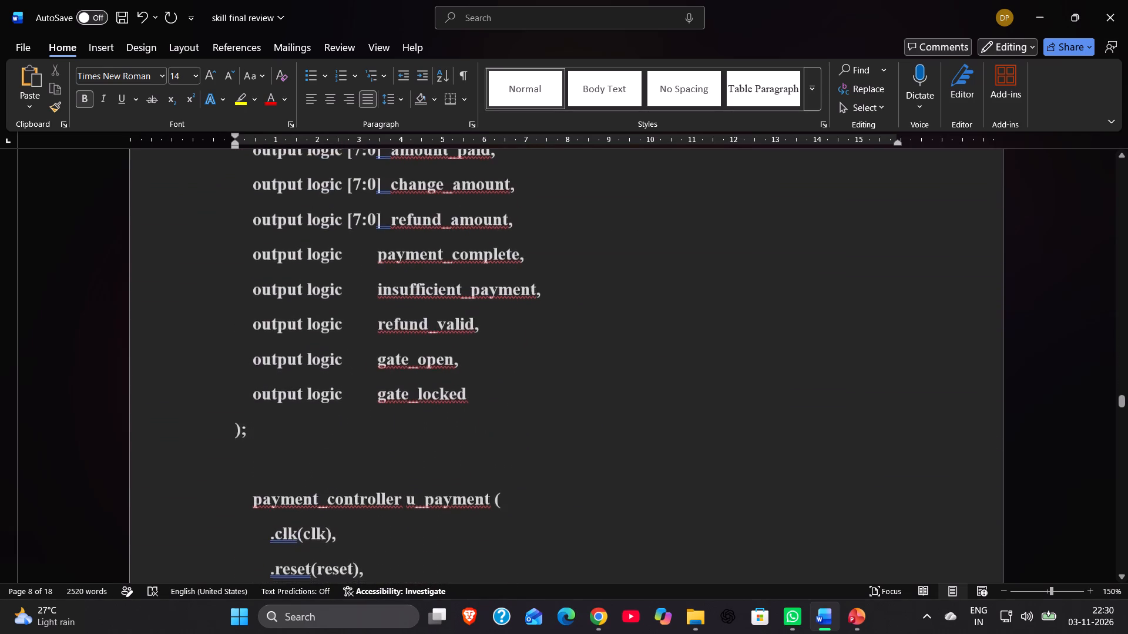
scroll(432, 417, "down", 4)
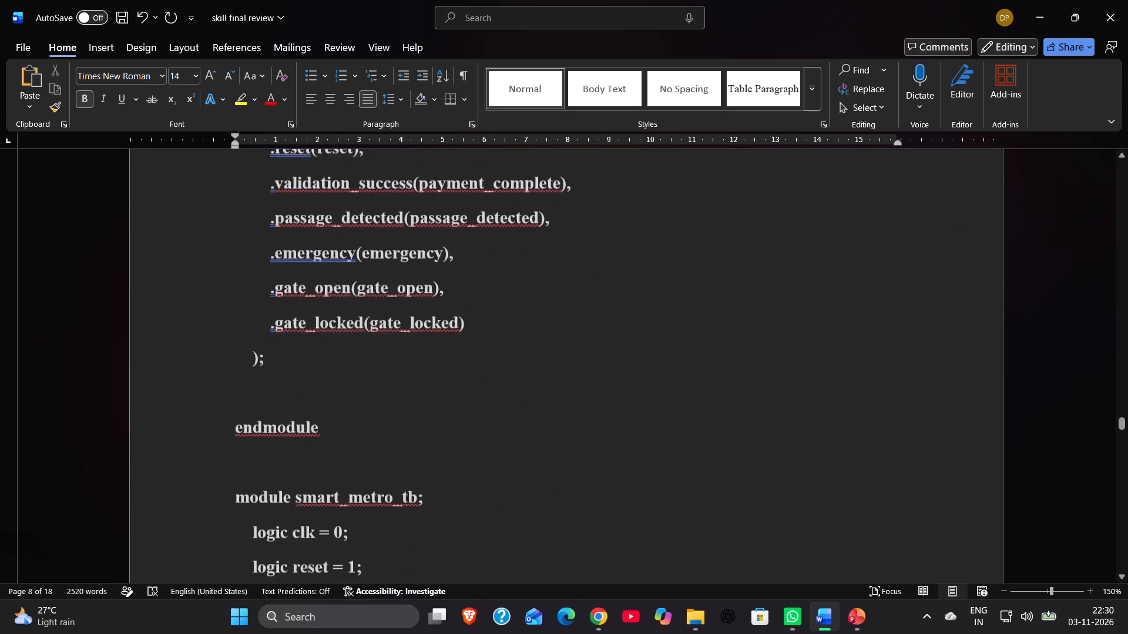
scroll(432, 417, "down", 3)
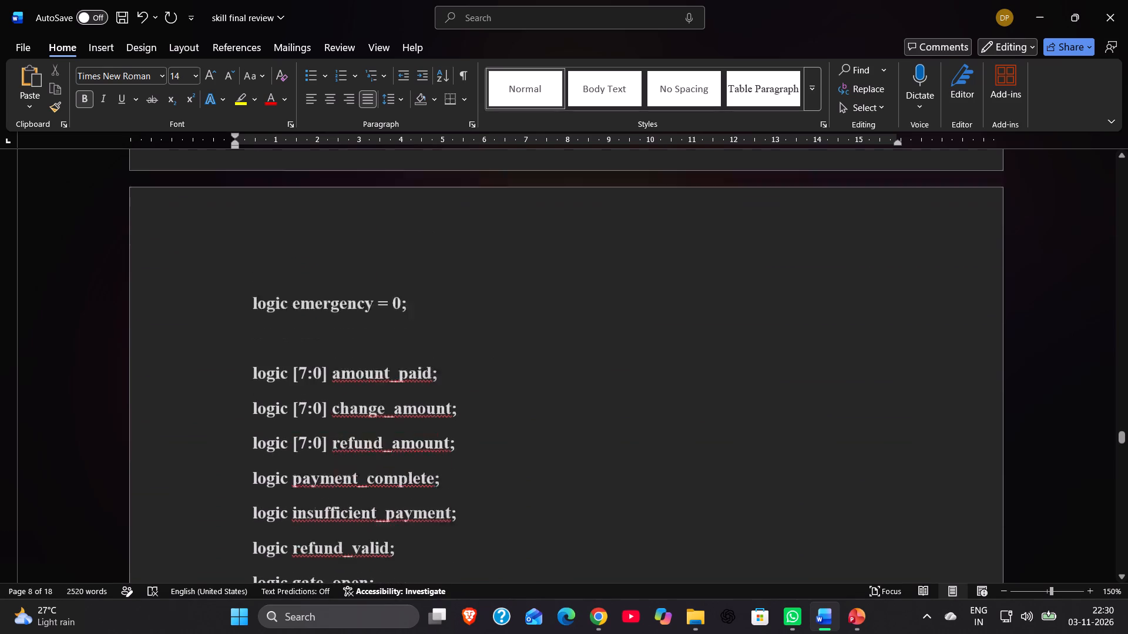
scroll(432, 417, "down", 1)
scroll(432, 417, "up", 1)
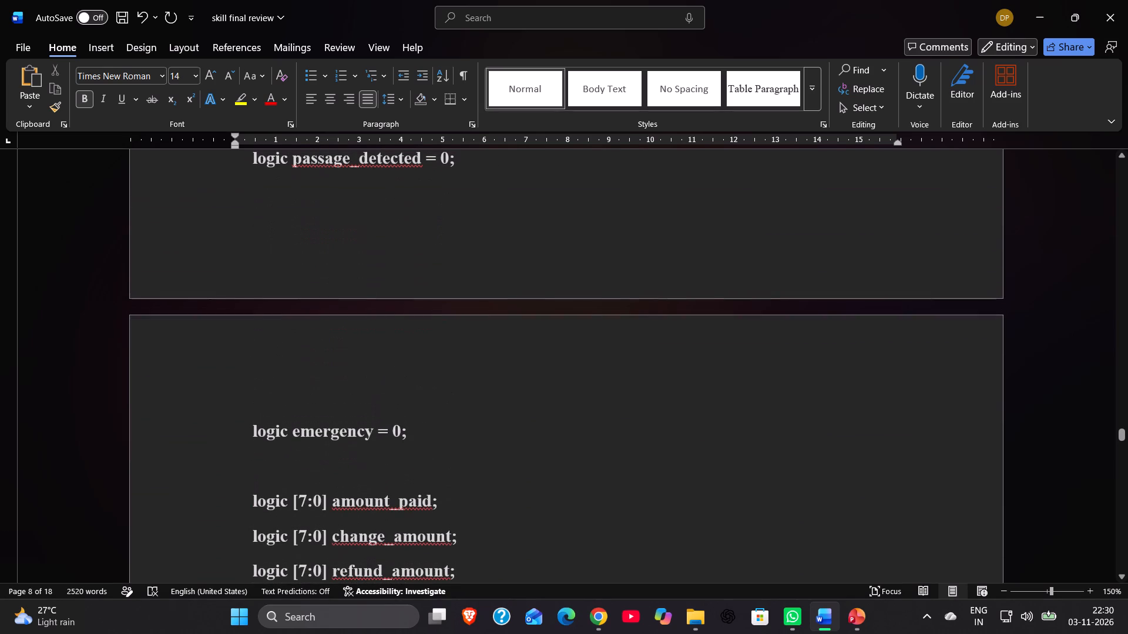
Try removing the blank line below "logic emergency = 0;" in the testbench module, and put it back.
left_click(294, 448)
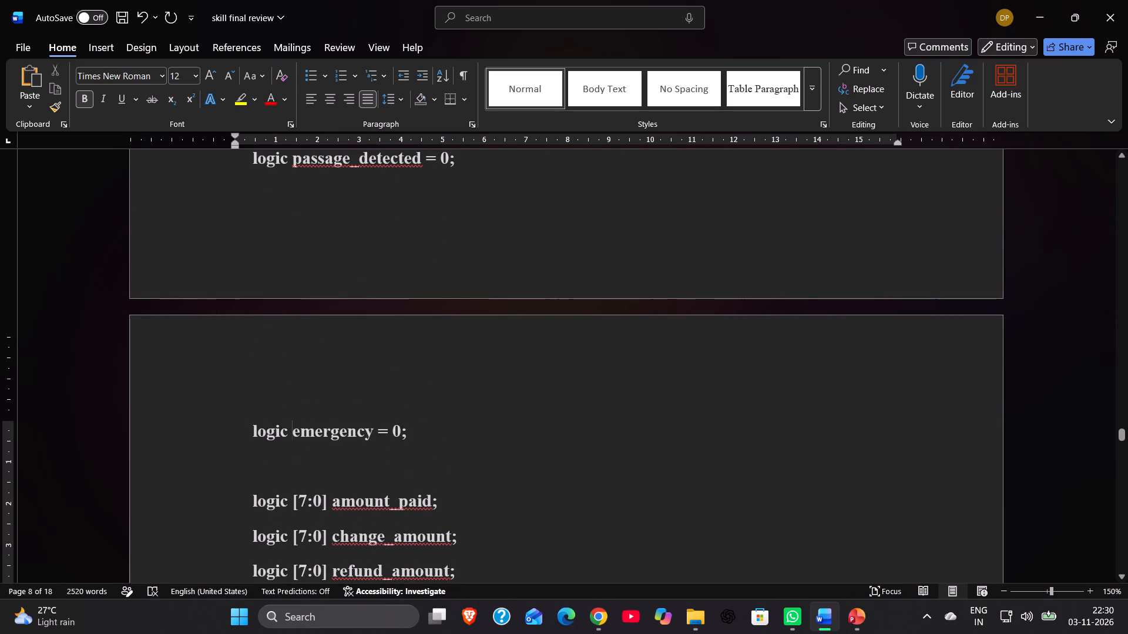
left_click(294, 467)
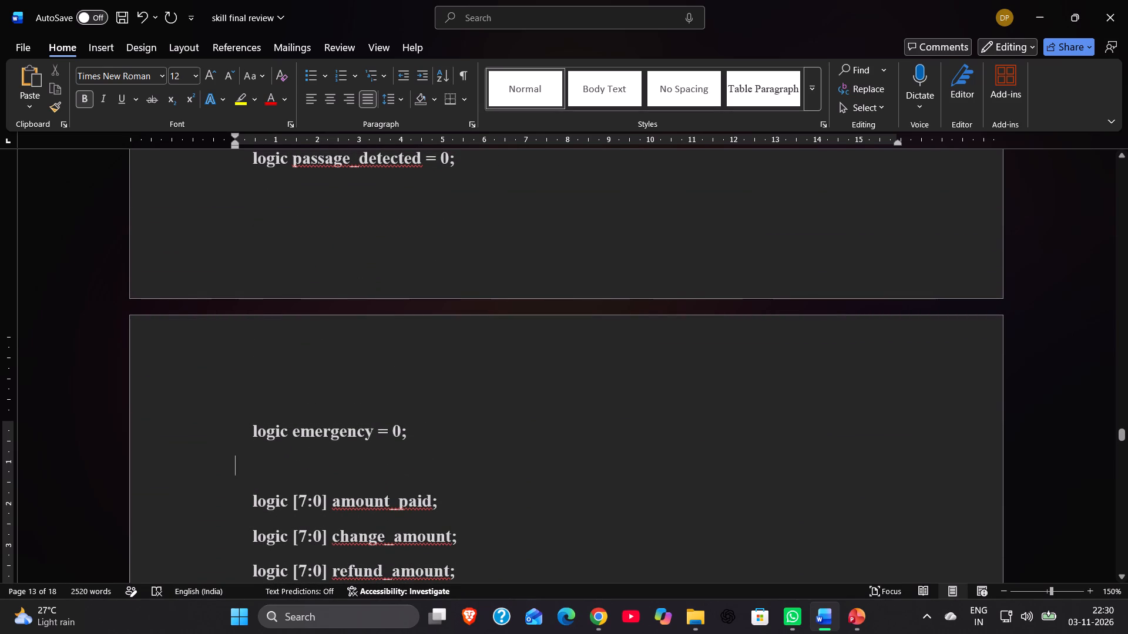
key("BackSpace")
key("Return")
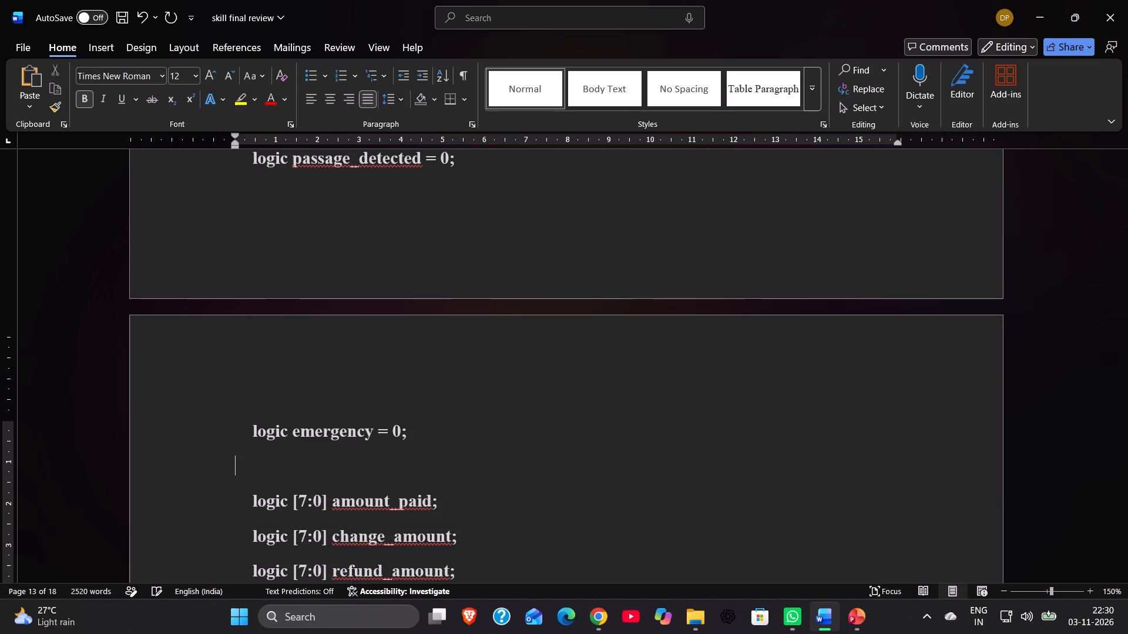
Examine the layout of the remaining testbench code, from the amount_paid declaration to the endmodule before section 4.4.
scroll(294, 467, "down", 1)
scroll(294, 467, "up", 1)
scroll(294, 467, "down", 1)
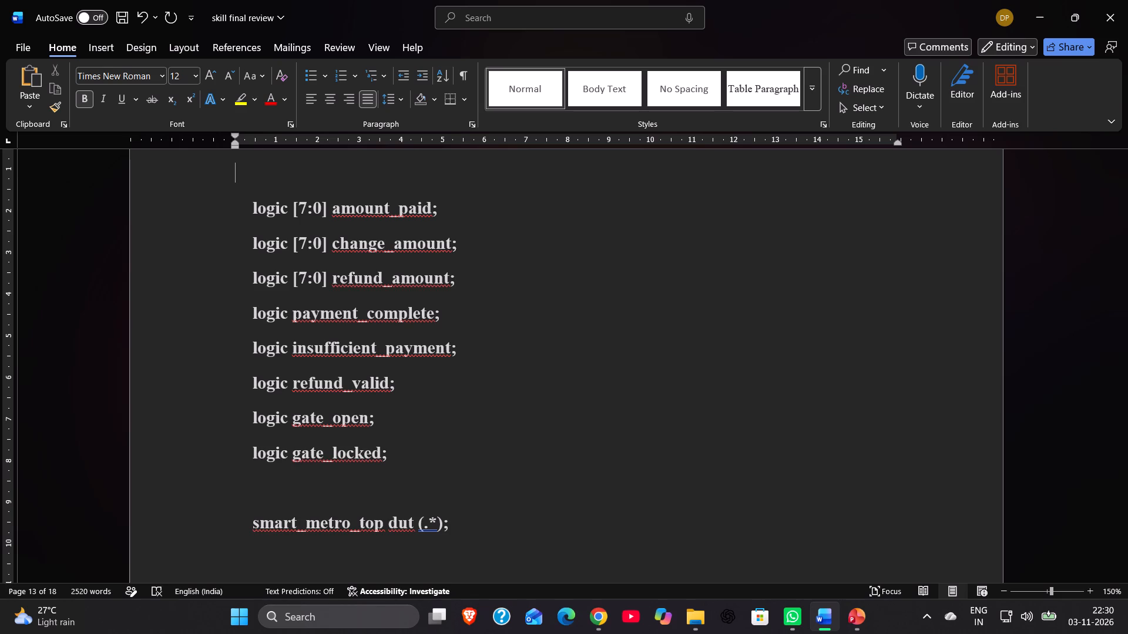
scroll(294, 467, "down", 4)
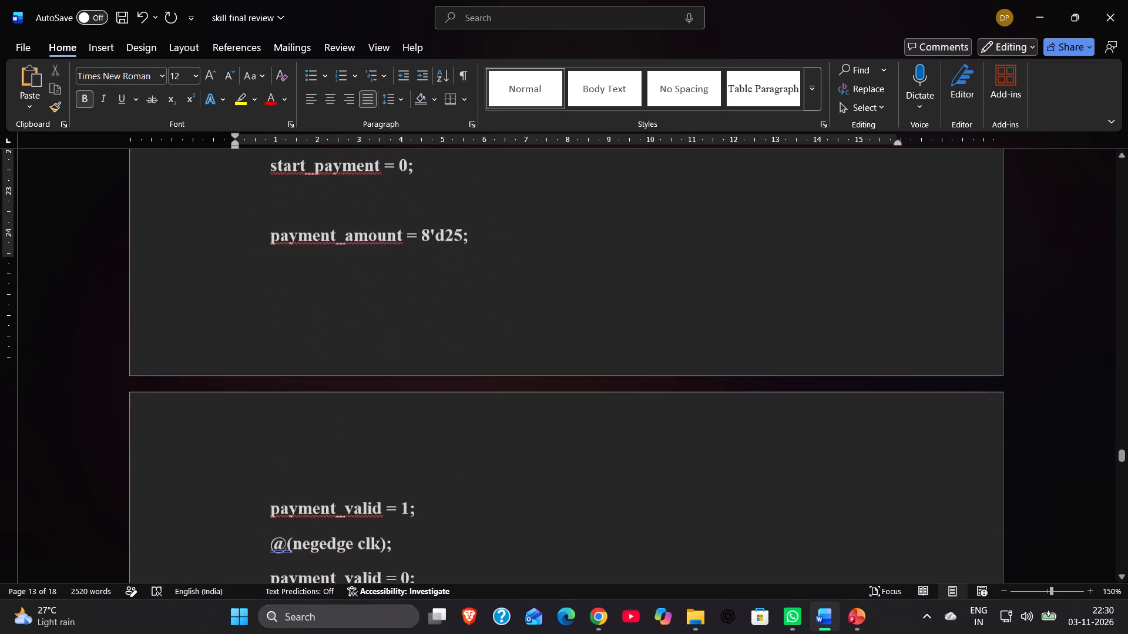
scroll(294, 467, "down", 3)
scroll(294, 467, "up", 1)
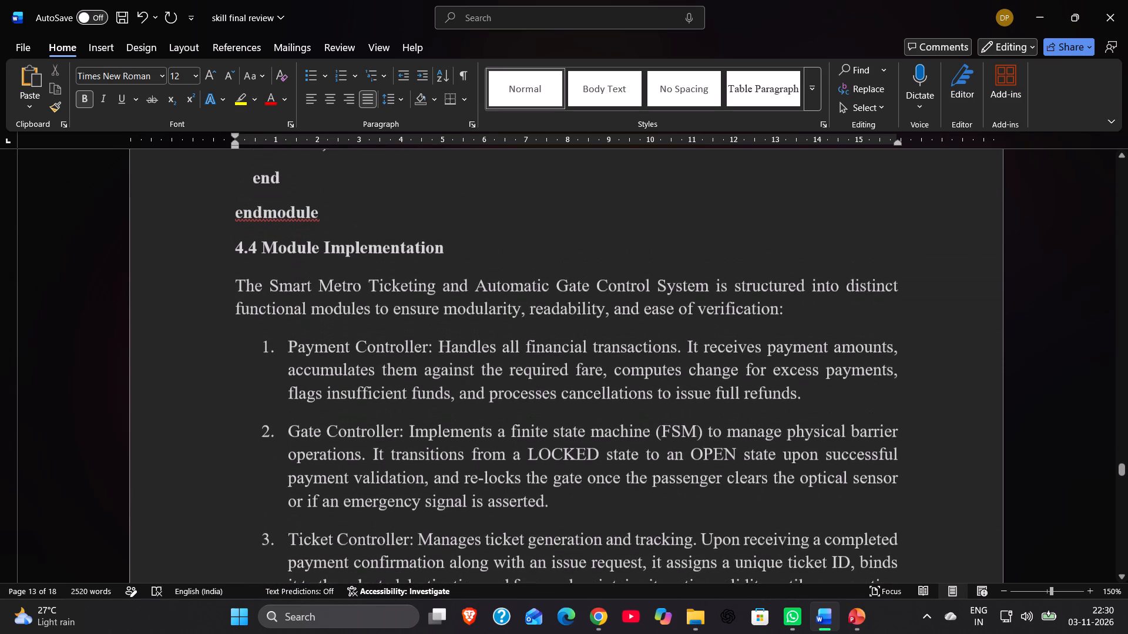
scroll(294, 467, "up", 1)
Increase the font size of the subheading "4.4 Module Implementation" to 14.
scroll(294, 467, "down", 1)
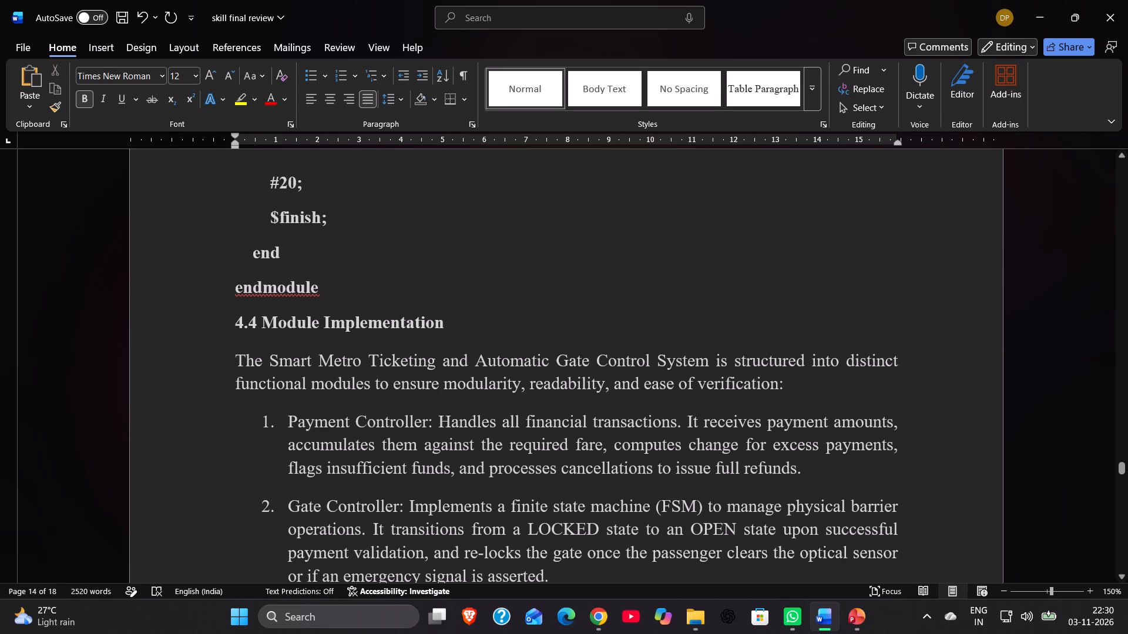
scroll(294, 467, "down", 1)
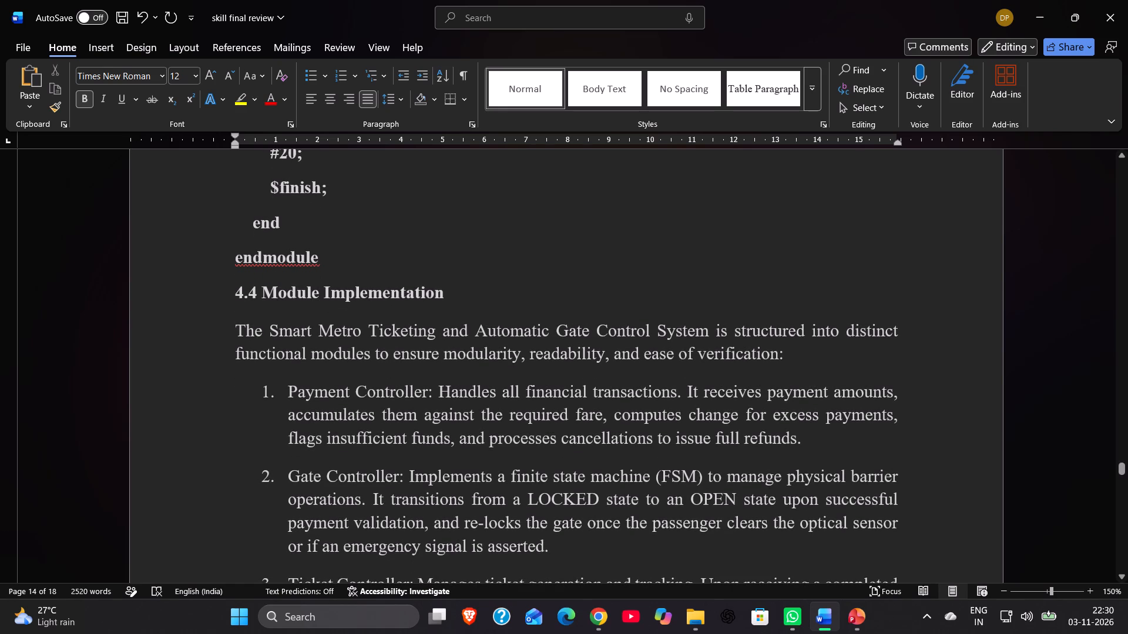
left_click_drag(452, 294, 227, 291)
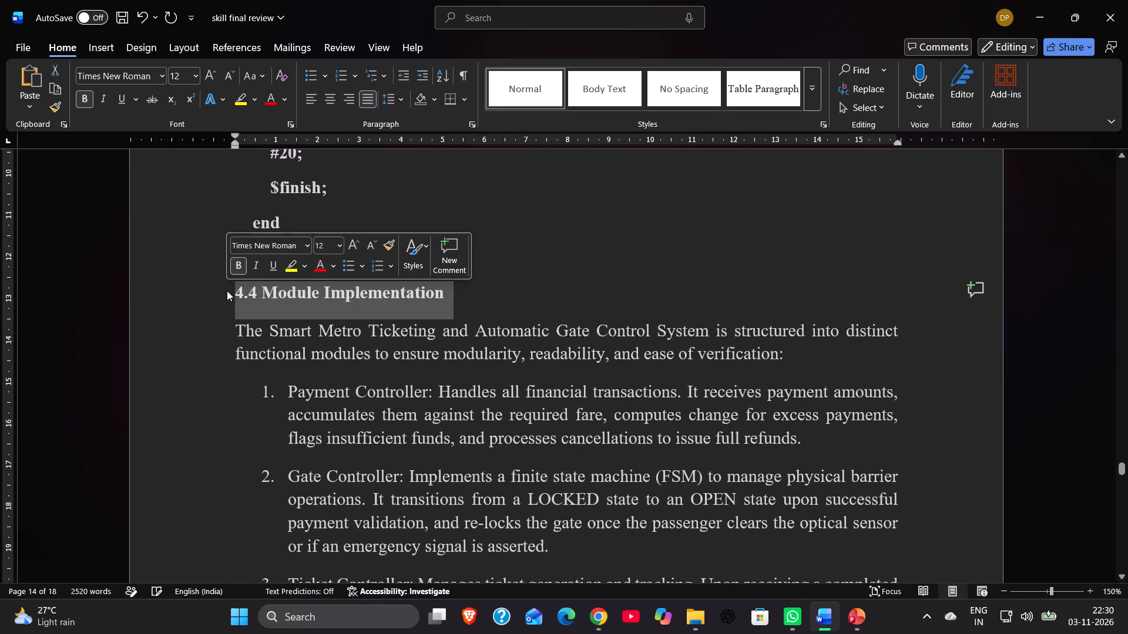
left_click(355, 244)
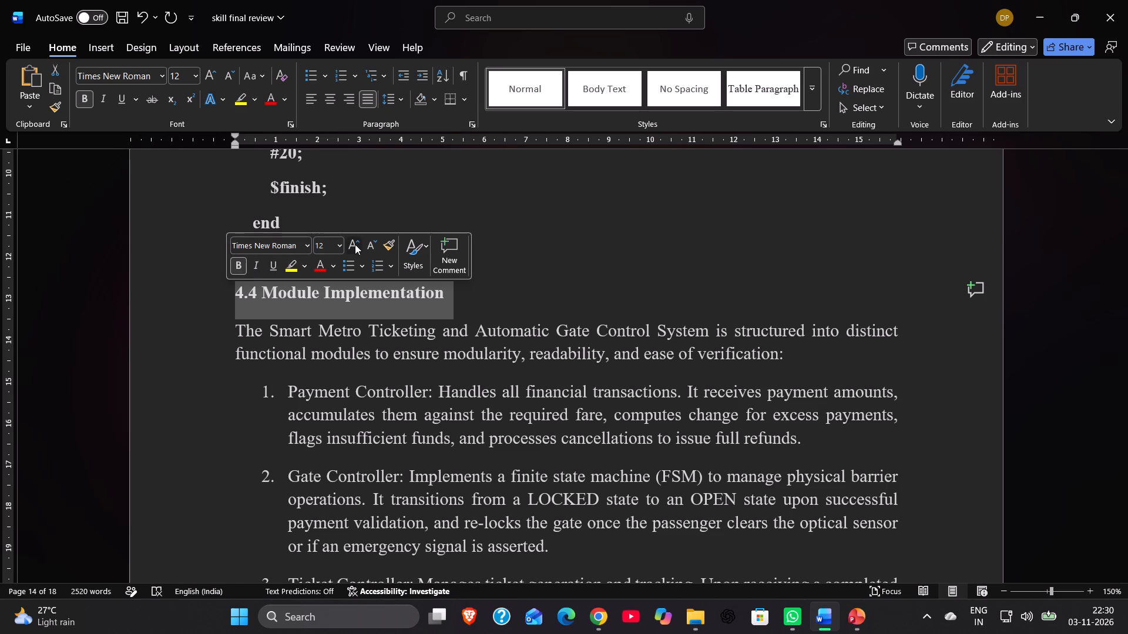
left_click(533, 309)
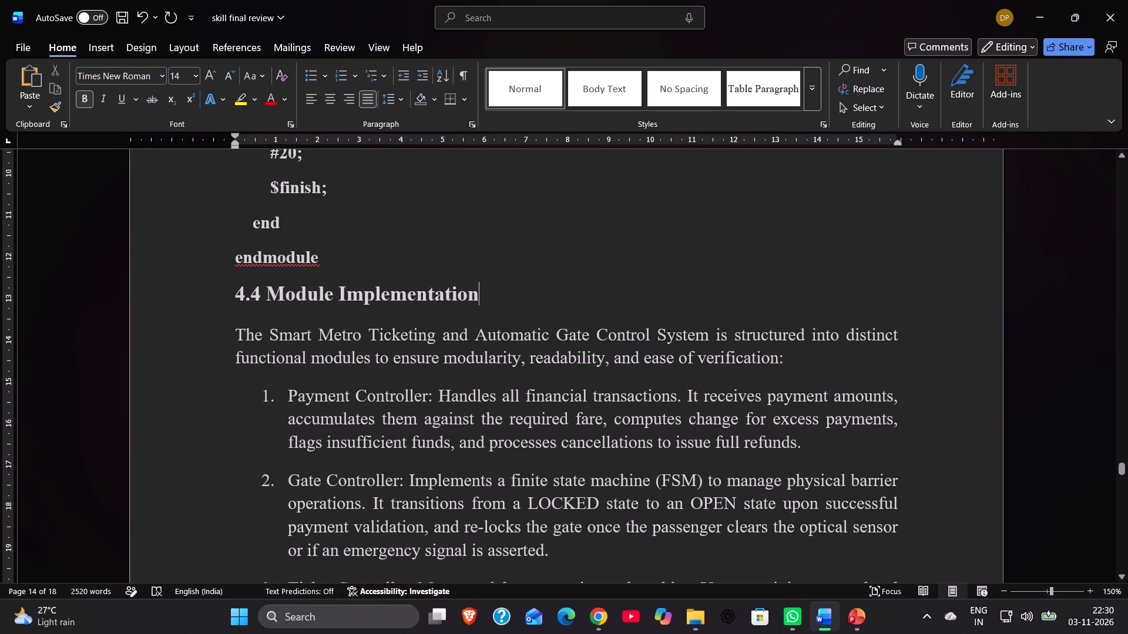
Check the font and size of the section 4.4 introduction and its numbered module list.
left_click_drag(235, 335, 384, 462)
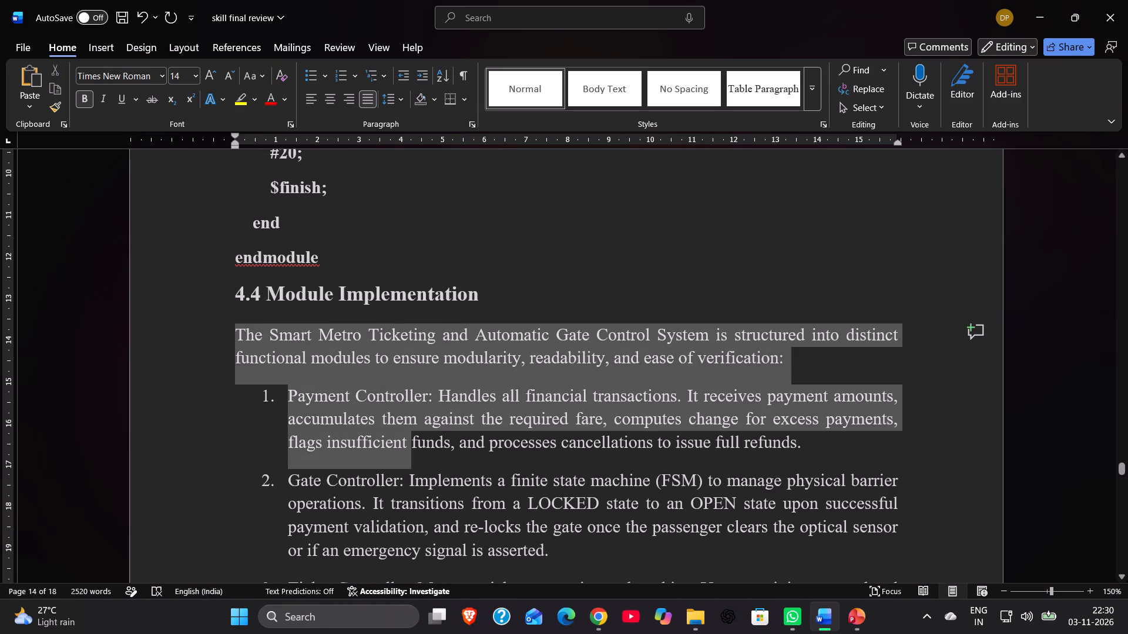
left_click_drag(384, 462, 570, 589)
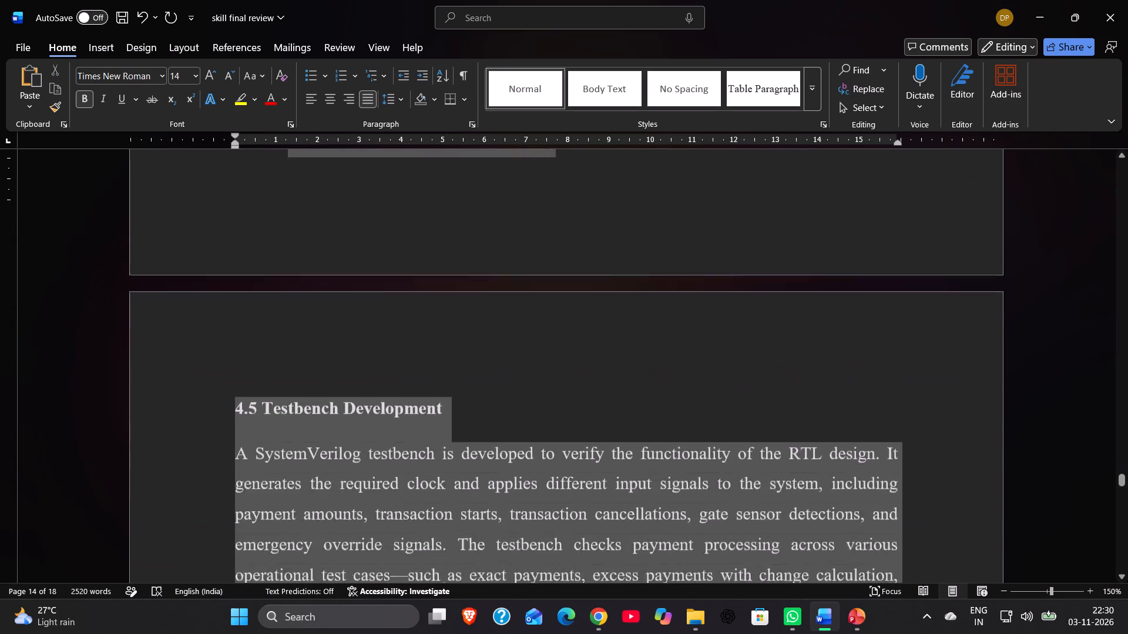
left_click_drag(570, 589, 499, 148)
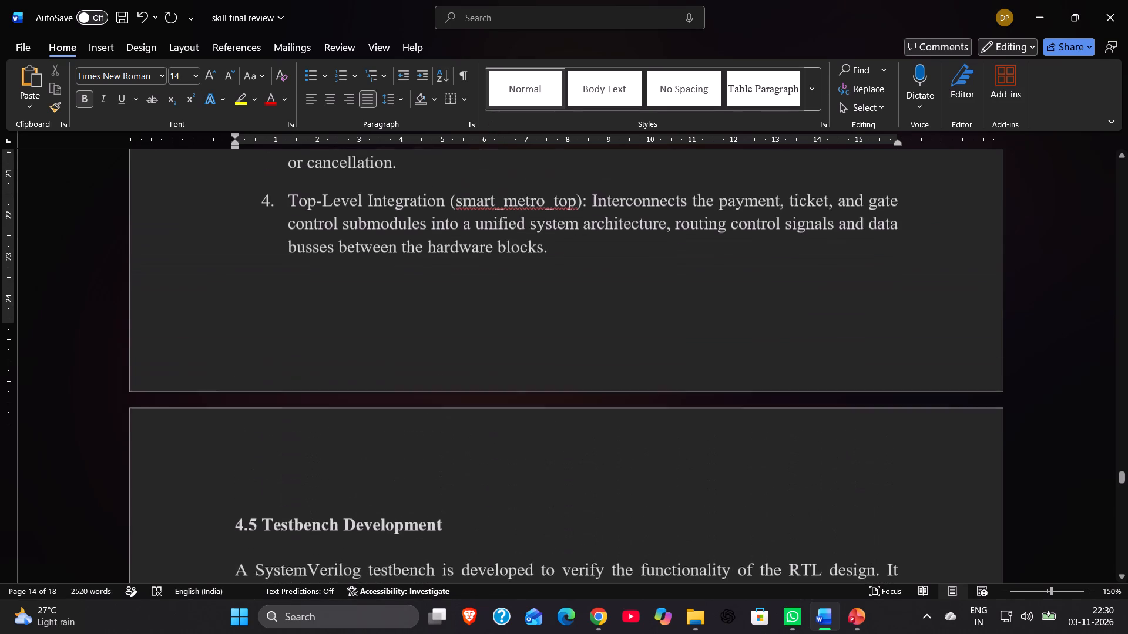
left_click_drag(499, 148, 547, 285)
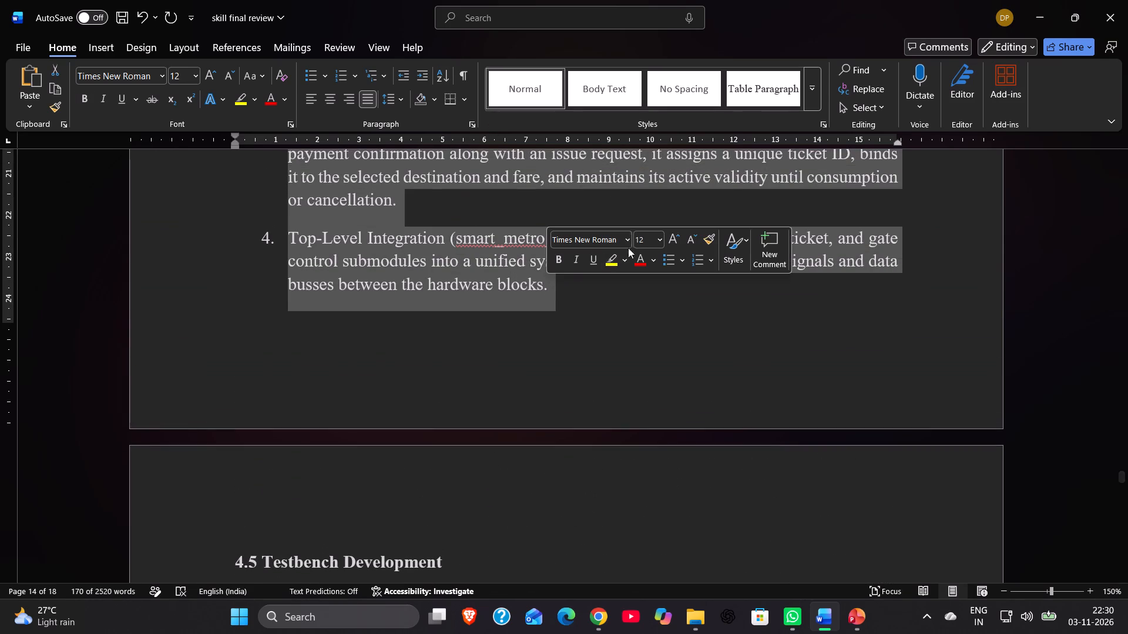
left_click(612, 328)
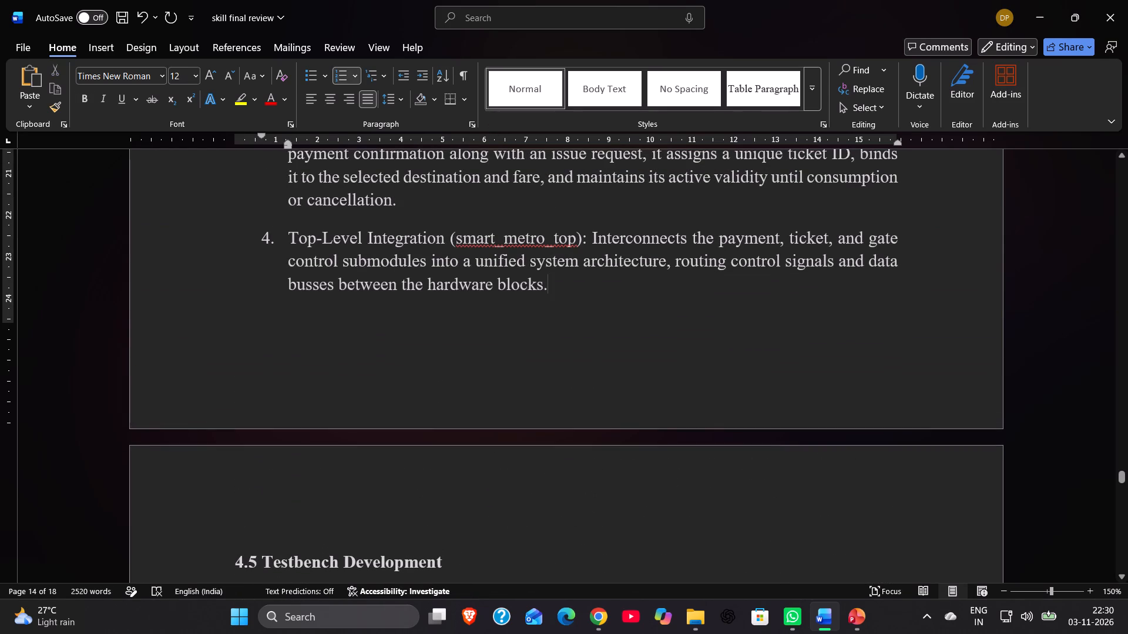
Make the label "Top-Level Integration (smart_metro_top):" in list item 4 bold, keeping it at size 12.
left_click_drag(585, 240, 418, 238)
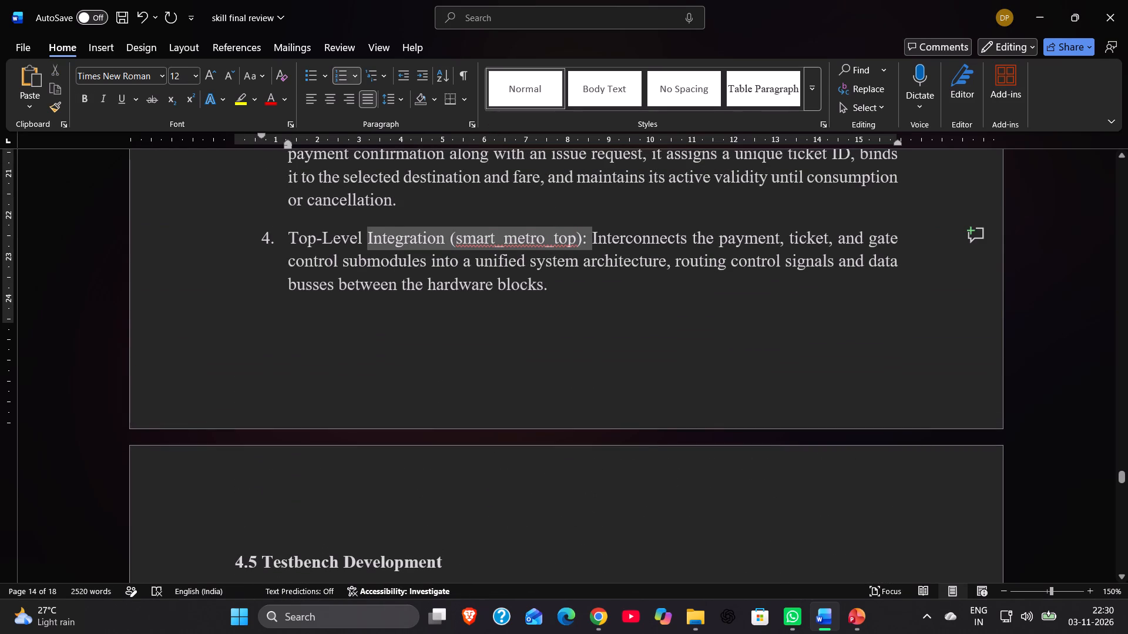
left_click_drag(418, 238, 301, 237)
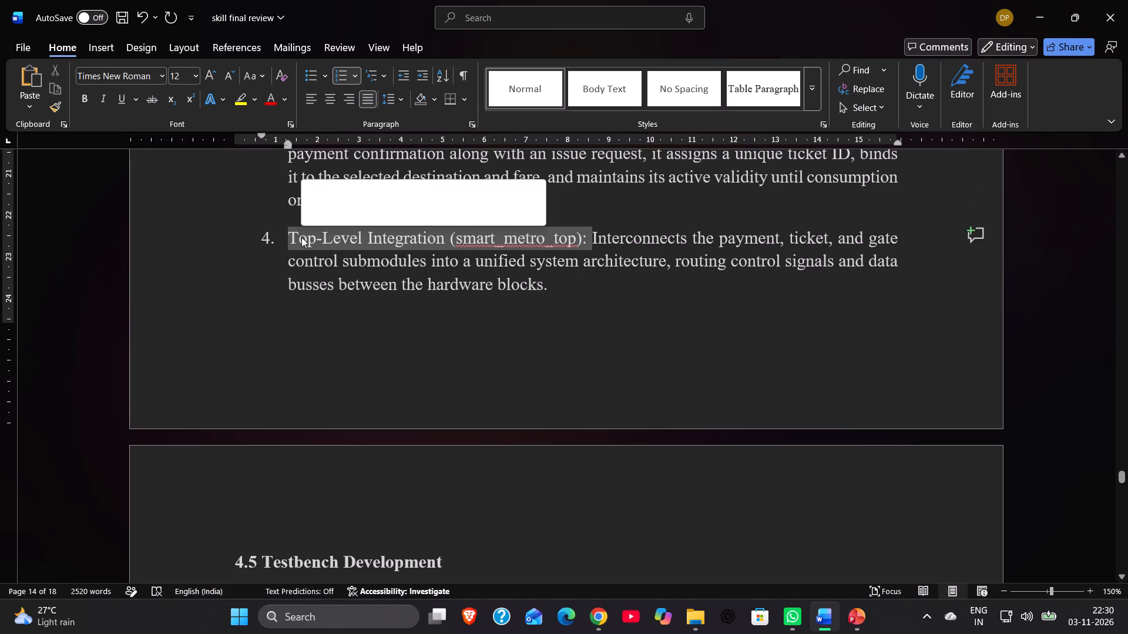
left_click(427, 187)
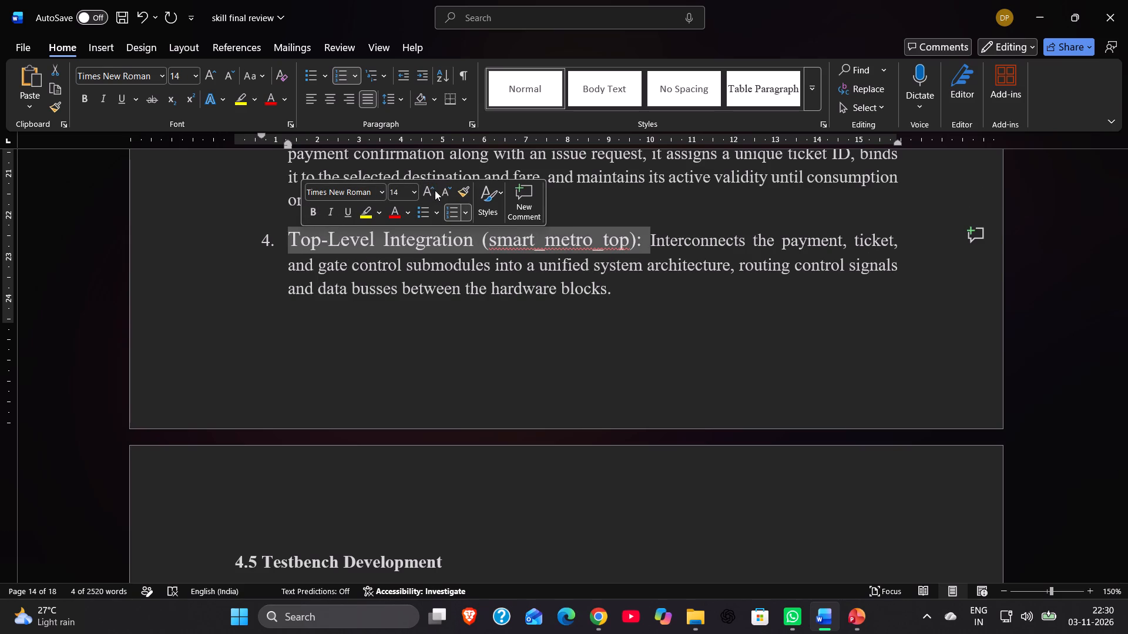
left_click(441, 188)
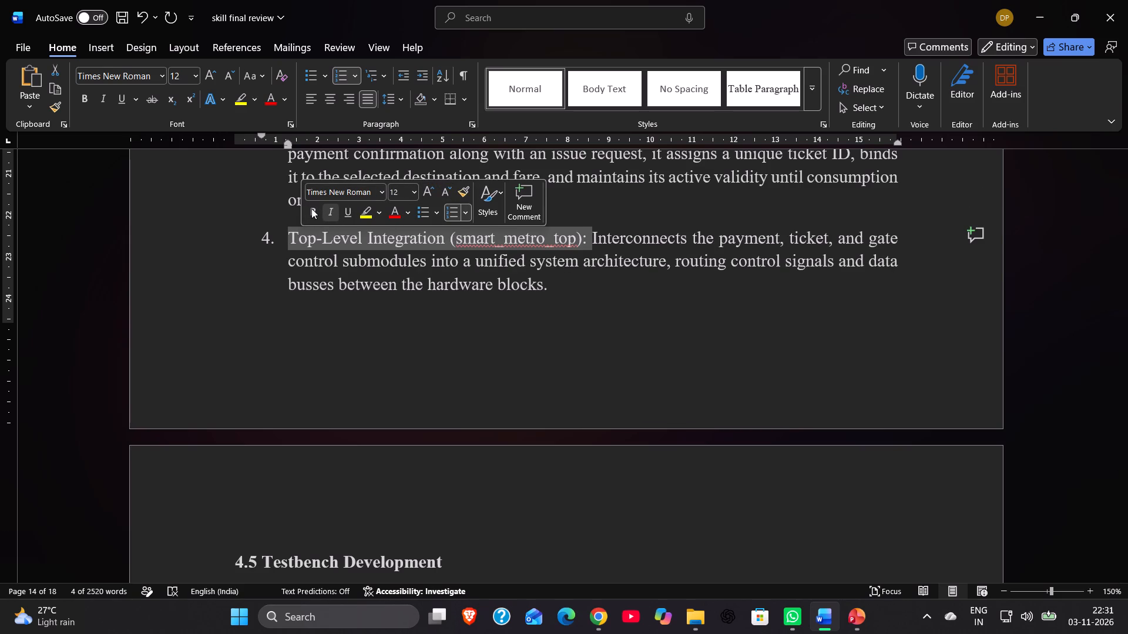
left_click(311, 208)
left_click(383, 325)
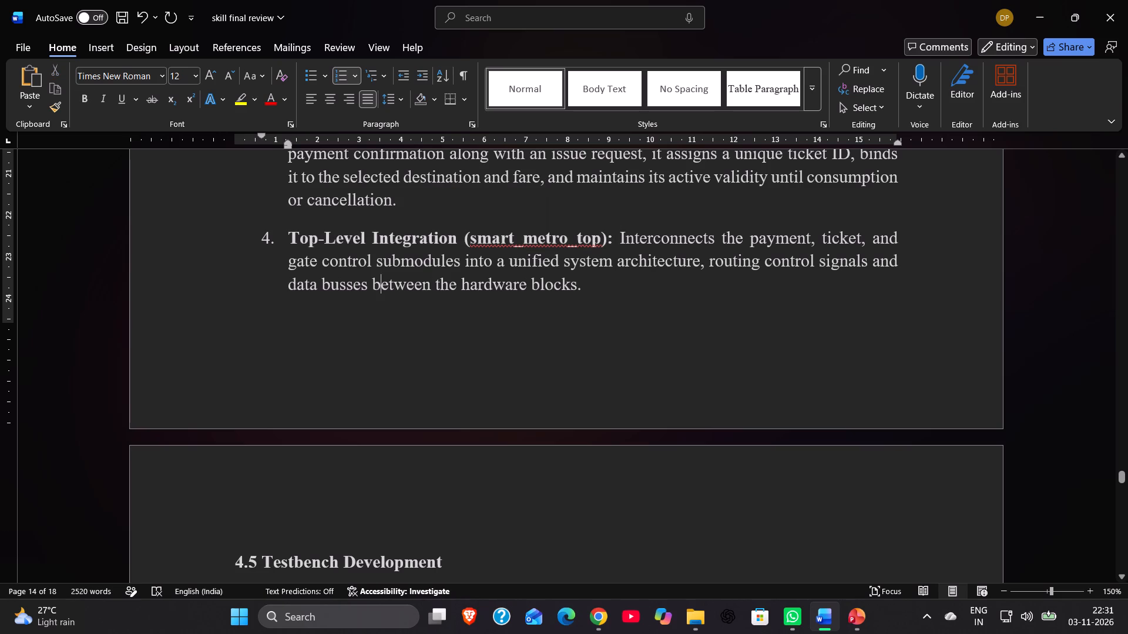
Make the labels "Ticket Controller:", "Gate Controller:" and "Payment Controller:" in the section 4.4 numbered list bold.
scroll(402, 262, "up", 1)
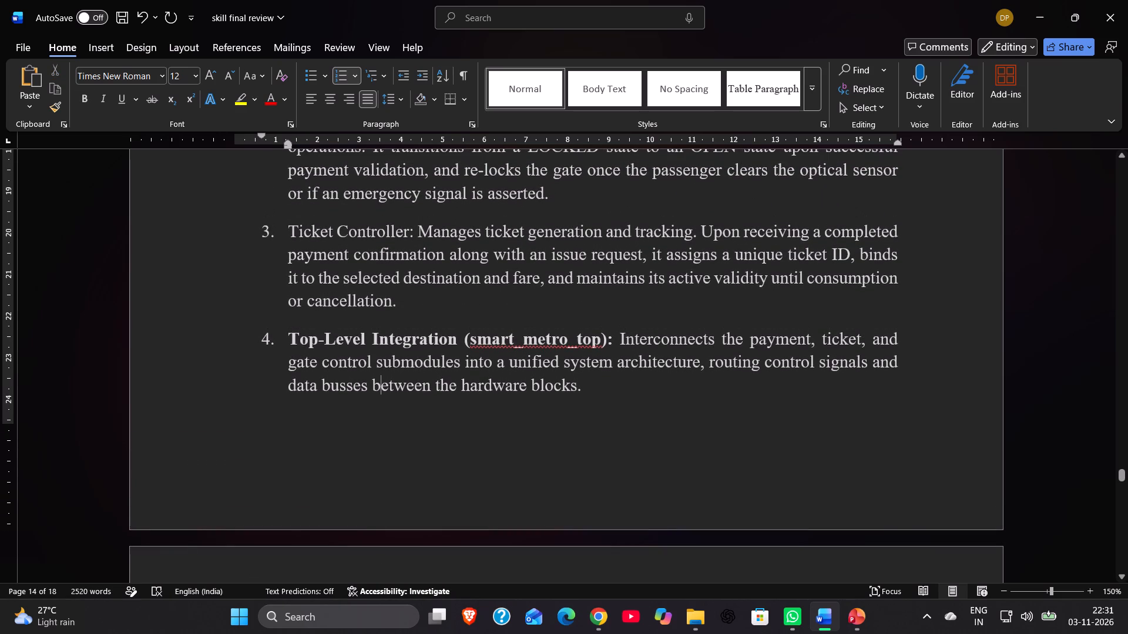
left_click_drag(412, 232, 357, 224)
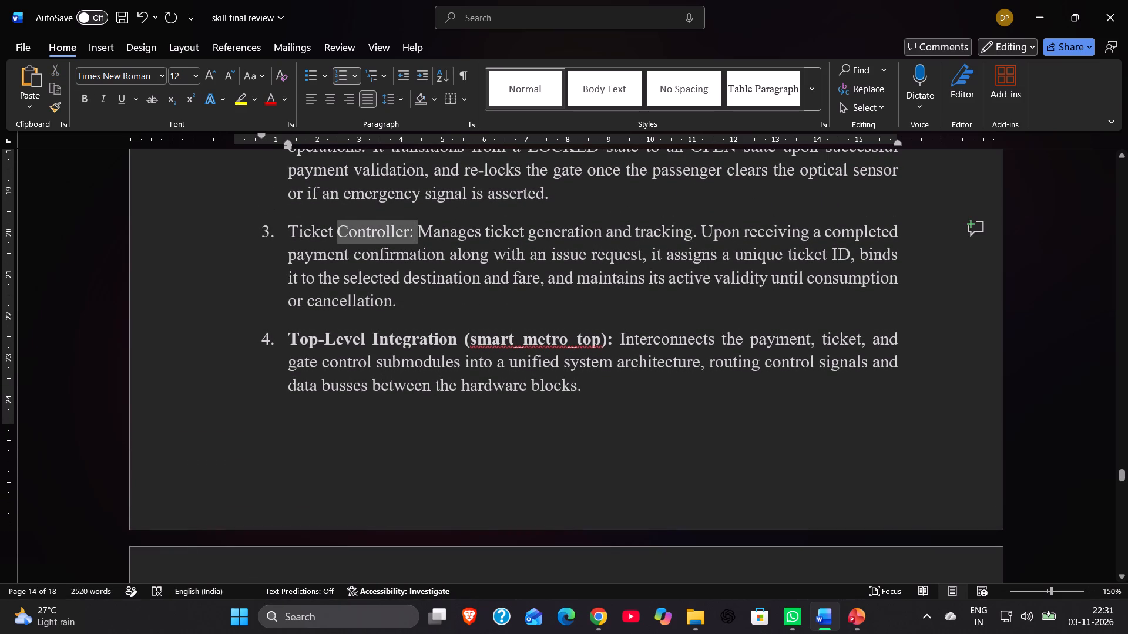
left_click_drag(357, 224, 300, 233)
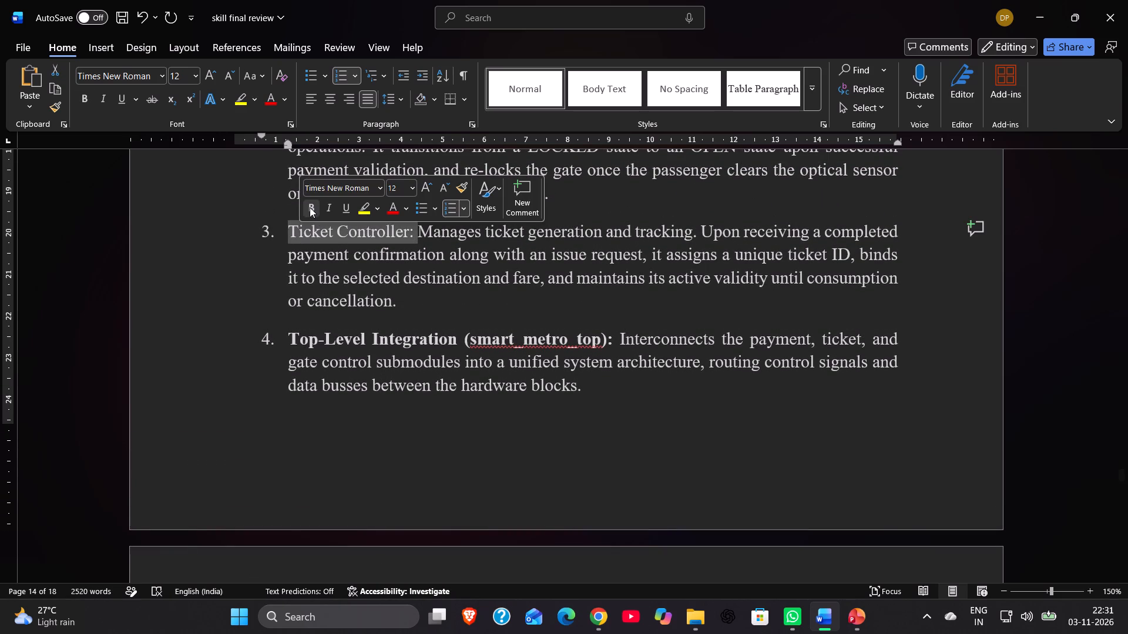
left_click(310, 207)
scroll(354, 272, "up", 1)
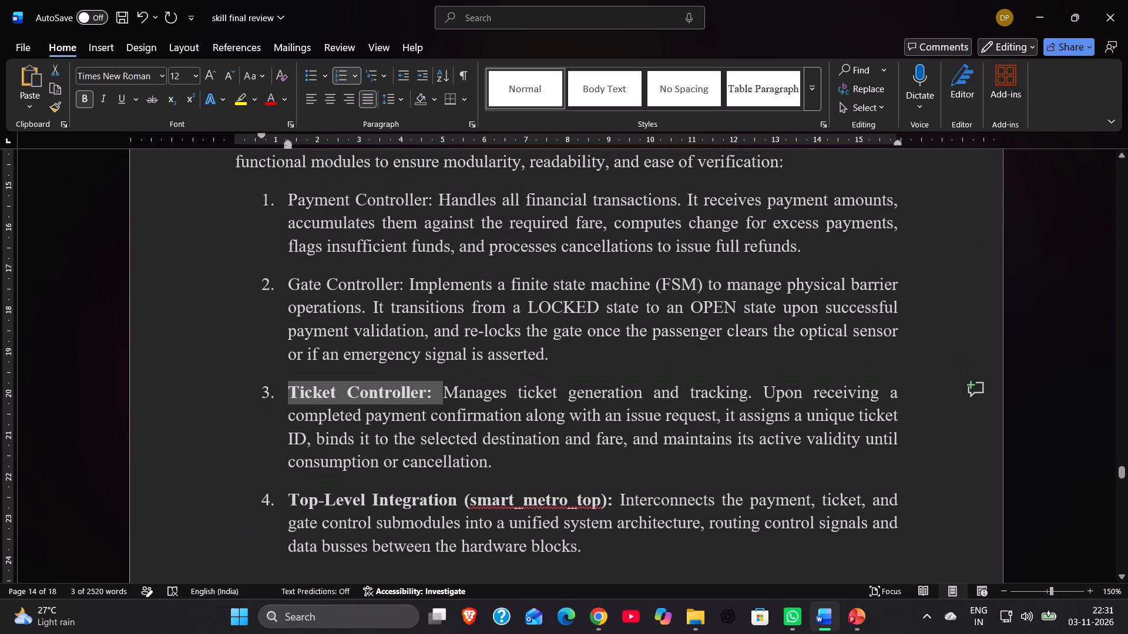
left_click_drag(402, 282, 352, 275)
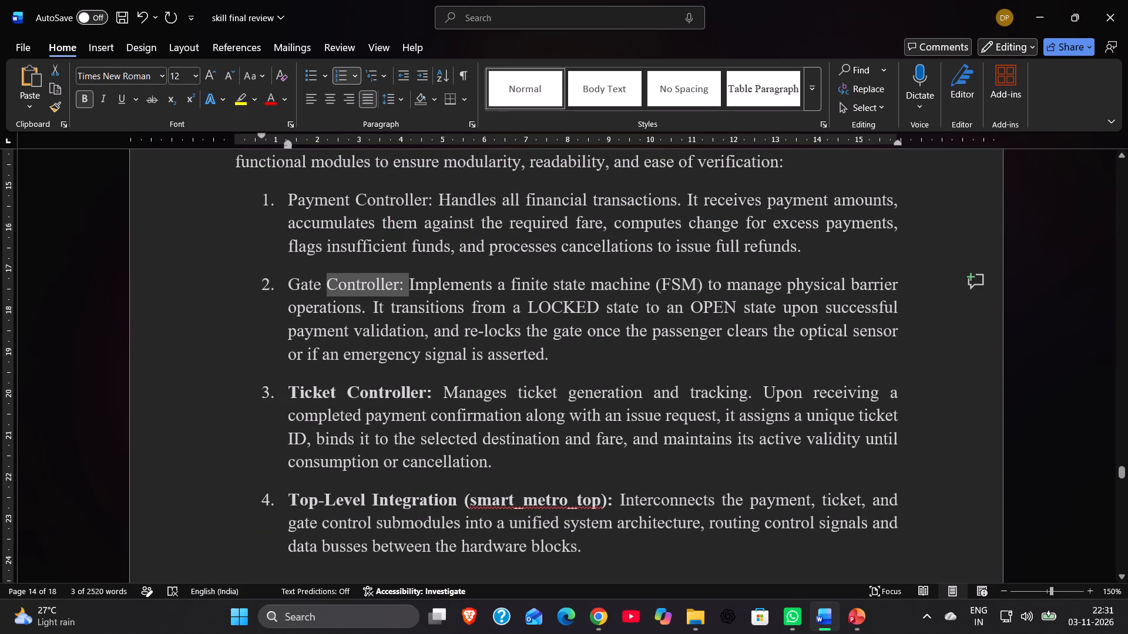
left_click_drag(352, 275, 301, 279)
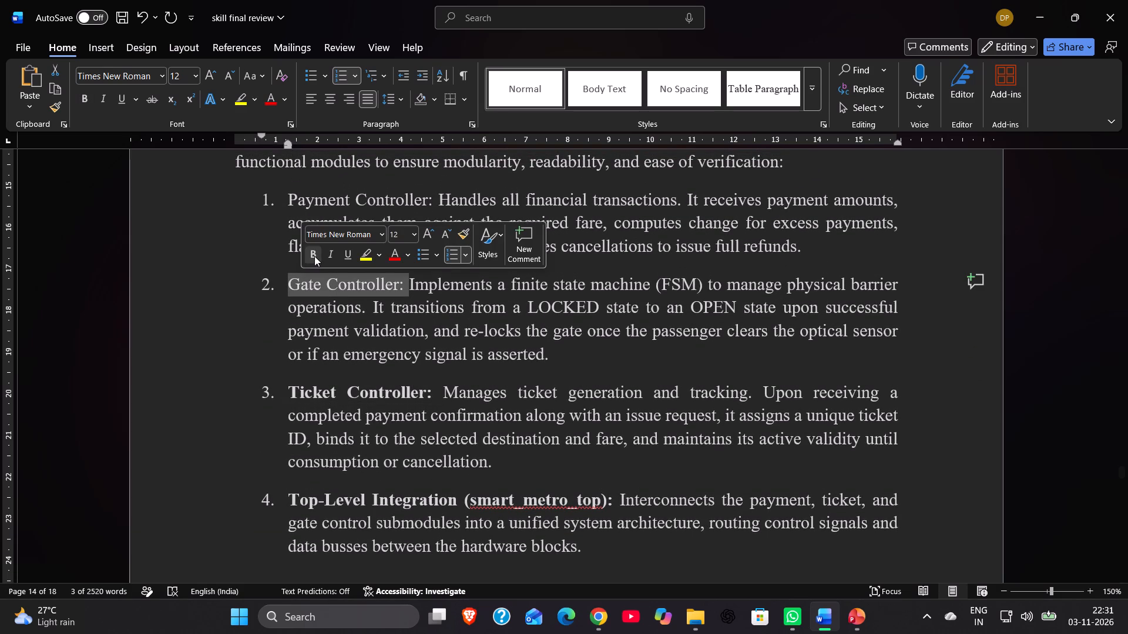
left_click(314, 256)
scroll(371, 306, "up", 1)
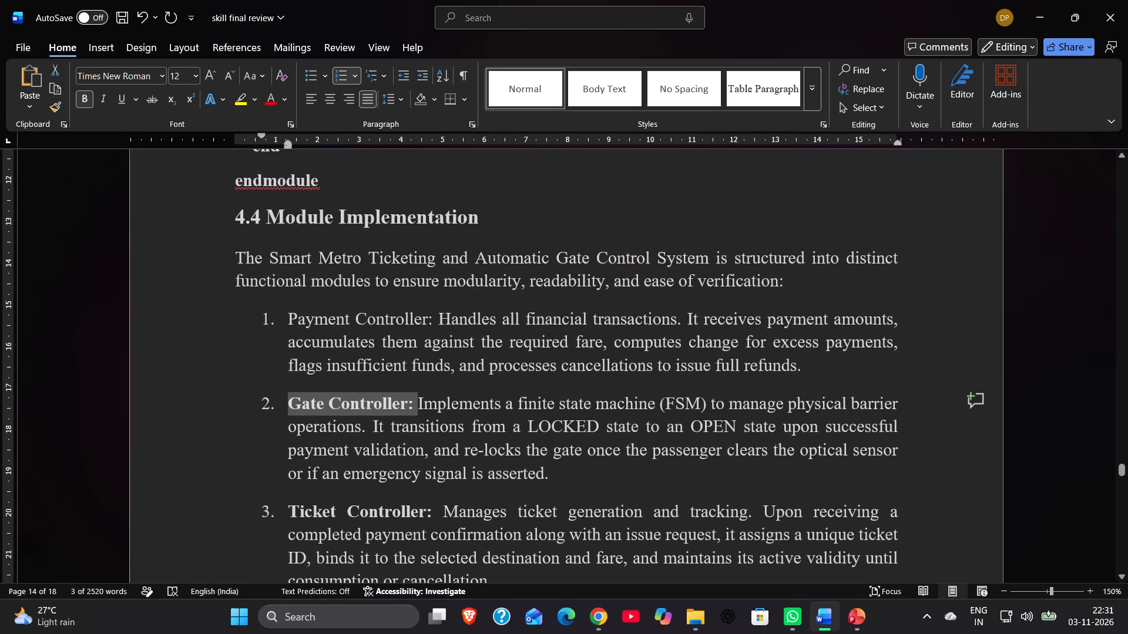
left_click_drag(431, 319, 358, 316)
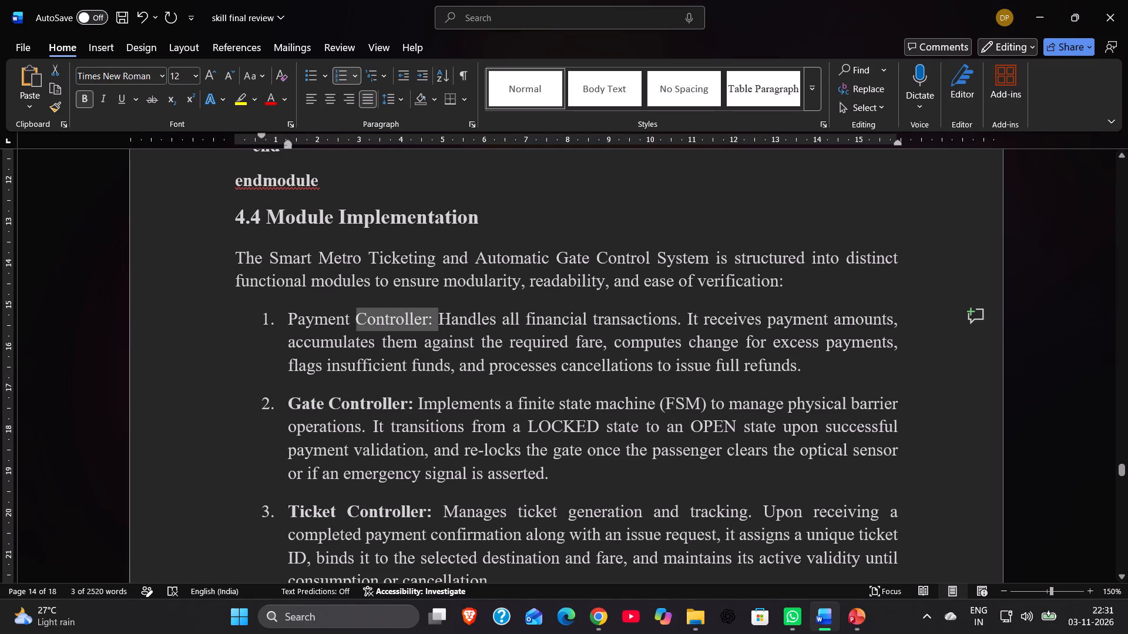
left_click_drag(358, 316, 313, 314)
left_click(325, 289)
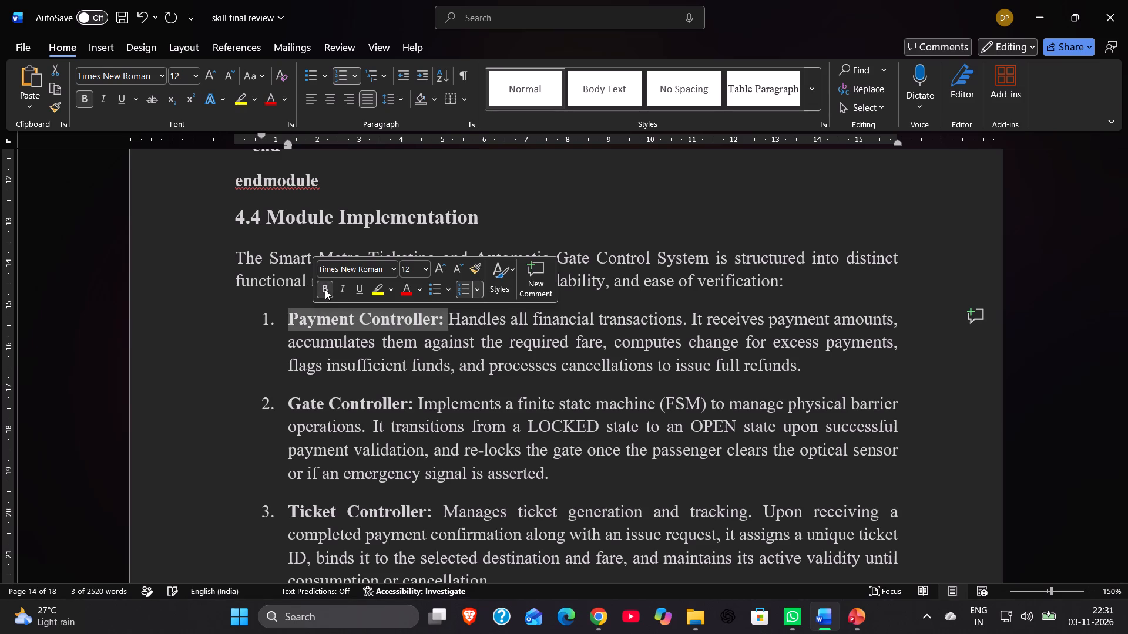
left_click(402, 348)
Increase the font size of the subheading "4.5 Testbench Development" to 14.
scroll(402, 348, "down", 2)
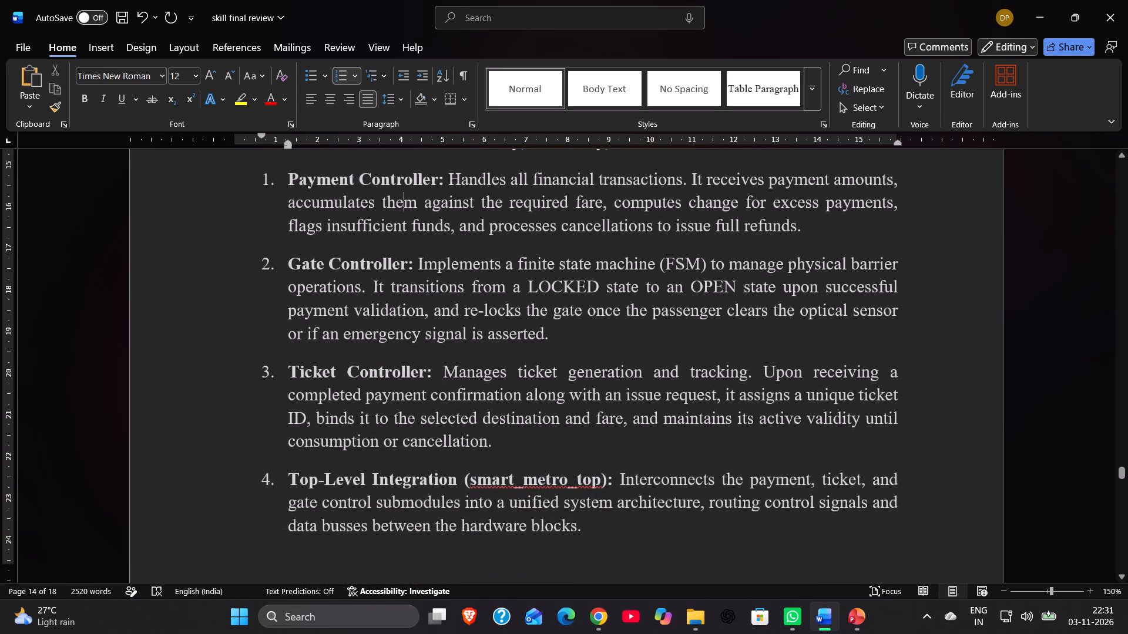
scroll(402, 348, "down", 2)
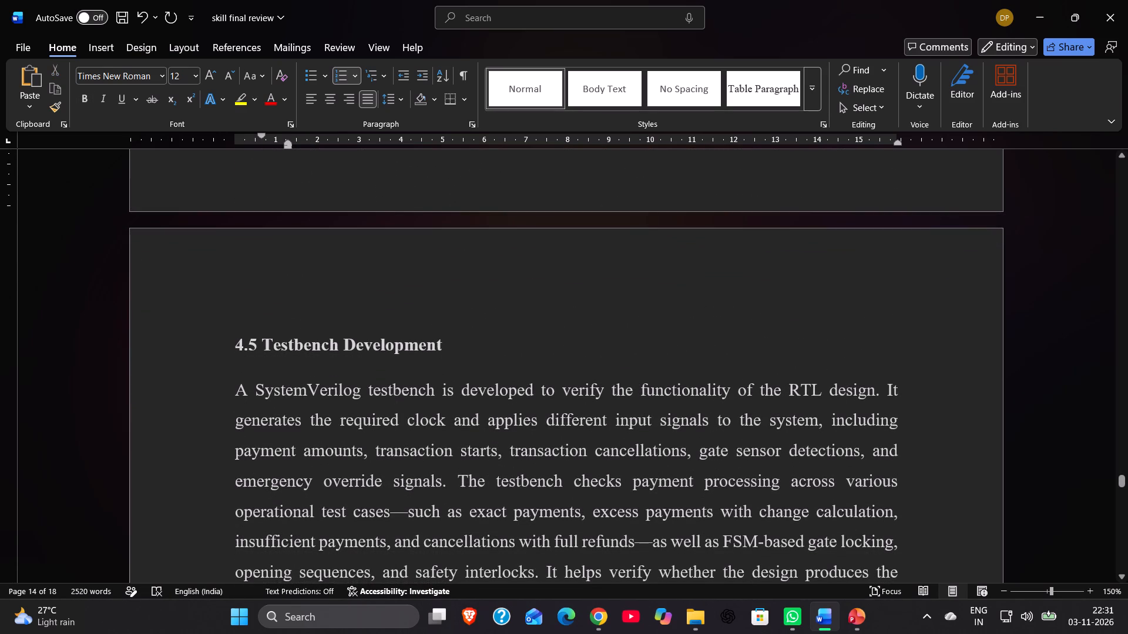
left_click_drag(443, 346, 234, 340)
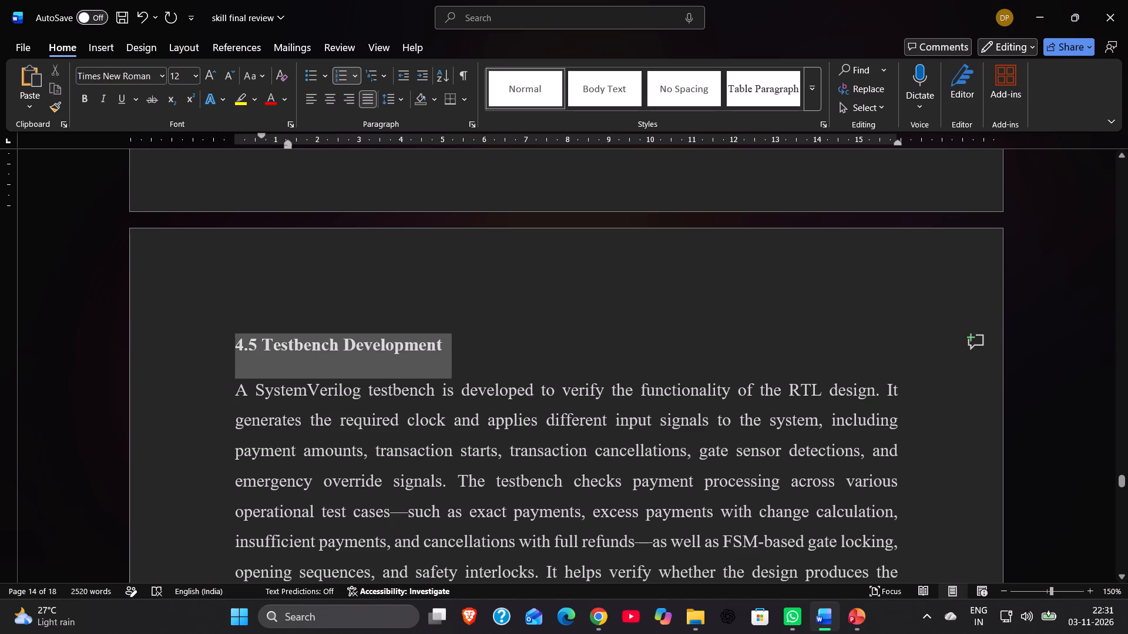
left_click(358, 291)
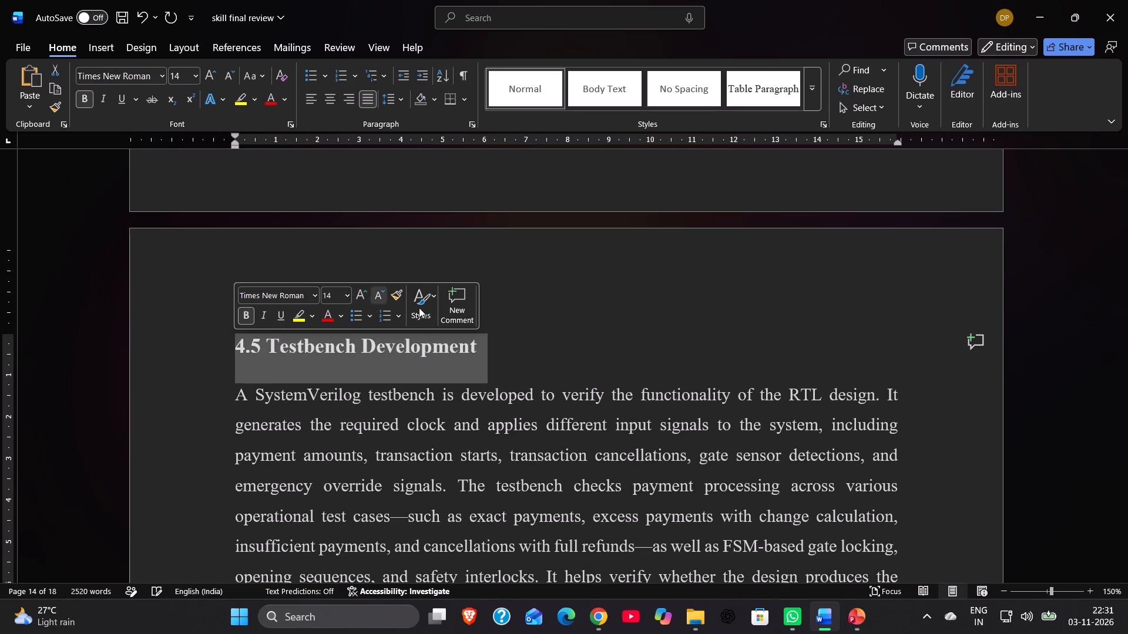
left_click(495, 332)
Indent the first line of the paragraph under "4.5 Testbench Development" by about 2.5 cm and check the paragraph's font.
scroll(495, 332, "down", 1)
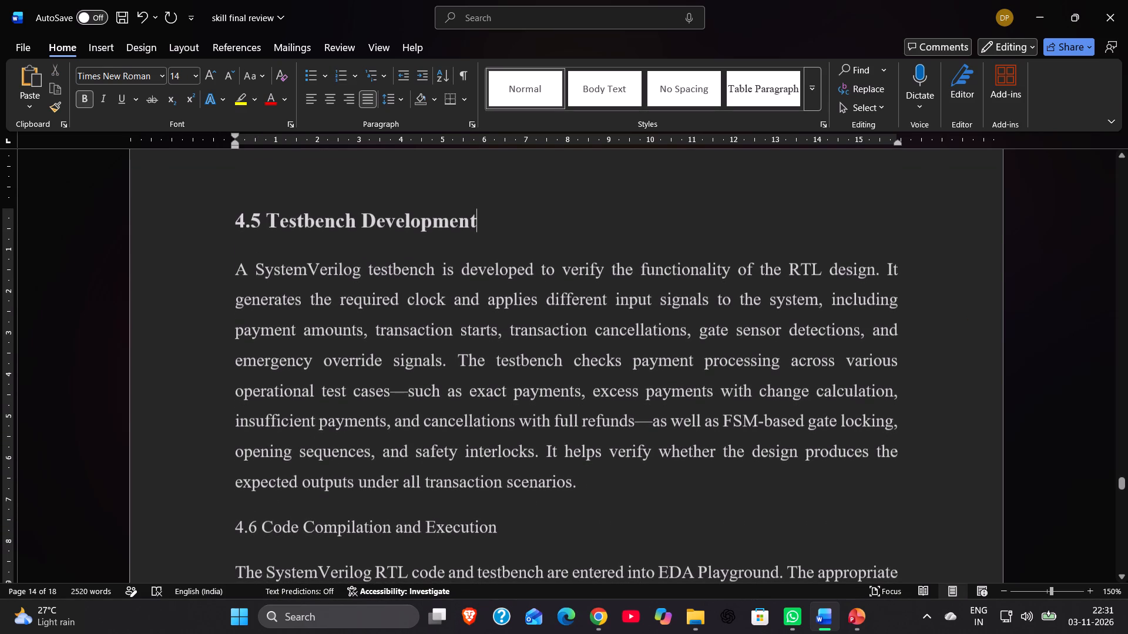
left_click(235, 275)
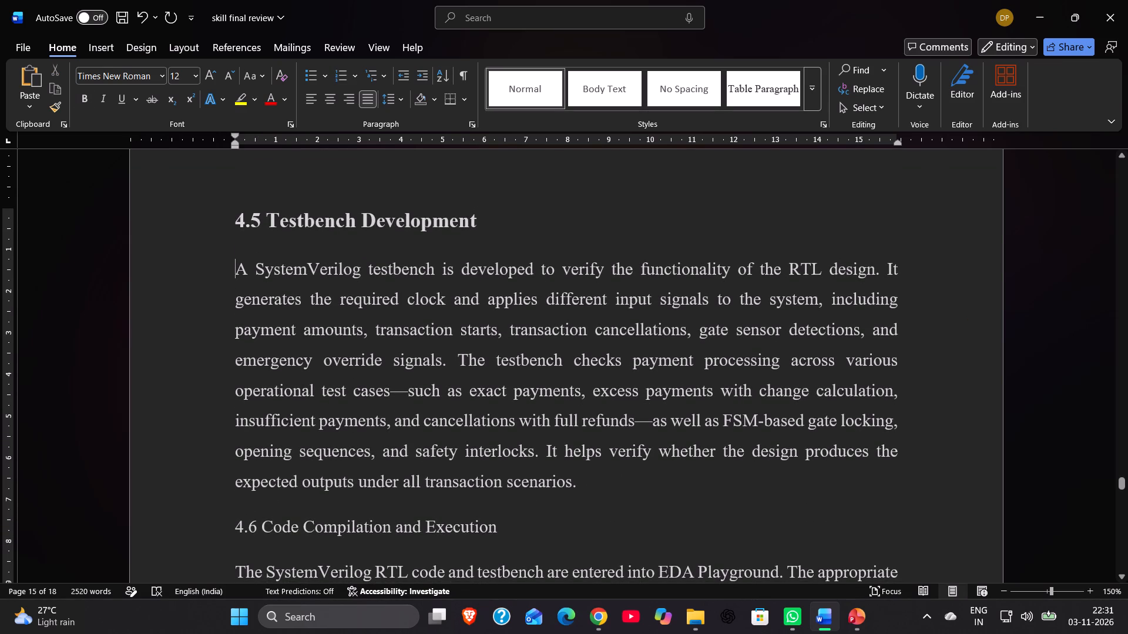
key("Tab")
key("space")
key("Tab")
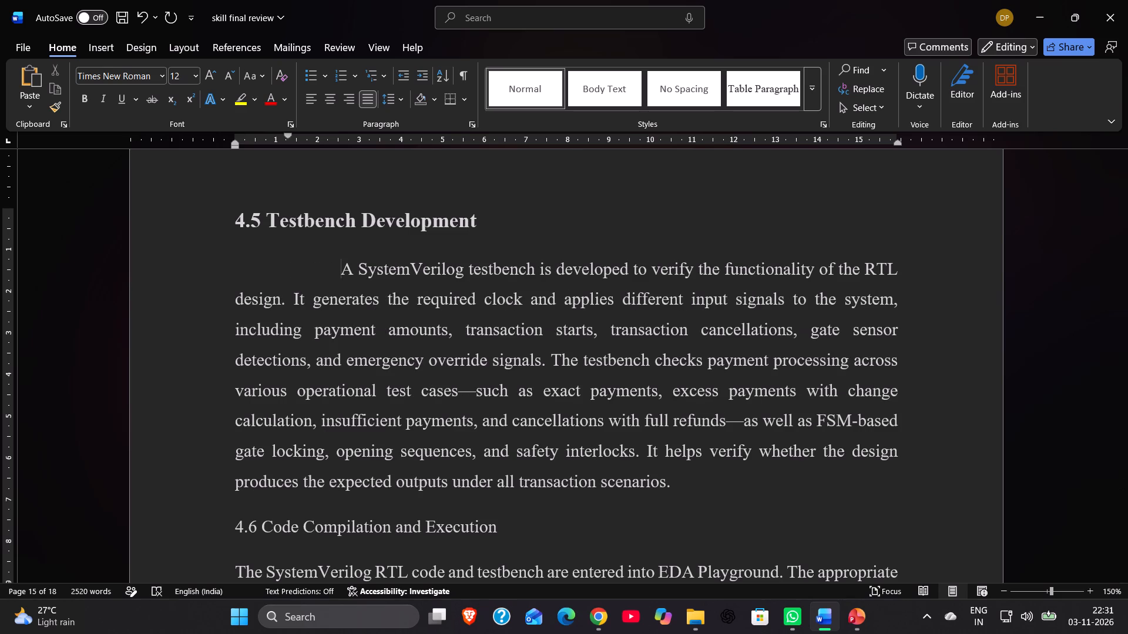
left_click(235, 275)
left_click_drag(341, 270, 379, 299)
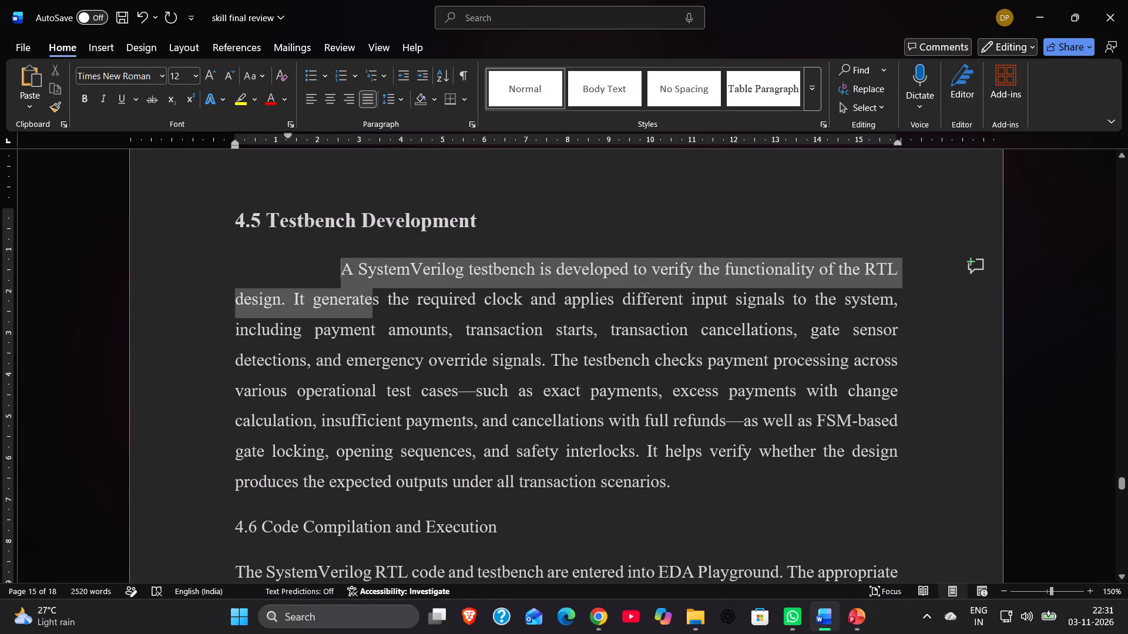
left_click_drag(379, 299, 676, 473)
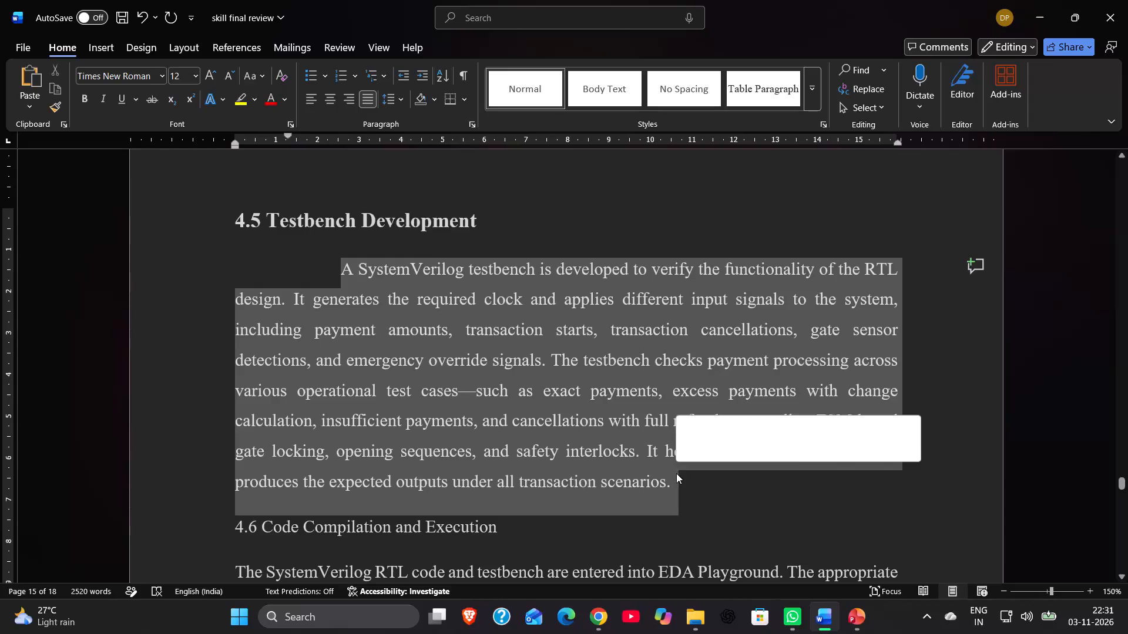
left_click(693, 514)
Set the subheading "4.6 Code Compilation and Execution" to size 14 and bold.
scroll(693, 514, "down", 1)
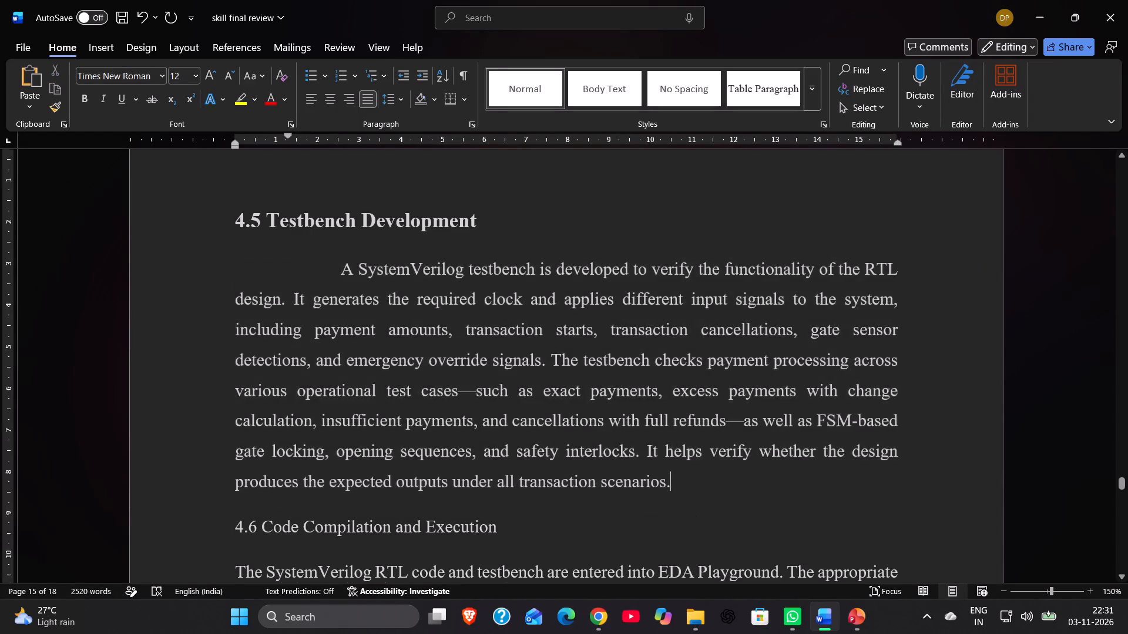
scroll(693, 514, "down", 1)
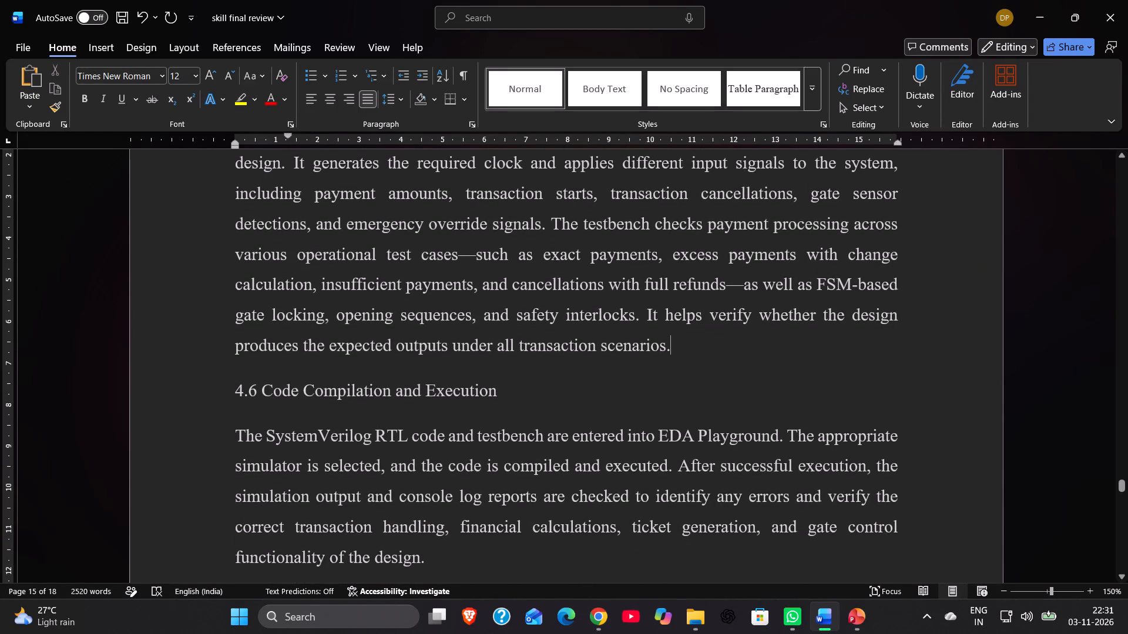
left_click_drag(501, 393, 255, 385)
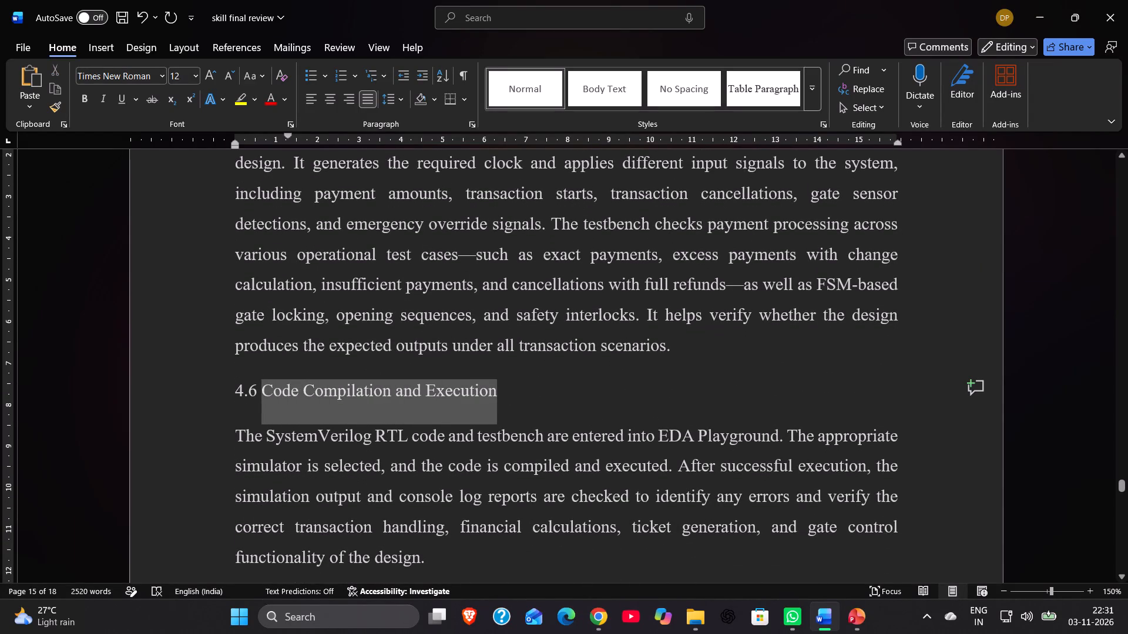
left_click_drag(255, 385, 234, 389)
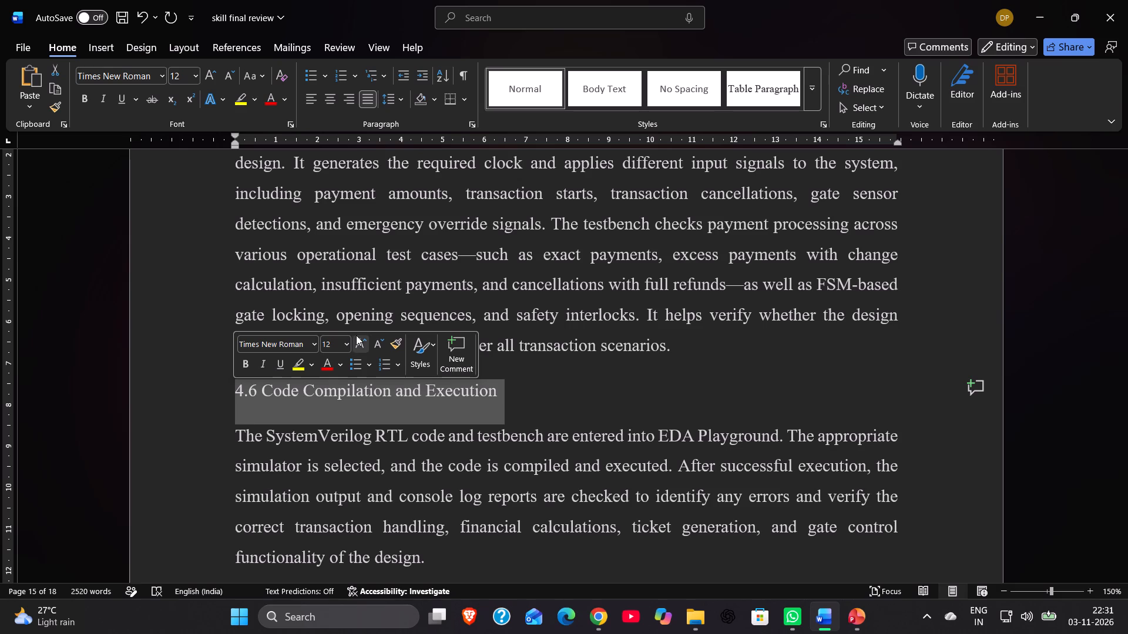
left_click(360, 340)
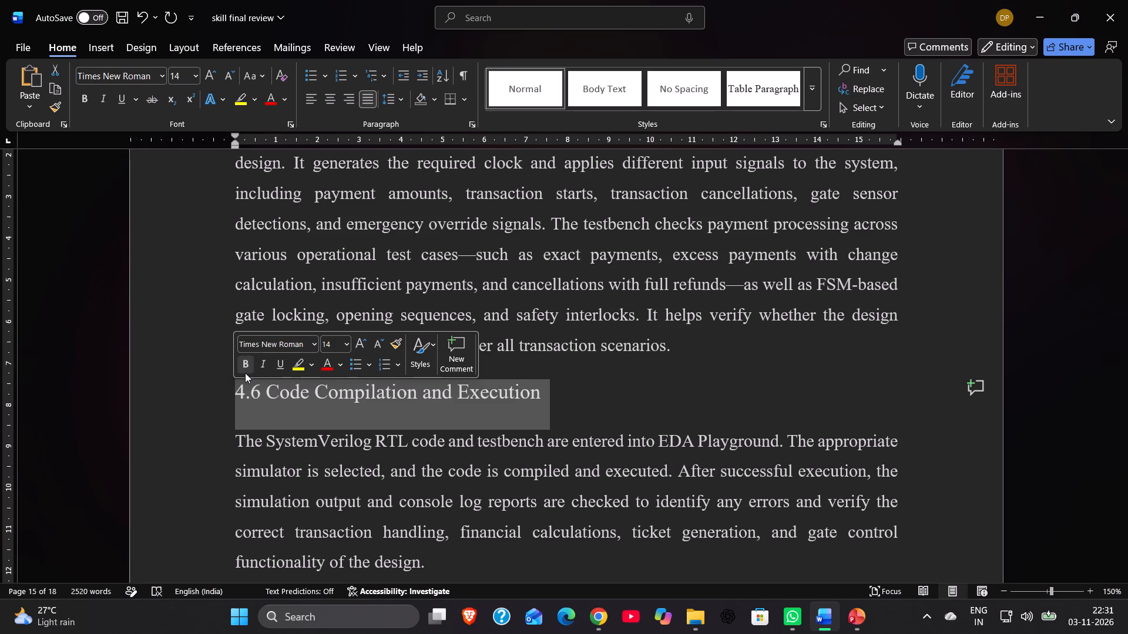
left_click(245, 371)
left_click(589, 390)
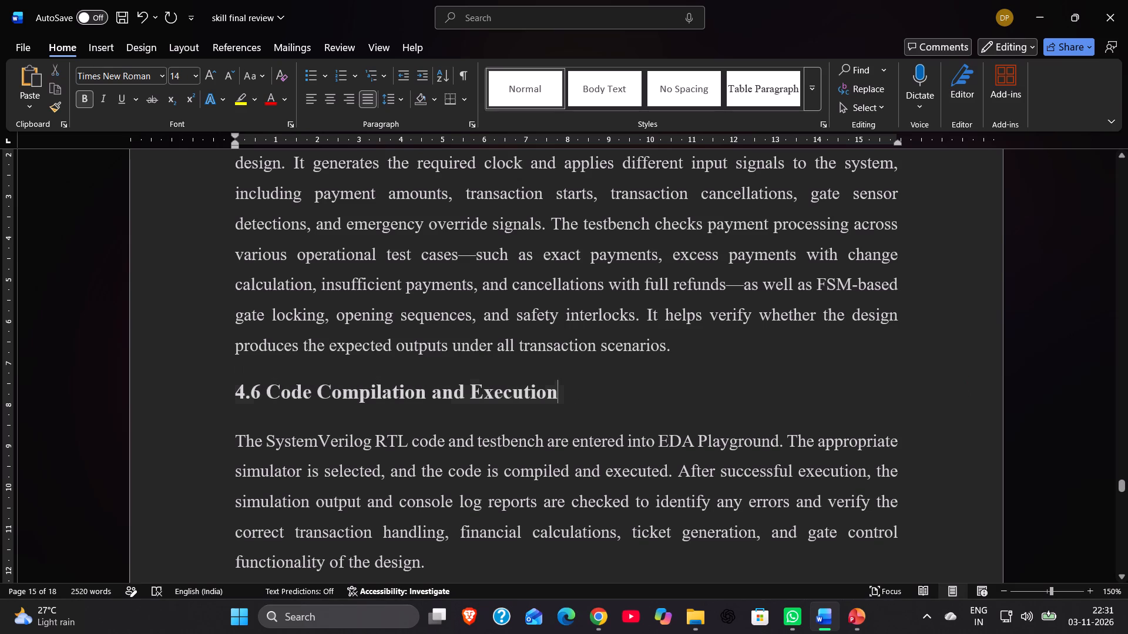
Indent the first line of the paragraph under "4.6 Code Compilation and Execution" by about 2.5 cm and check the paragraph's font.
left_click(235, 441)
key("Tab")
key("space")
key("Tab")
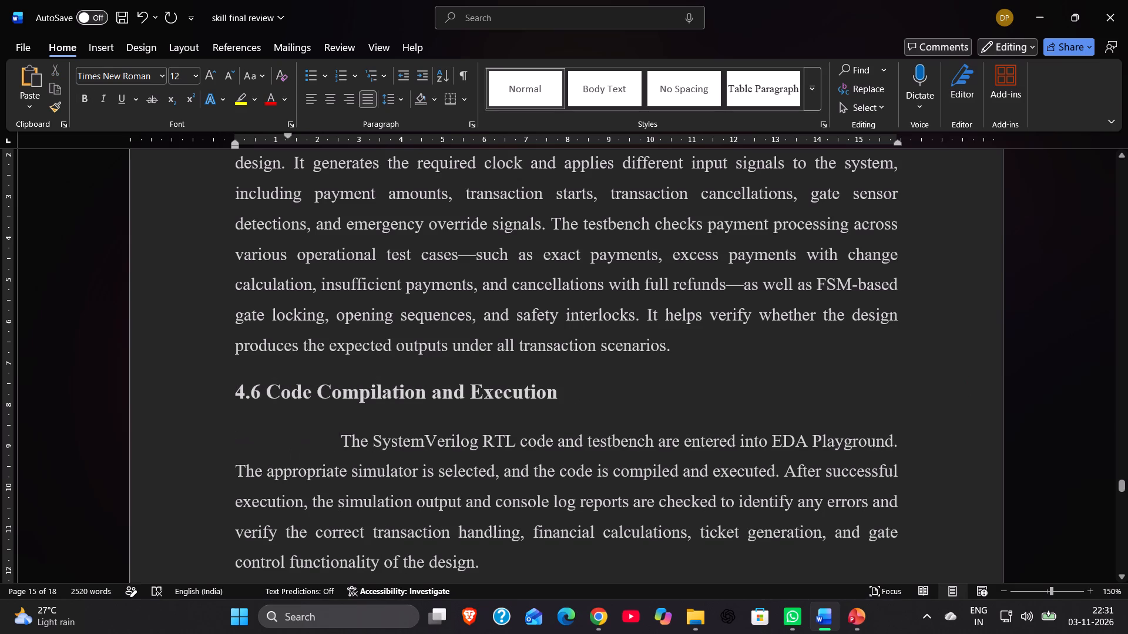
left_click_drag(335, 437, 436, 531)
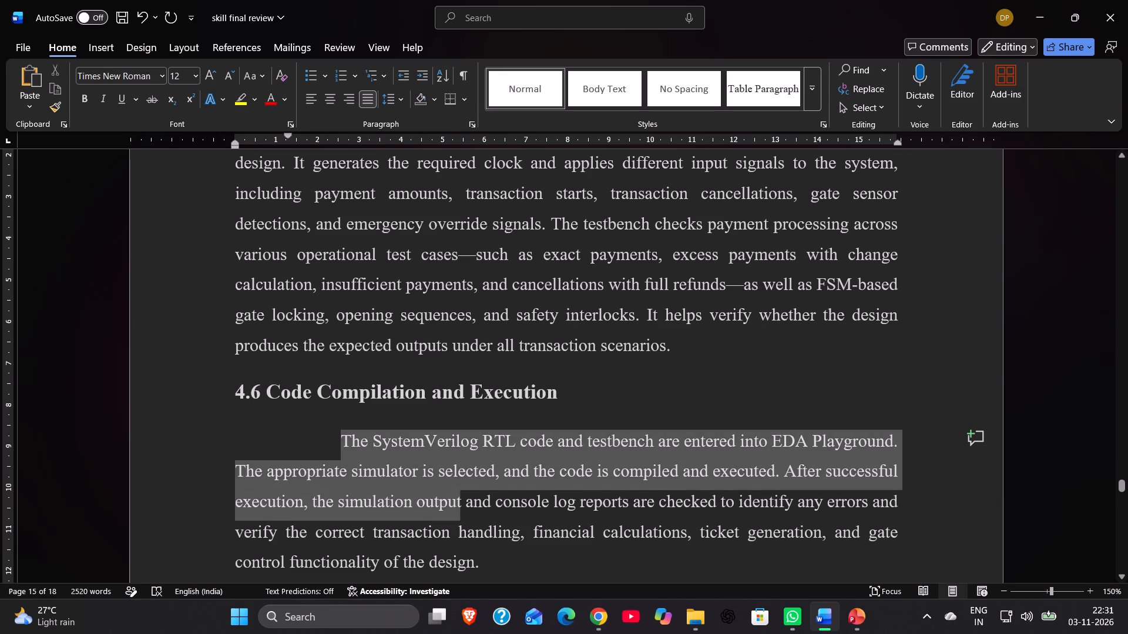
left_click_drag(436, 531, 454, 426)
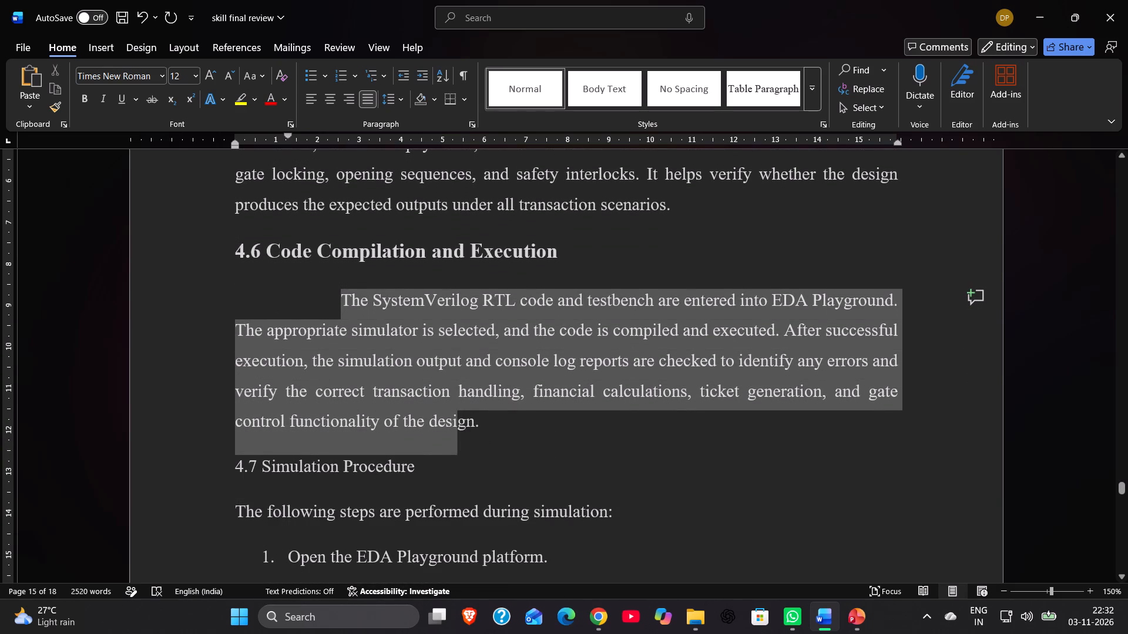
left_click_drag(454, 426, 484, 420)
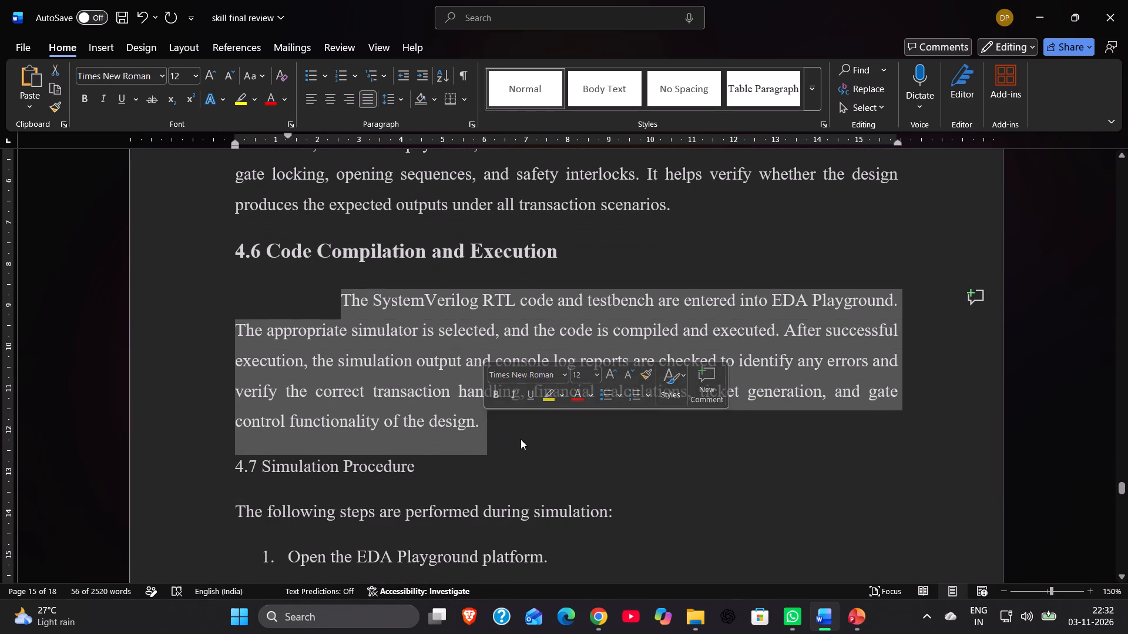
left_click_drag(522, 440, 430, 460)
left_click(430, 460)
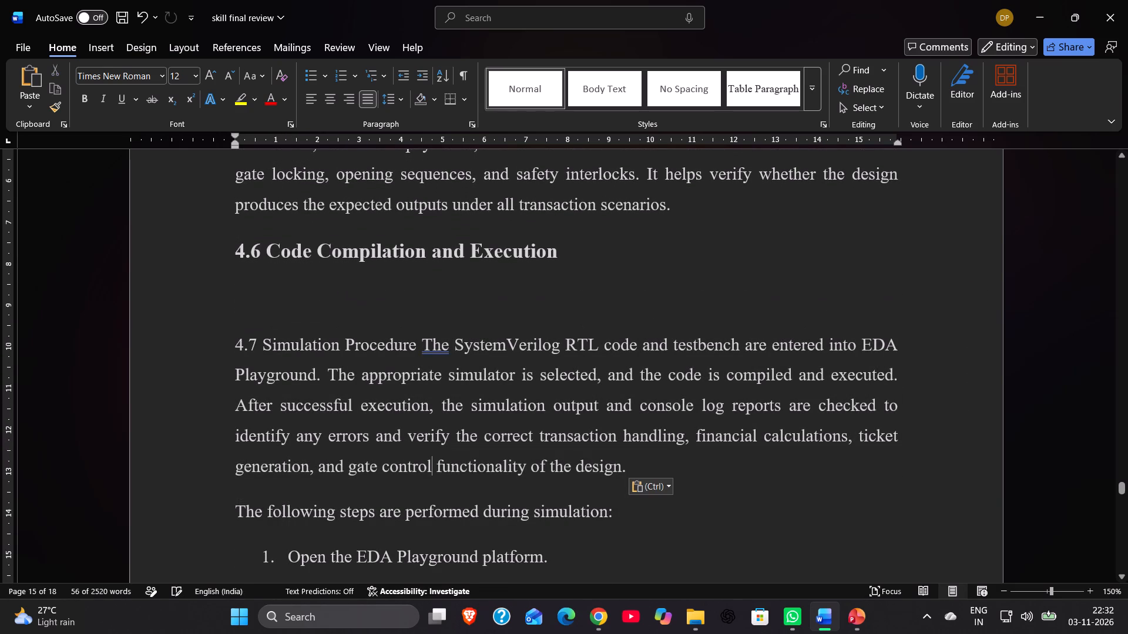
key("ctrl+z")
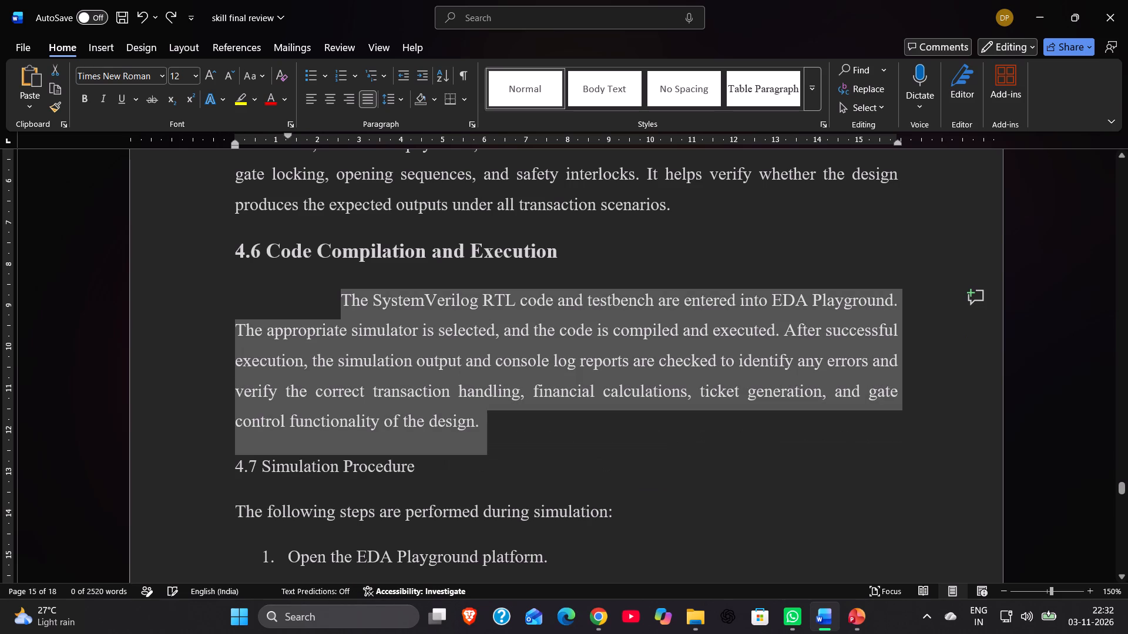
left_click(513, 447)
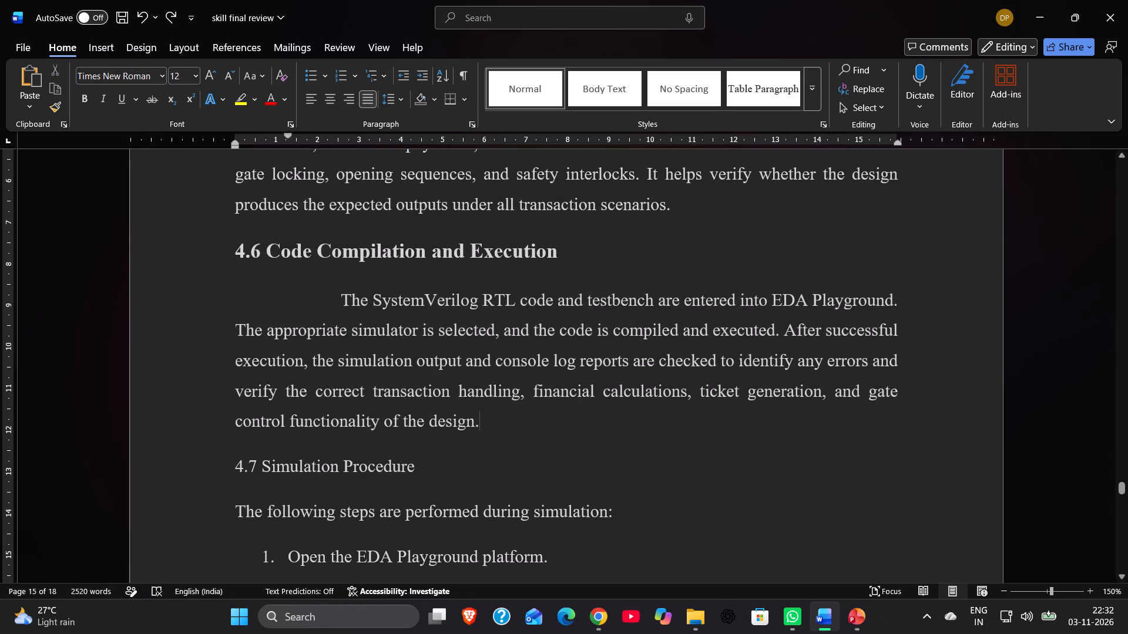
Set the subheading "4.7 Simulation Procedure" to size 14 and bold.
left_click_drag(417, 469, 249, 468)
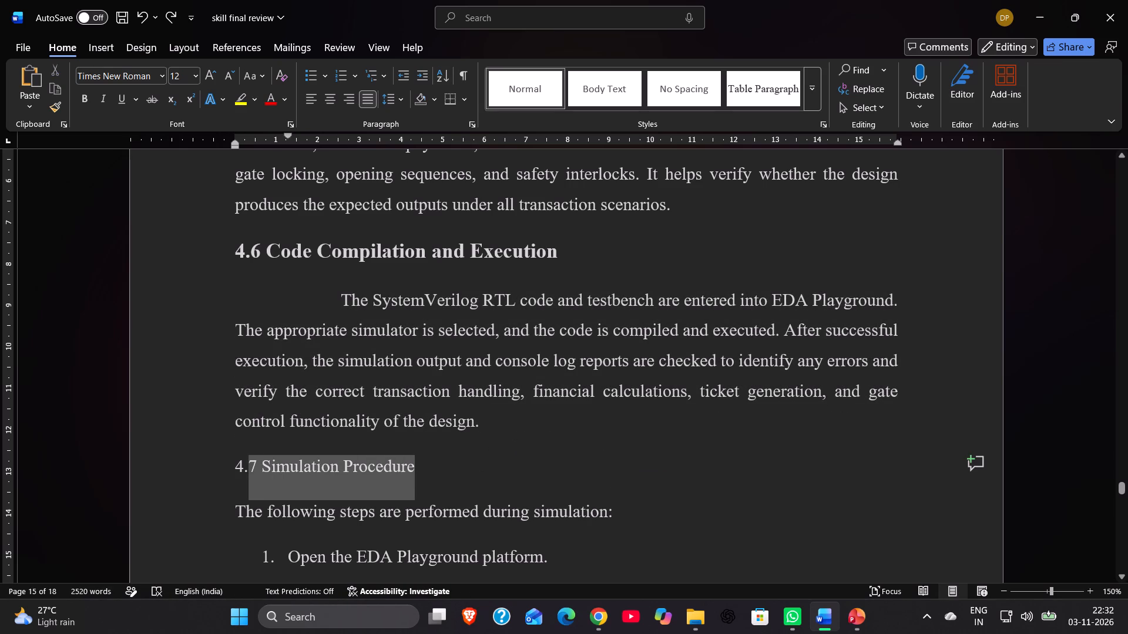
left_click_drag(249, 468, 235, 470)
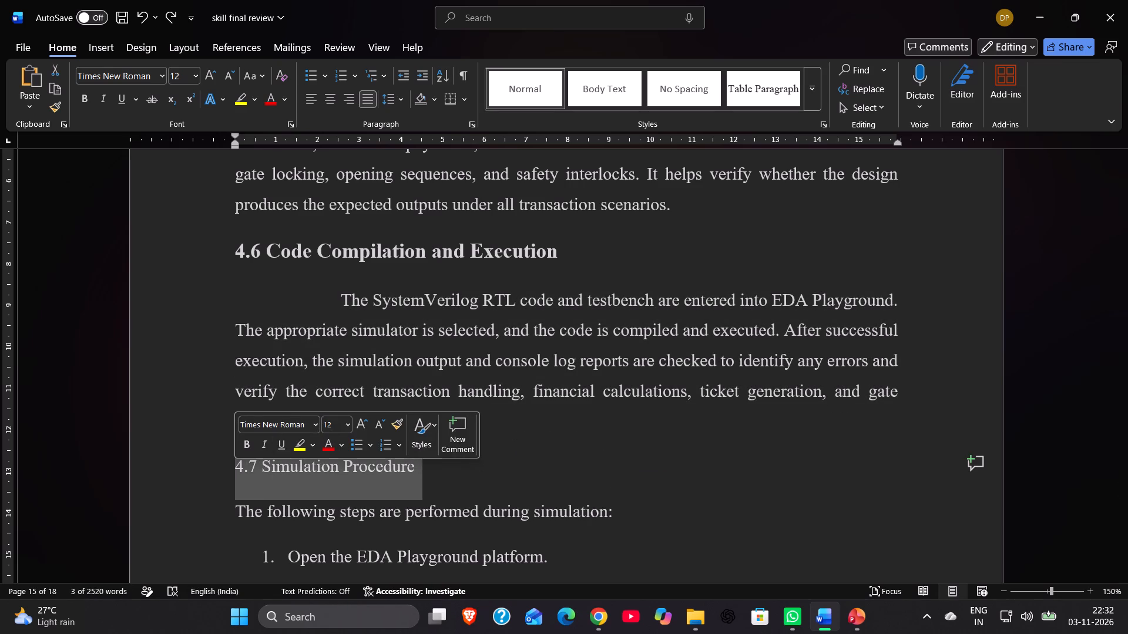
left_click(357, 424)
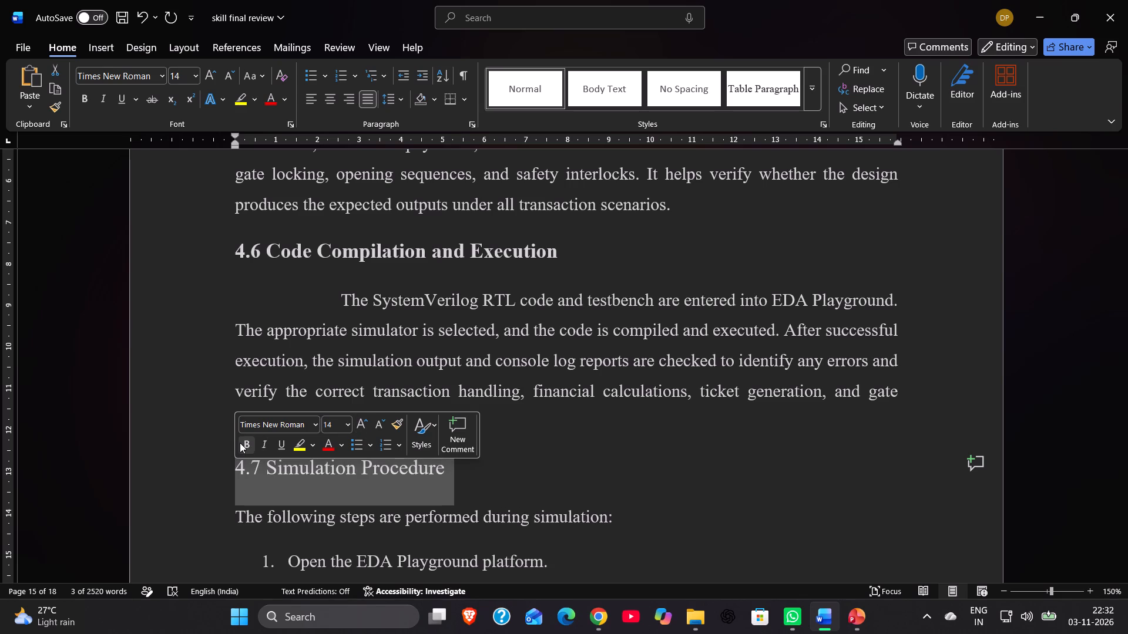
left_click(240, 443)
left_click(503, 456)
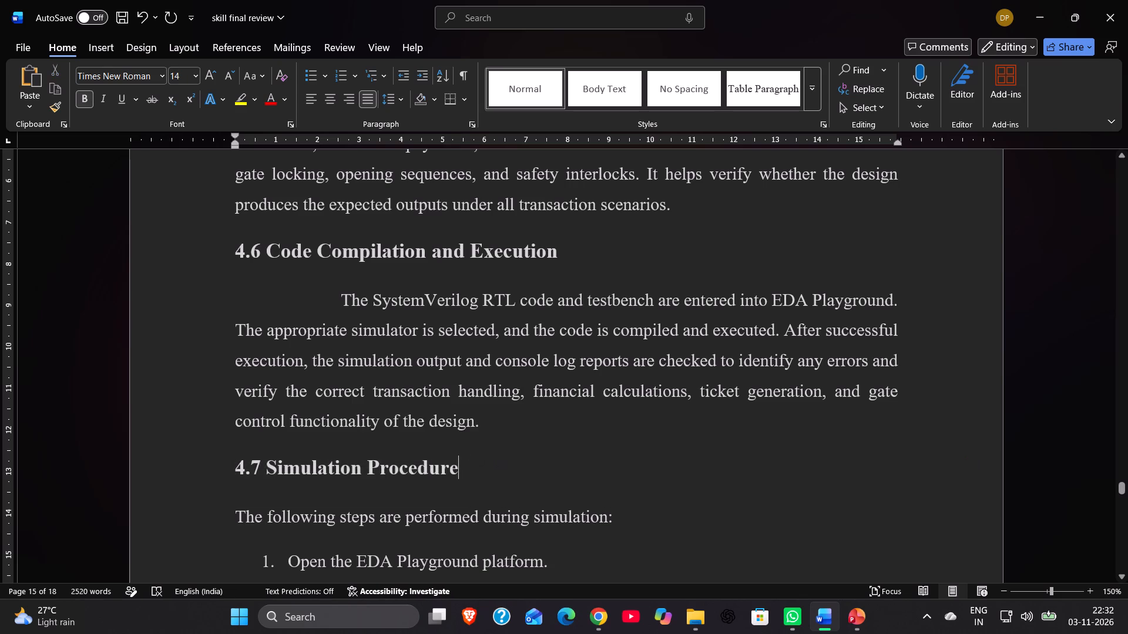
Check the font and size of the introductory line and the nine-item numbered list under "4.7 Simulation Procedure".
scroll(427, 500, "down", 1)
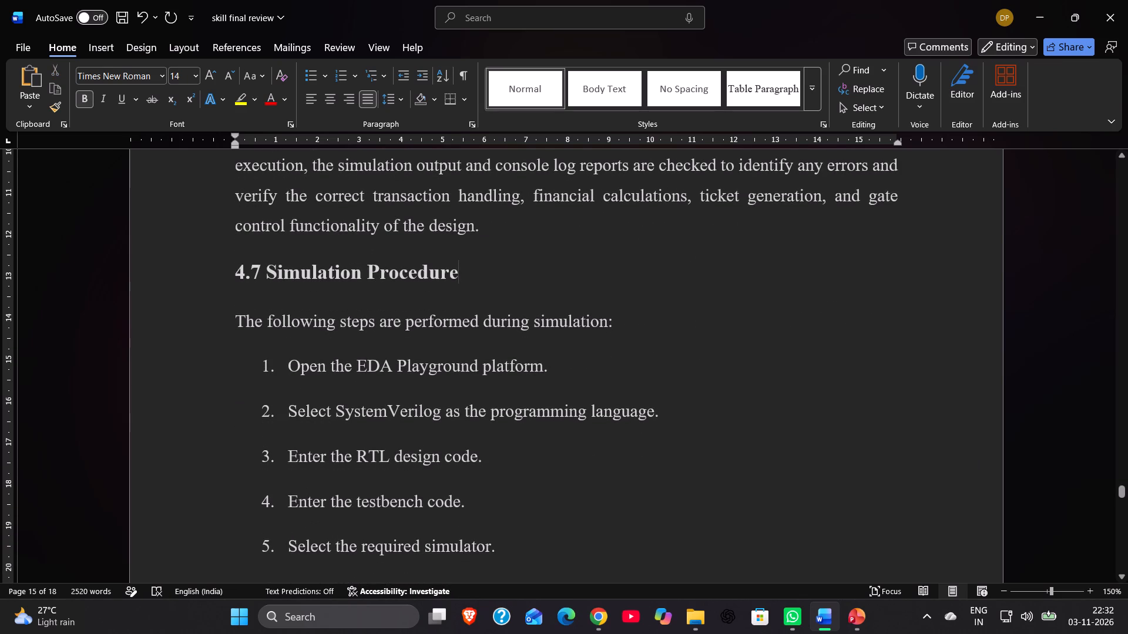
left_click_drag(234, 321, 442, 509)
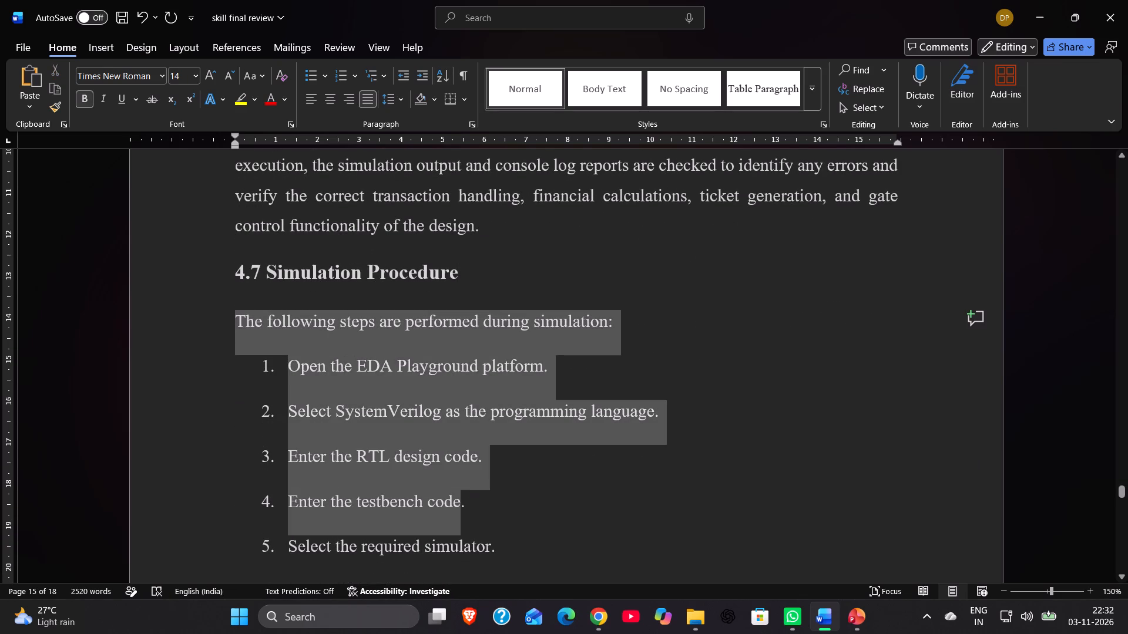
left_click_drag(442, 509, 495, 576)
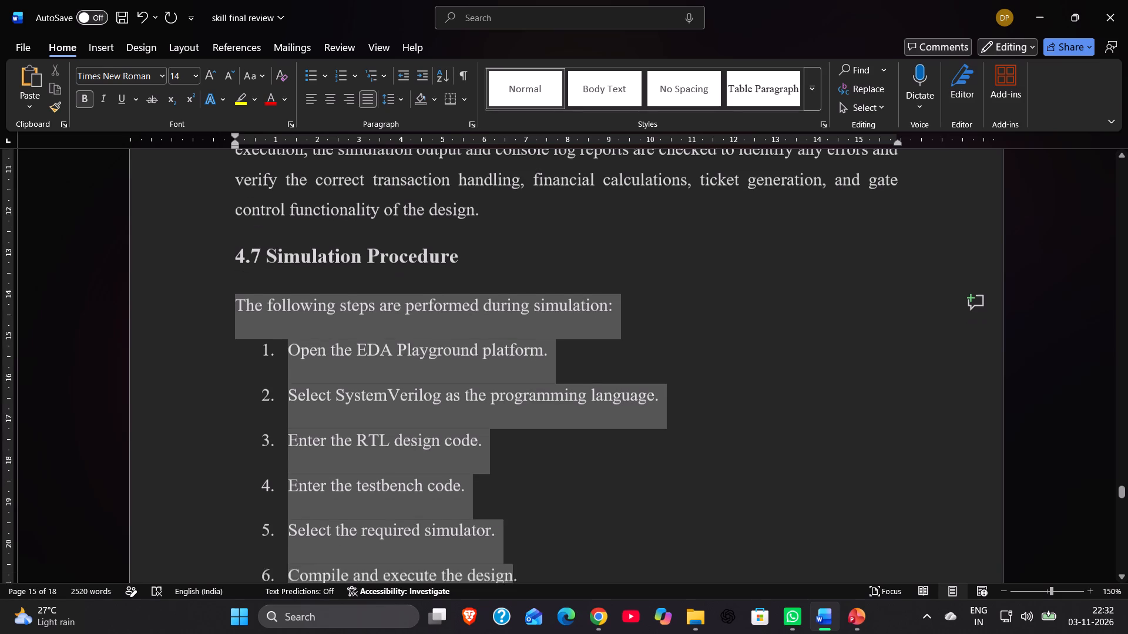
left_click_drag(495, 576, 526, 564)
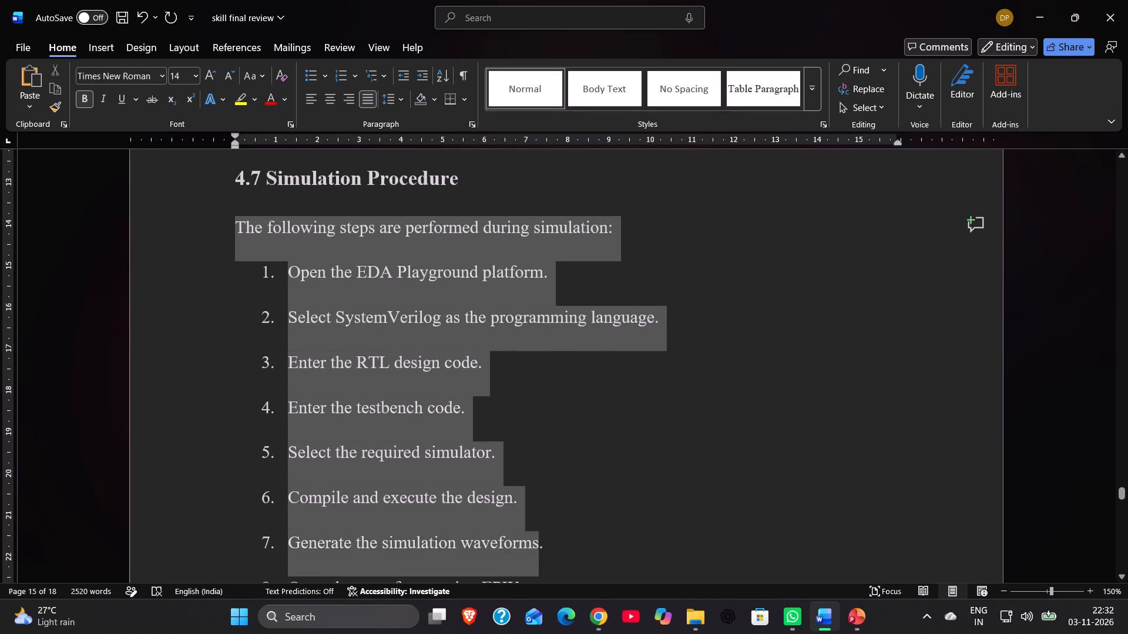
left_click_drag(526, 564, 542, 578)
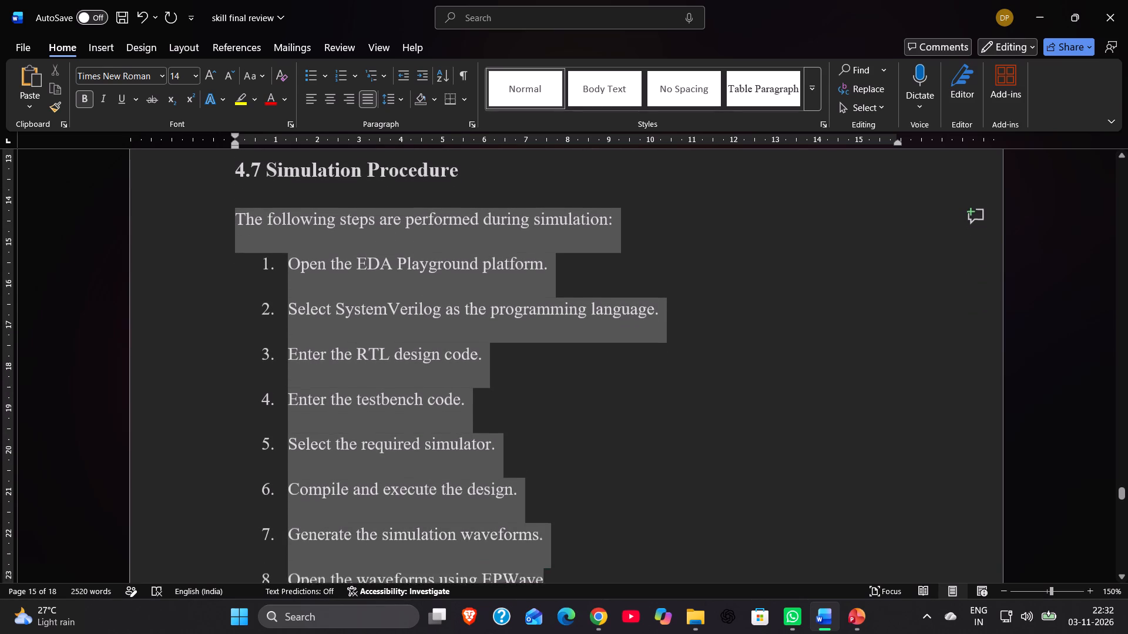
left_click_drag(542, 578, 554, 561)
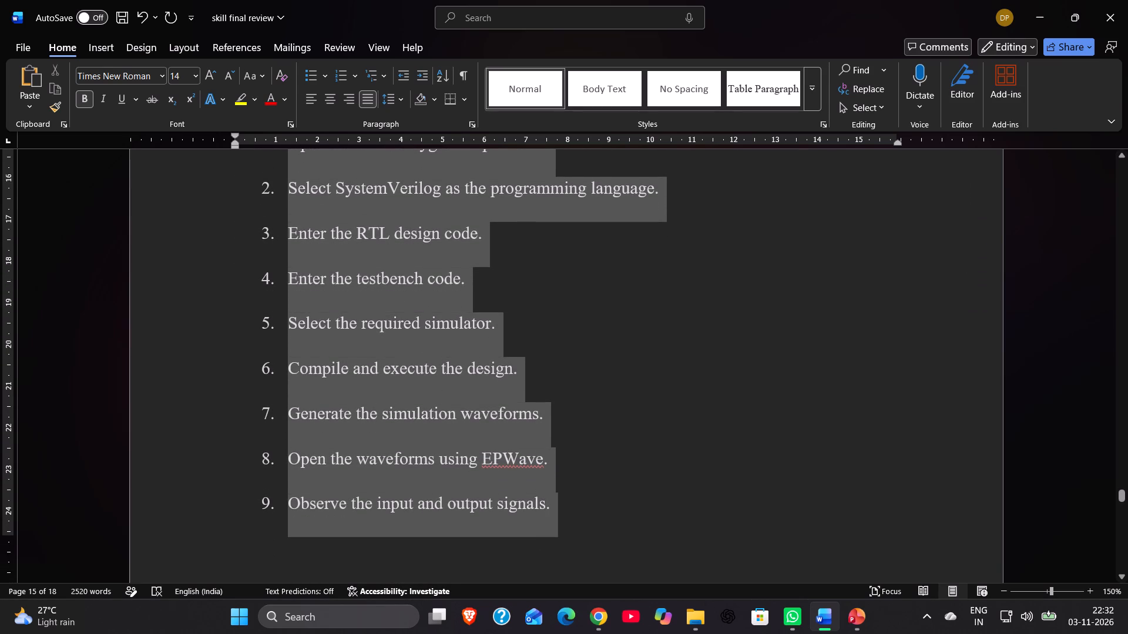
left_click_drag(554, 561, 559, 566)
left_click_drag(559, 566, 515, 384)
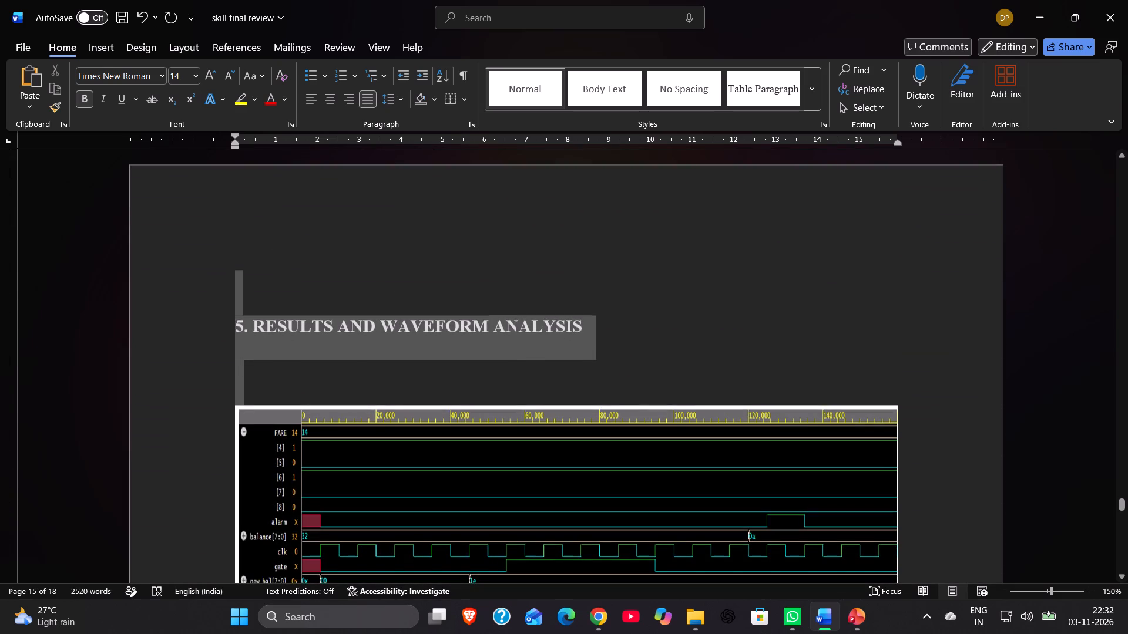
left_click_drag(515, 384, 552, 294)
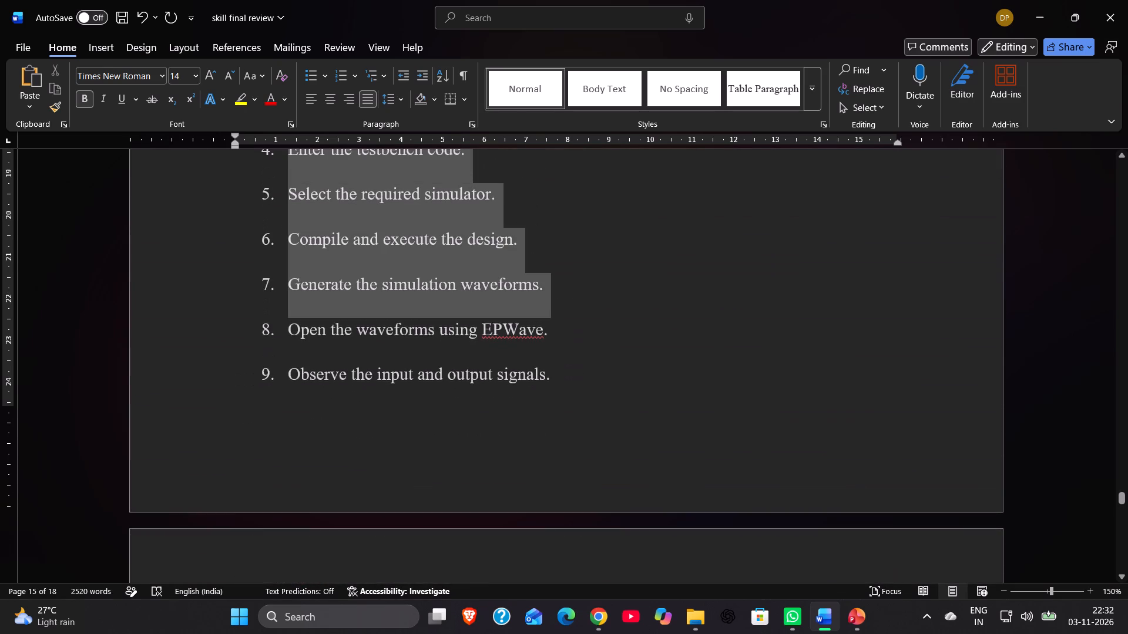
left_click_drag(552, 294, 569, 370)
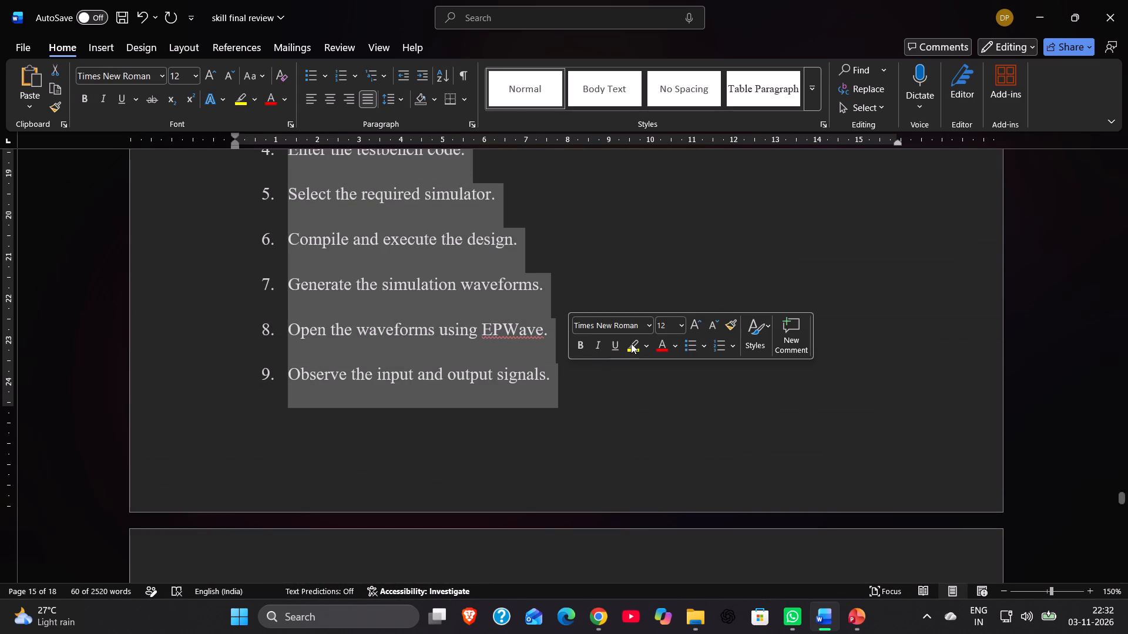
left_click(610, 397)
scroll(610, 397, "up", 1)
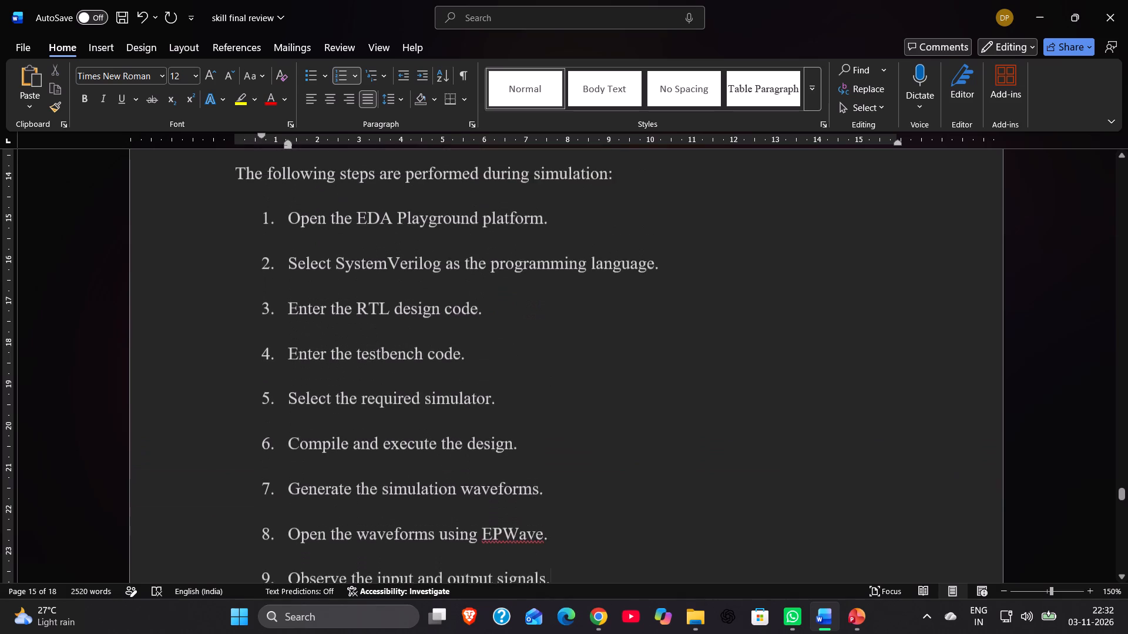
Increase the font size of the heading "5. RESULTS AND WAVEFORM ANALYSIS" to 14.
scroll(610, 397, "down", 1)
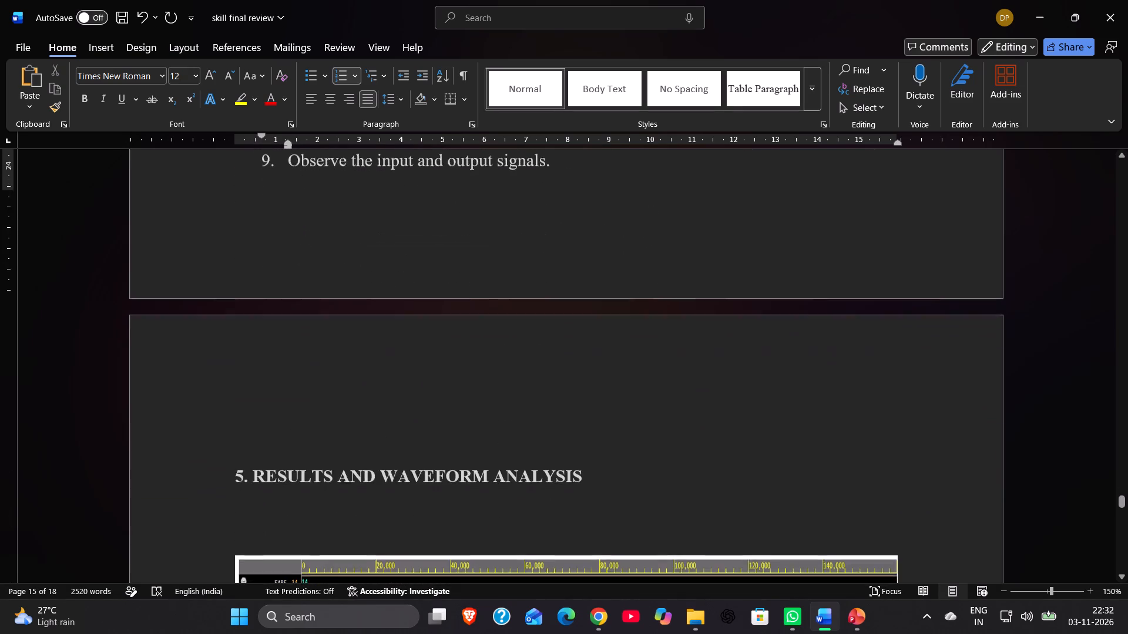
scroll(610, 397, "down", 1)
left_click_drag(583, 213, 233, 216)
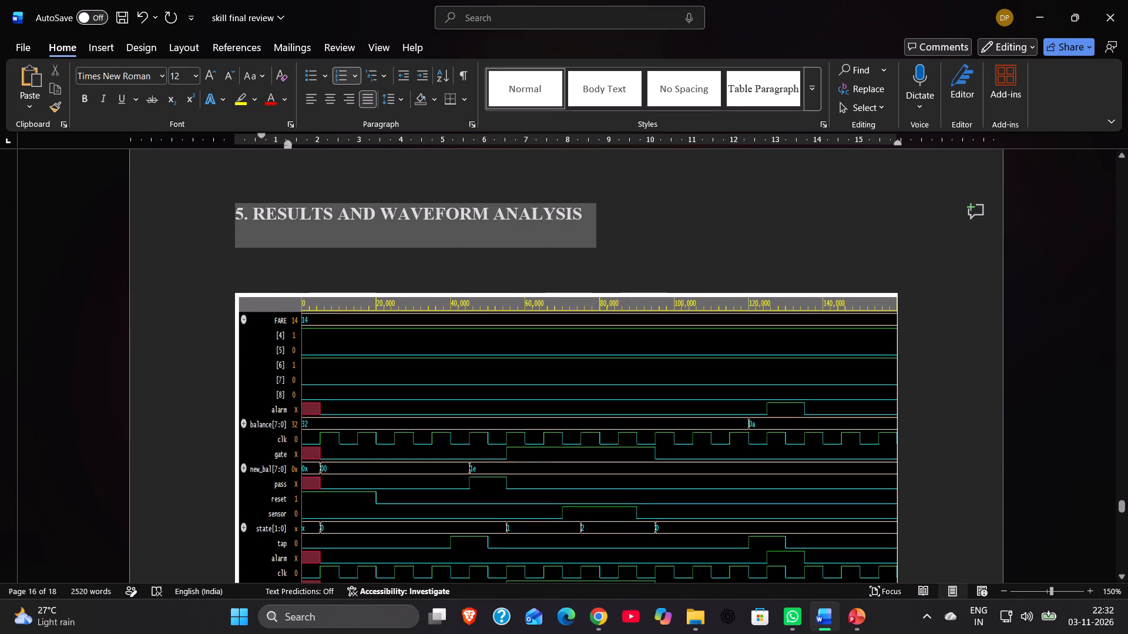
left_click_drag(233, 216, 232, 216)
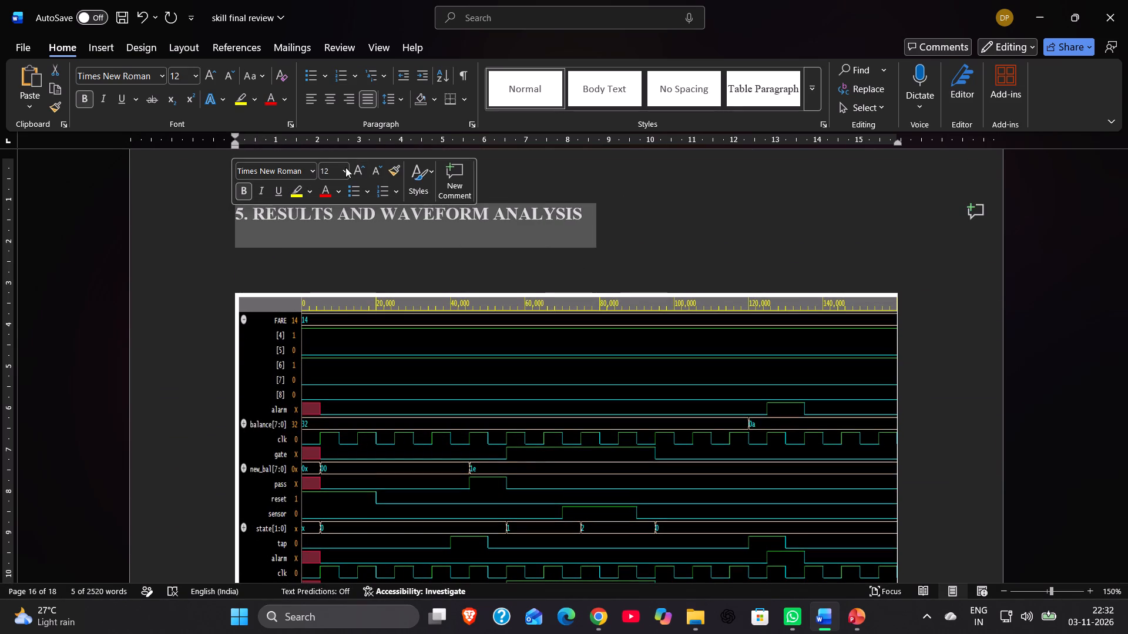
left_click(357, 166)
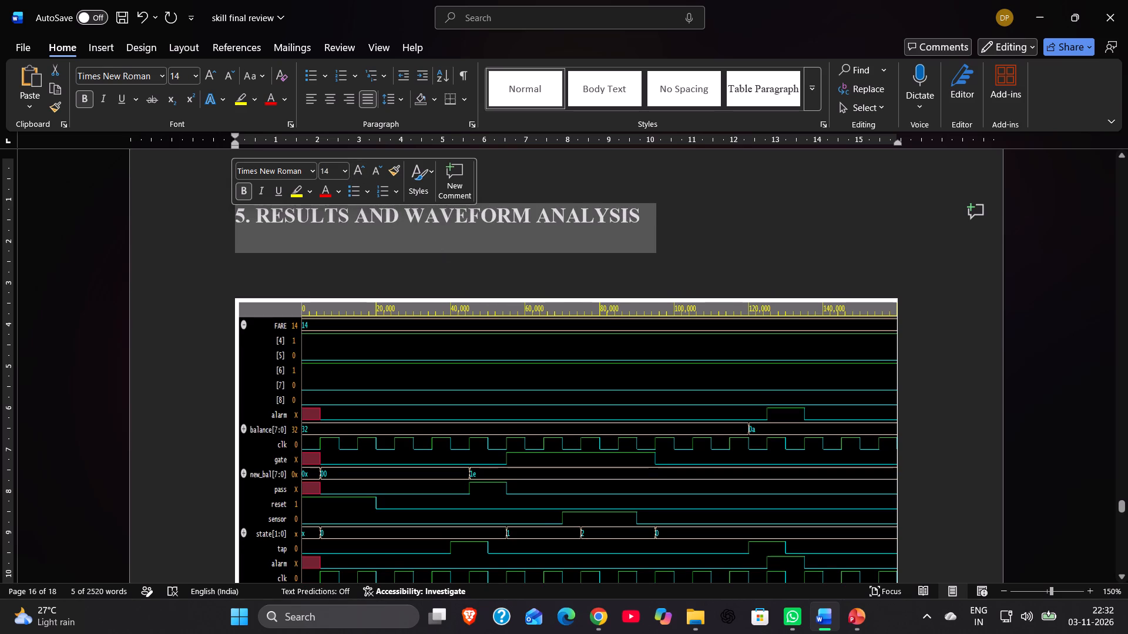
left_click(445, 258)
Move the waveform image up to the blank line directly below the heading "5. RESULTS AND WAVEFORM ANALYSIS".
left_click(433, 325)
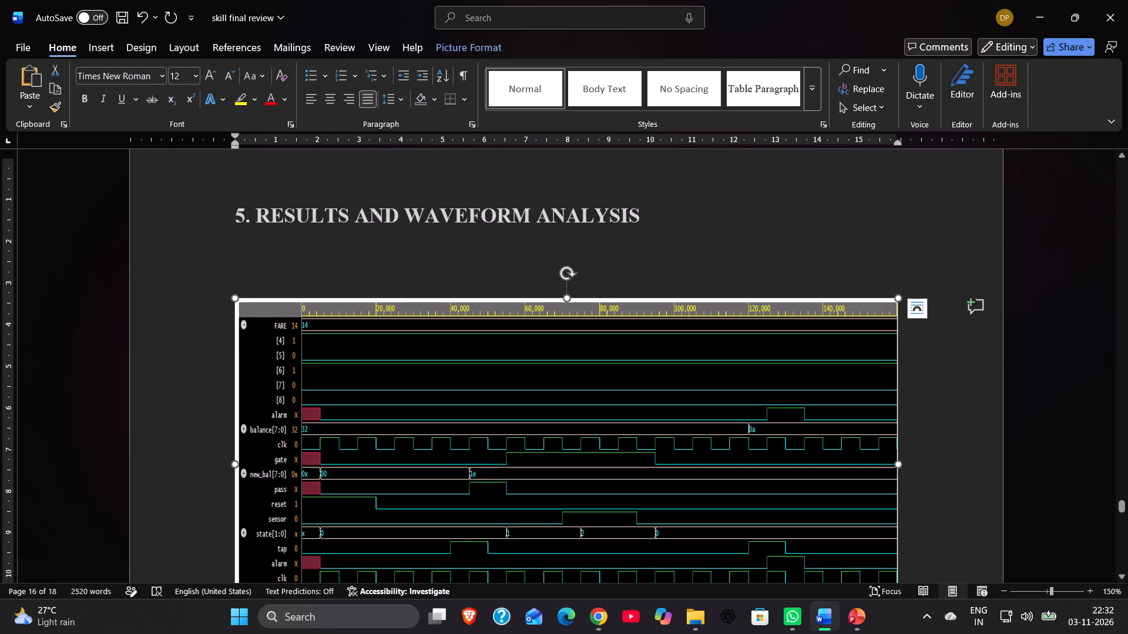
left_click_drag(555, 298, 551, 274)
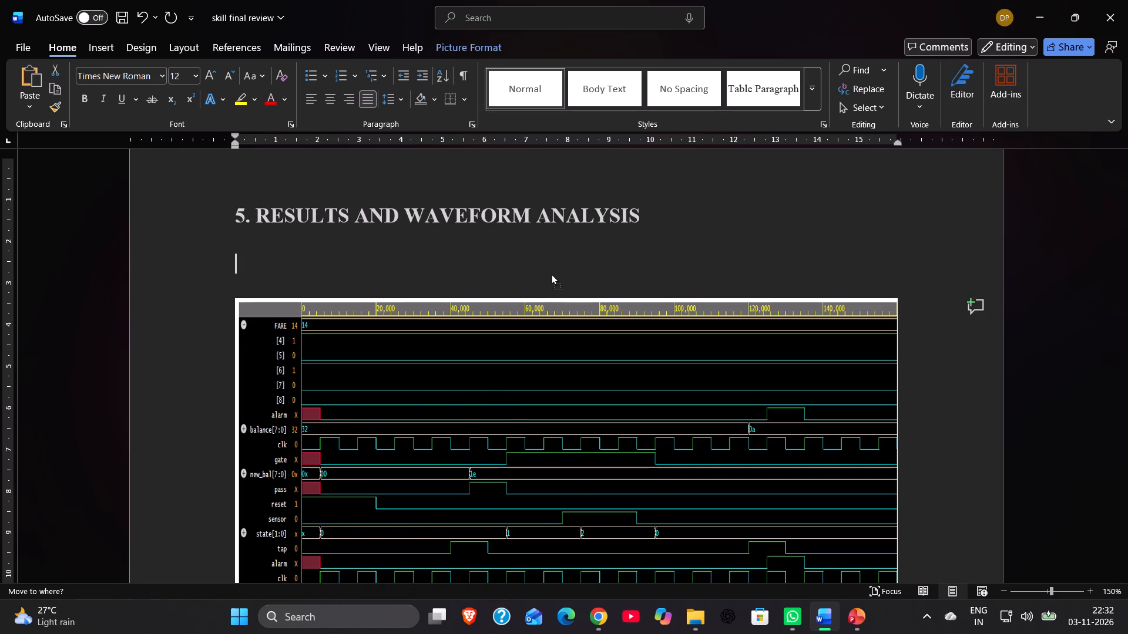
left_click_drag(551, 274, 550, 268)
Look over the waveform image and the numbered signal list under "Explanation of Waveform Signals".
scroll(550, 268, "down", 1)
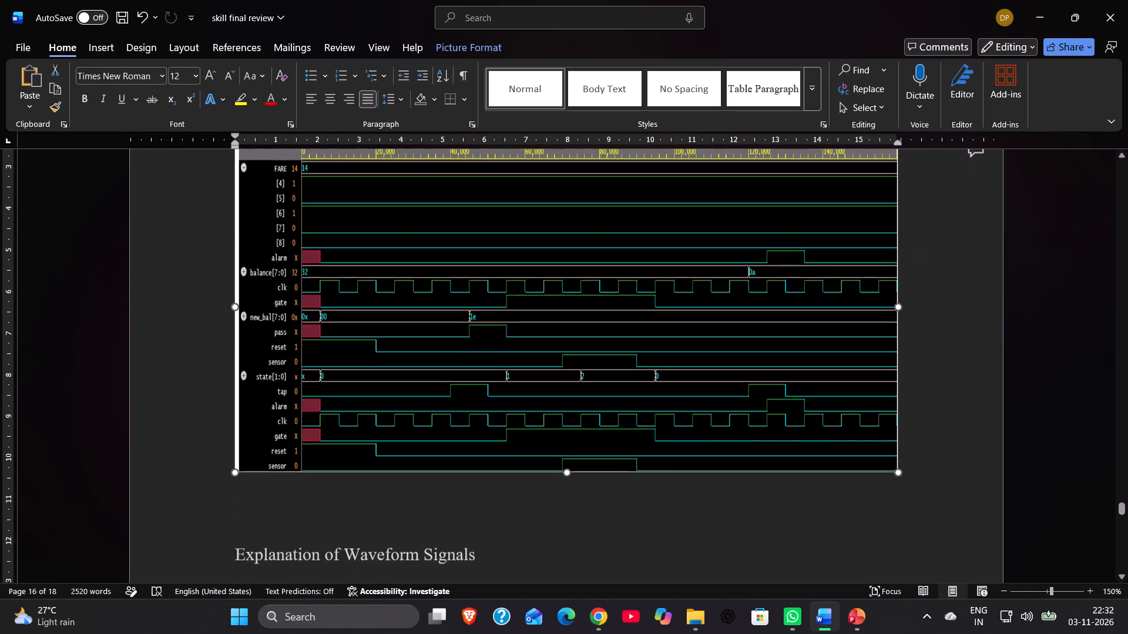
scroll(550, 268, "down", 2)
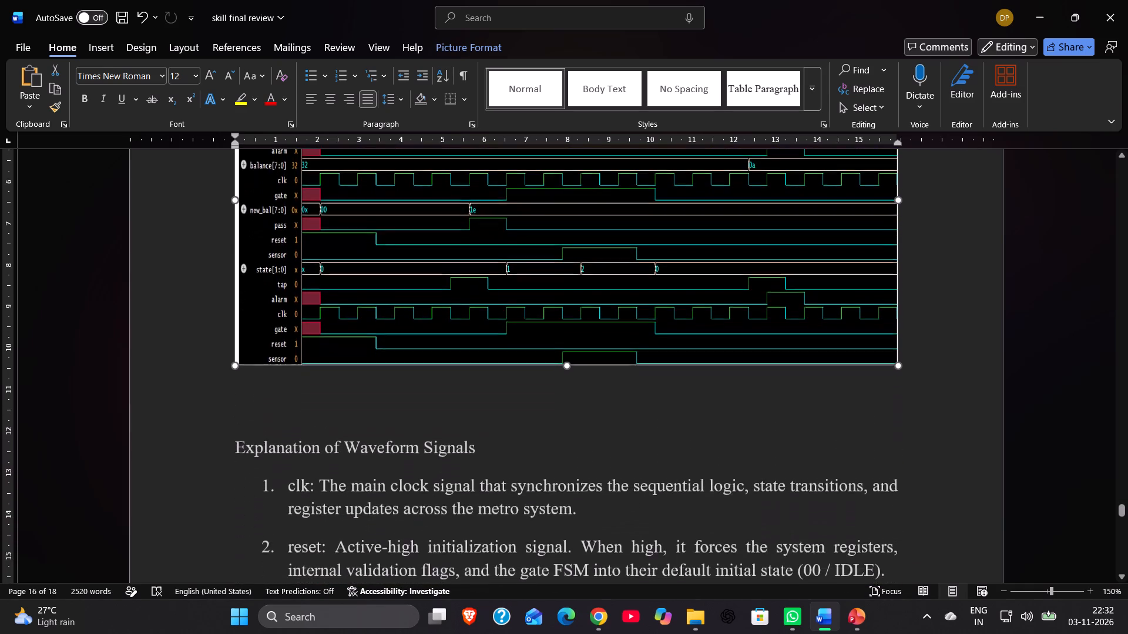
scroll(550, 268, "down", 3)
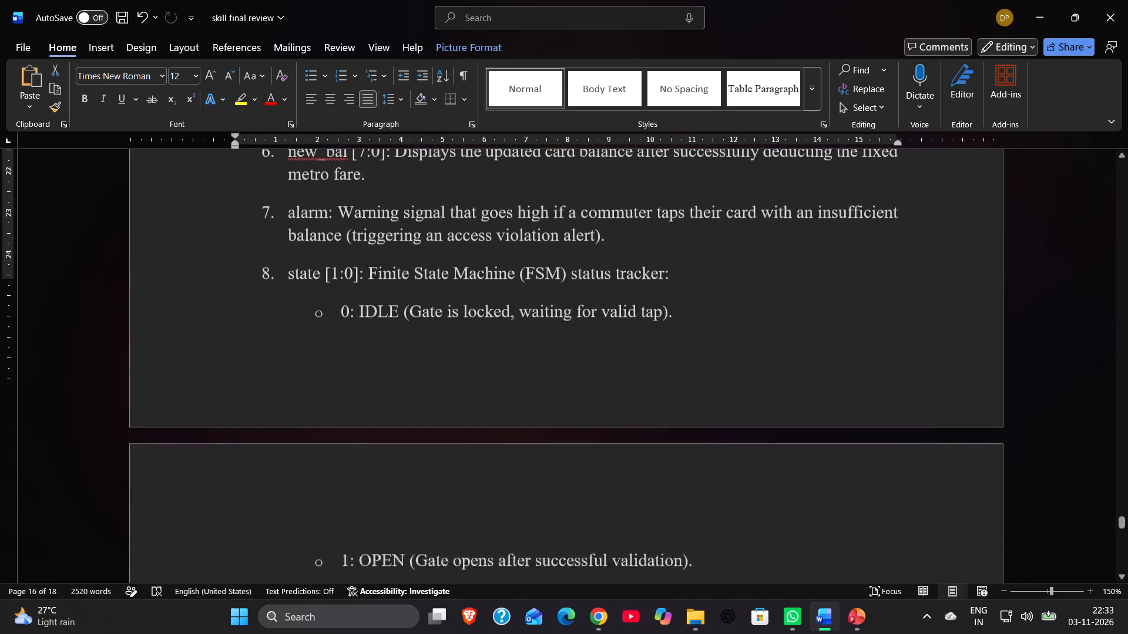
scroll(550, 268, "down", 1)
scroll(550, 268, "up", 2)
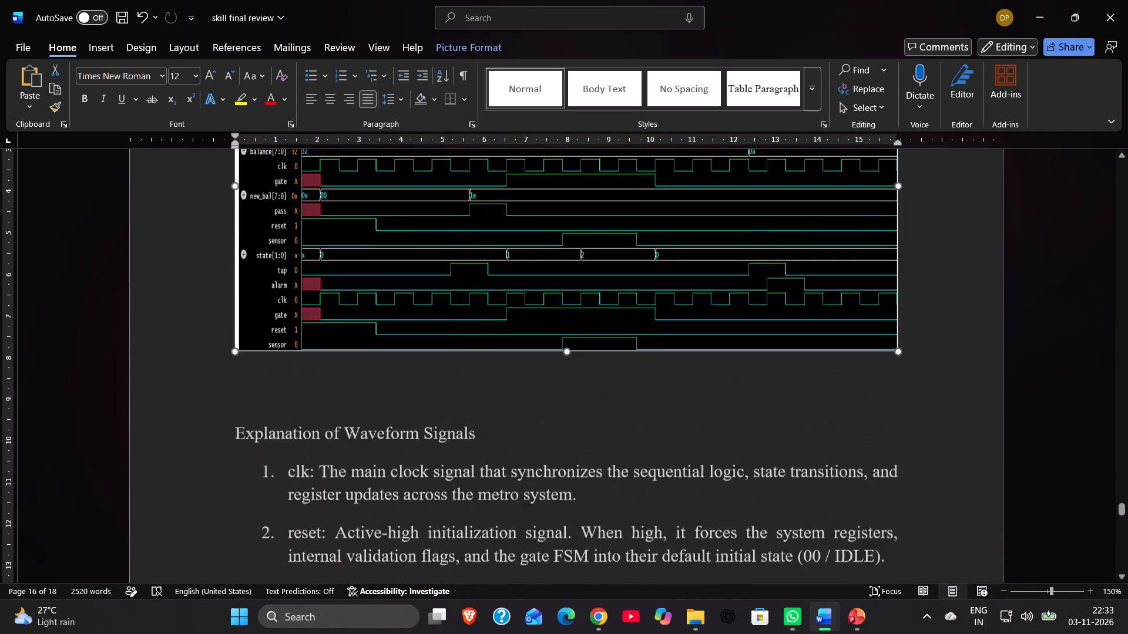
scroll(550, 268, "up", 1)
scroll(550, 268, "down", 2)
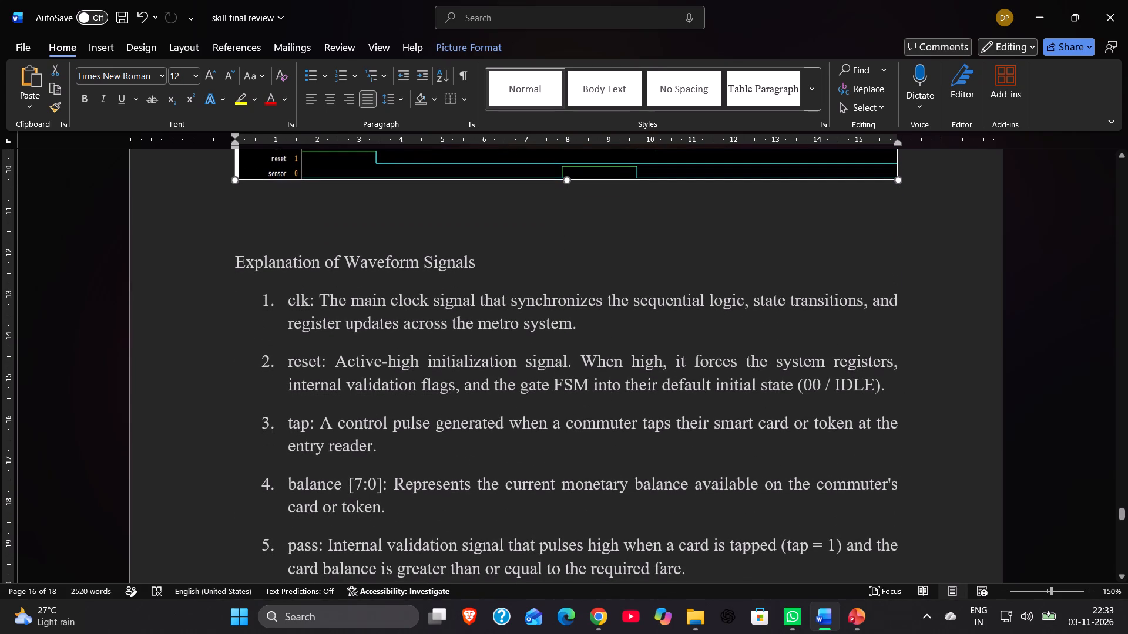
Make the heading "Explanation of Waveform Signals" bold at font size 14.
left_click(489, 262)
left_click_drag(489, 262, 284, 265)
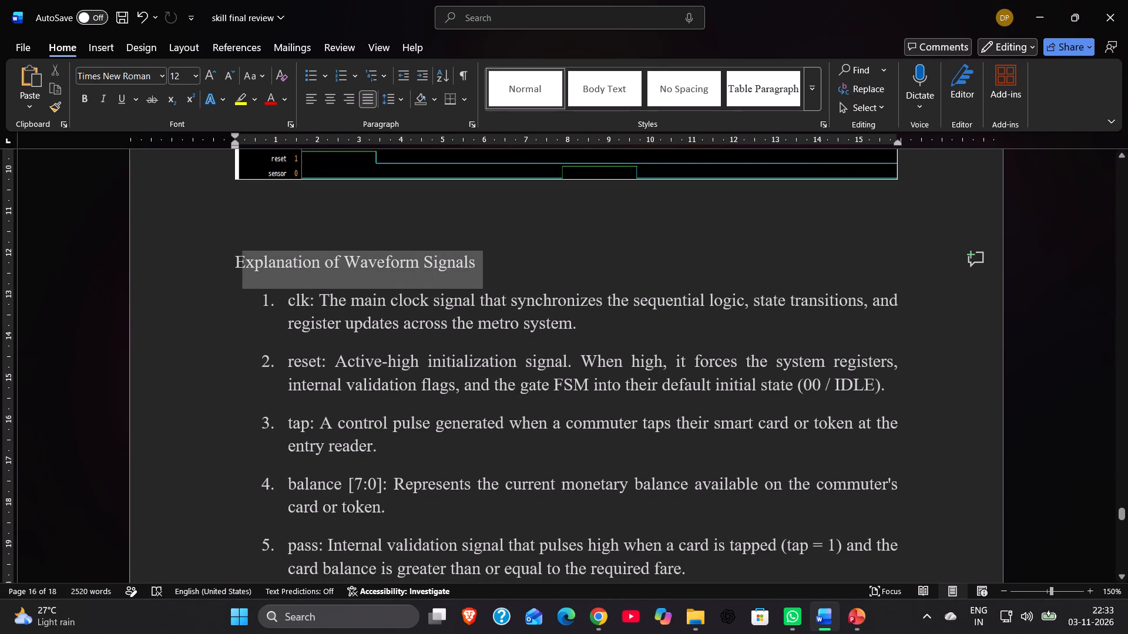
left_click_drag(284, 265, 247, 268)
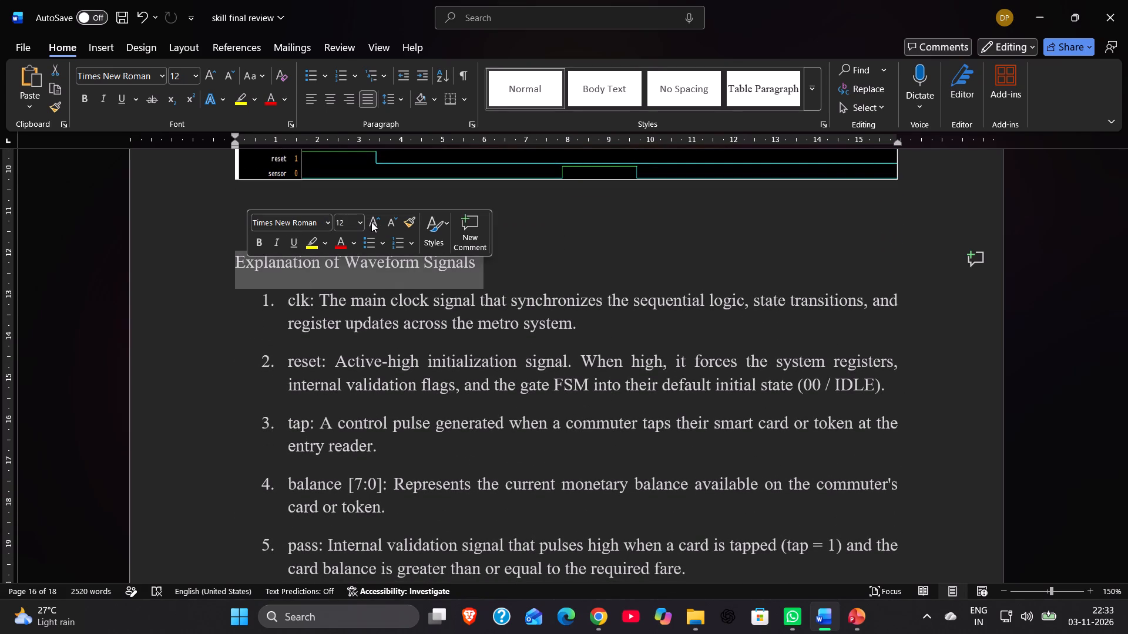
left_click(371, 222)
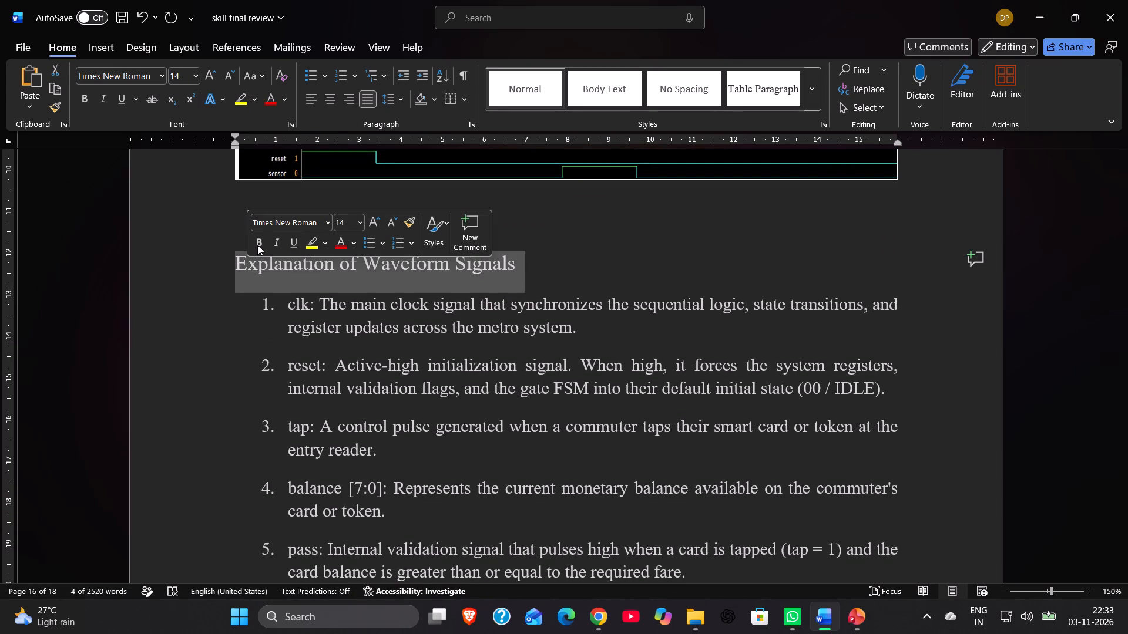
left_click(257, 245)
left_click(592, 251)
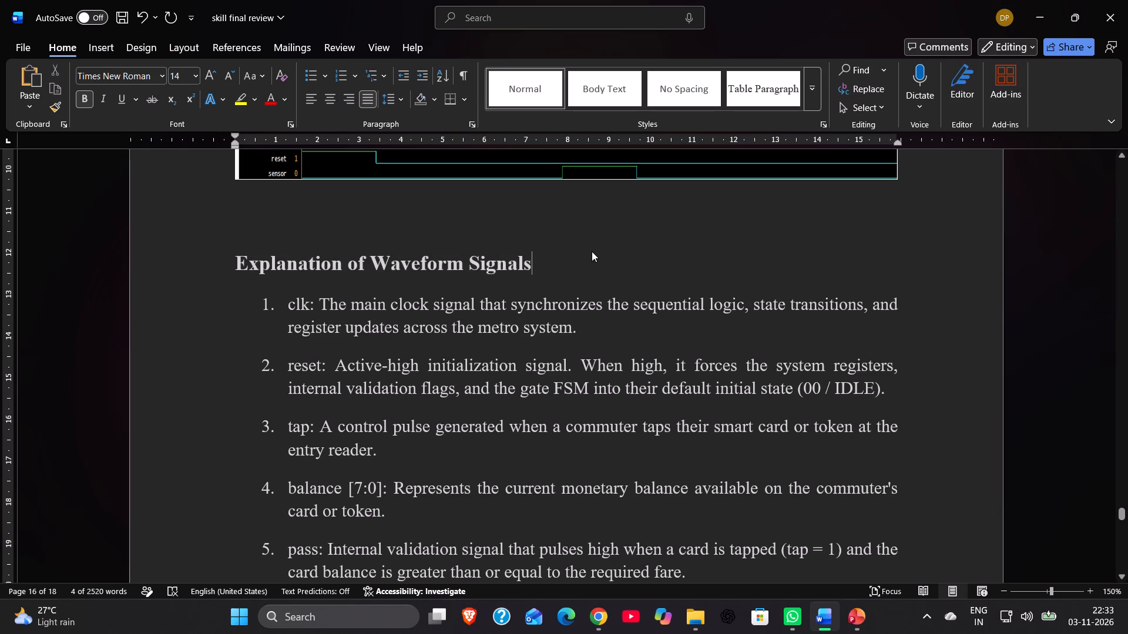
Check the font and size of the whole ten-item signal list under "Explanation of Waveform Signals", including its state sub-bullets.
scroll(592, 251, "down", 1)
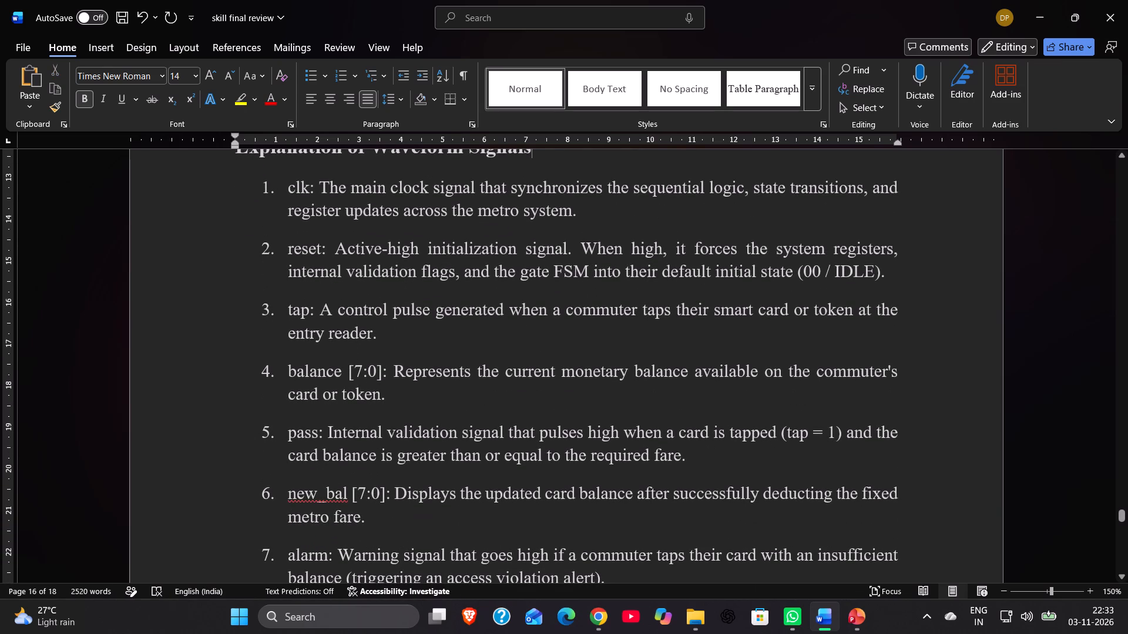
left_click_drag(259, 187, 545, 528)
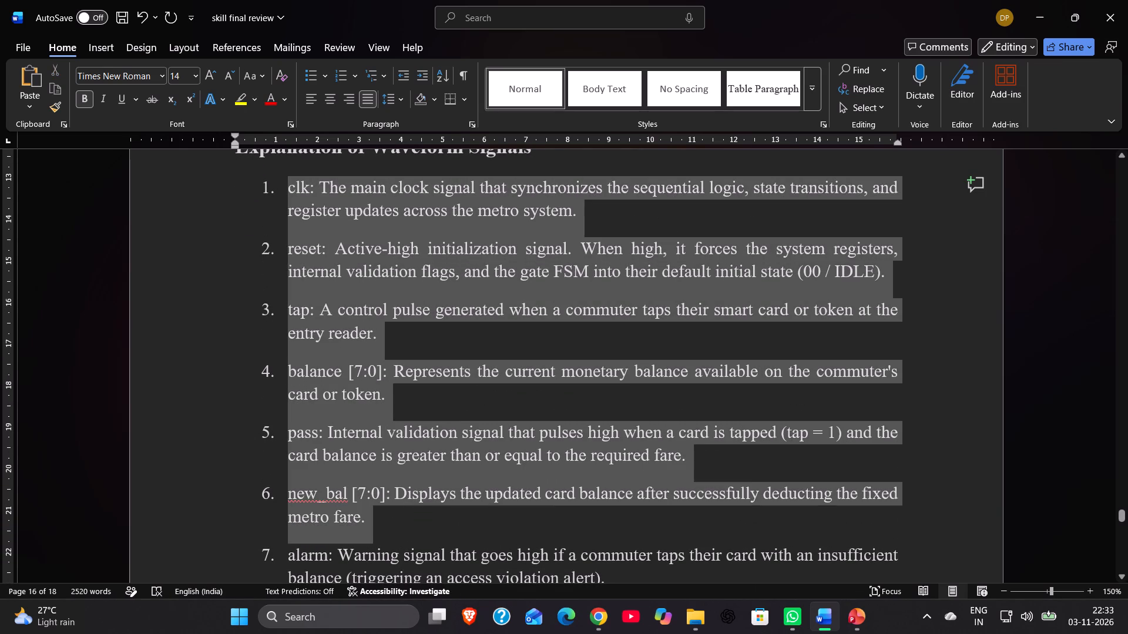
left_click_drag(545, 528, 616, 623)
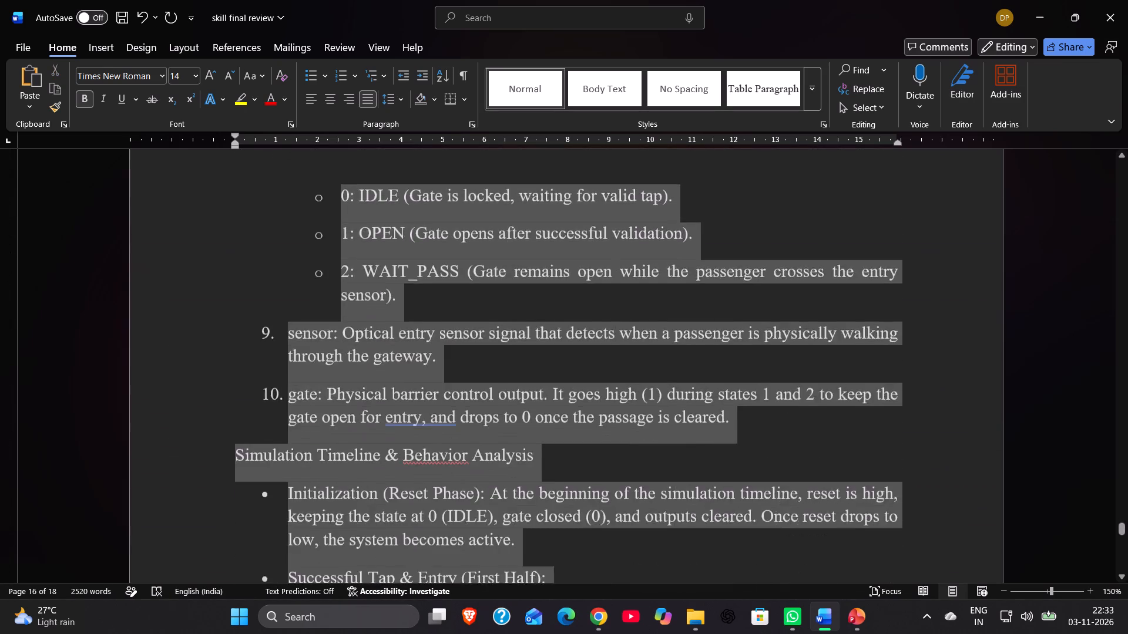
left_click_drag(616, 623, 494, 80)
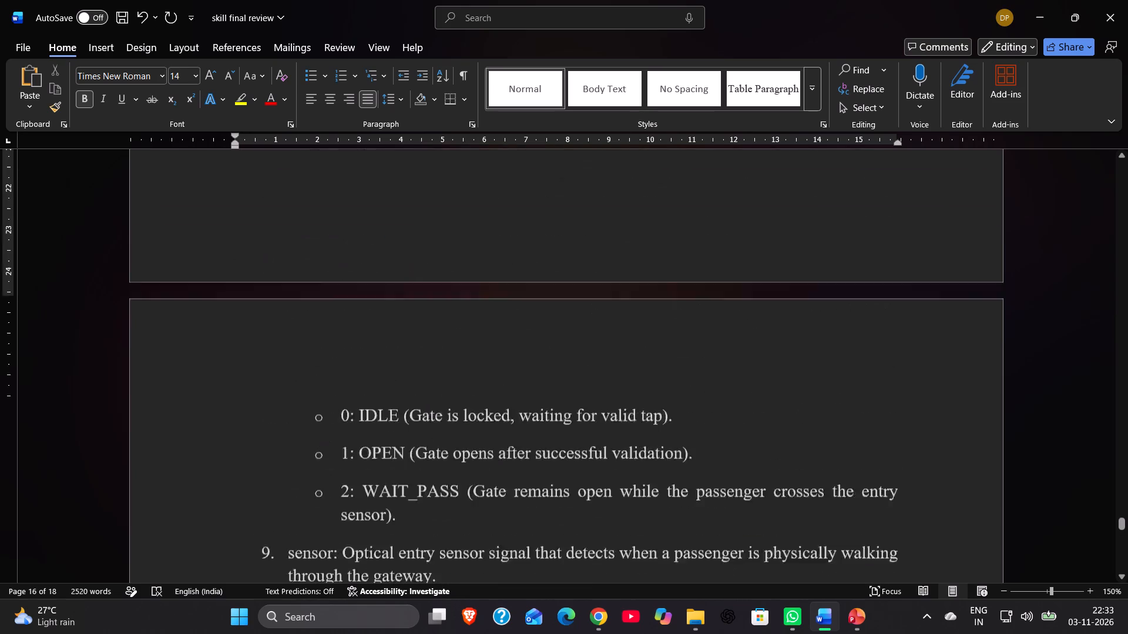
left_click_drag(494, 80, 654, 566)
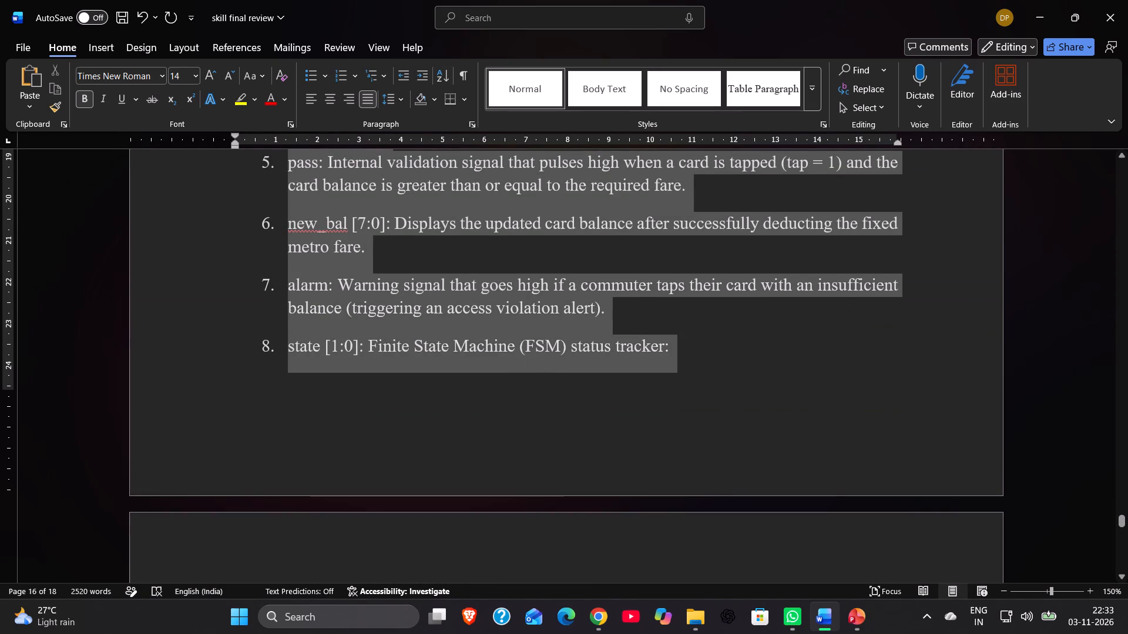
left_click_drag(654, 566, 619, 480)
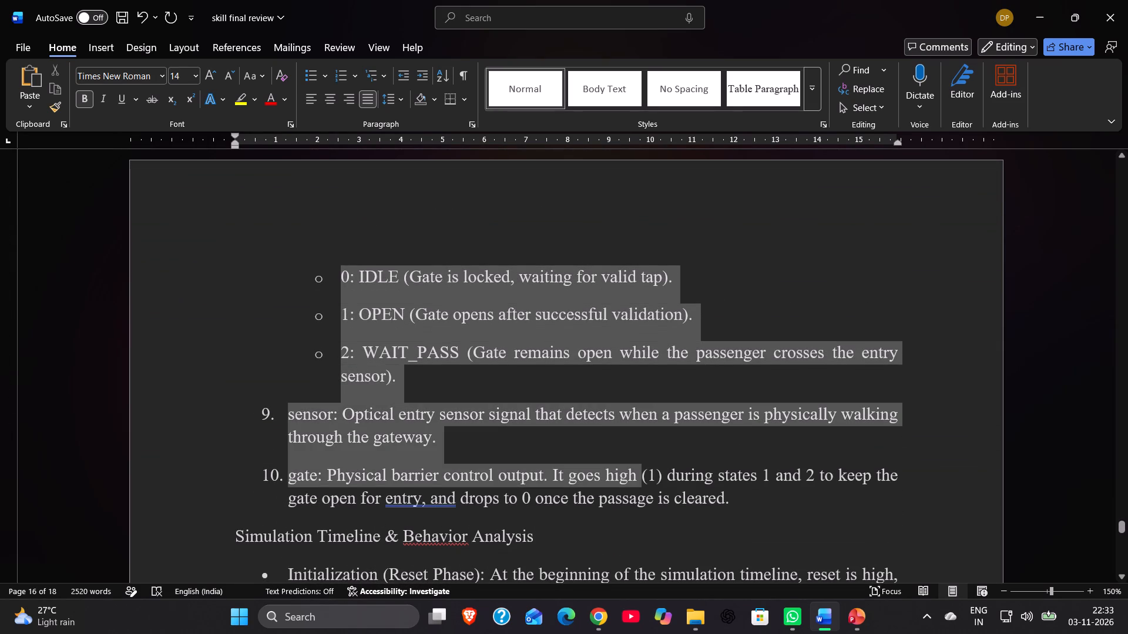
left_click_drag(619, 480, 746, 500)
left_click(763, 520)
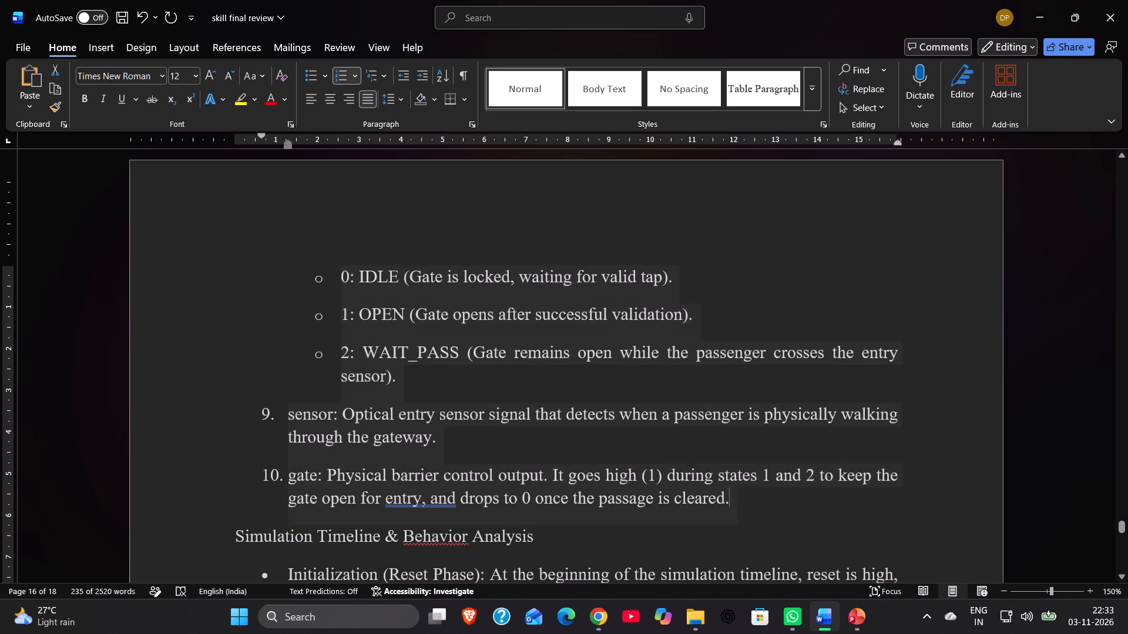
Make the heading "Simulation Timeline & Behavior Analysis" bold at font size 14.
left_click(545, 539)
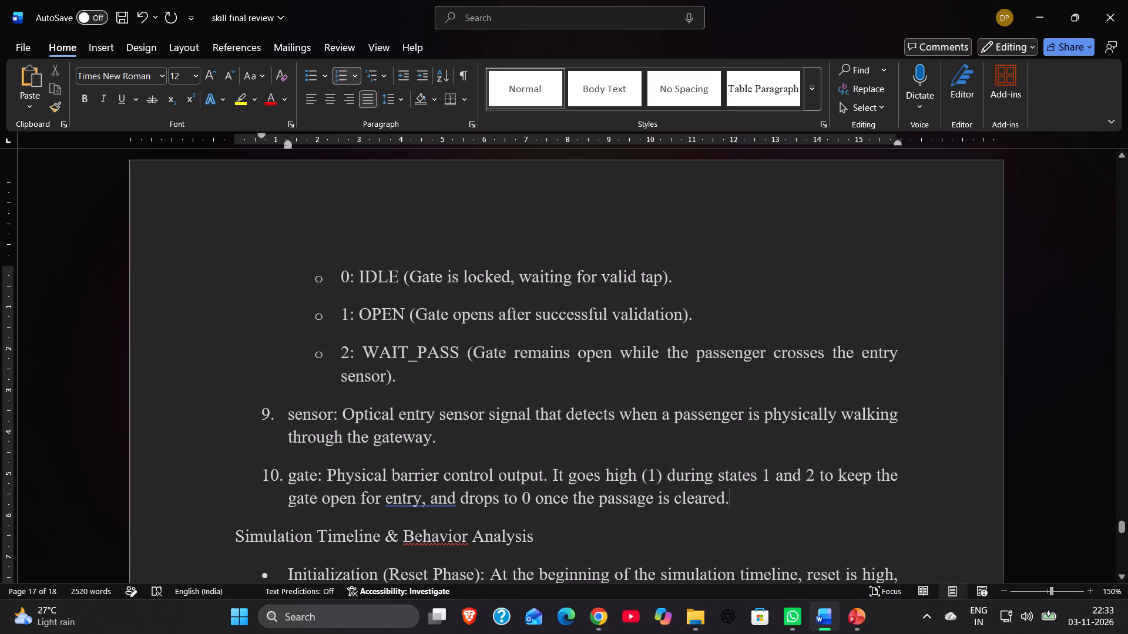
left_click_drag(545, 539, 264, 531)
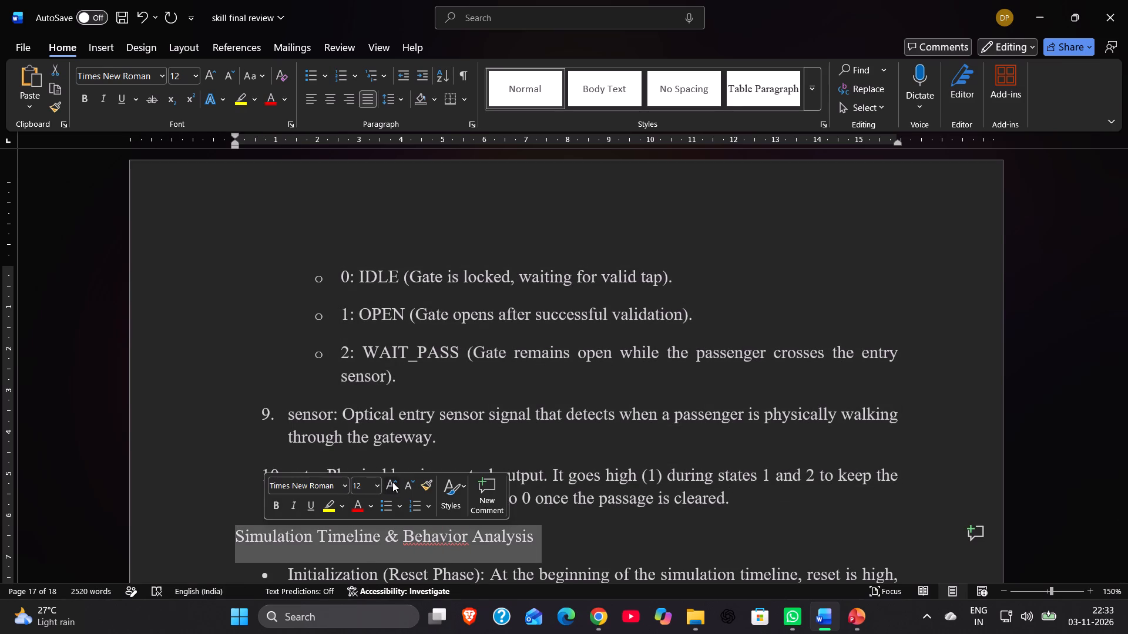
left_click(392, 482)
left_click(275, 508)
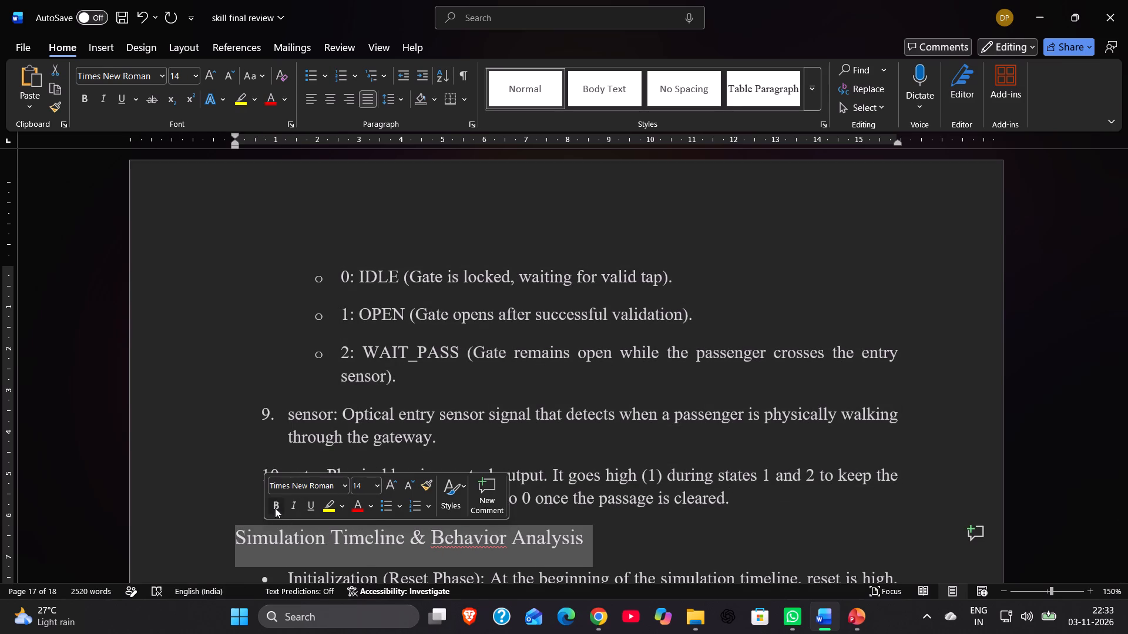
left_click(621, 534)
Correct the spelling of "Behavior" to "Behaviour" in the simulation timeline heading.
scroll(621, 534, "down", 1)
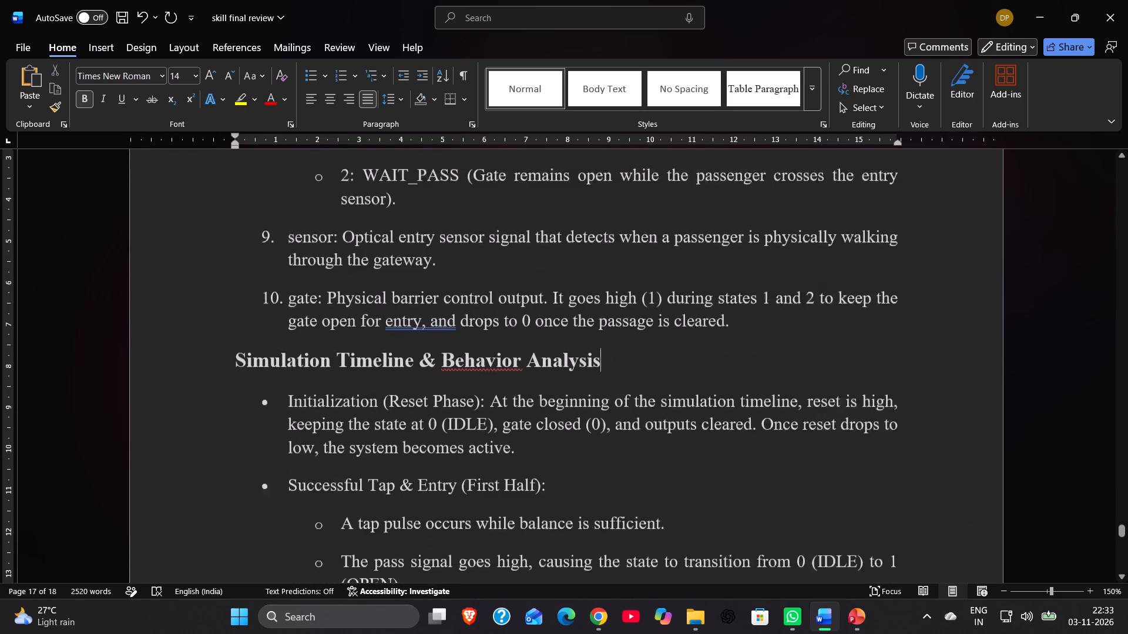
scroll(621, 534, "down", 1)
left_click(495, 284)
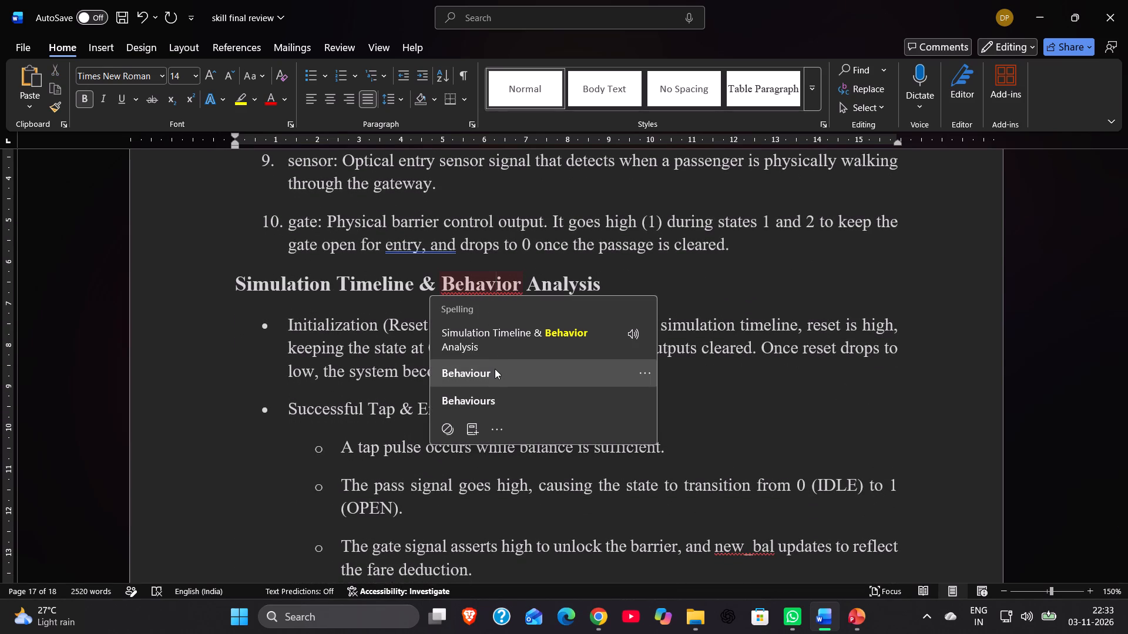
left_click(494, 370)
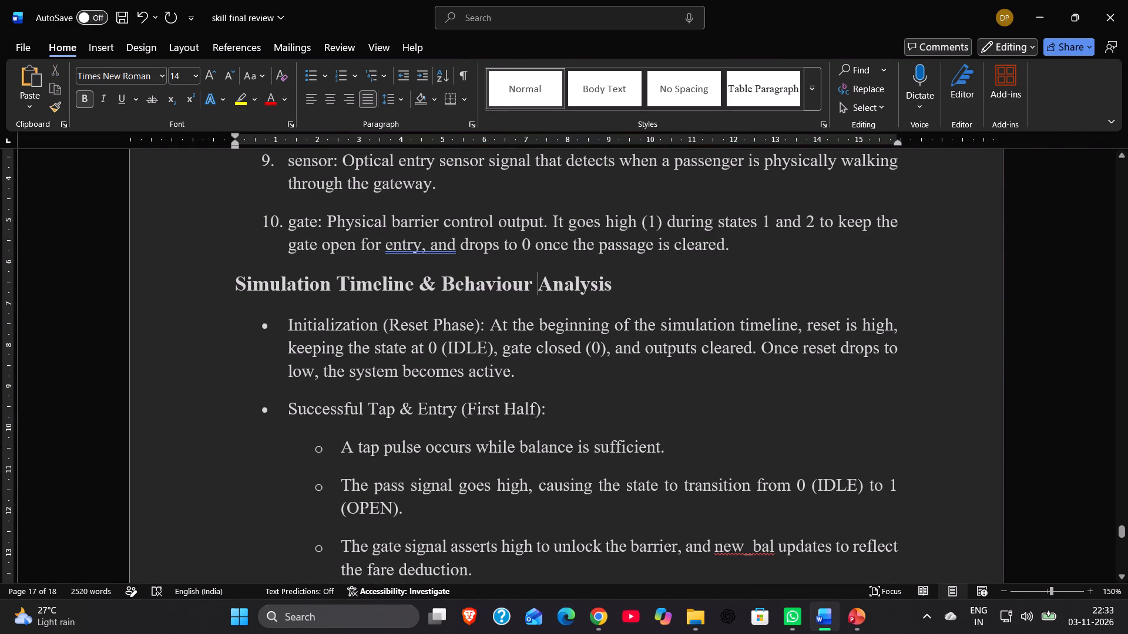
left_click(629, 286)
Look back over the signal list, the section 5 heading with its waveform image, and the simulation procedure list.
scroll(441, 352, "up", 1)
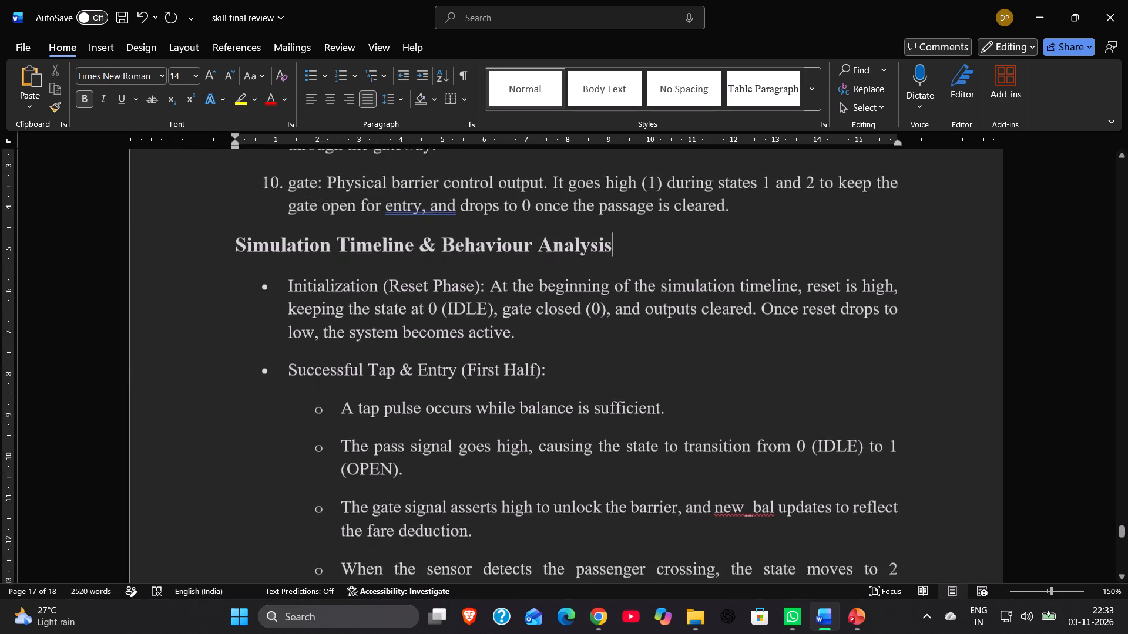
scroll(441, 352, "up", 3)
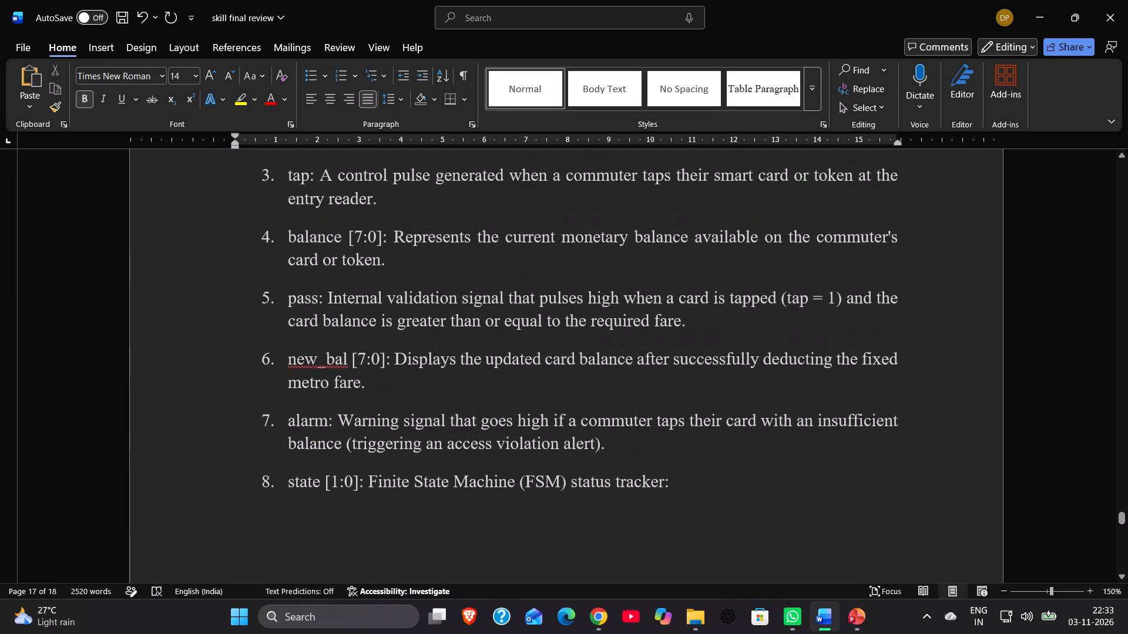
scroll(441, 352, "up", 3)
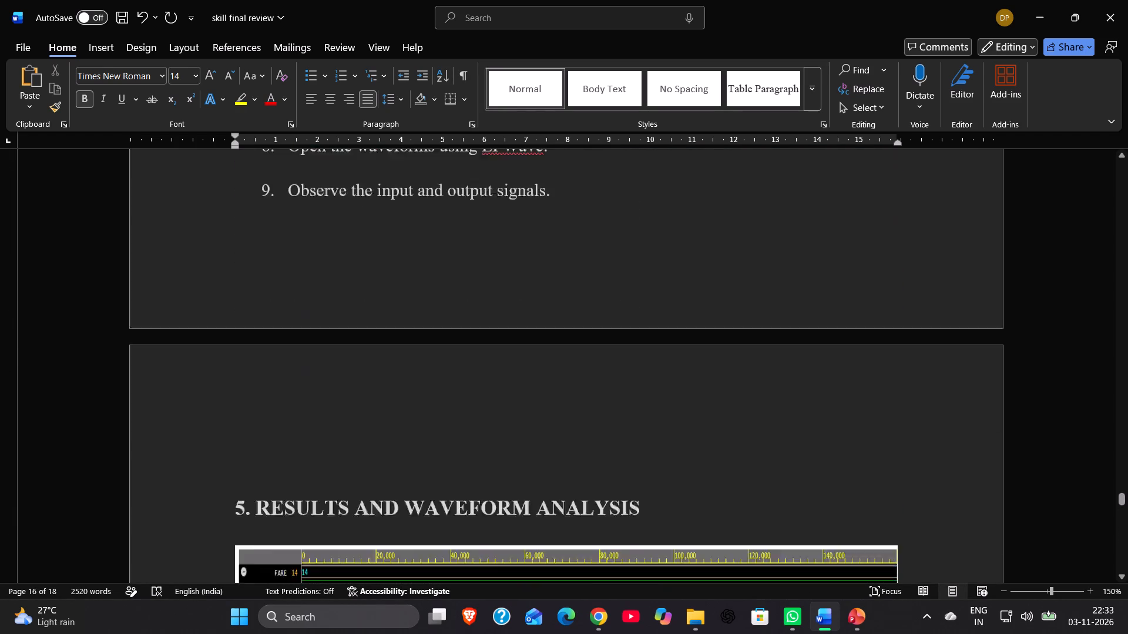
scroll(441, 352, "up", 1)
scroll(441, 352, "down", 2)
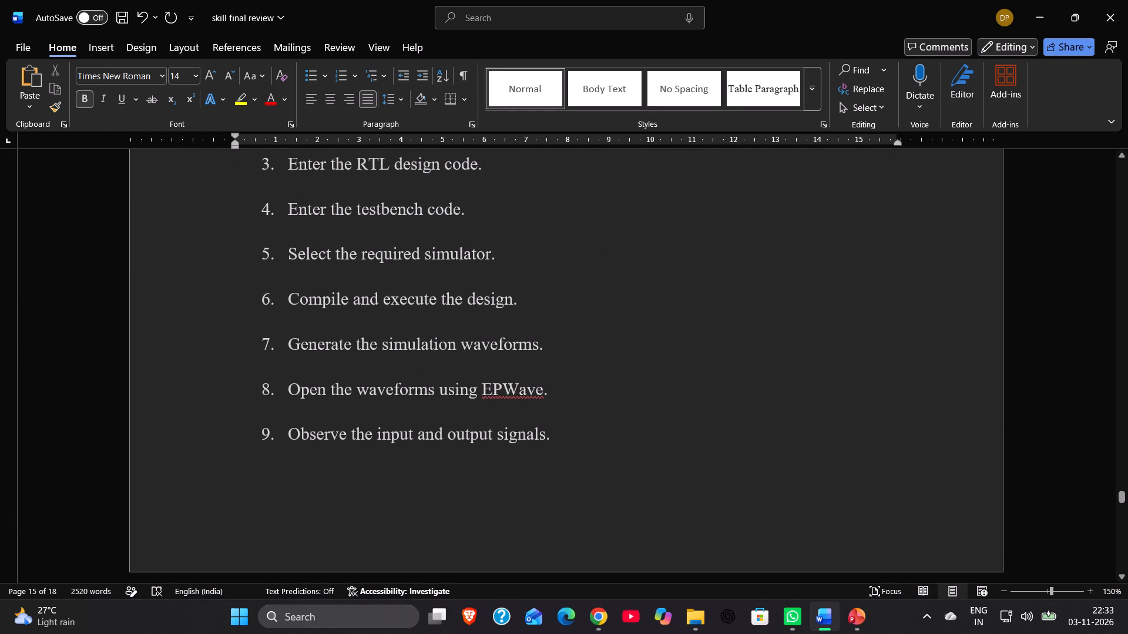
scroll(441, 352, "down", 3)
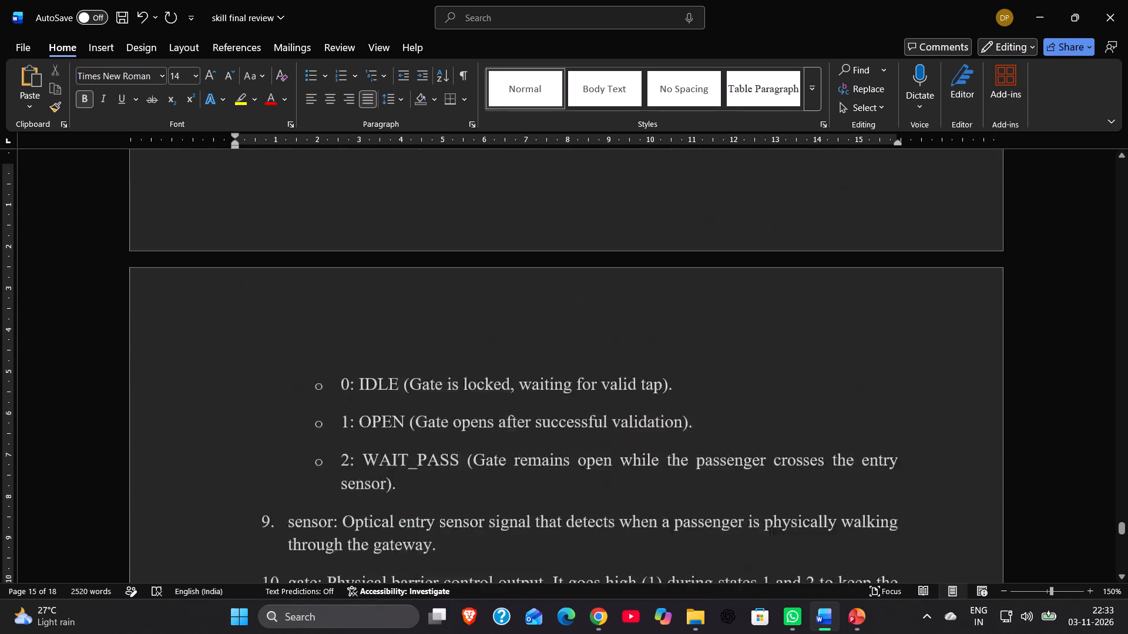
Check the font and size of the bulleted text under "Simulation Timeline & Behaviour Analysis", from "Initialization (Reset Phase)" to "block entry.".
scroll(441, 352, "down", 1)
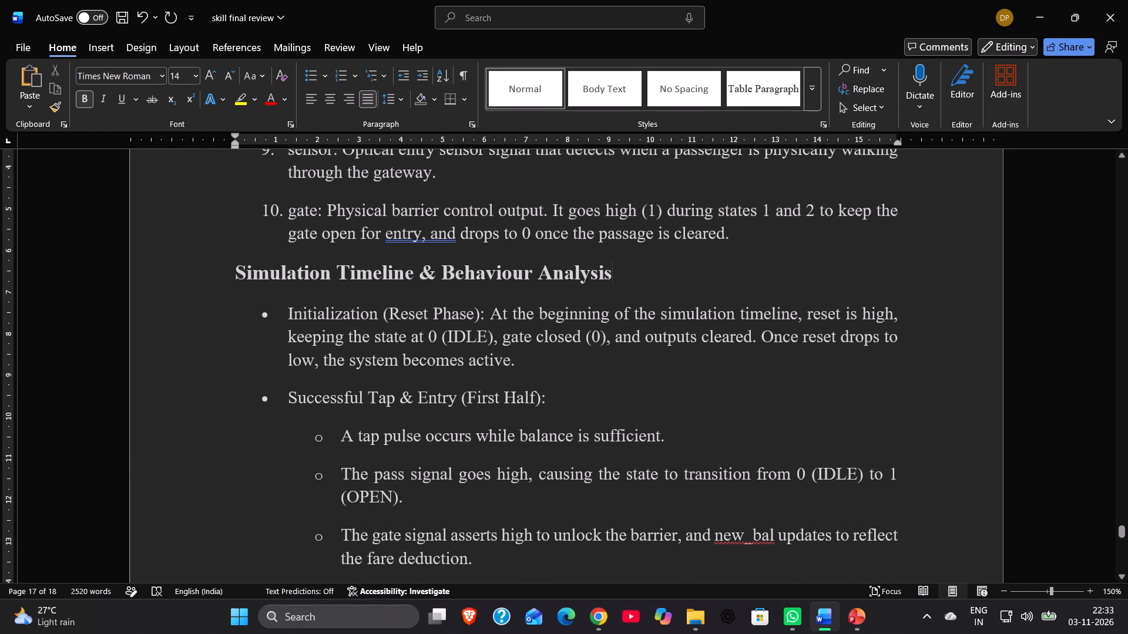
left_click_drag(286, 315, 496, 566)
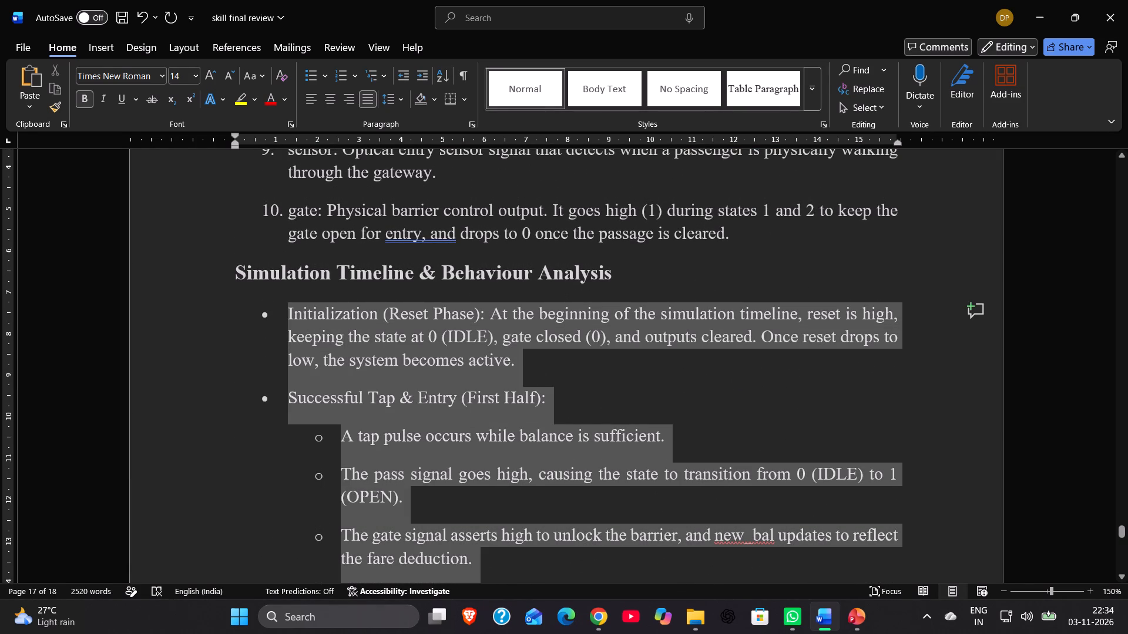
left_click_drag(496, 566, 522, 593)
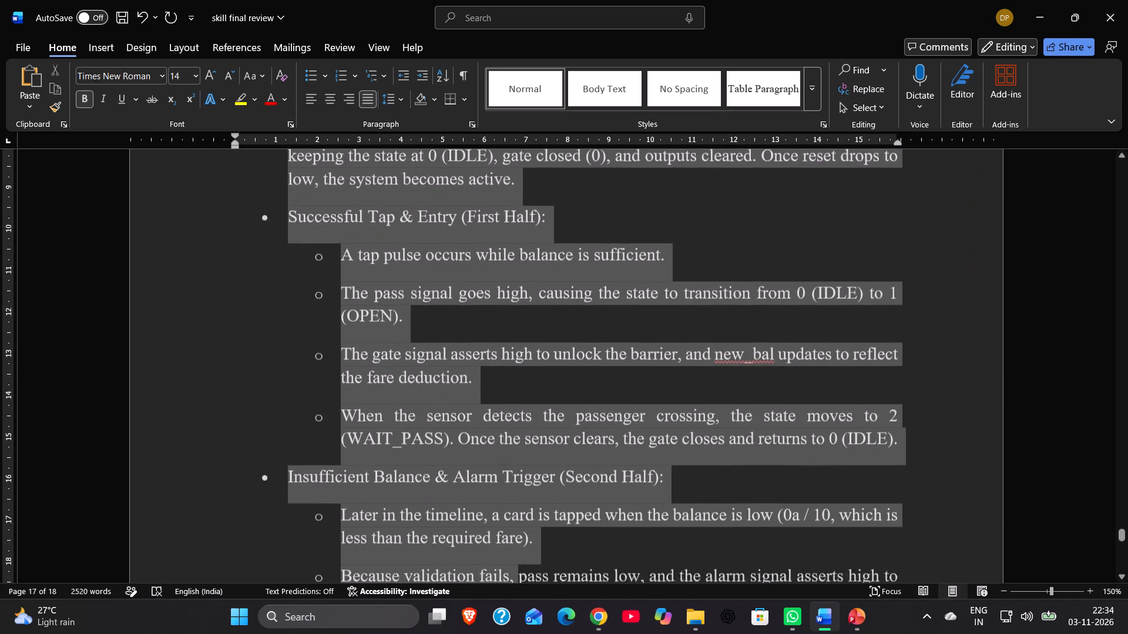
left_click_drag(522, 593, 499, 471)
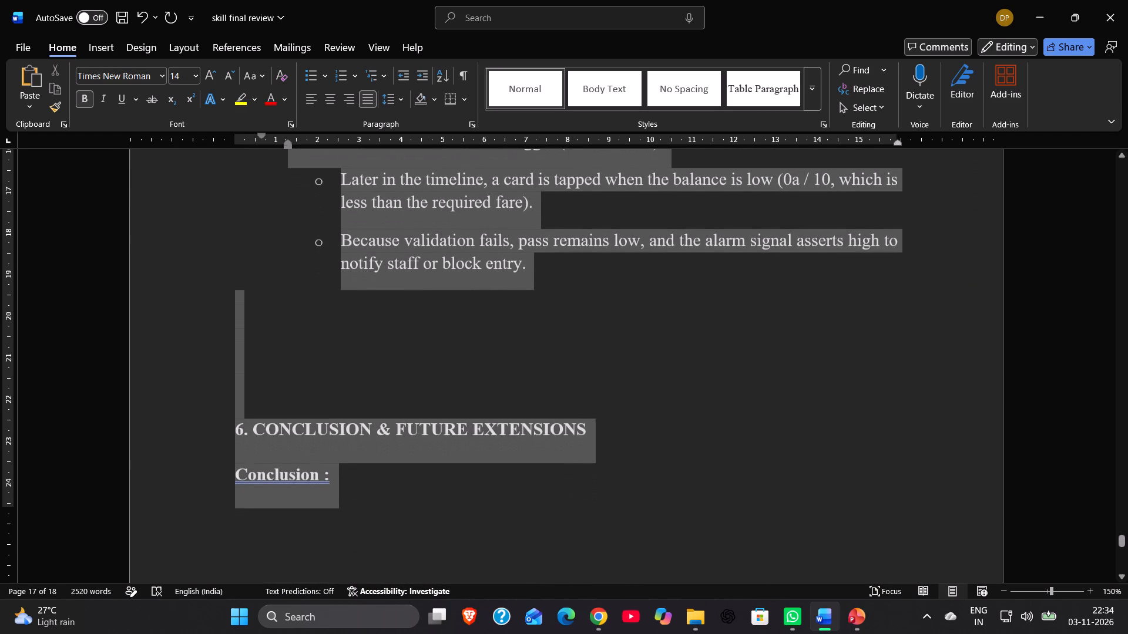
left_click_drag(499, 471, 529, 274)
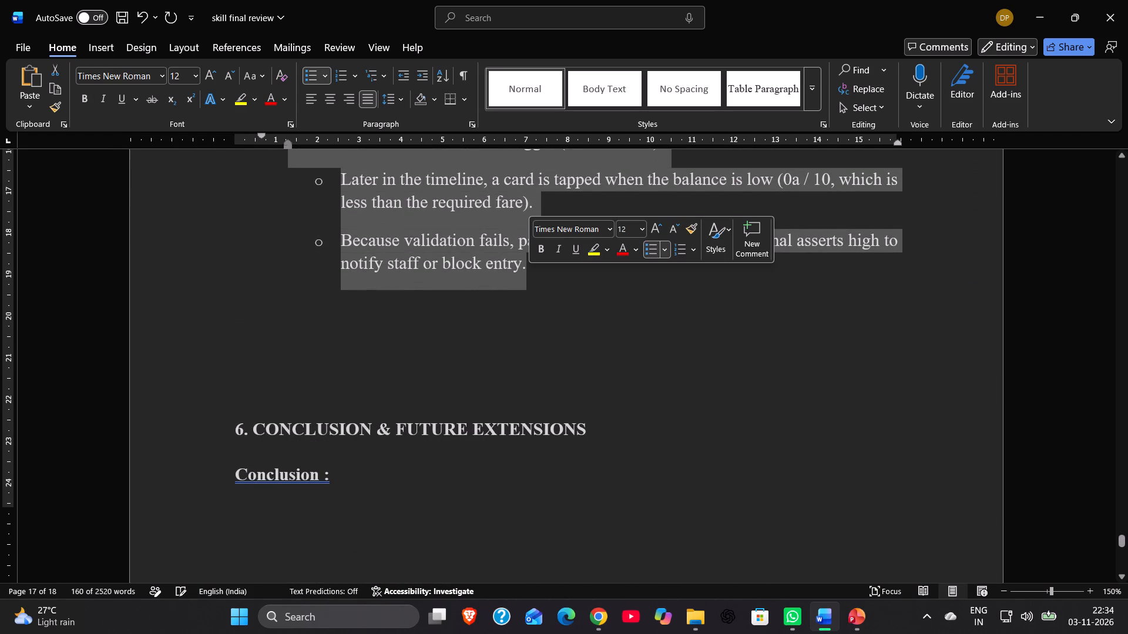
left_click(572, 311)
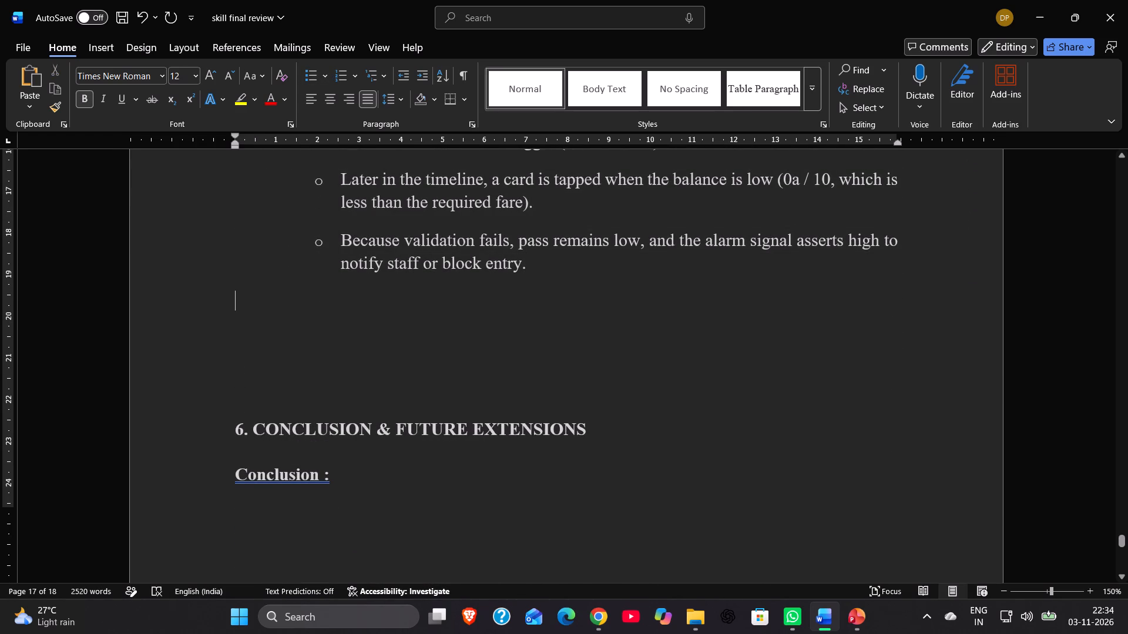
Make the bullet label "Insufficient Balance & Alarm Trigger (Second Half):" bold at font size 14.
scroll(492, 232, "up", 2)
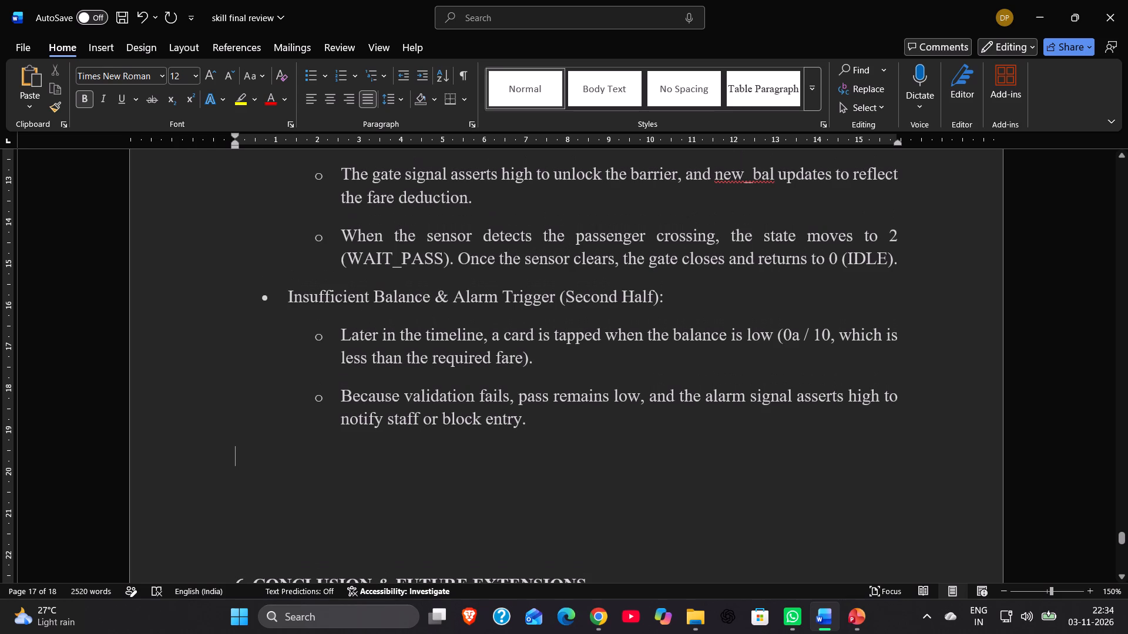
left_click_drag(672, 298, 328, 284)
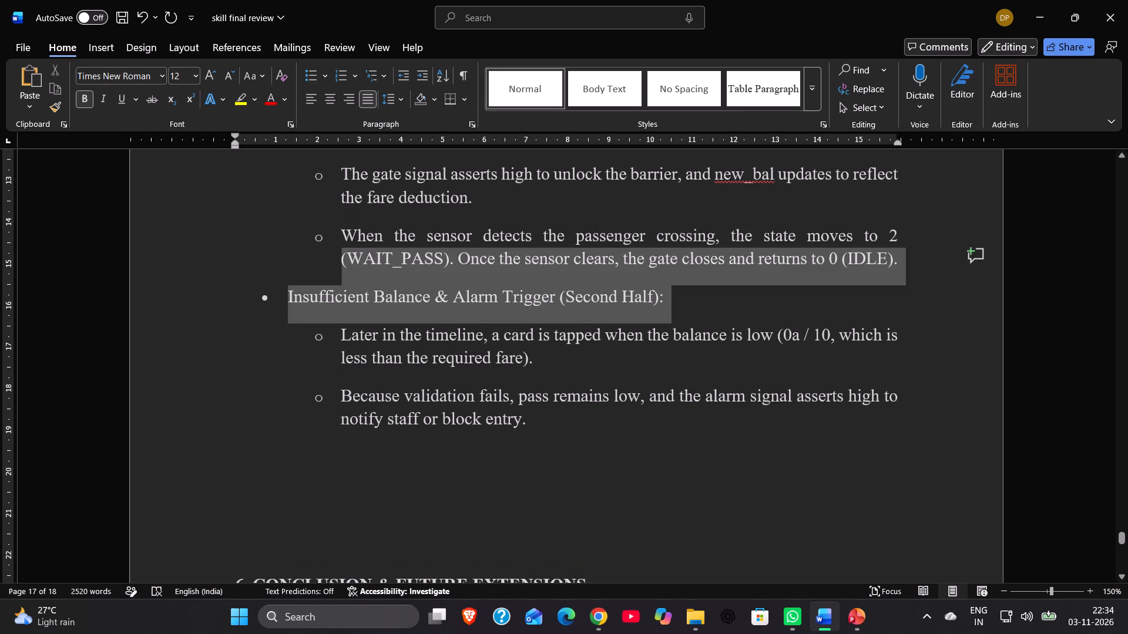
left_click_drag(328, 284, 281, 308)
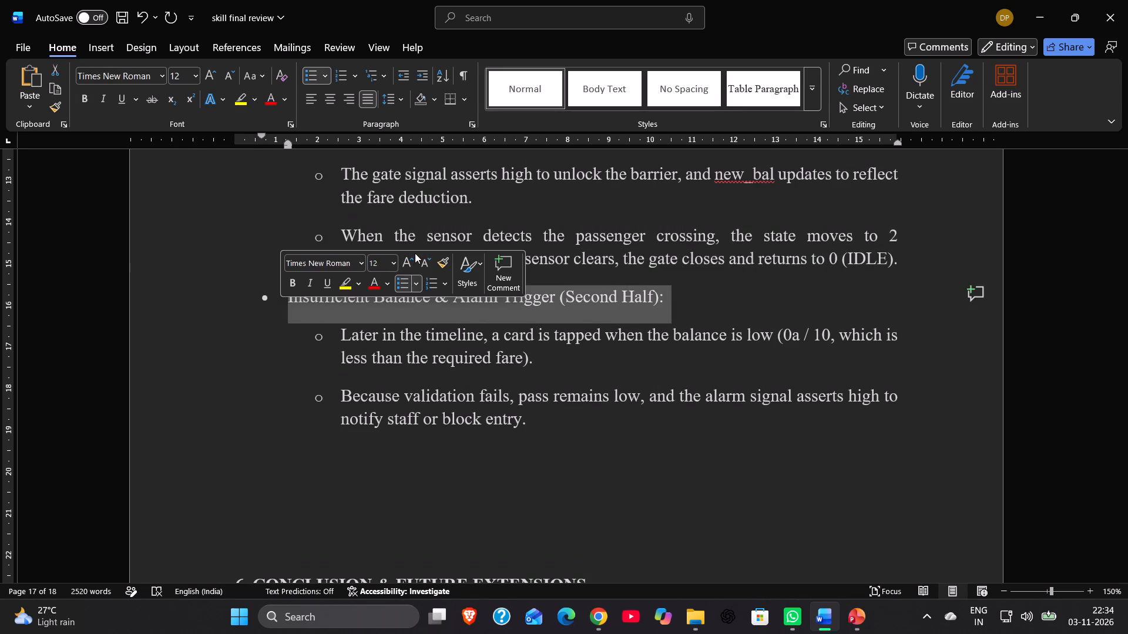
left_click(409, 258)
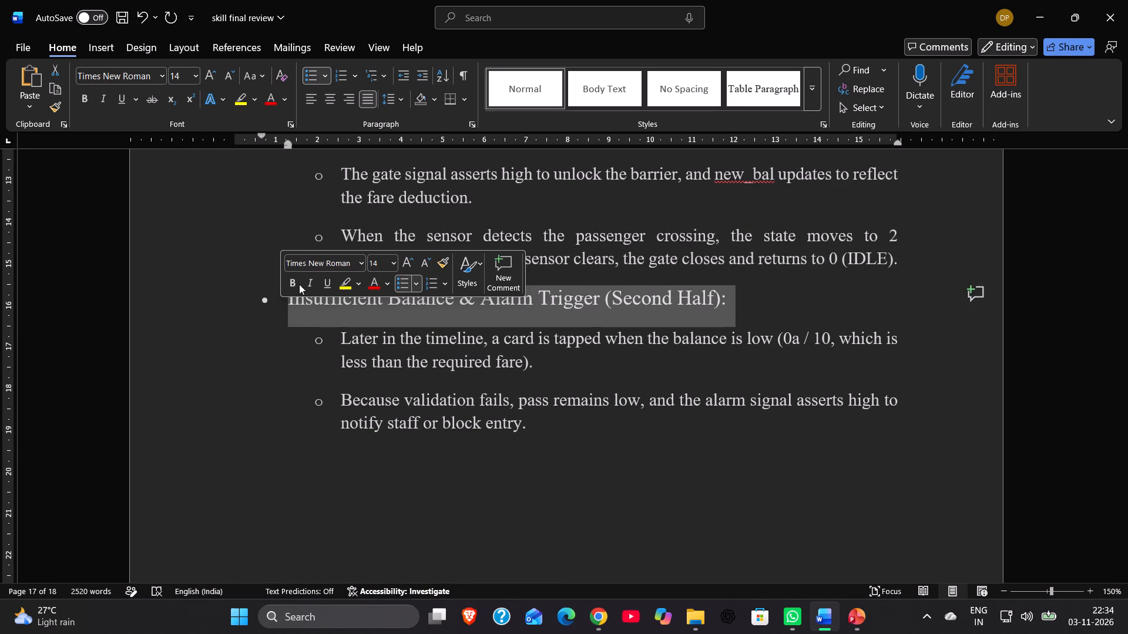
left_click(293, 284)
left_click(292, 348)
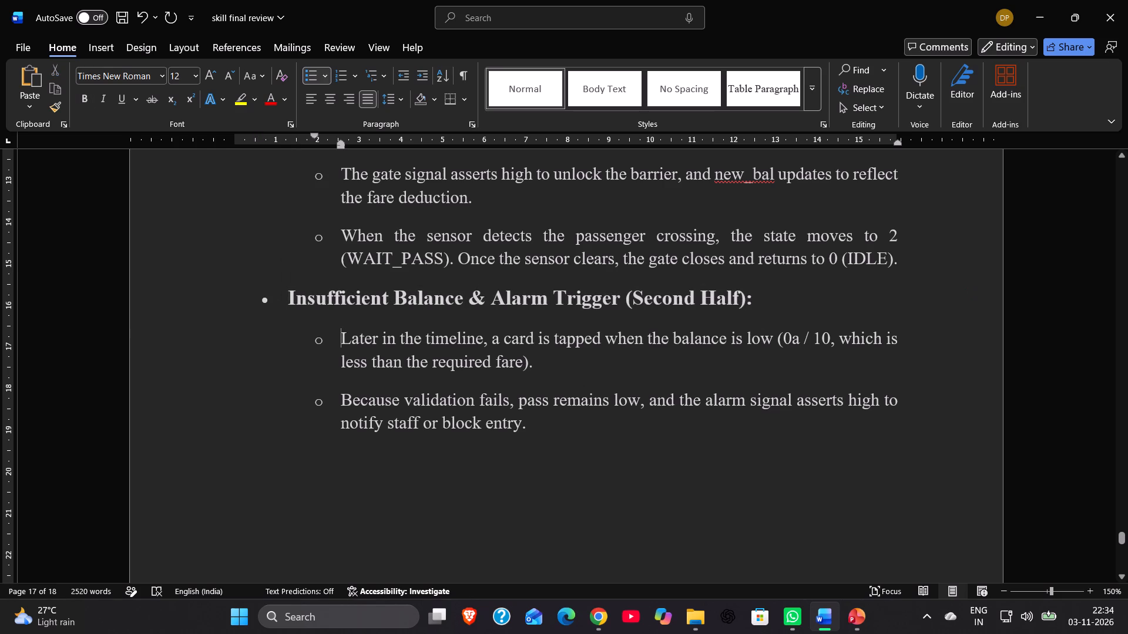
Make the bullet label "Successful Tap & Entry (First Half):" bold at font size 14.
scroll(358, 285, "up", 2)
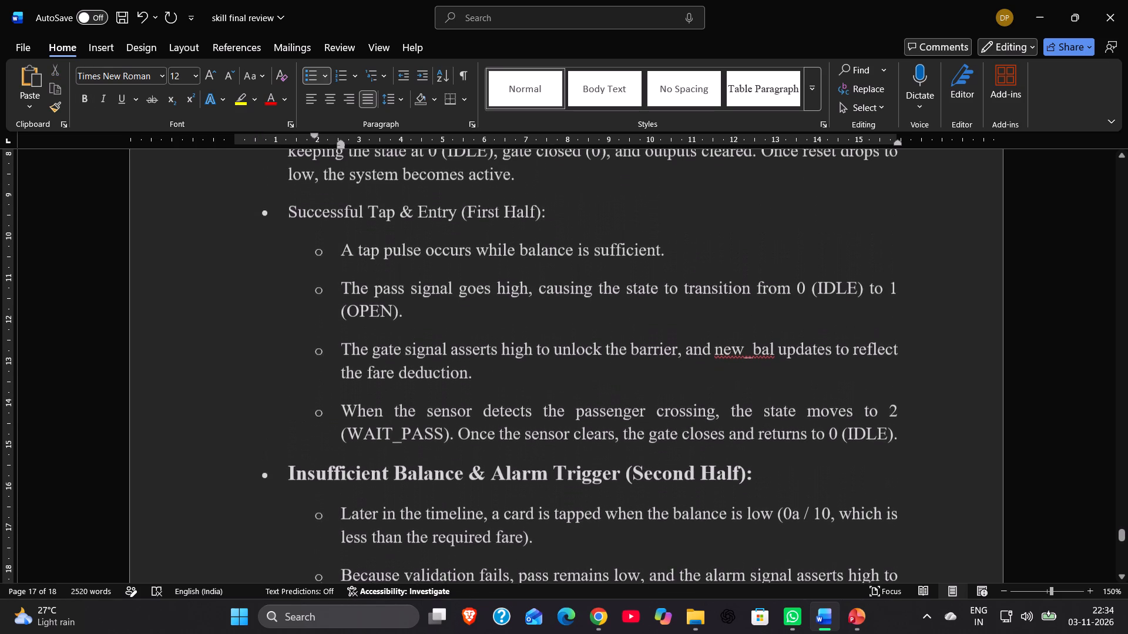
scroll(358, 285, "up", 2)
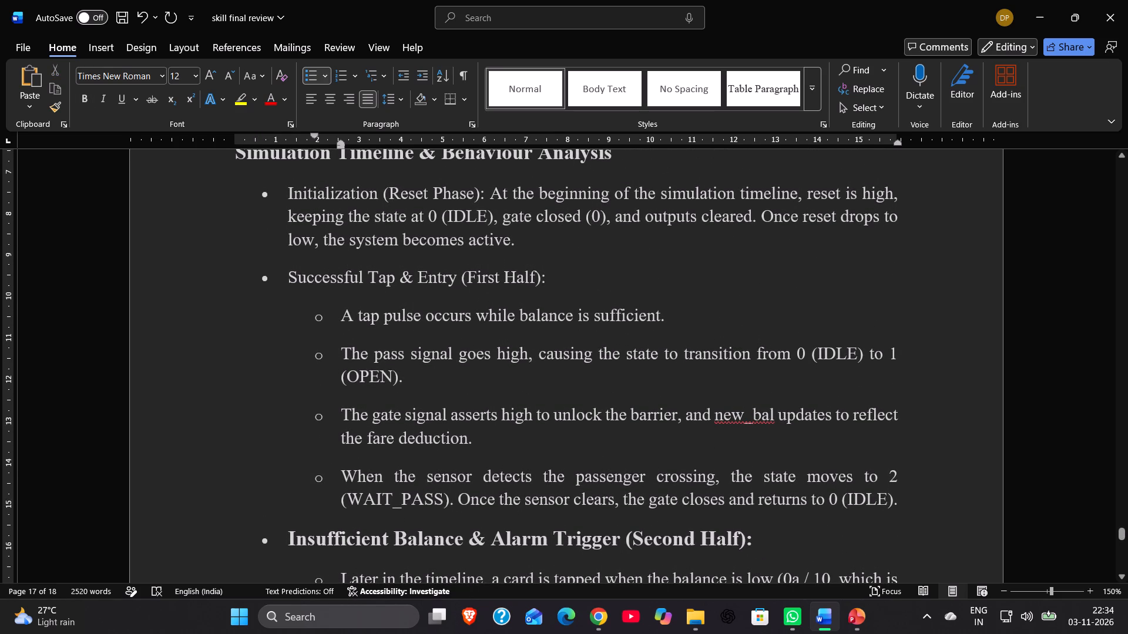
left_click_drag(552, 277, 300, 282)
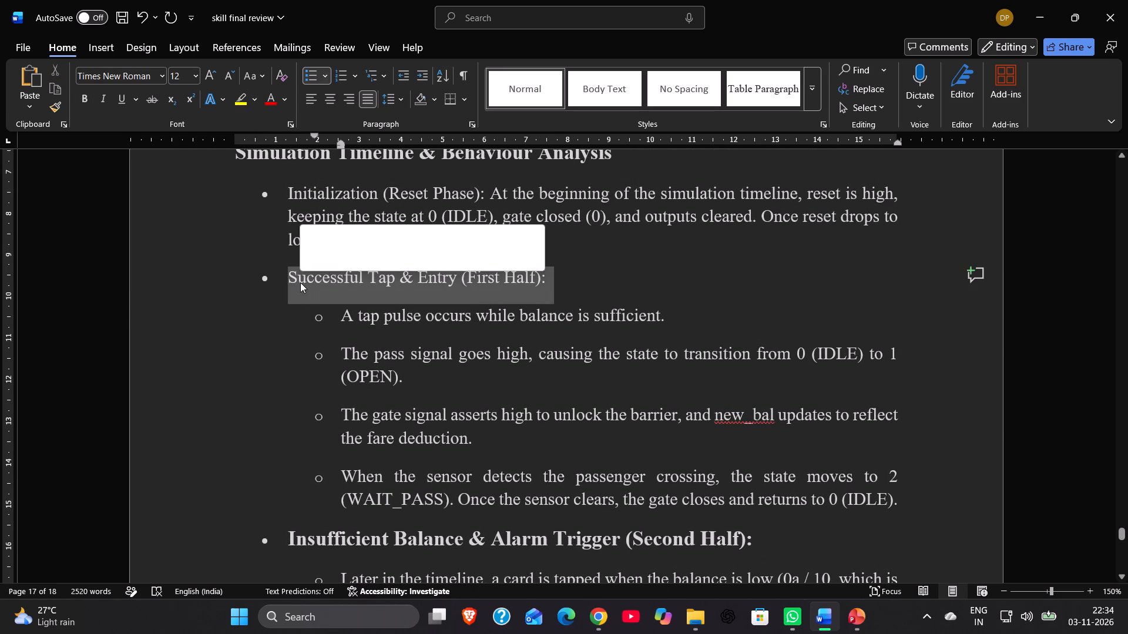
left_click(427, 233)
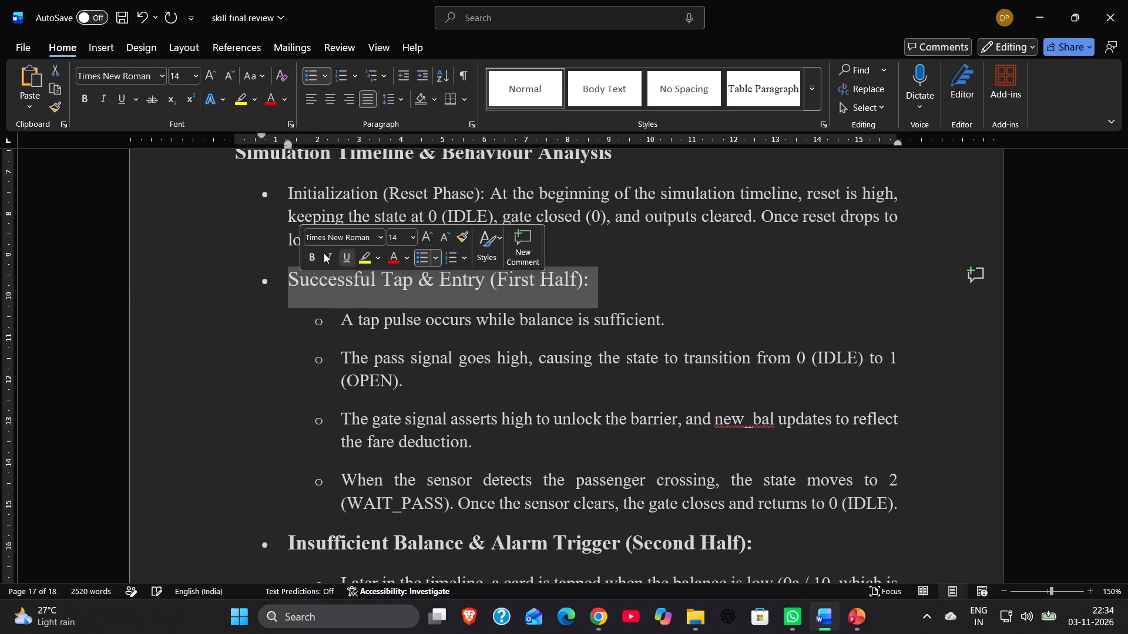
left_click(315, 253)
left_click(283, 343)
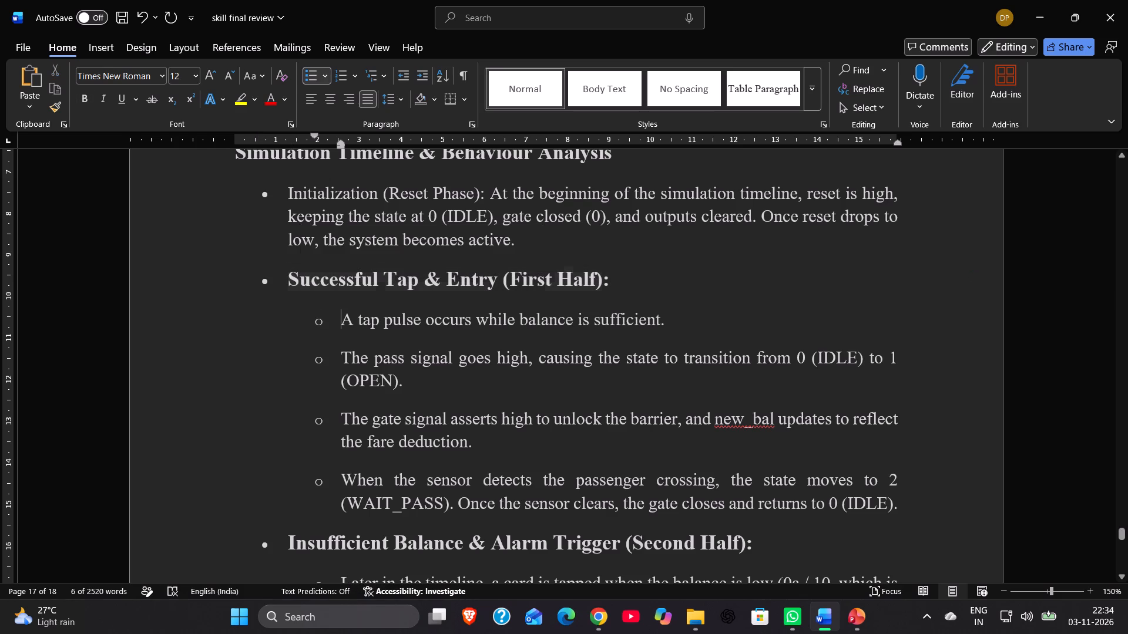
Make the bullet label "Initialization (Reset Phase):" bold at font size 12.
scroll(332, 257, "up", 1)
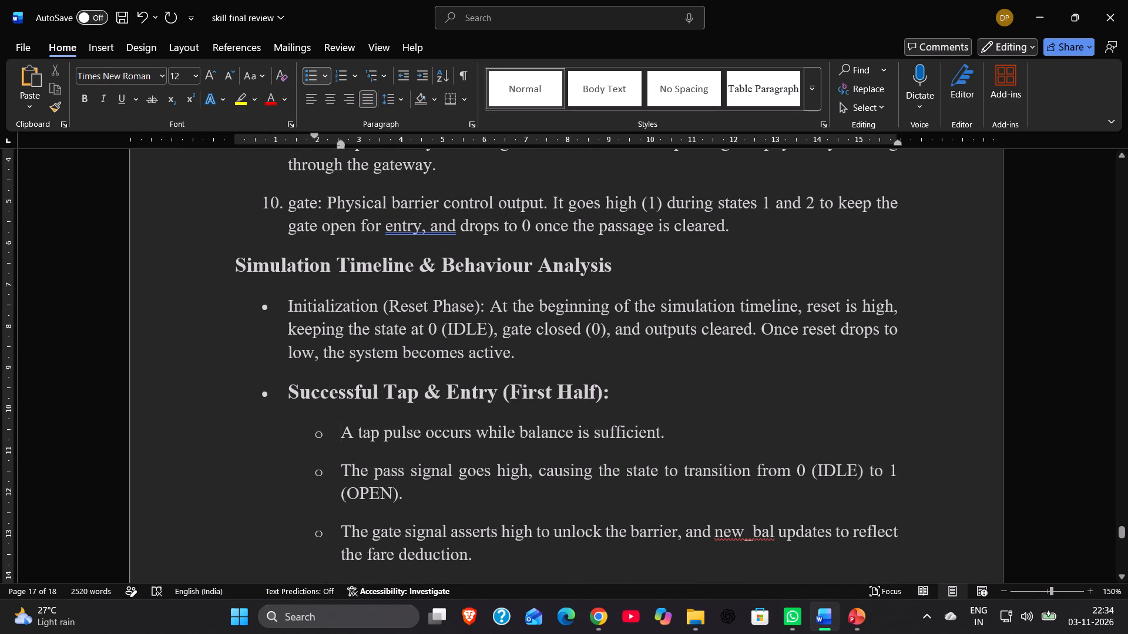
left_click_drag(486, 306, 307, 306)
left_click(434, 259)
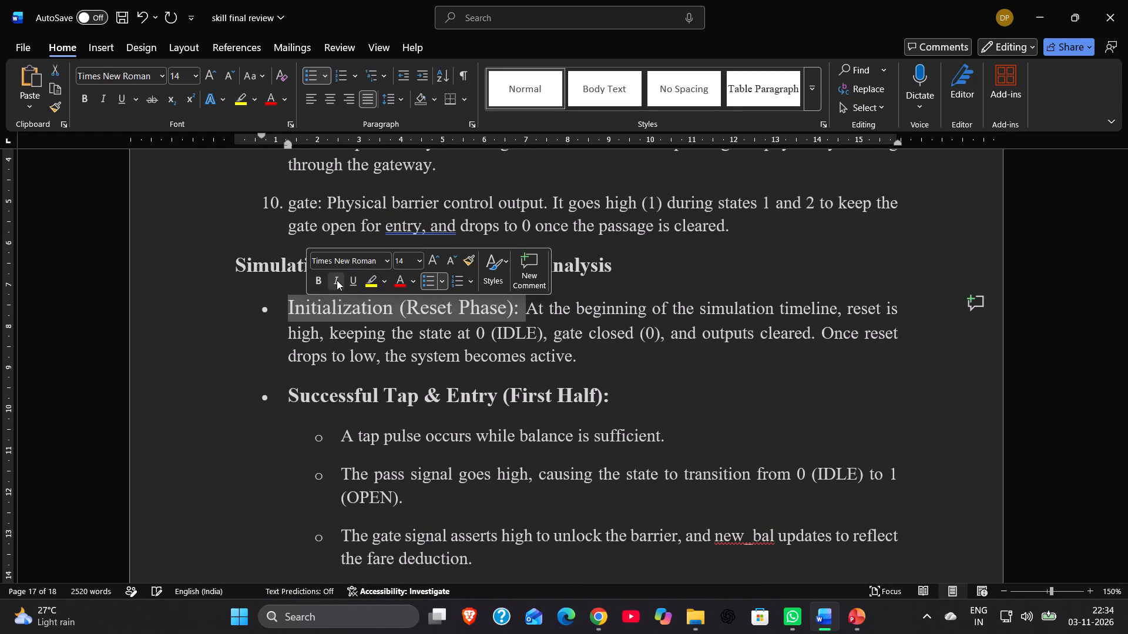
left_click(323, 278)
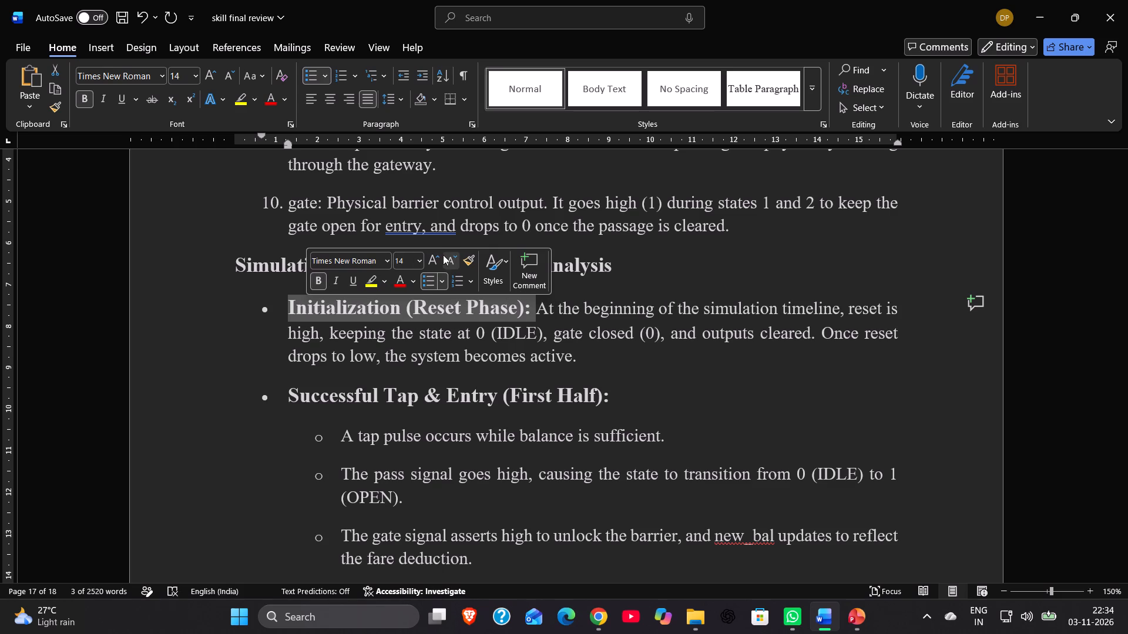
left_click(449, 256)
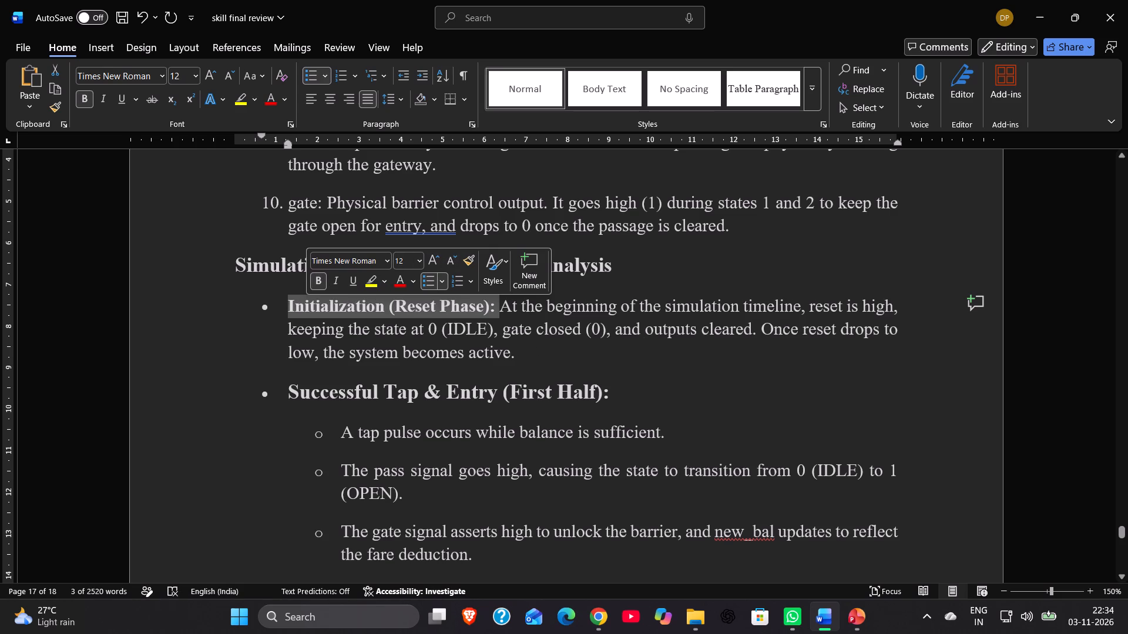
left_click(554, 353)
Reduce the bullet label "Successful Tap & Entry (First Half):" to font size 12.
left_click_drag(613, 393, 357, 394)
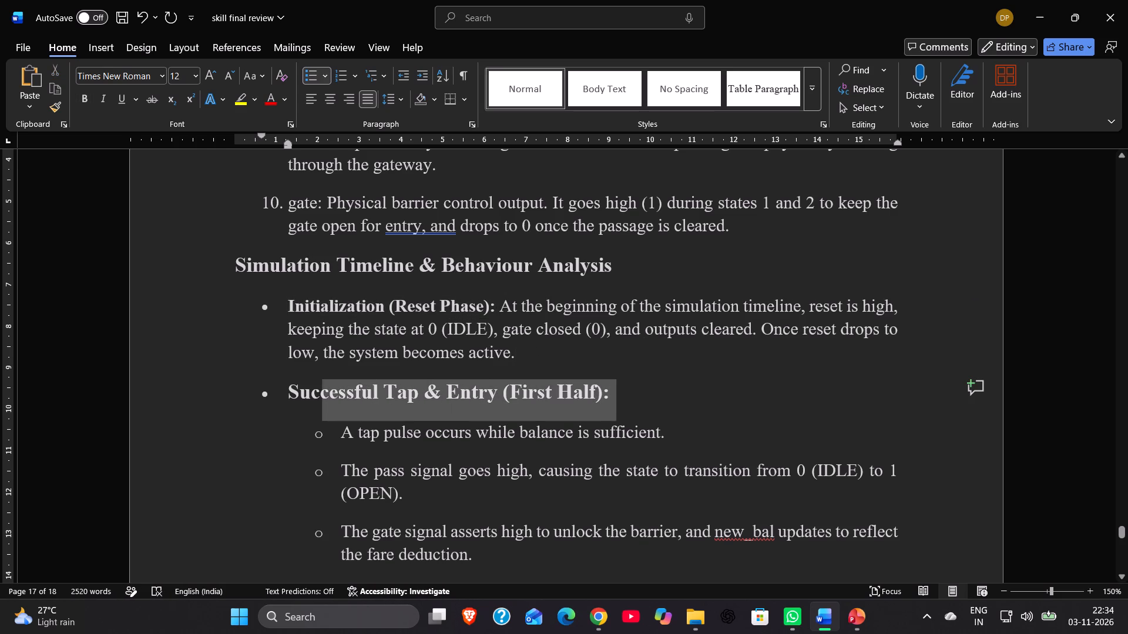
left_click_drag(357, 394, 318, 397)
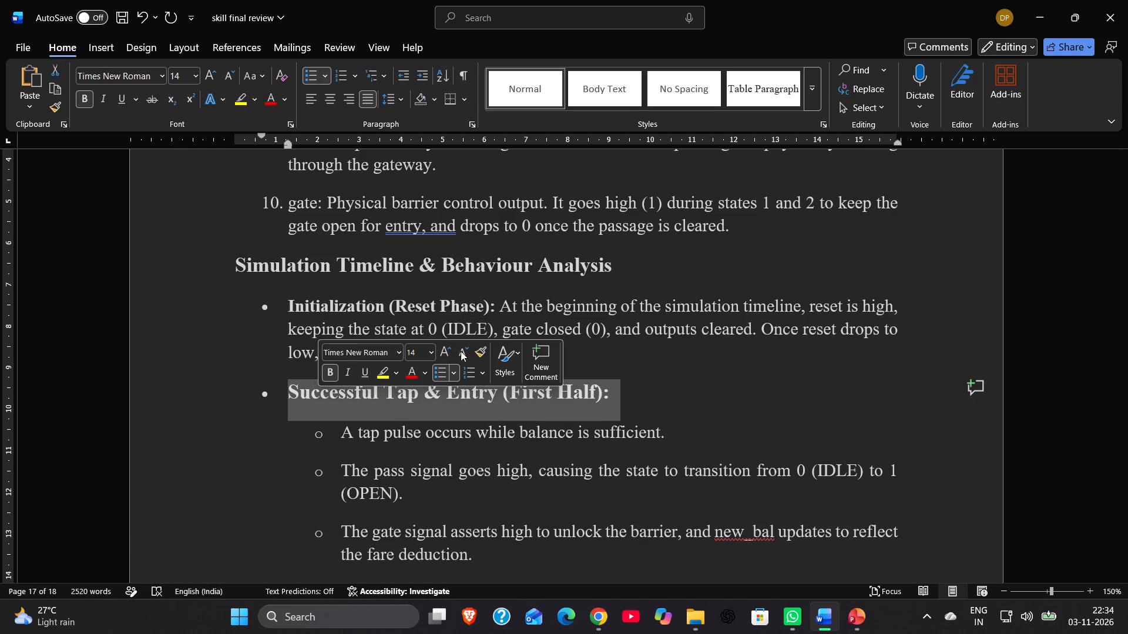
left_click(461, 350)
left_click(587, 374)
Reduce the bullet label "Insufficient Balance & Alarm Trigger (Second Half):" to font size 12.
scroll(587, 374, "down", 1)
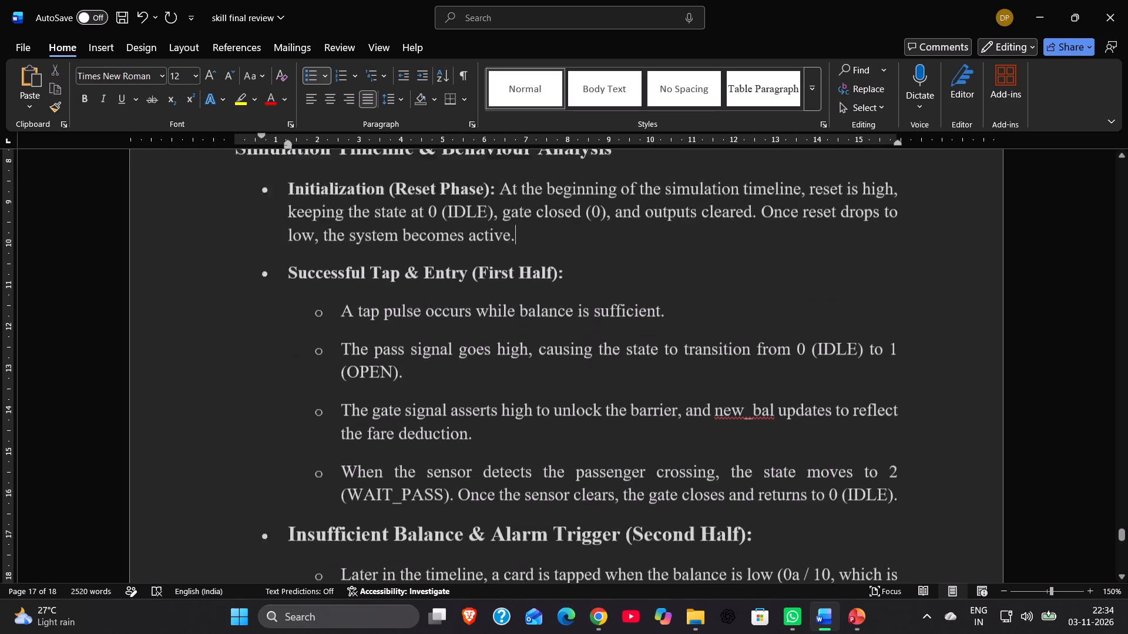
scroll(587, 374, "down", 1)
left_click_drag(758, 438, 709, 436)
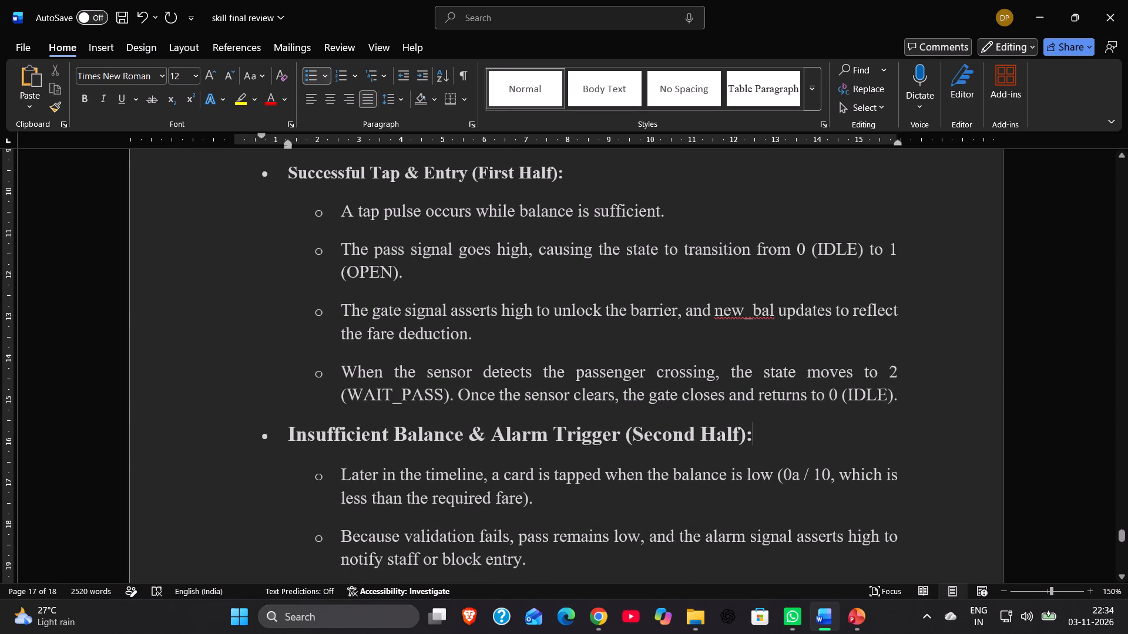
left_click_drag(709, 436, 336, 457)
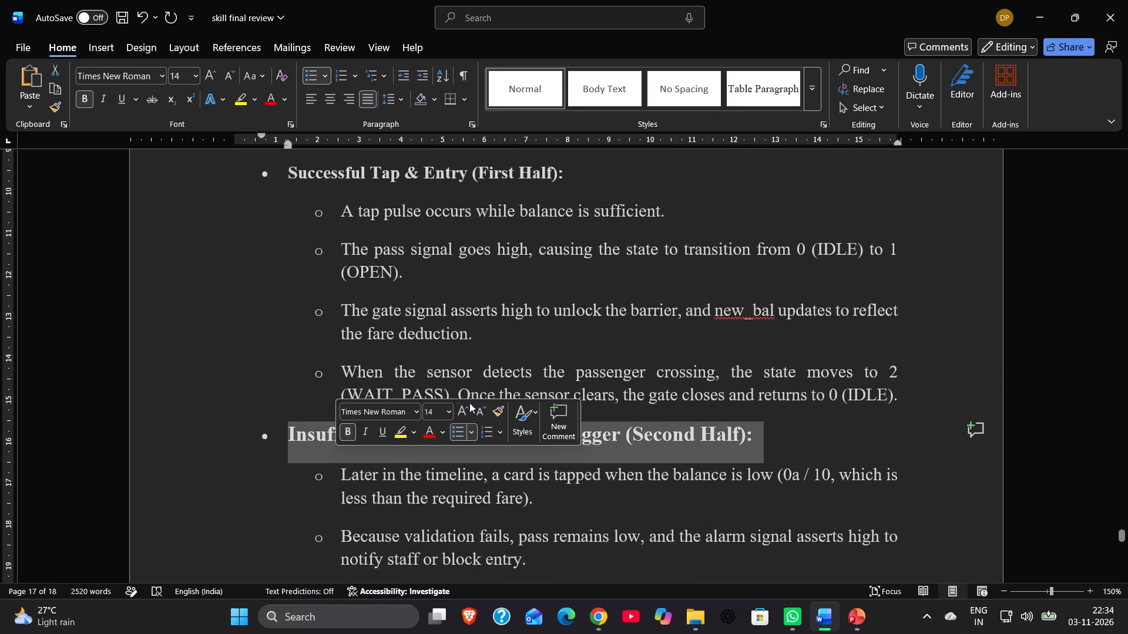
left_click(478, 407)
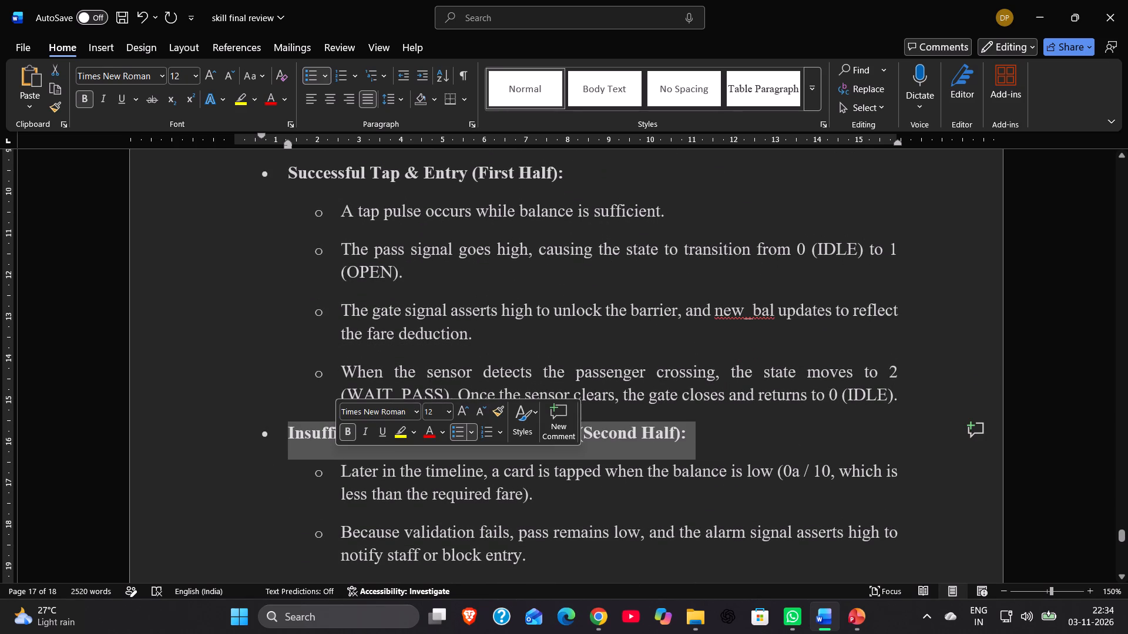
left_click(568, 338)
Add two blank lines above the "6. CONCLUSION & FUTURE EXTENSIONS" heading so that section 6 starts on a new page.
scroll(568, 338, "down", 3)
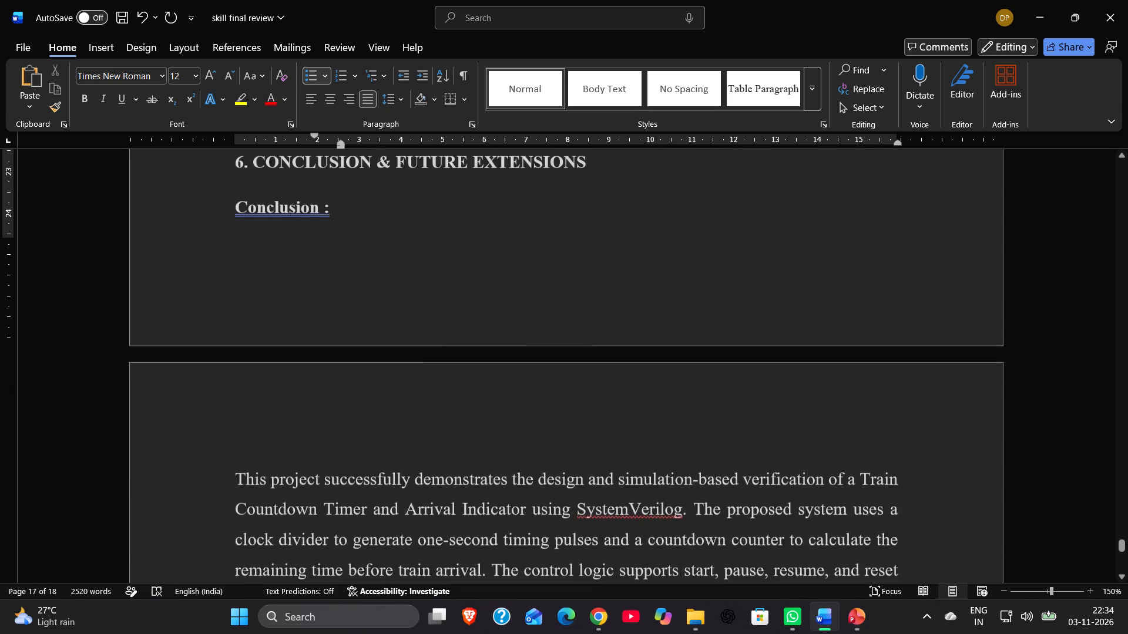
scroll(568, 338, "down", 5)
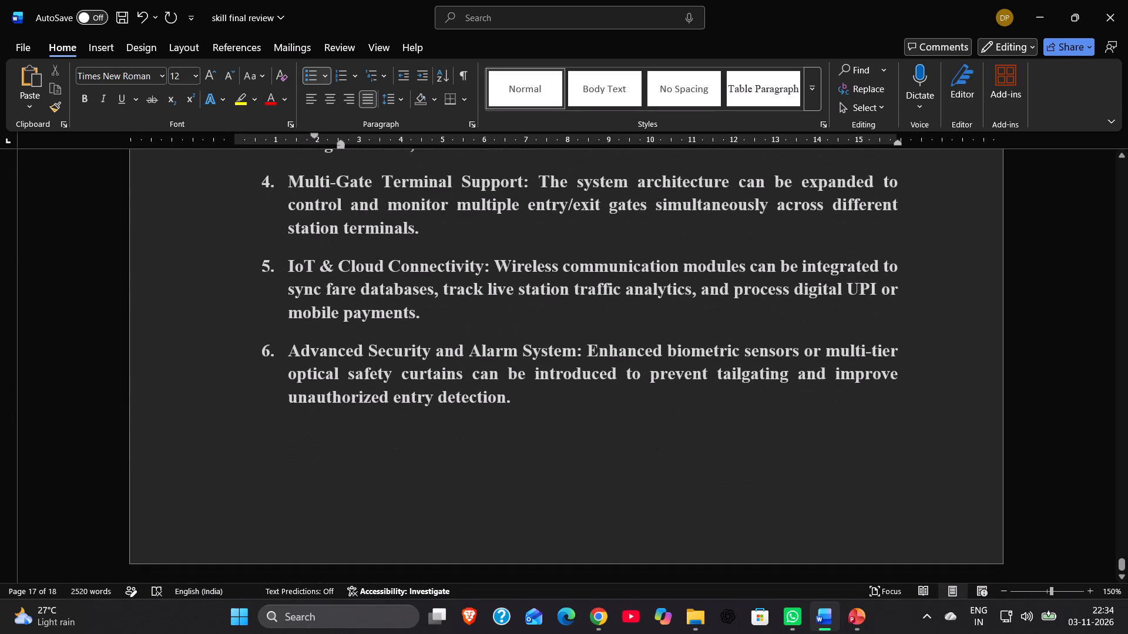
scroll(568, 338, "down", 2)
scroll(568, 338, "up", 5)
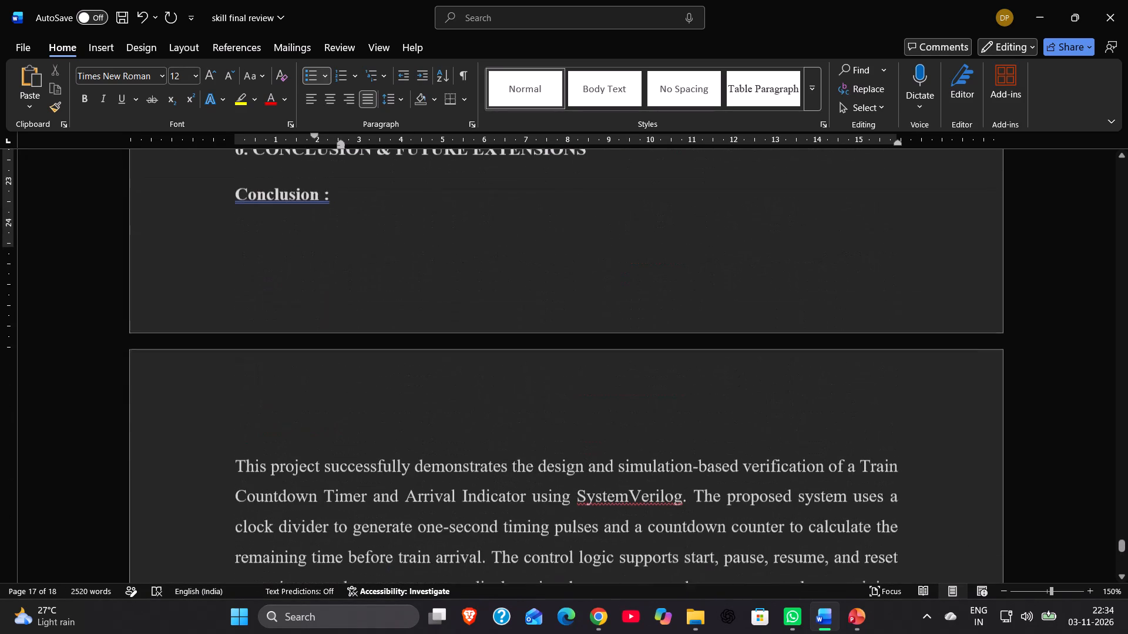
scroll(568, 338, "up", 1)
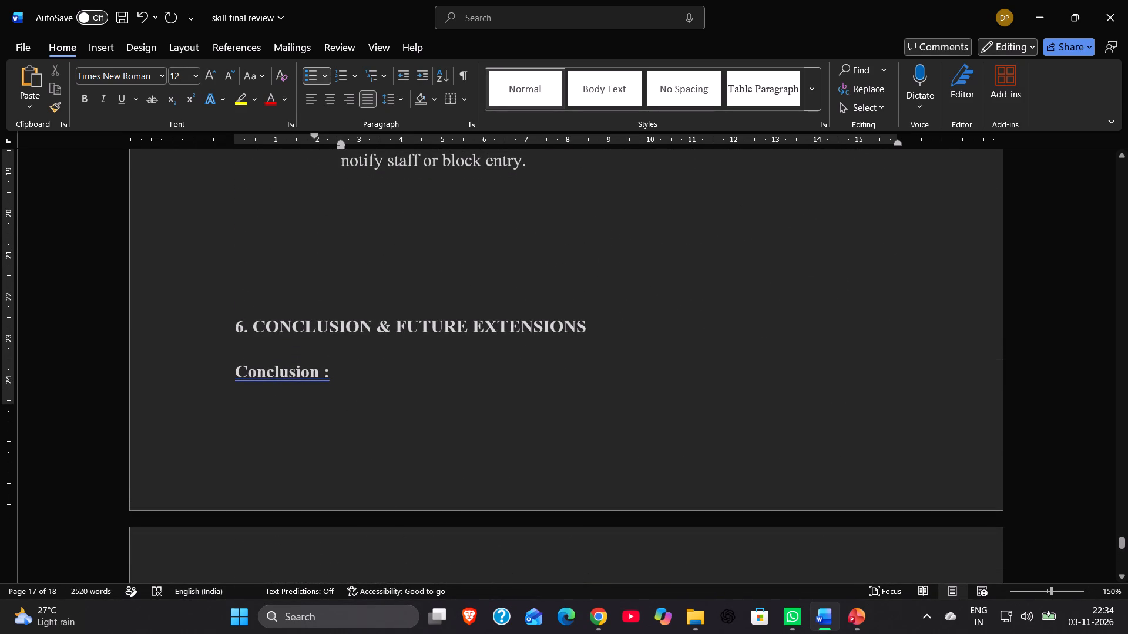
left_click(325, 303)
key("Return")
key("Return")
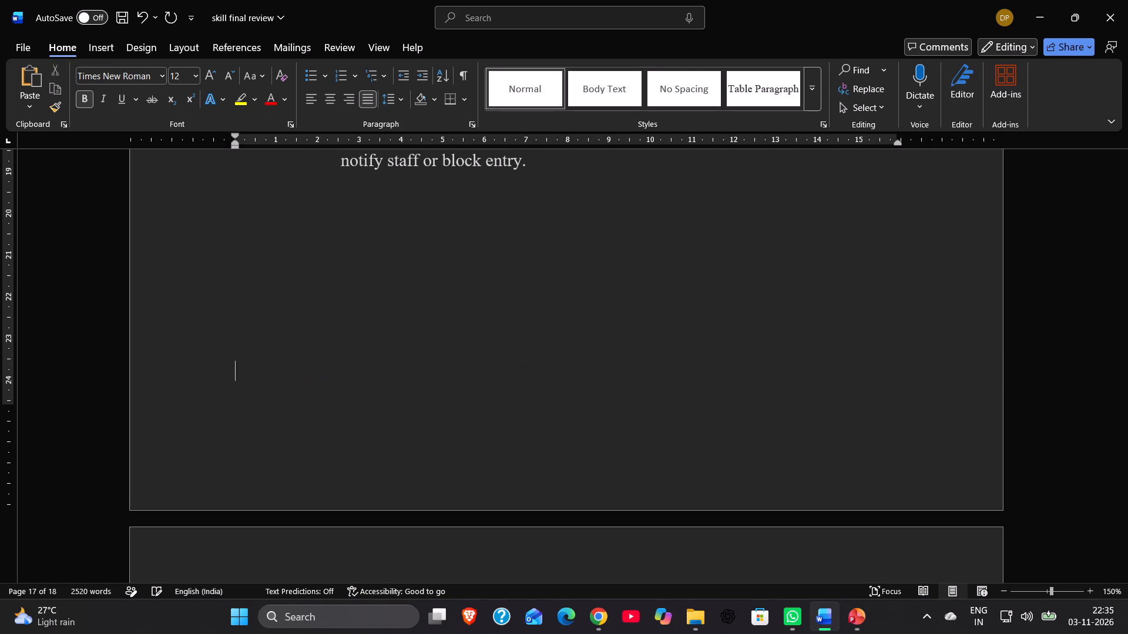
Set the headings "6. CONCLUSION & FUTURE EXTENSIONS" and "Conclusion :" to font size 14.
scroll(325, 303, "down", 6)
scroll(325, 303, "up", 1)
scroll(325, 303, "down", 1)
scroll(325, 303, "up", 1)
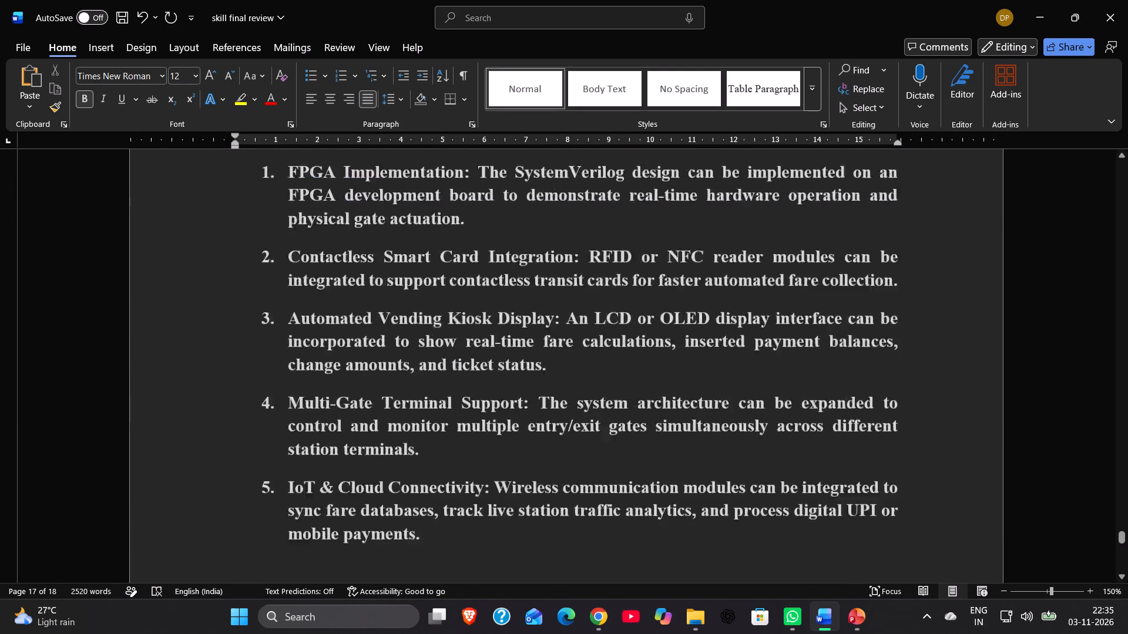
scroll(325, 303, "up", 1)
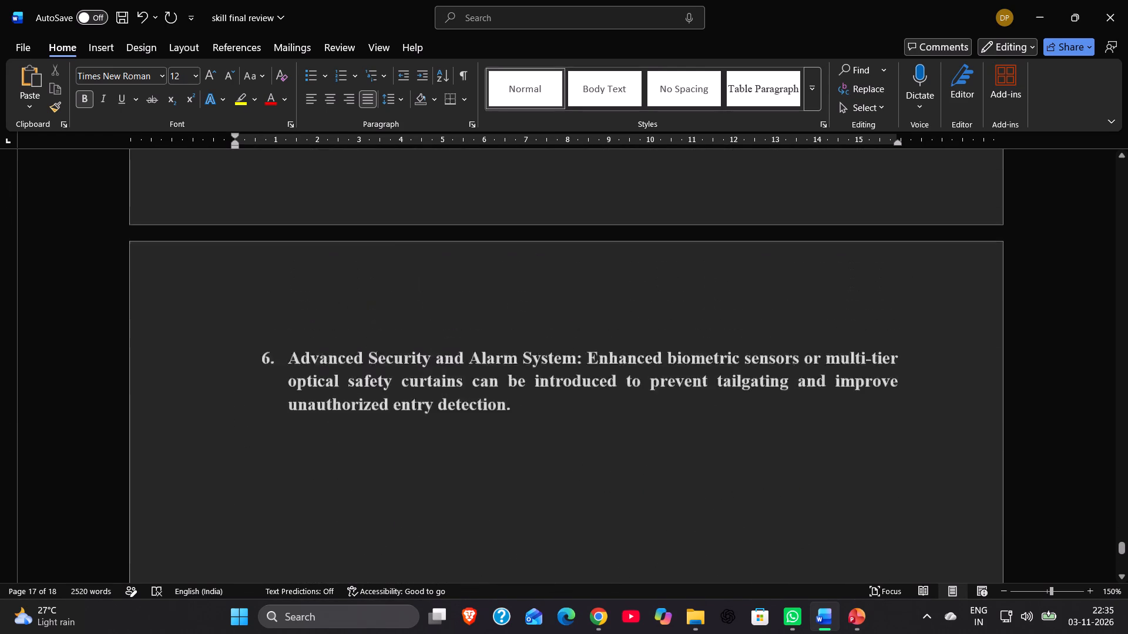
scroll(325, 303, "up", 4)
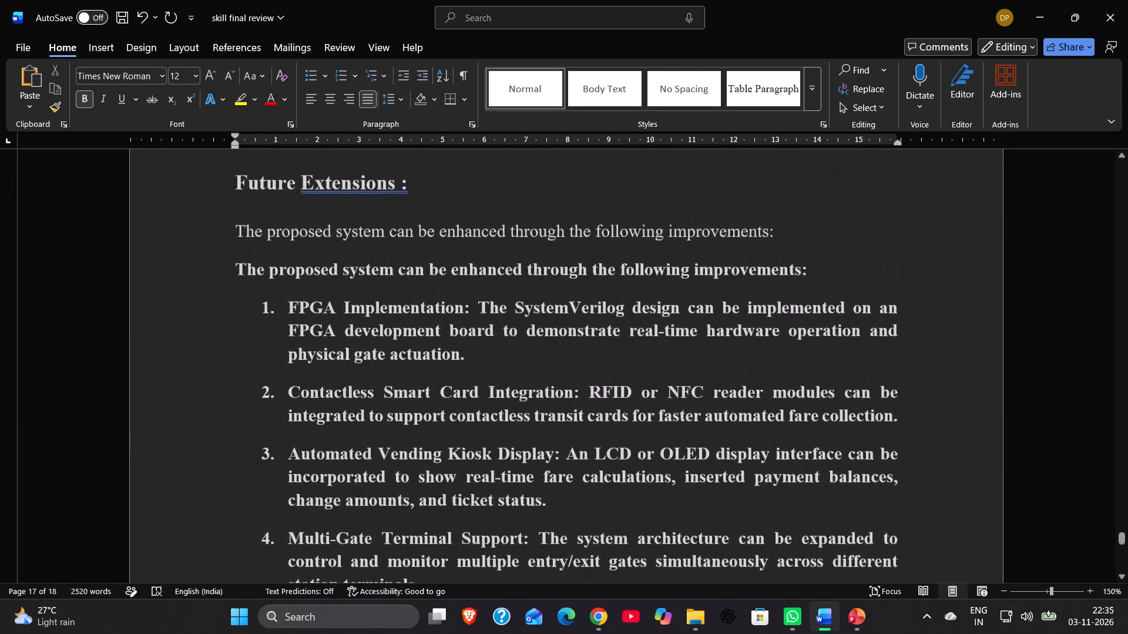
scroll(325, 303, "up", 3)
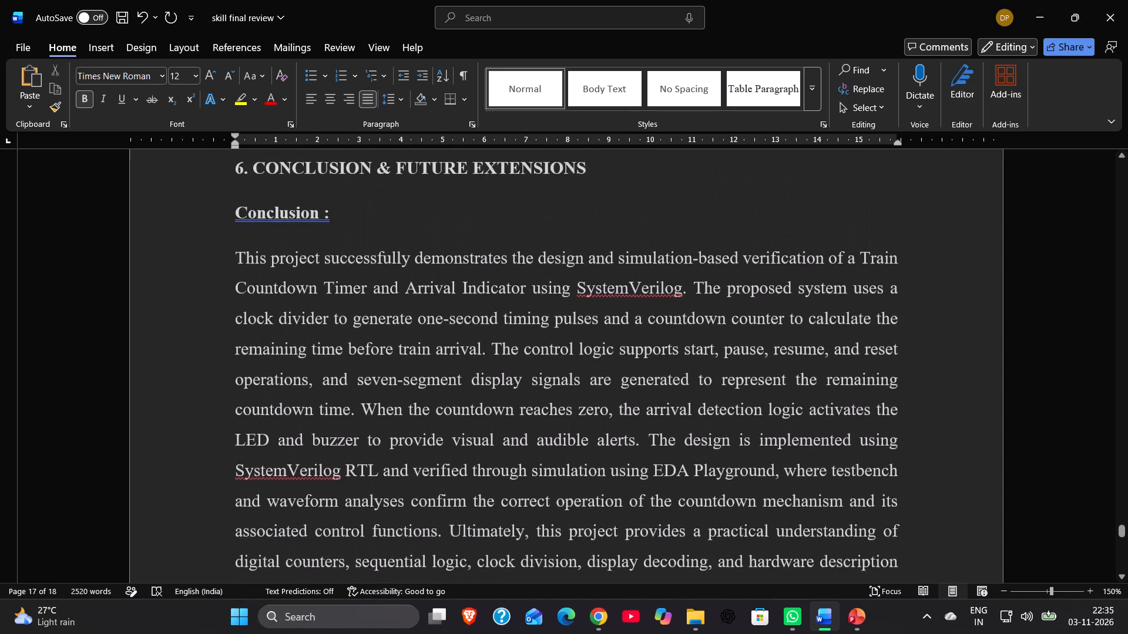
scroll(325, 303, "up", 1)
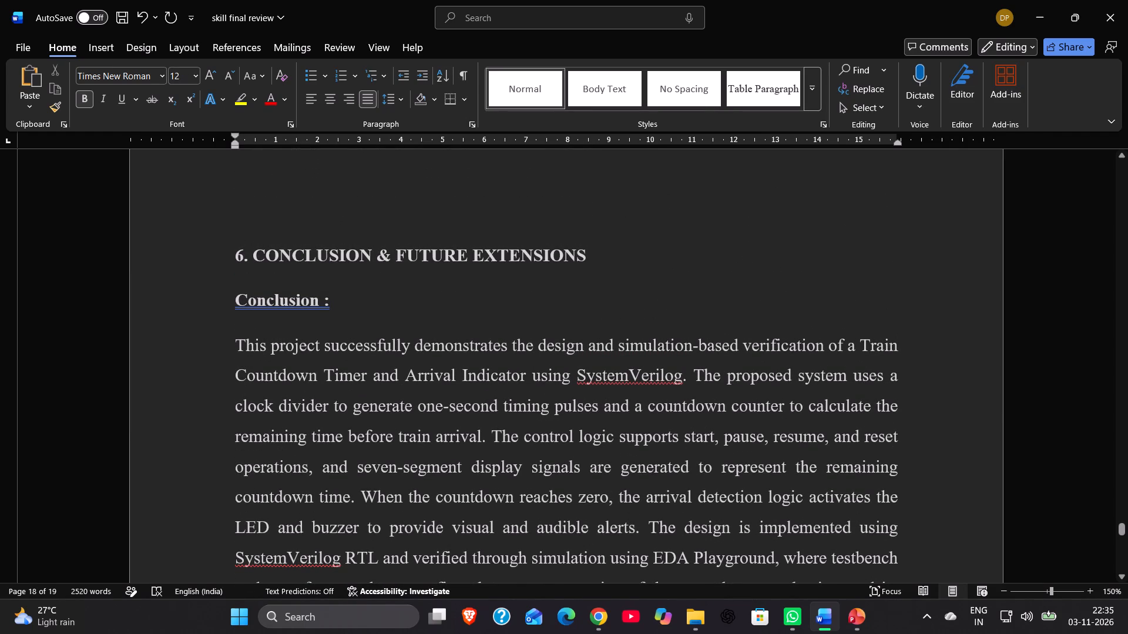
left_click_drag(345, 302, 233, 240)
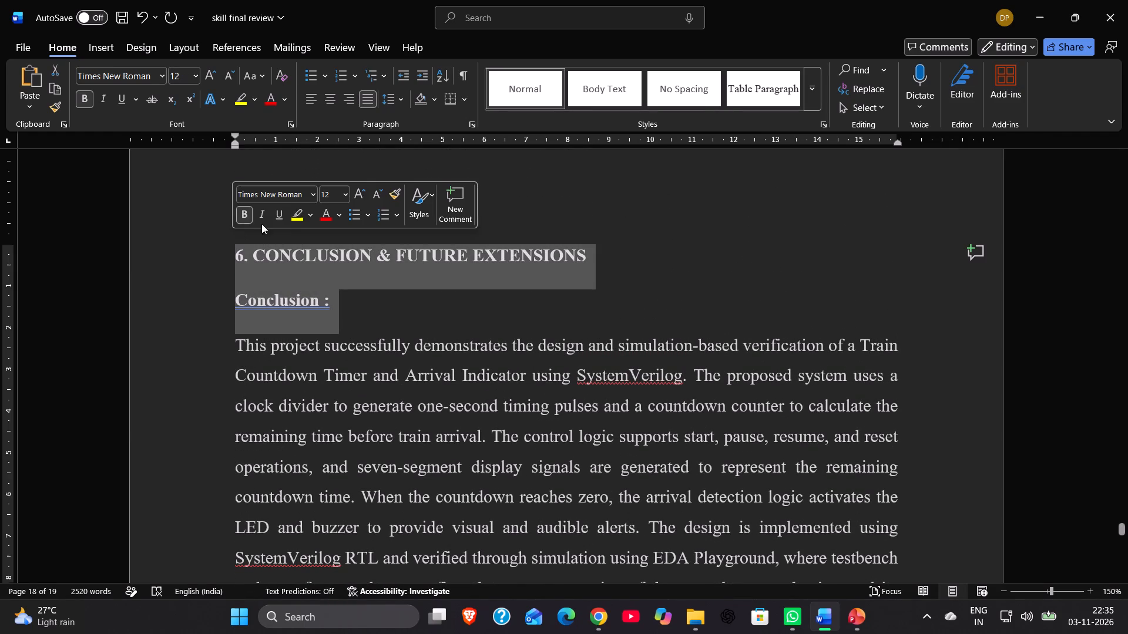
left_click(360, 188)
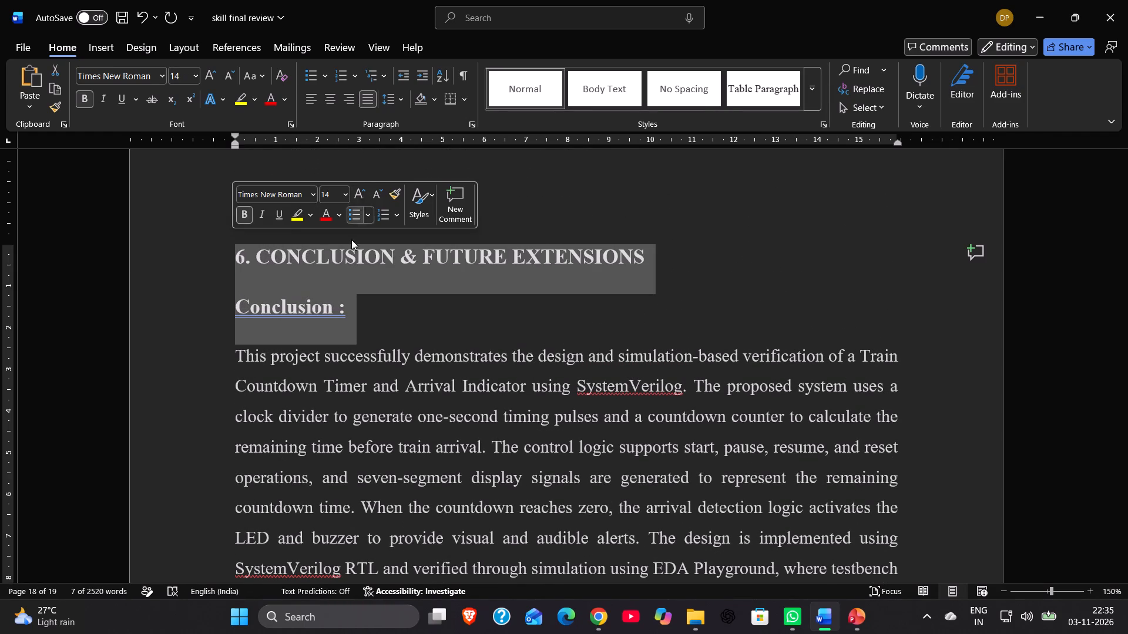
left_click(381, 304)
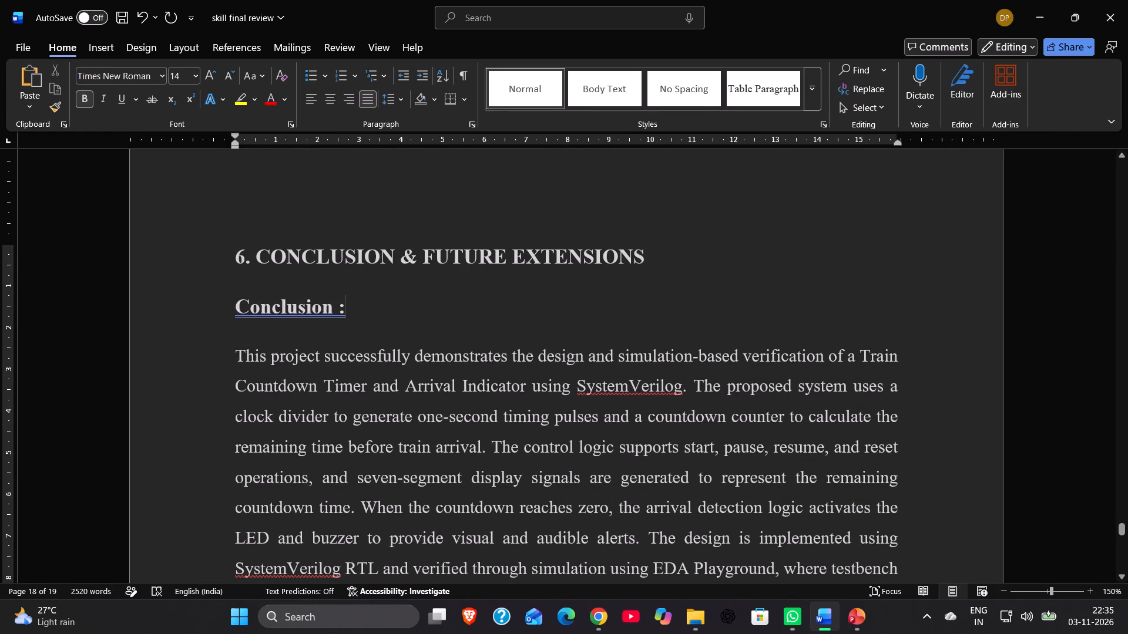
Indent the first line of the conclusion paragraph, starting "This project successfully demonstrates", by two tab stops.
left_click(233, 357)
key("Tab")
key("space")
key("Tab")
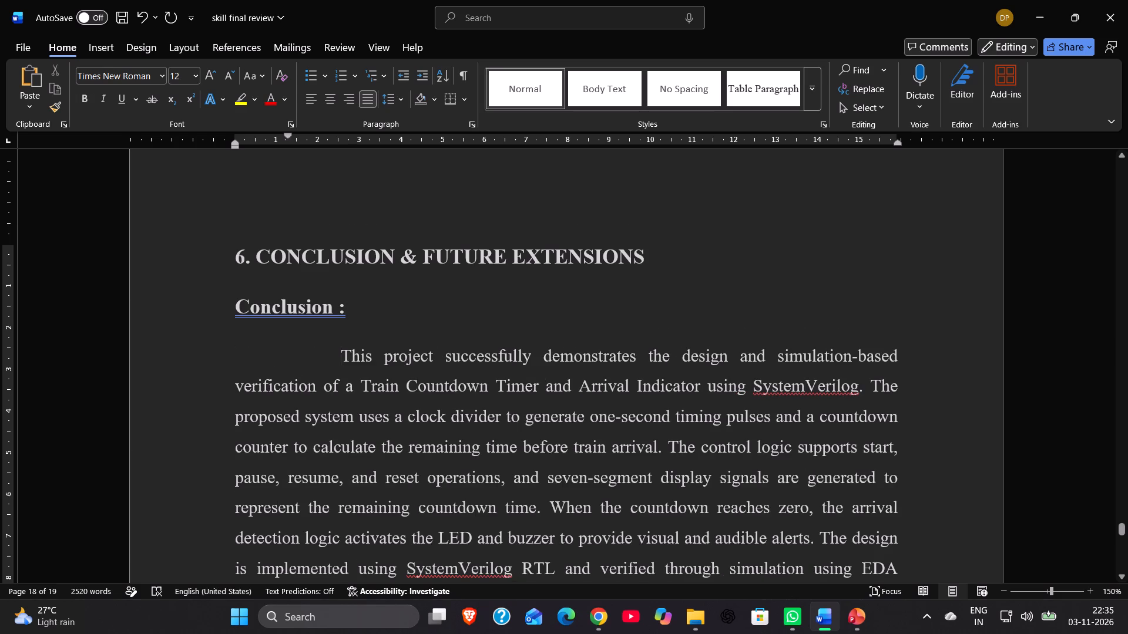
Check the font and size of the conclusion paragraph and look over its text down to the "Future Extensions :" heading.
scroll(335, 352, "down", 1)
left_click_drag(338, 238, 748, 603)
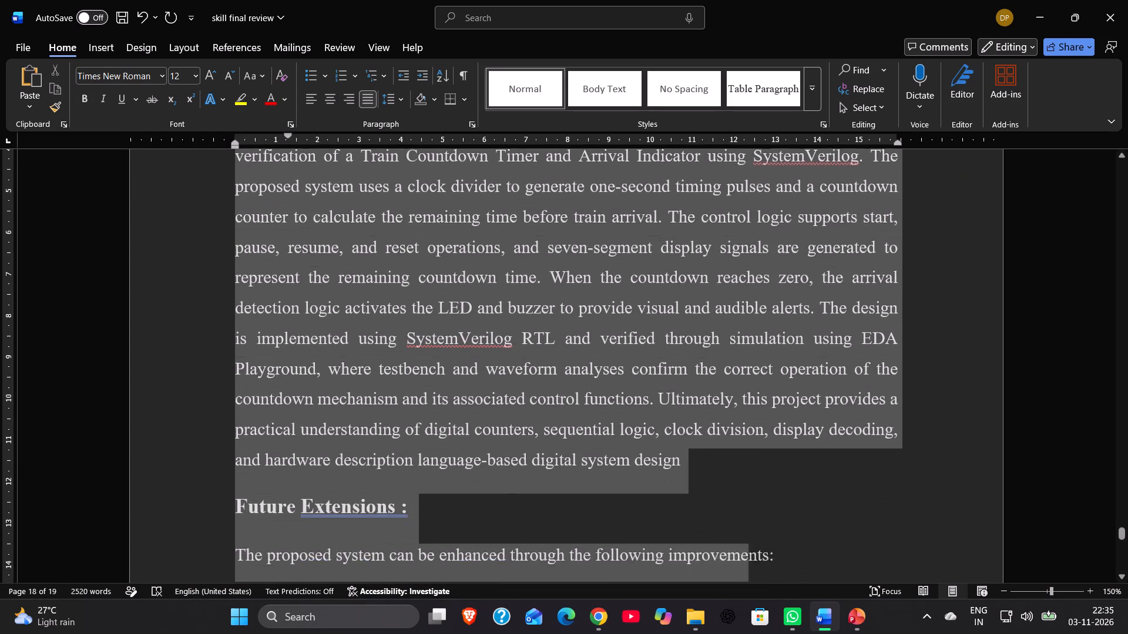
left_click_drag(748, 603, 687, 366)
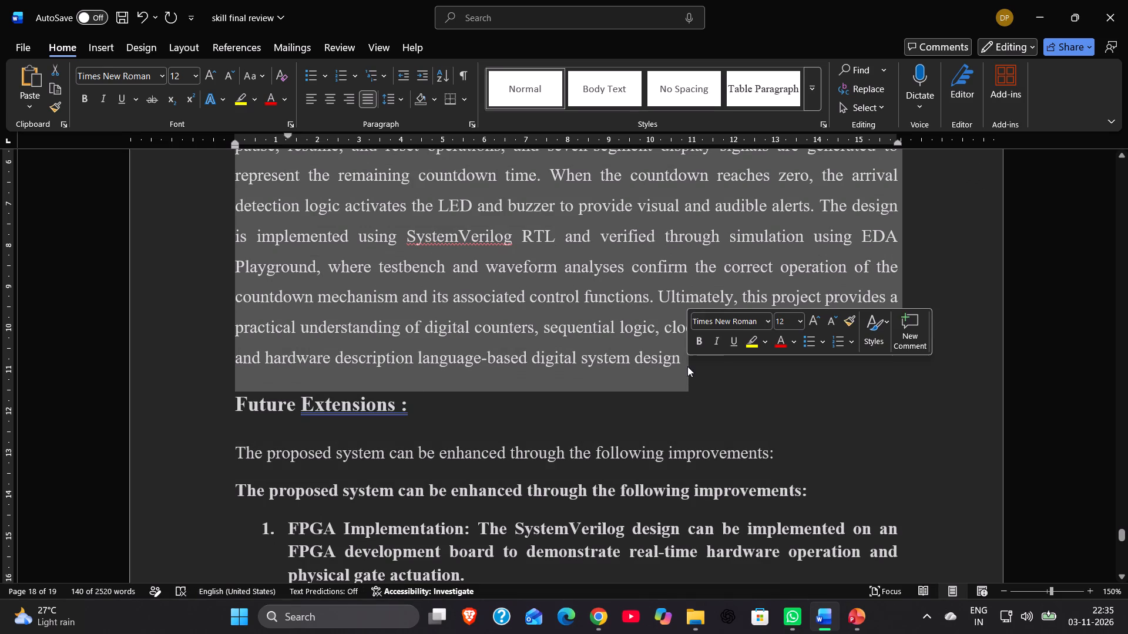
left_click(736, 410)
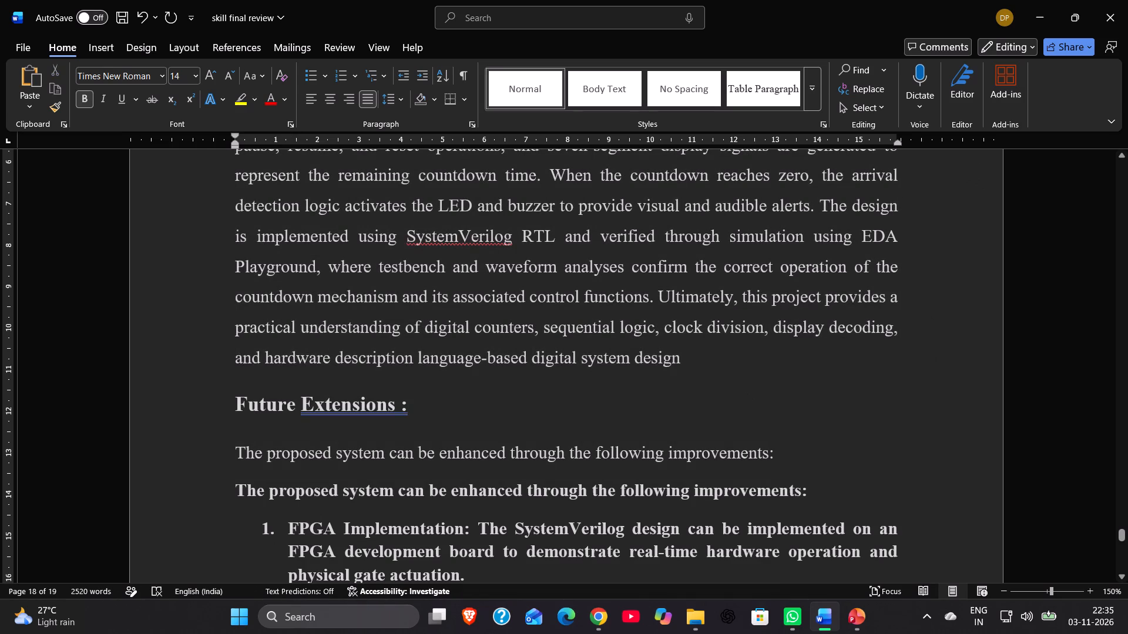
scroll(650, 349, "right", 1)
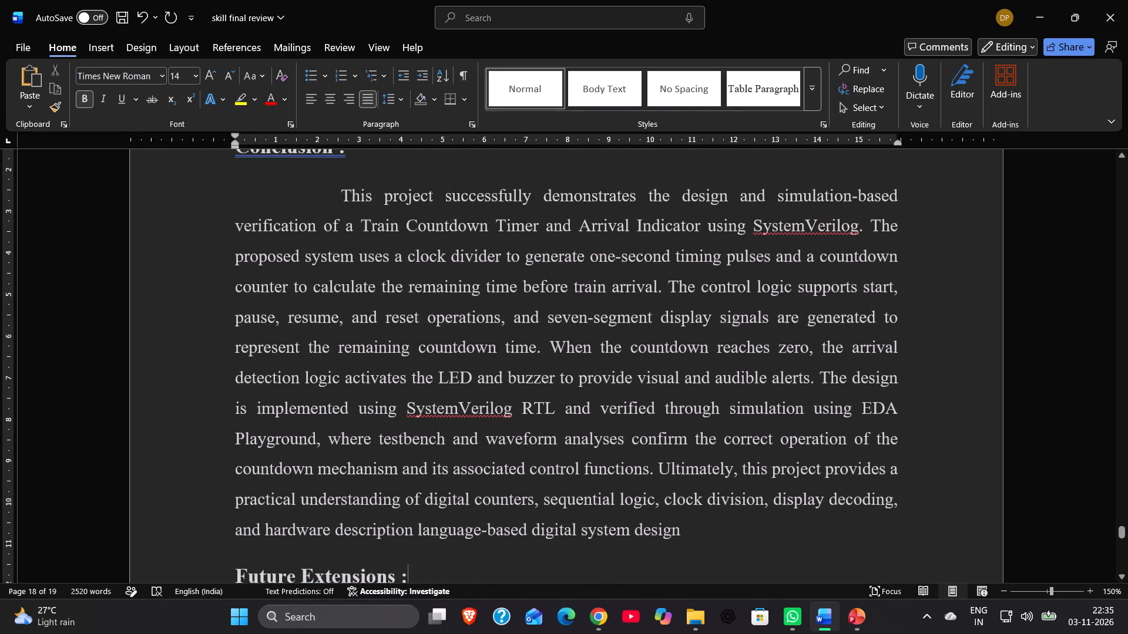
scroll(650, 349, "right", 1)
scroll(650, 349, "down", 1)
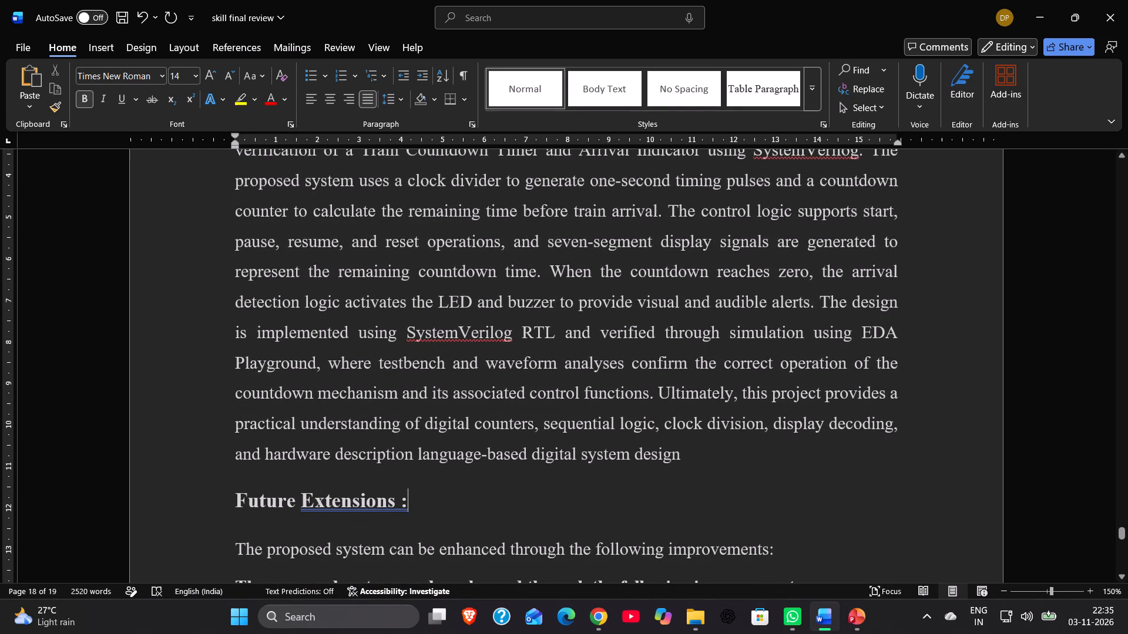
Delete the duplicate non-bold sentence "The proposed system can be enhanced through the following improvements:" below the "Future Extensions :" heading.
scroll(650, 349, "down", 1)
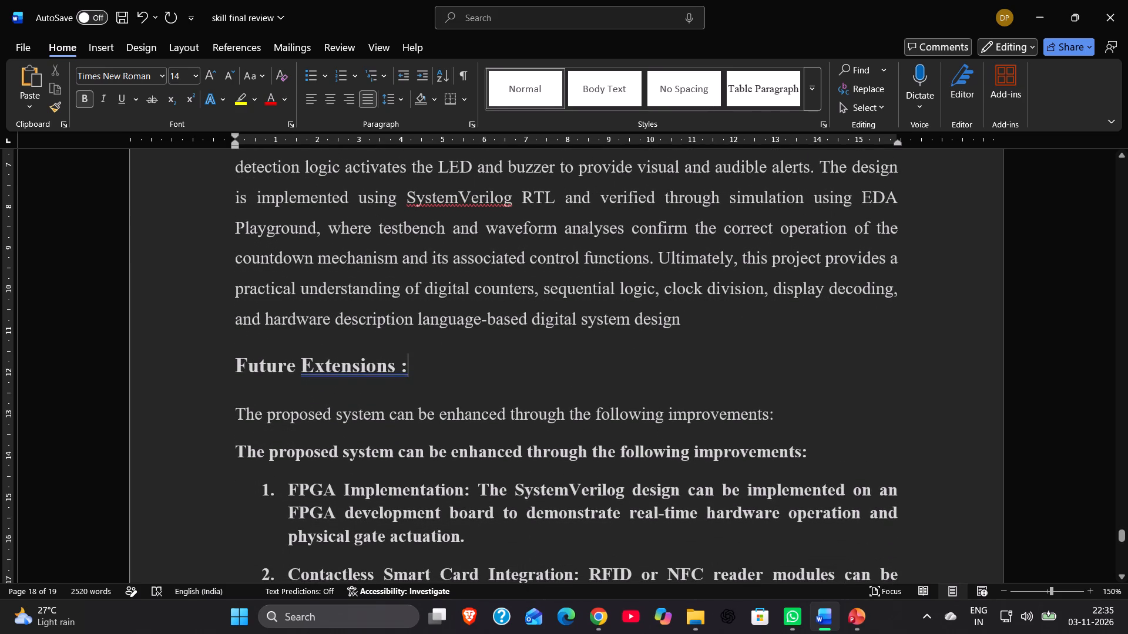
left_click_drag(427, 366, 249, 358)
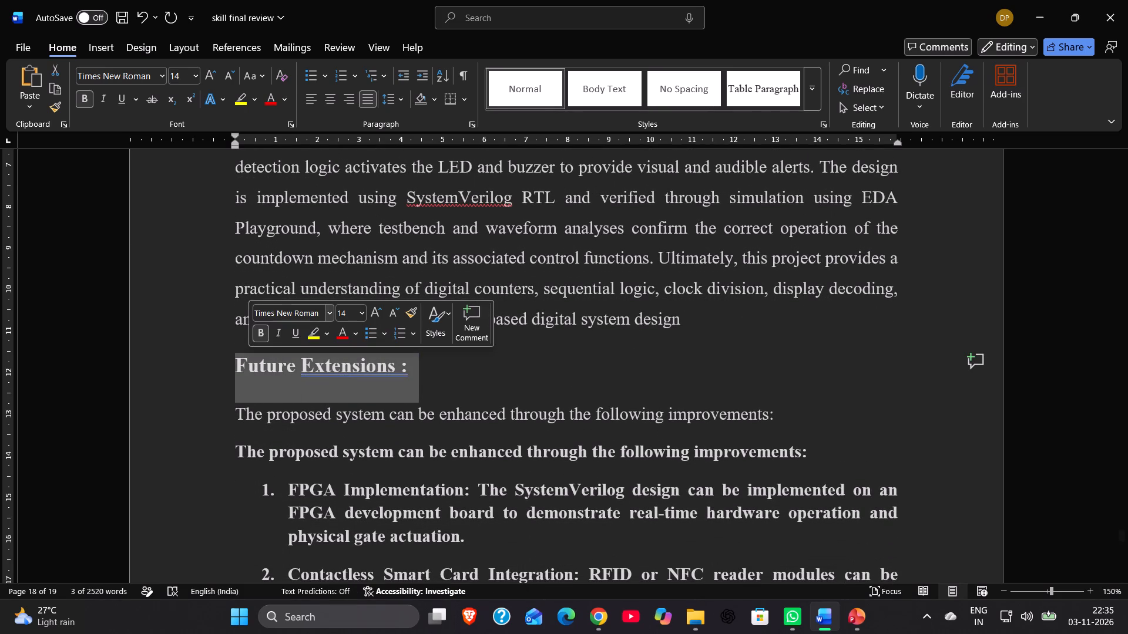
left_click(506, 356)
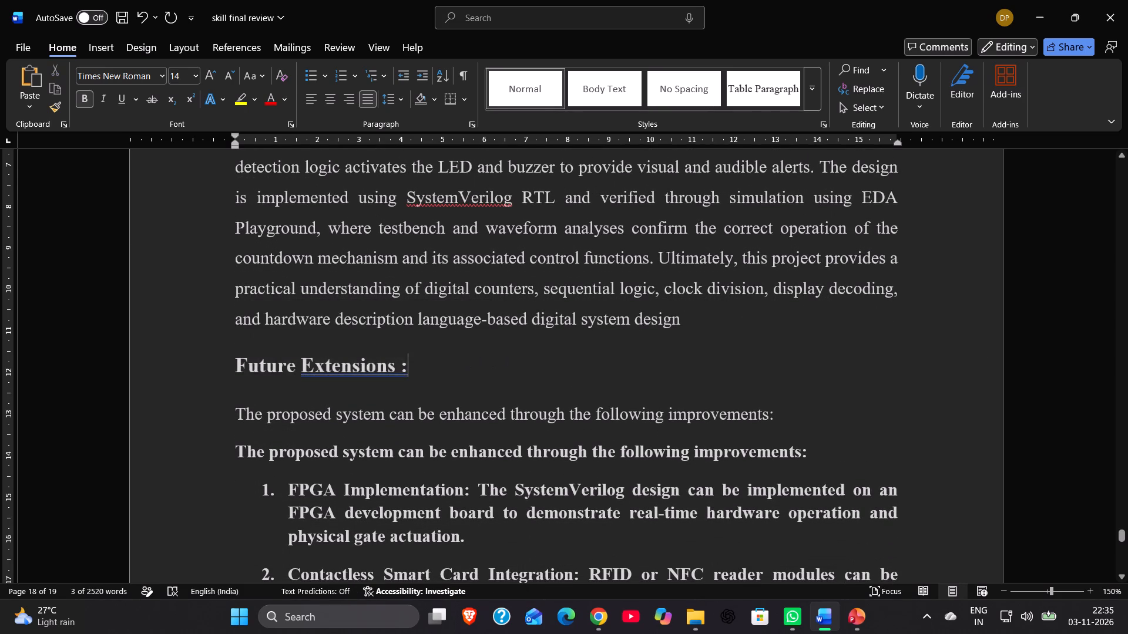
scroll(506, 356, "down", 1)
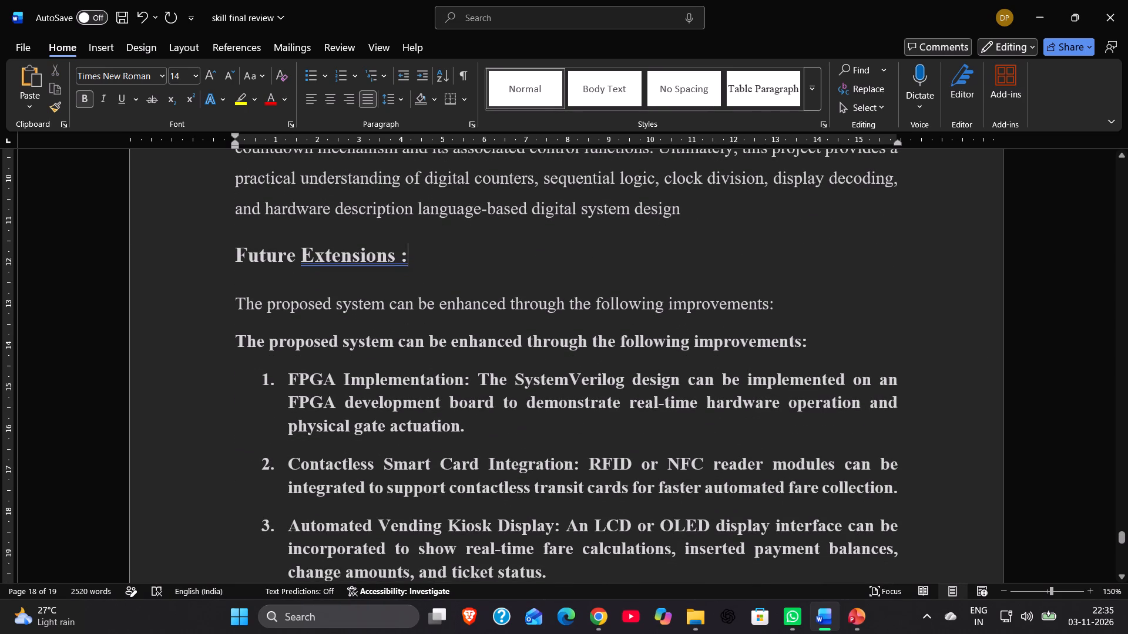
left_click(234, 307)
left_click_drag(233, 336, 229, 280)
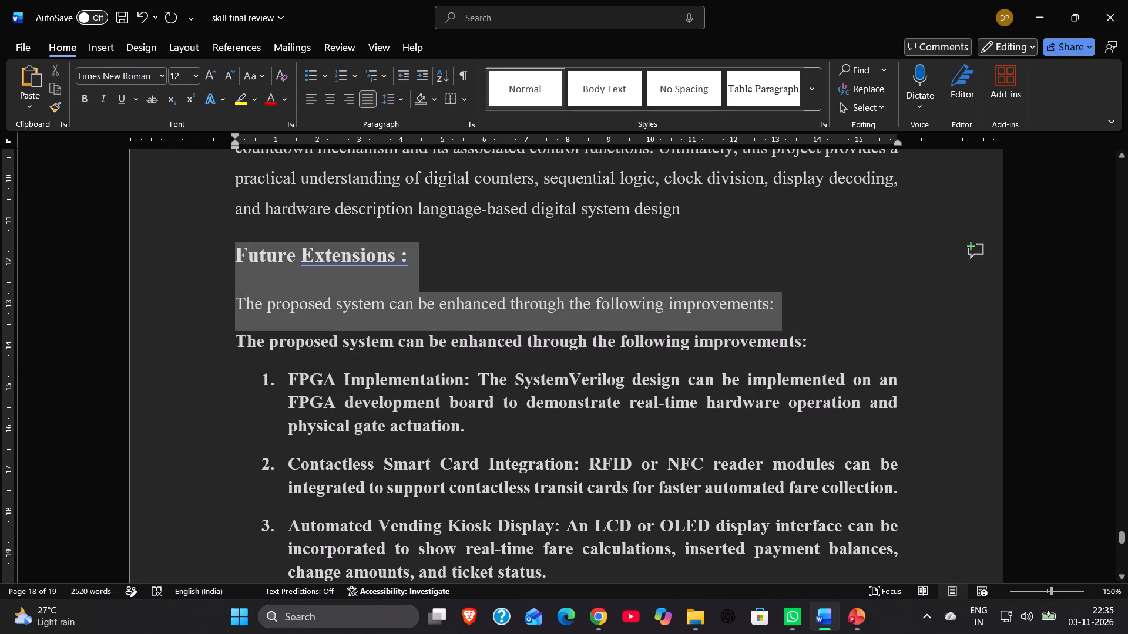
left_click_drag(229, 280, 231, 294)
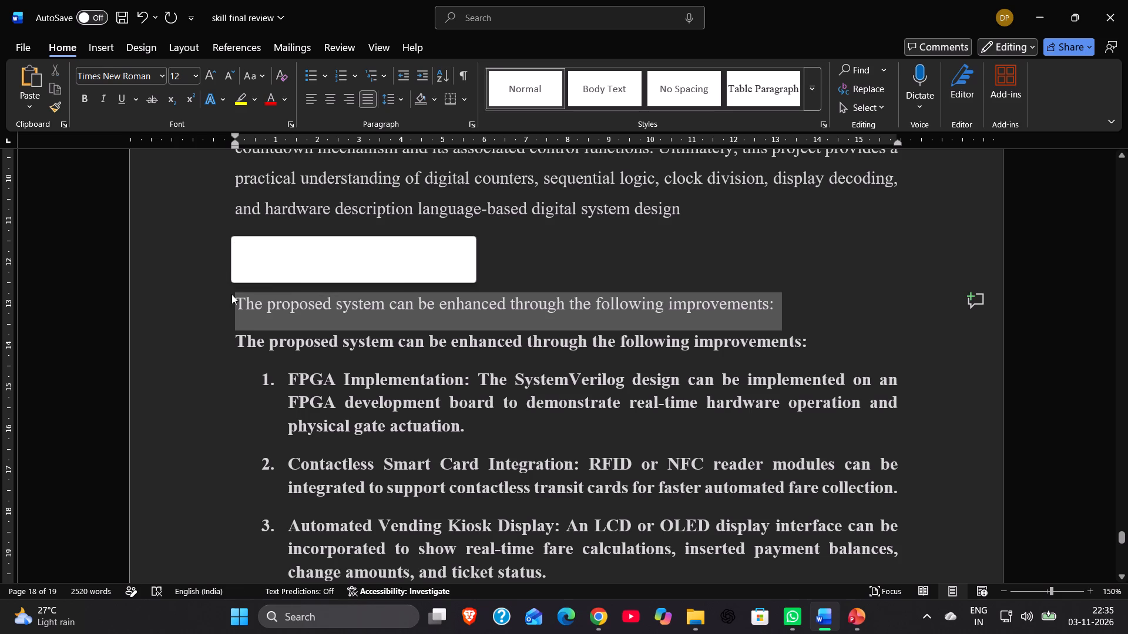
key("BackSpace")
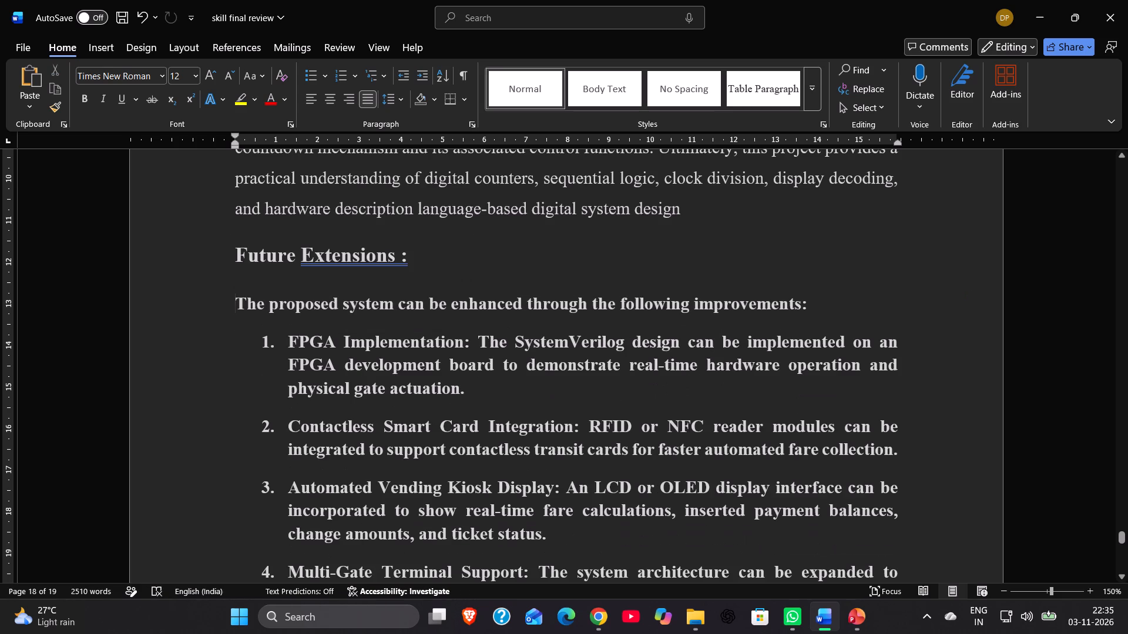
Remove bold from the introductory sentence and all six numbered items under "Future Extensions :".
left_click_drag(231, 294, 427, 508)
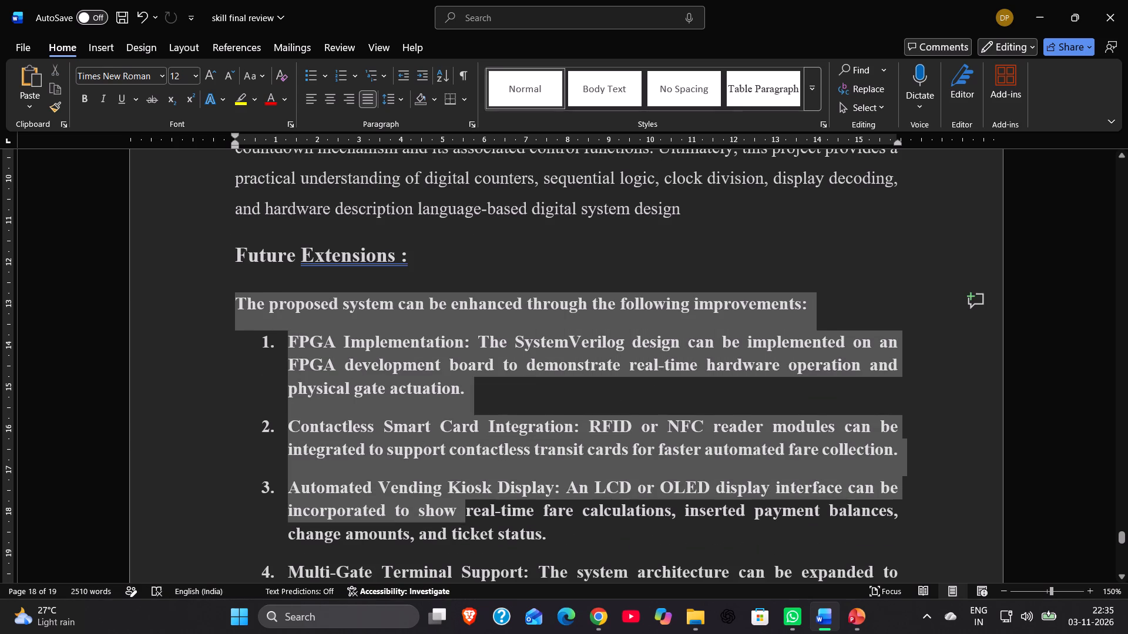
left_click_drag(427, 508, 468, 515)
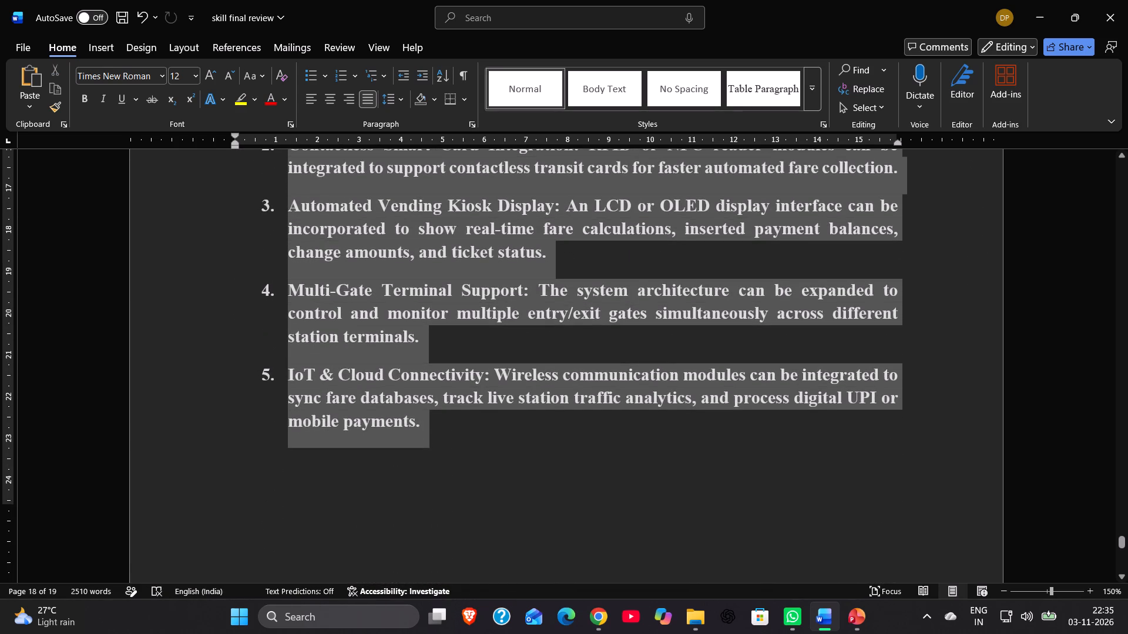
left_click_drag(468, 515, 532, 257)
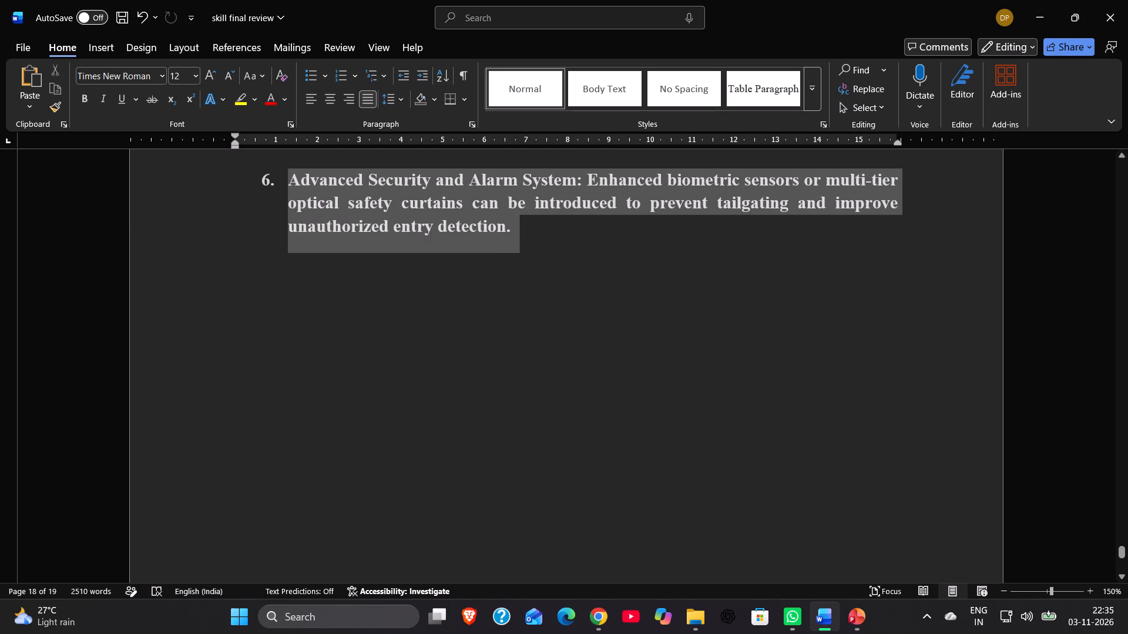
left_click_drag(532, 257, 527, 238)
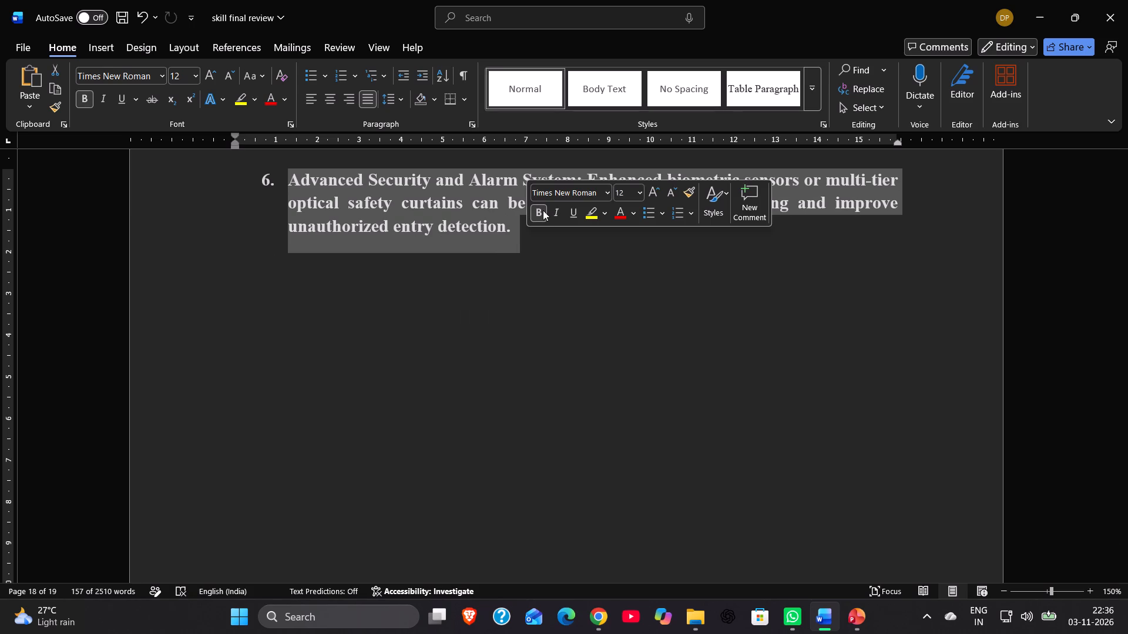
left_click(543, 210)
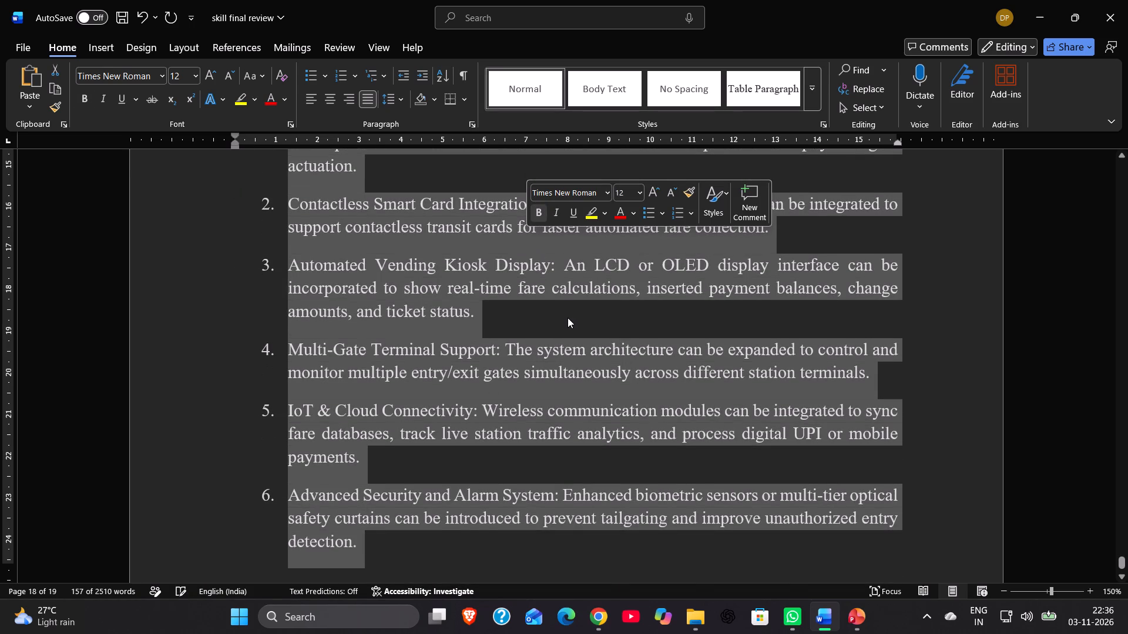
left_click(568, 318)
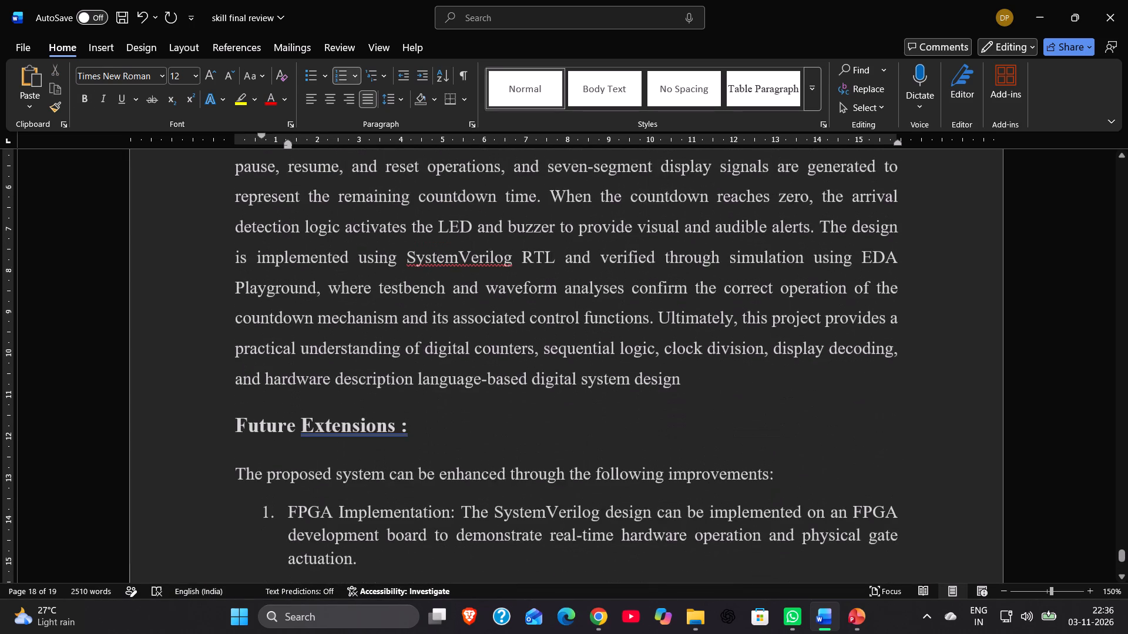
Make the list labels "FPGA Implementation:" and "Contactless Smart Card Integration:" bold in the Future Extensions list.
scroll(568, 318, "down", 1)
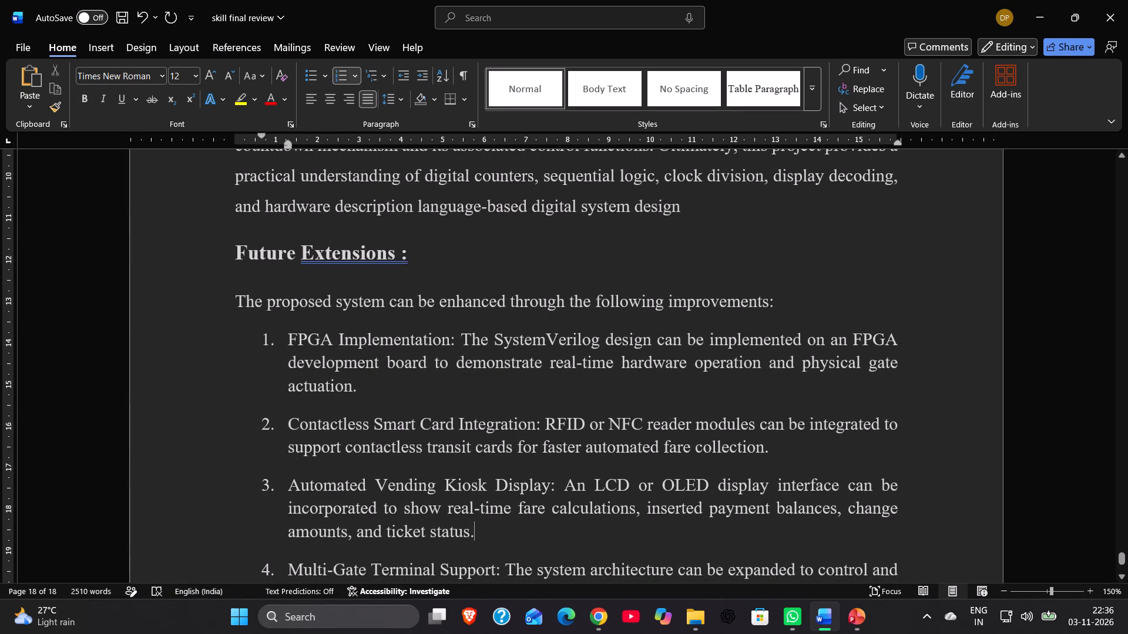
left_click_drag(461, 340, 305, 343)
left_click(315, 316)
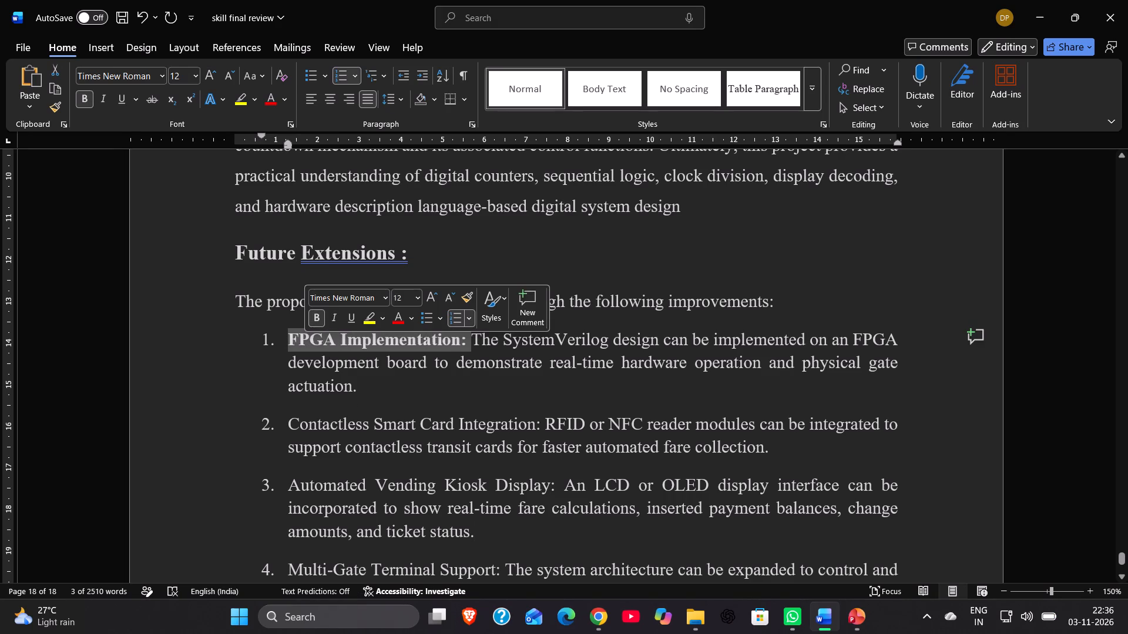
left_click_drag(541, 426, 325, 427)
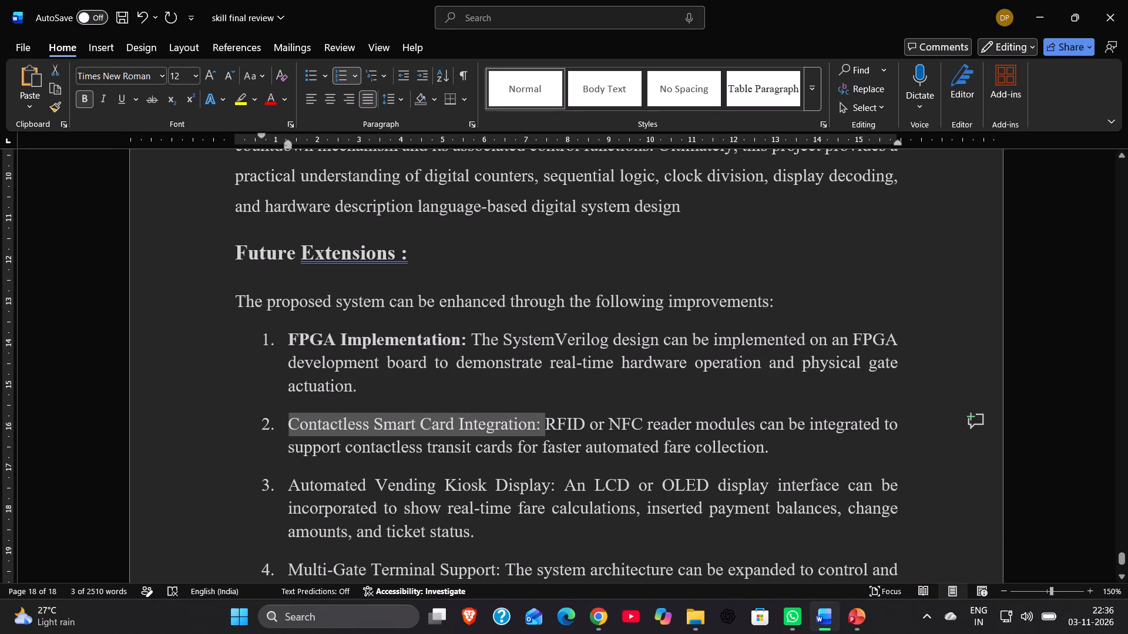
left_click_drag(325, 427, 318, 428)
left_click(329, 394)
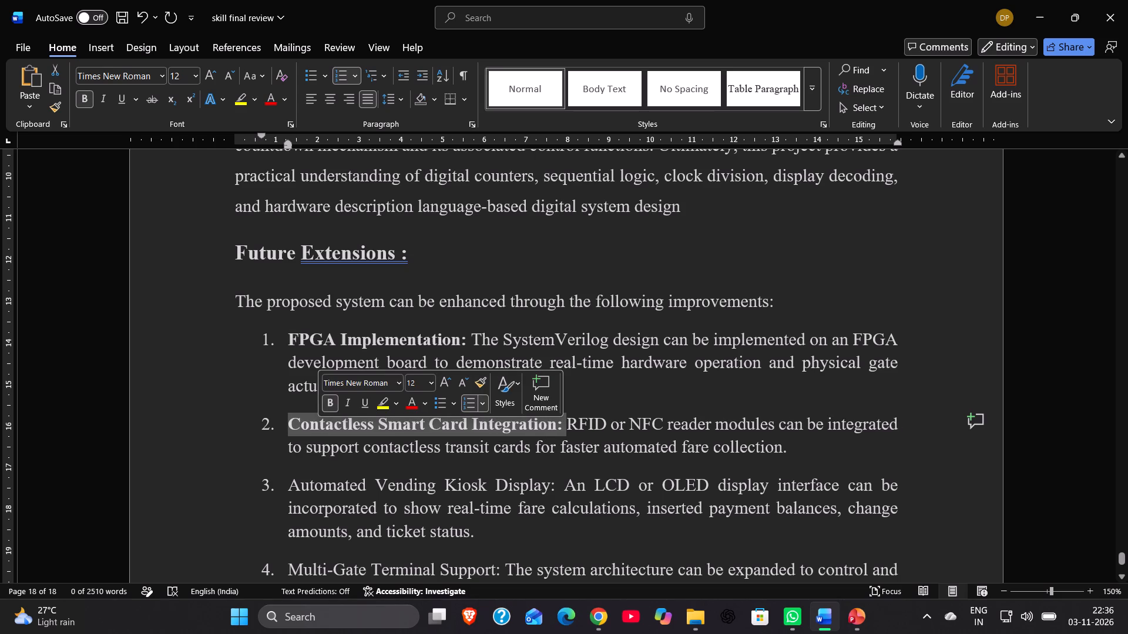
Make the list labels "Automated Vending Kiosk Display:", "Multi-Gate Terminal Support:" and "IoT & Cloud Connectivity:" bold in the Future Extensions list.
left_click_drag(554, 486, 324, 475)
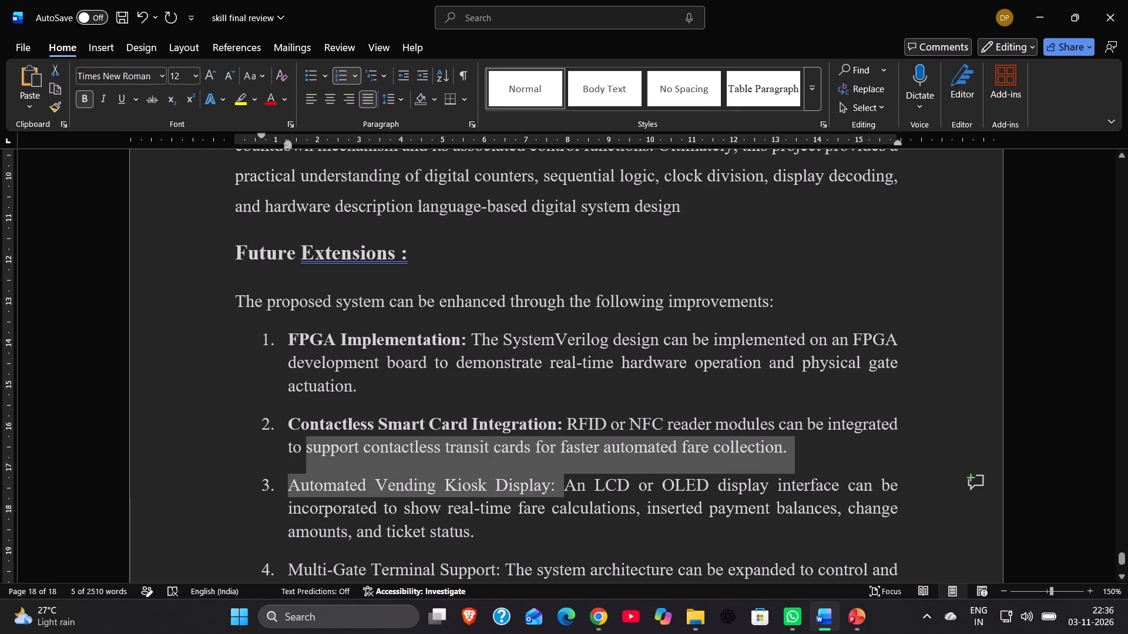
left_click_drag(324, 475, 294, 491)
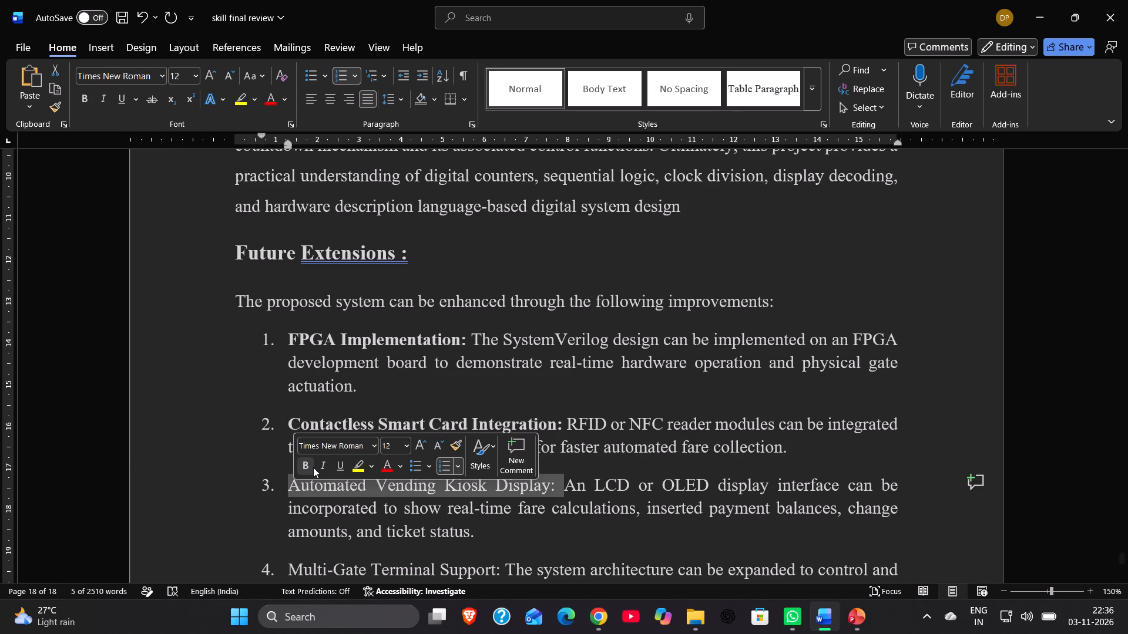
left_click(313, 467)
scroll(448, 536, "down", 1)
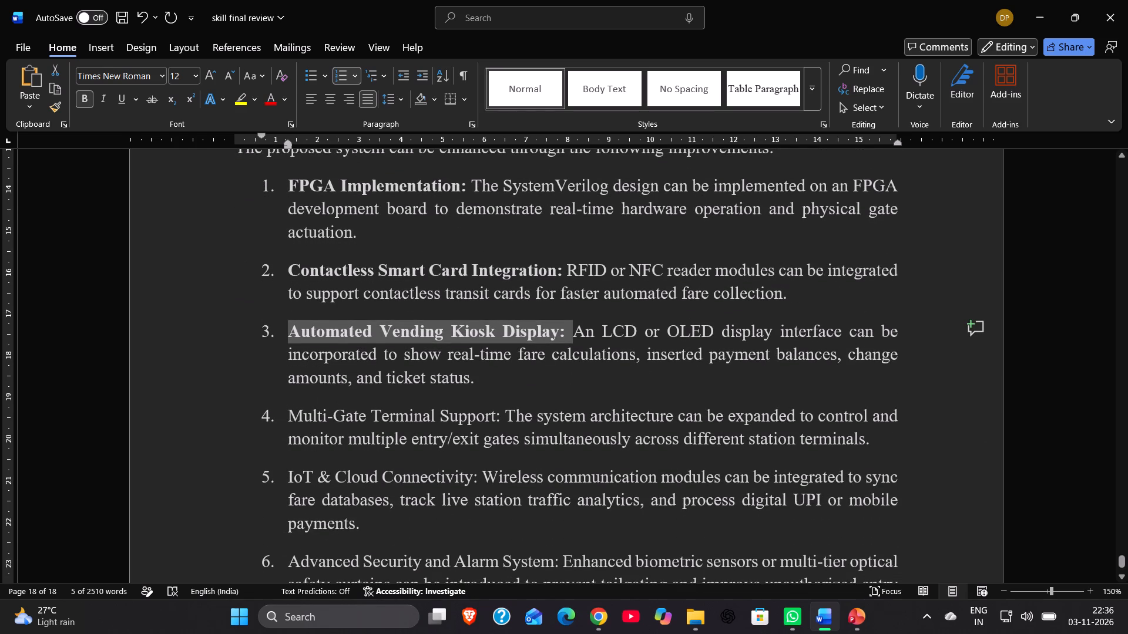
left_click_drag(499, 418, 381, 426)
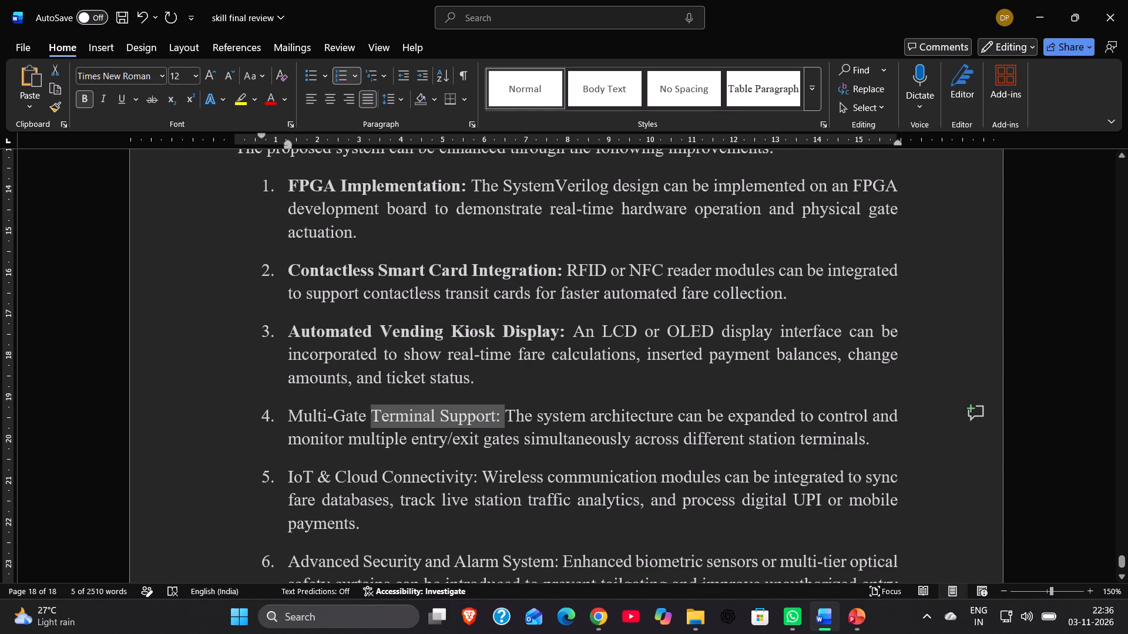
left_click_drag(381, 426, 293, 426)
left_click(304, 396)
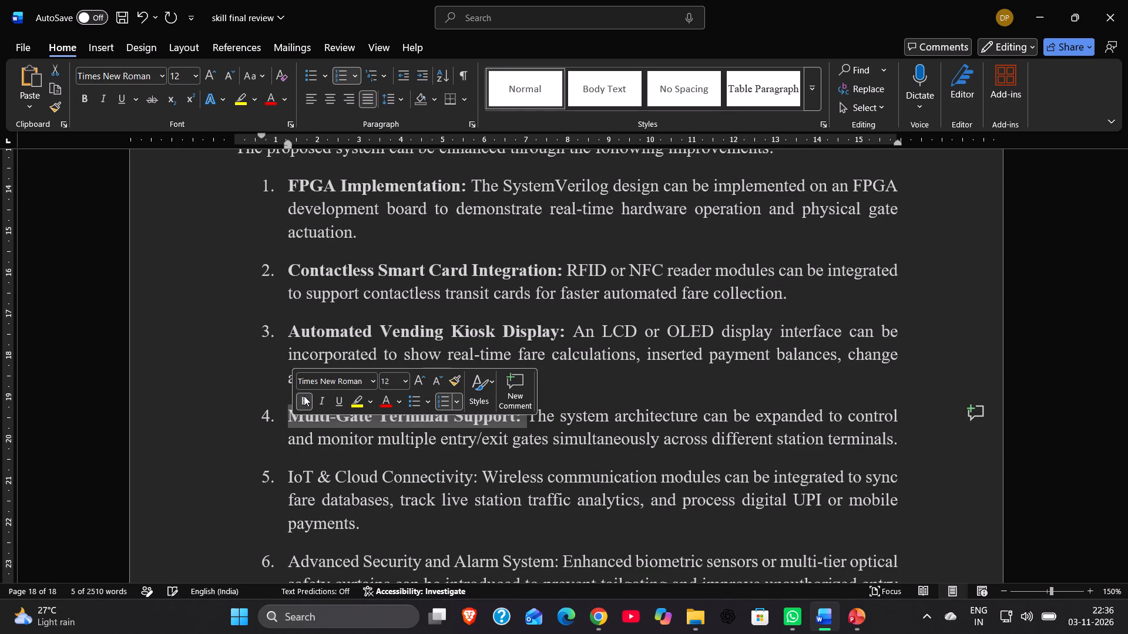
scroll(365, 434, "down", 1)
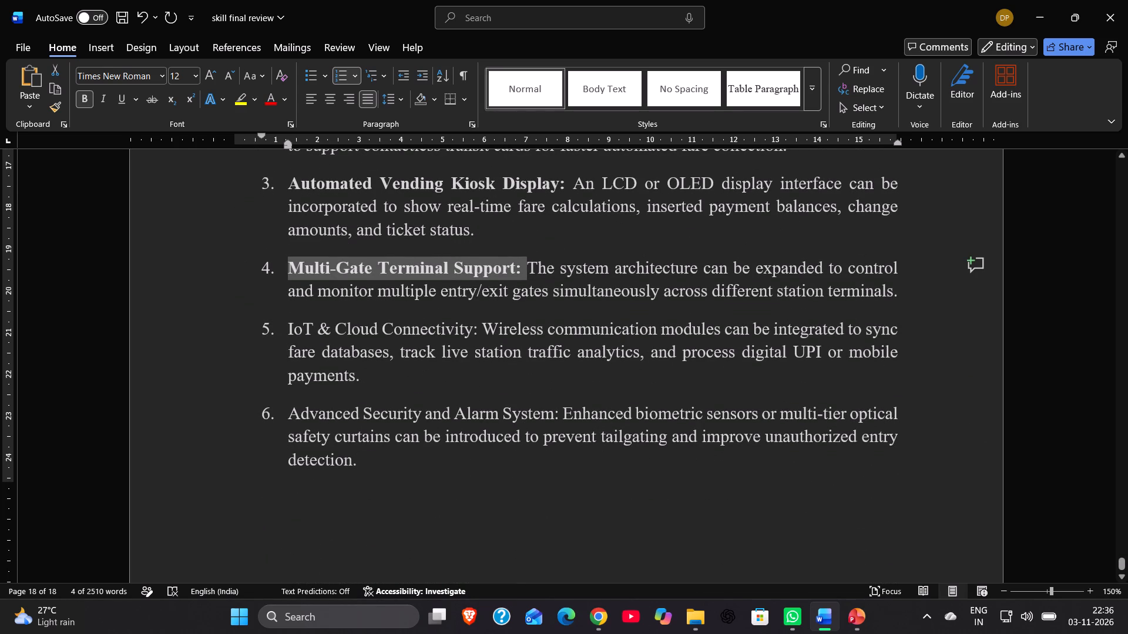
left_click_drag(476, 333, 304, 332)
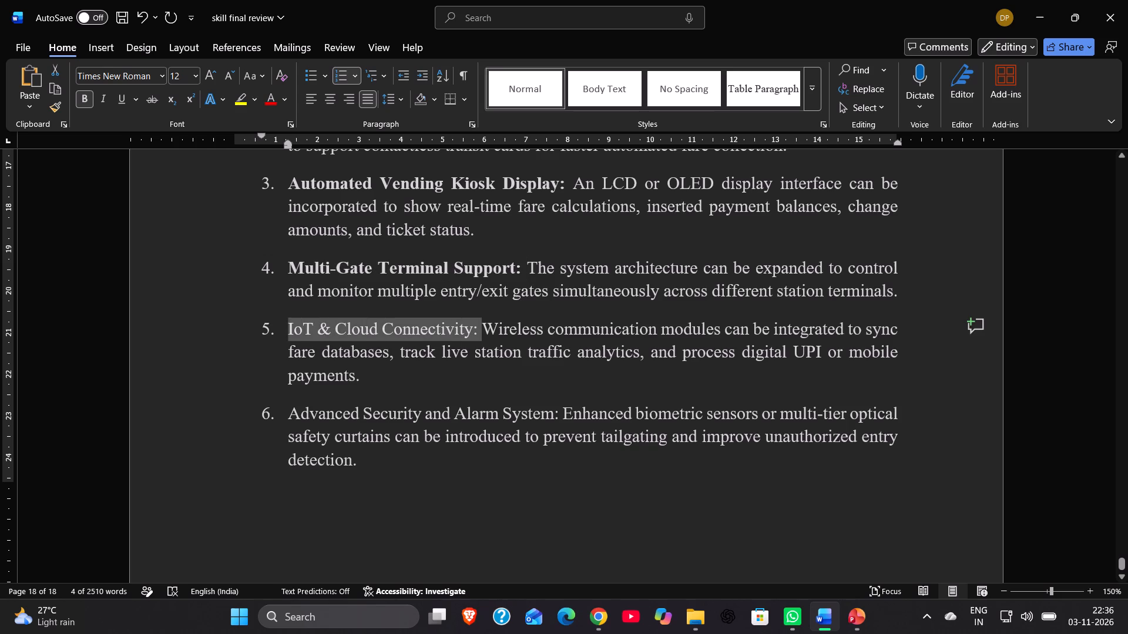
left_click_drag(304, 332, 296, 332)
left_click(309, 301)
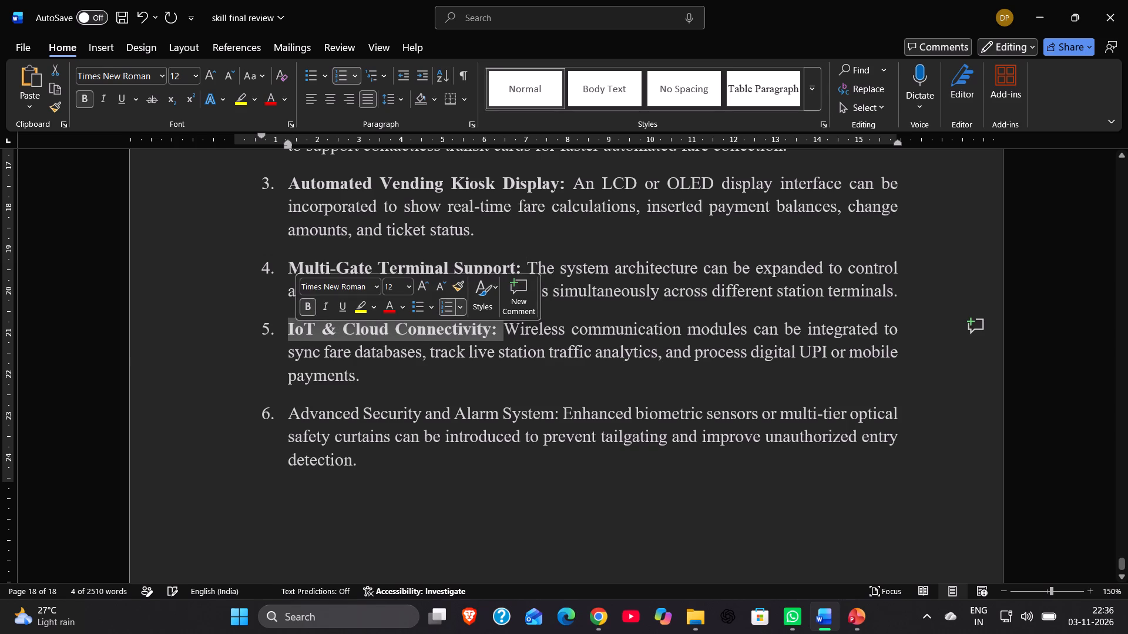
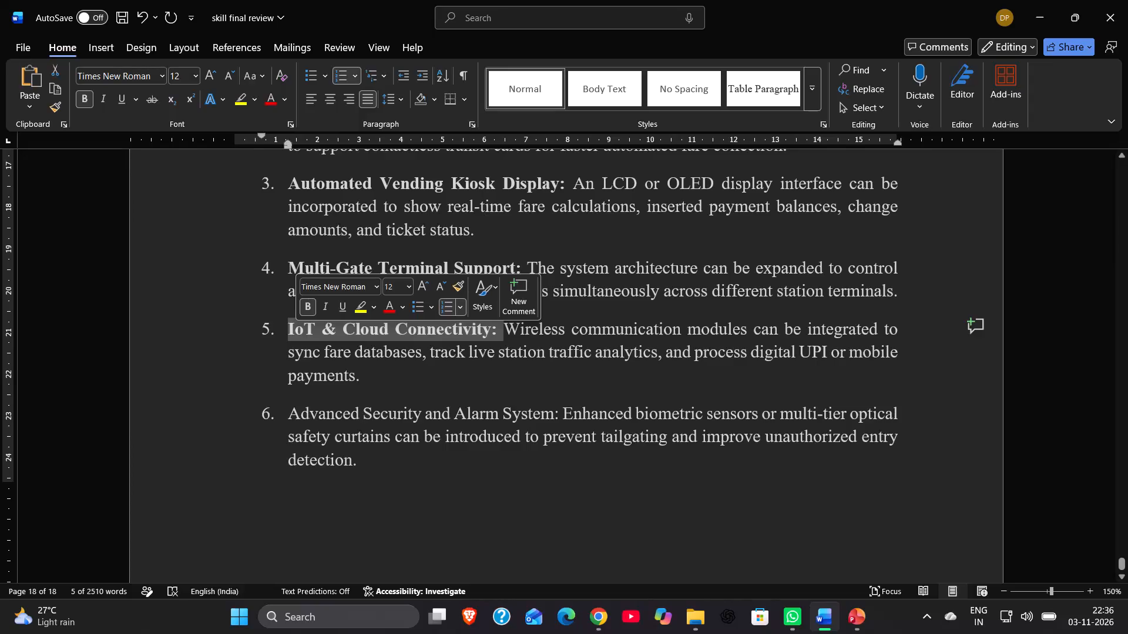
Make the label "Advanced Security and Alarm System:" bold in item 6 of the Future Extensions list.
left_click_drag(559, 412, 321, 416)
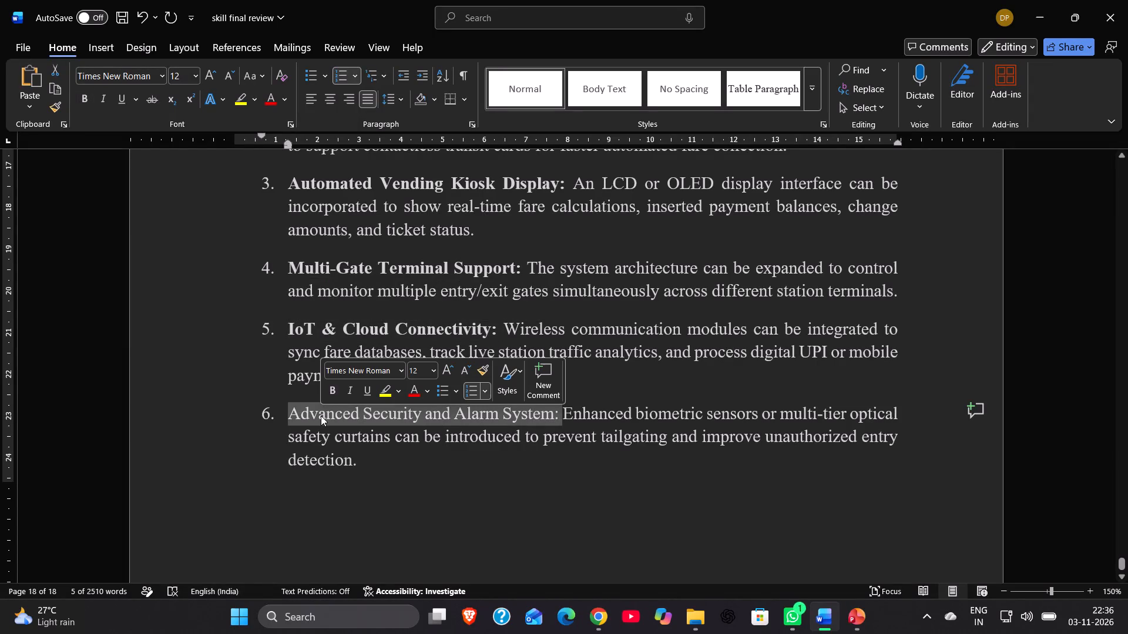
left_click(337, 386)
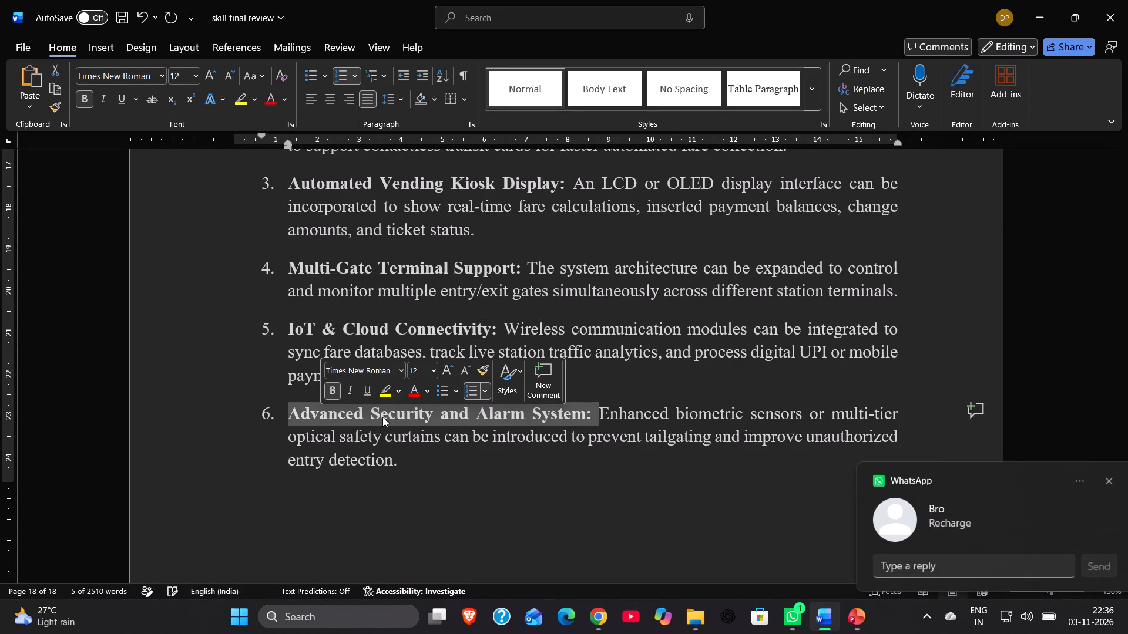
left_click(469, 489)
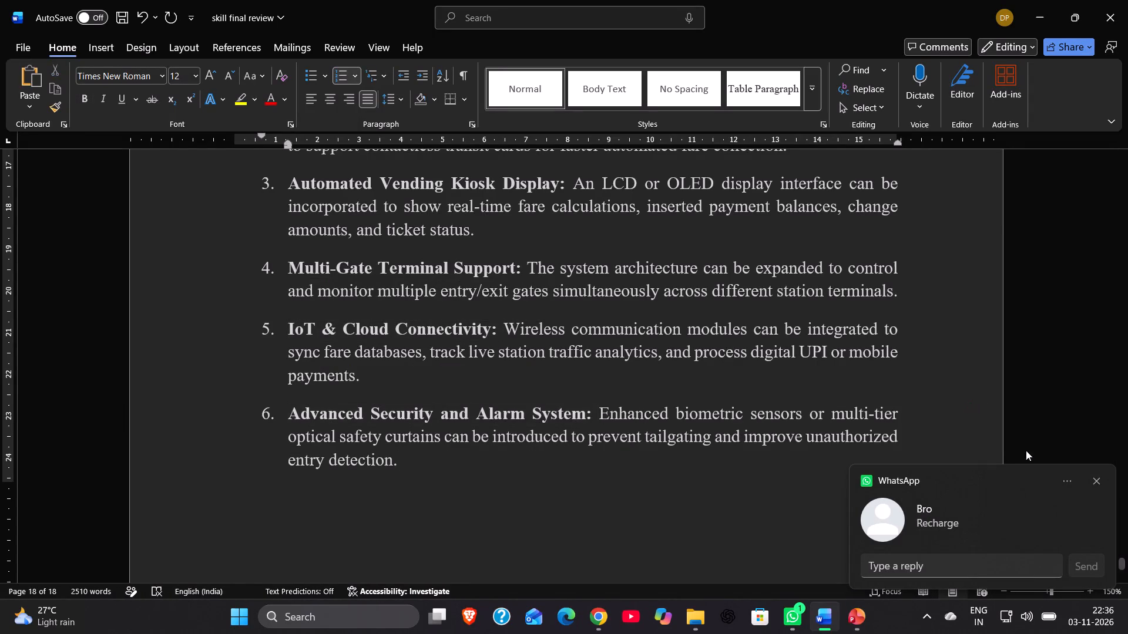
left_click(1097, 479)
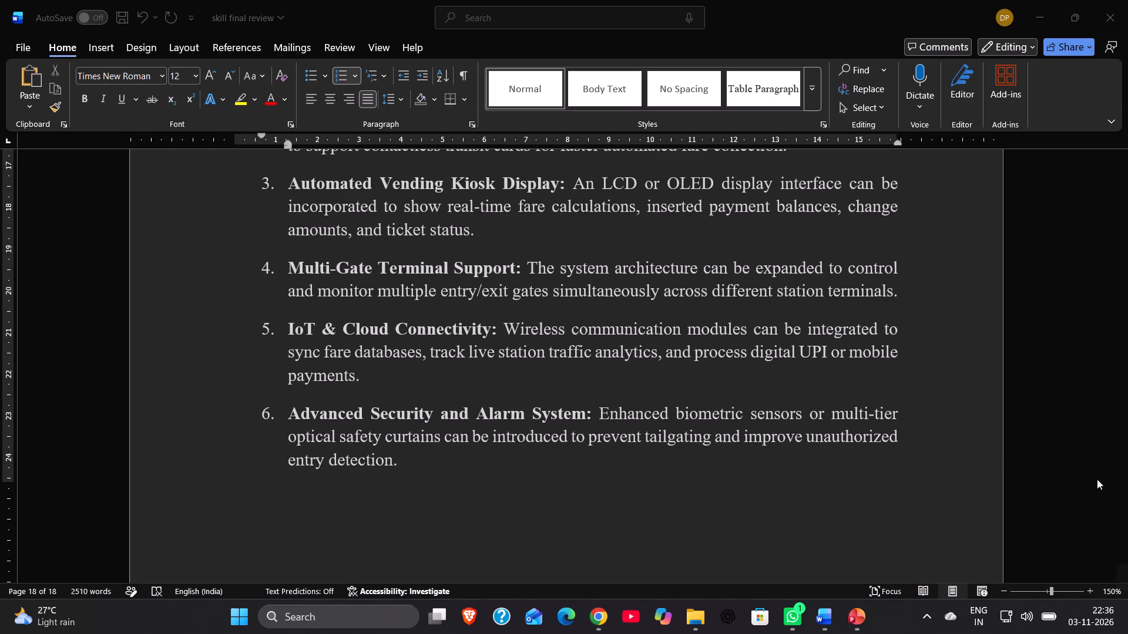
Correct the "Future Extensions :" heading to "Future Extensions:" by accepting the suggested grammar fix for the space before the colon.
scroll(834, 443, "up", 1)
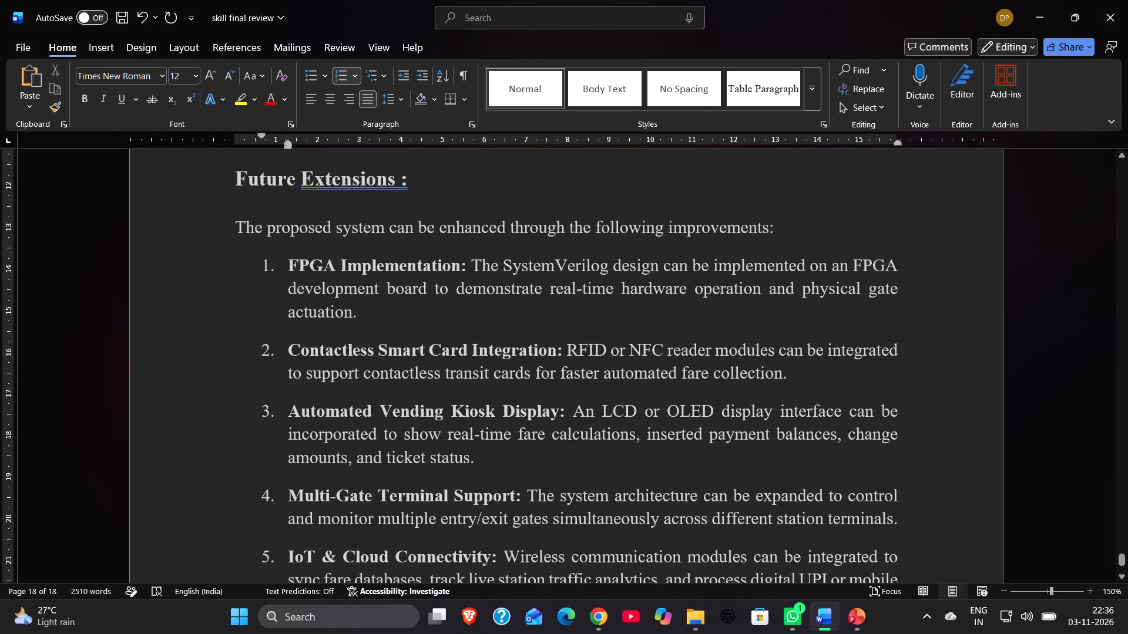
scroll(834, 443, "up", 1)
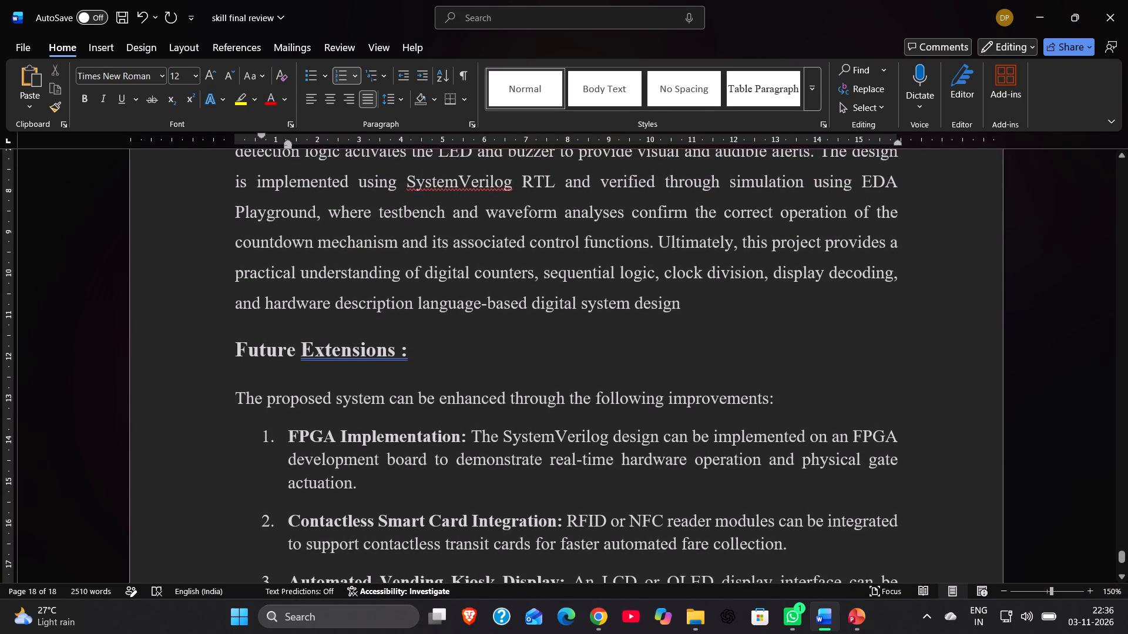
left_click(365, 348)
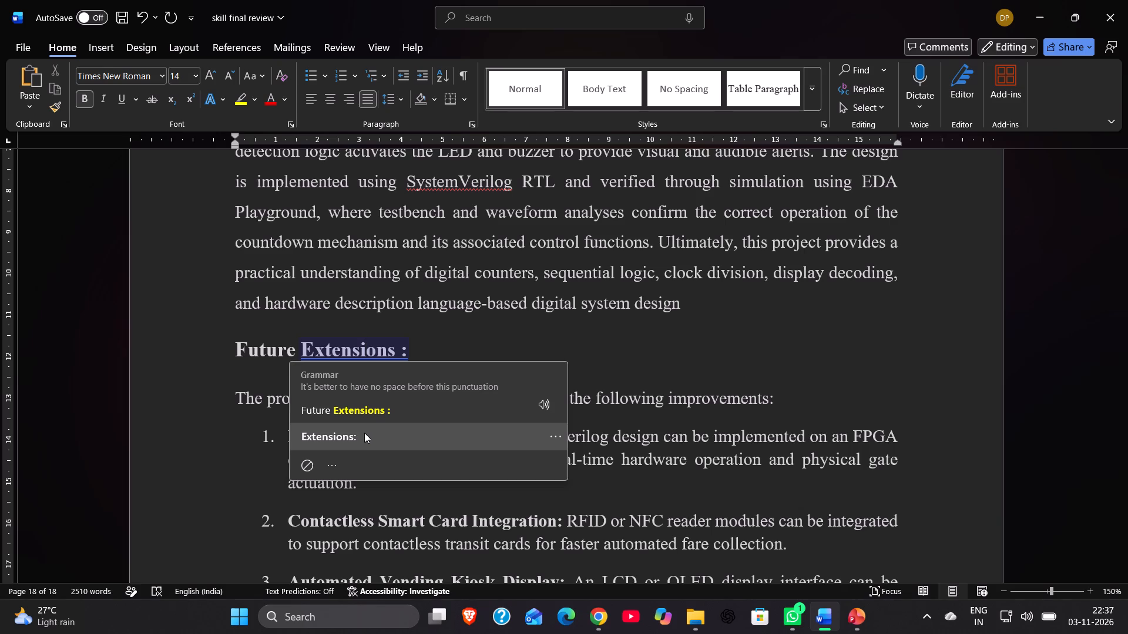
left_click(364, 433)
scroll(471, 323, "up", 1)
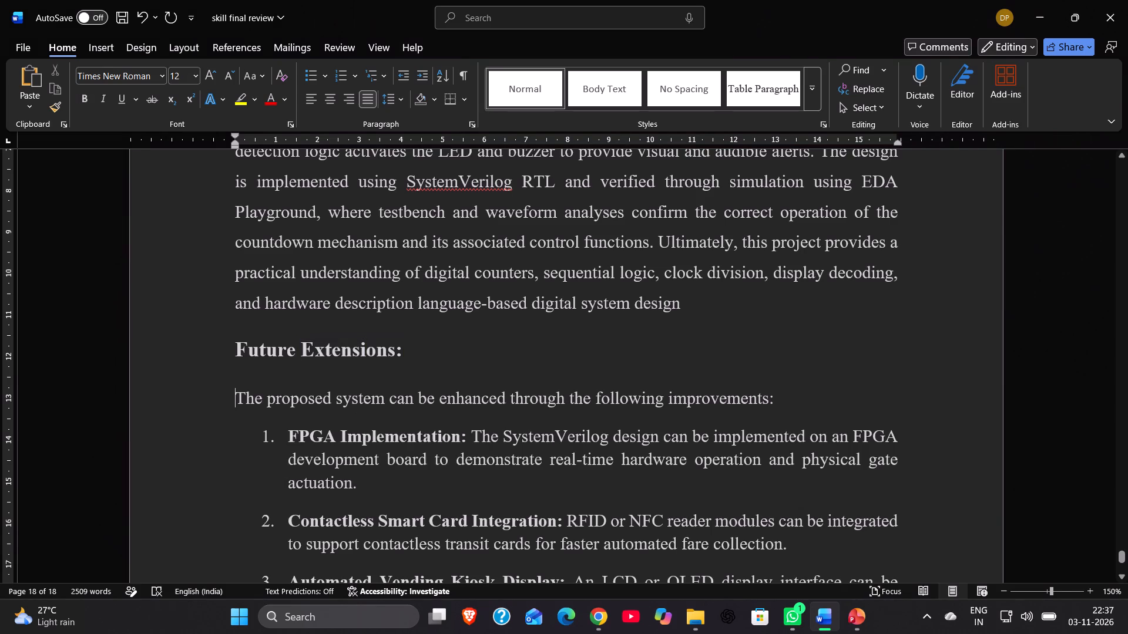
Accept the grammar correction that removes the space before the colon in the "Conclusion :" heading of section 6.
scroll(471, 323, "up", 1)
scroll(471, 323, "down", 1, "ctrl")
scroll(471, 323, "up", 1, "ctrl")
scroll(471, 323, "down", 1, "ctrl")
scroll(471, 323, "up", 4, "ctrl")
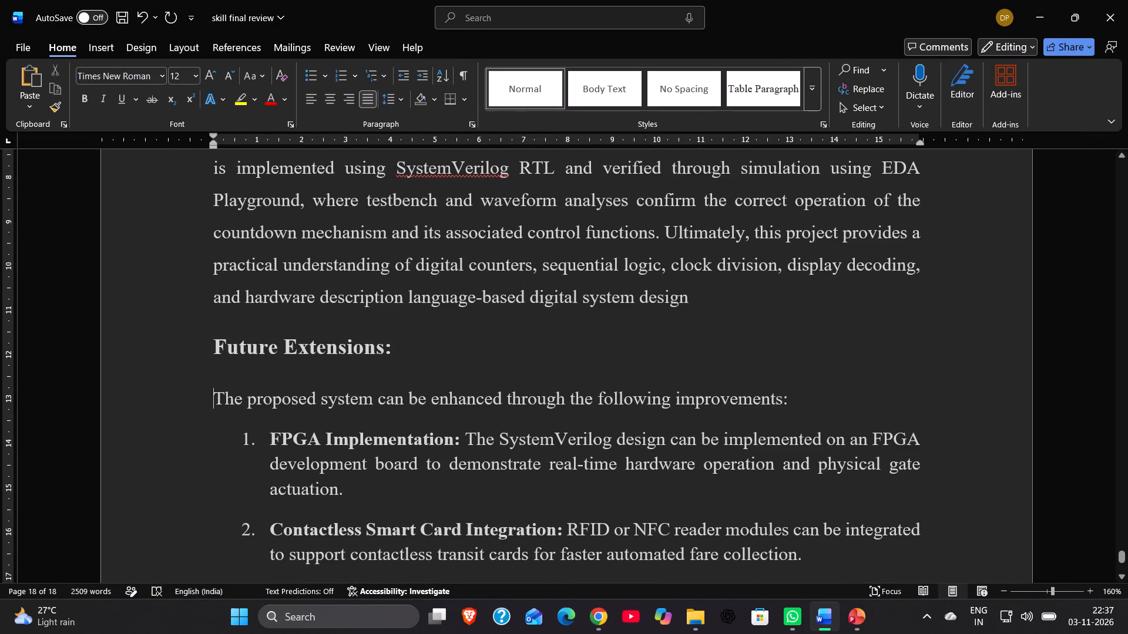
scroll(471, 323, "down", 3, "ctrl")
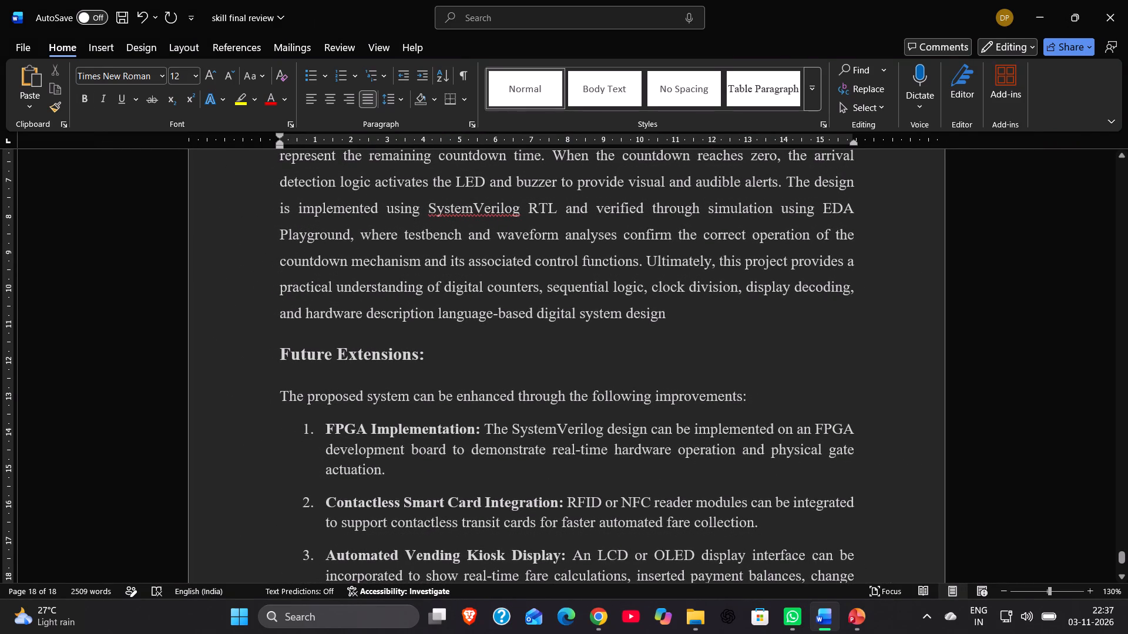
scroll(478, 383, "up", 5)
scroll(478, 383, "down", 2)
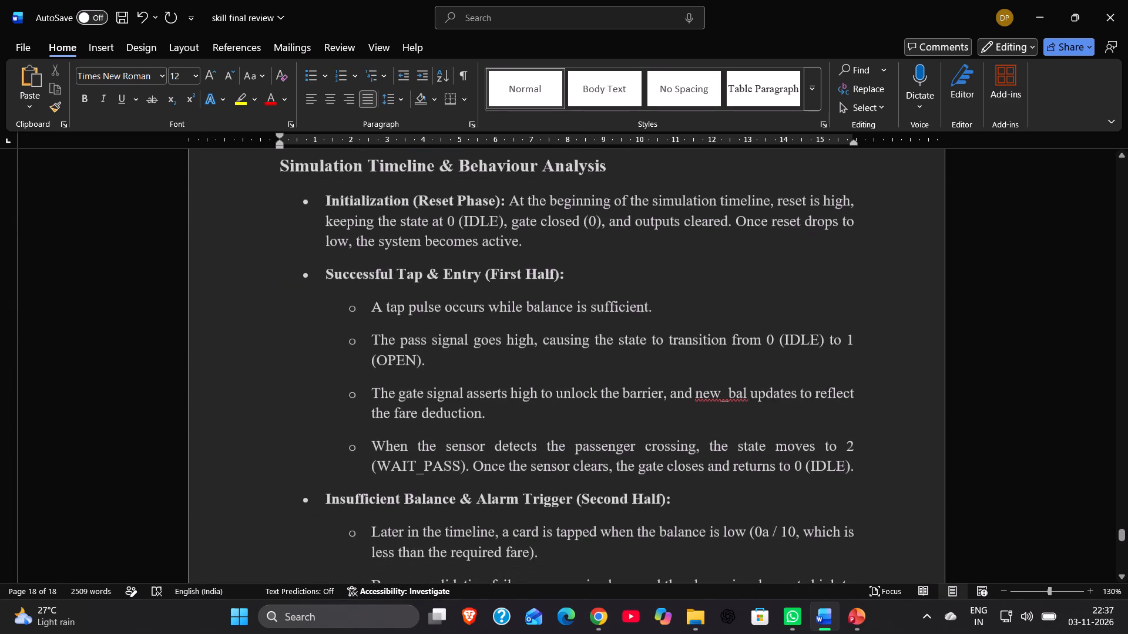
scroll(478, 383, "down", 3)
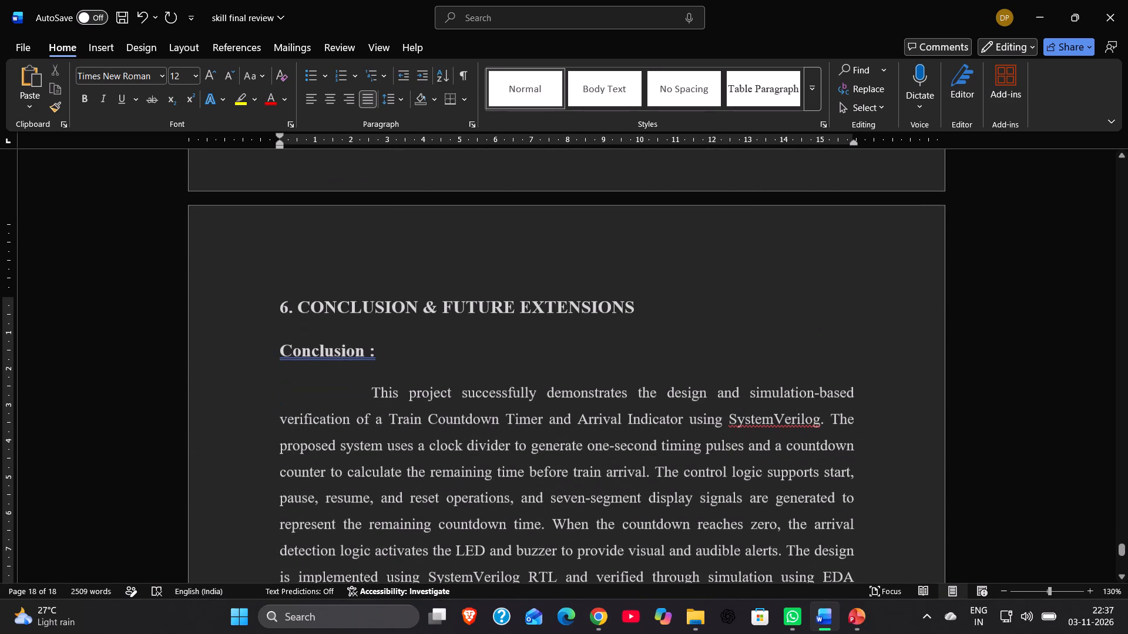
left_click(332, 349)
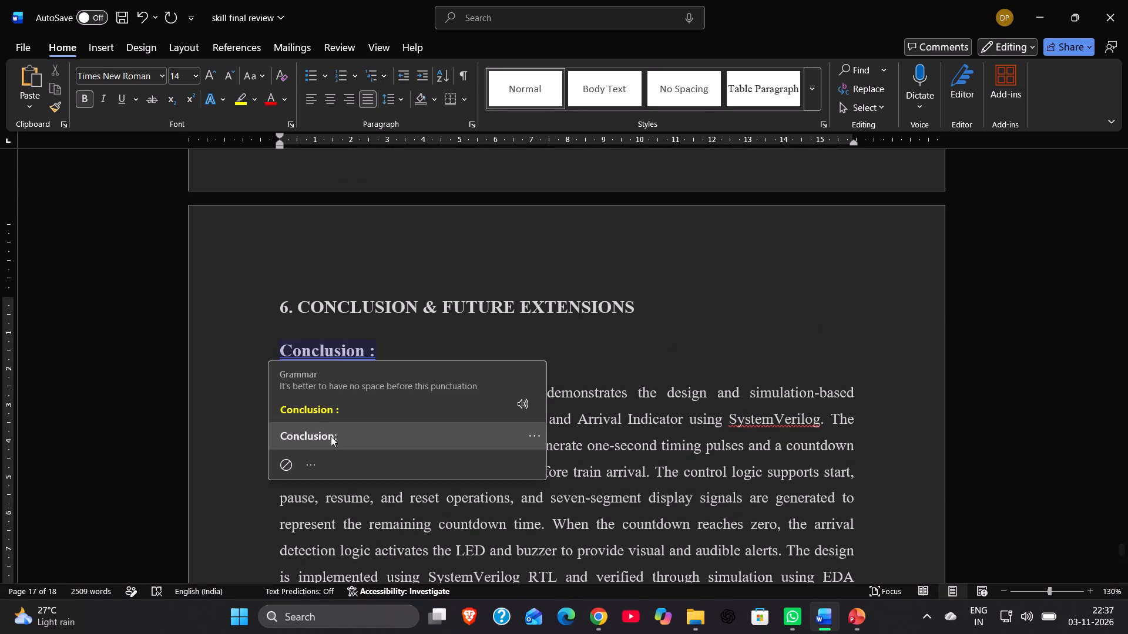
left_click(331, 436)
Look back over the report from the conclusion section to the cover page, down to the college details beneath the logo.
scroll(331, 436, "up", 1)
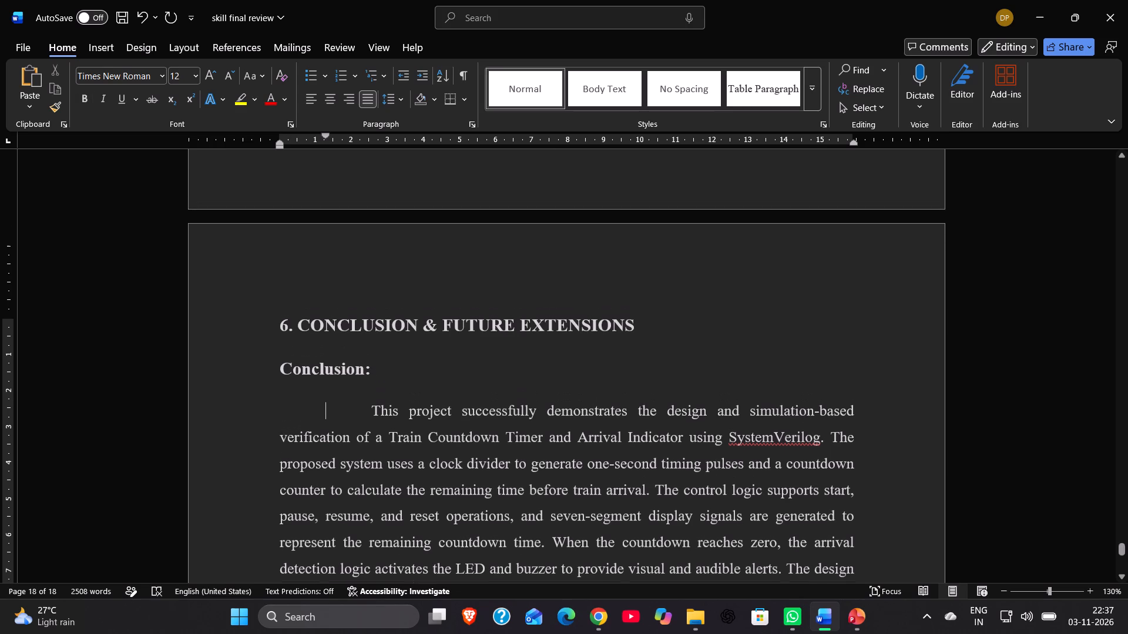
scroll(331, 436, "up", 2)
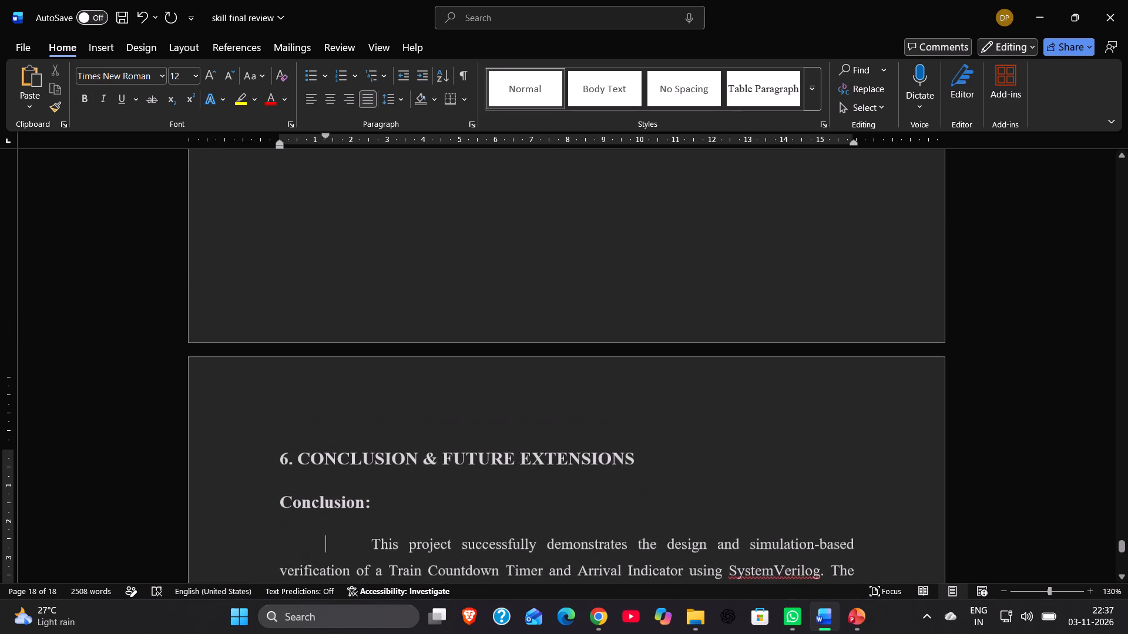
scroll(331, 436, "up", 12)
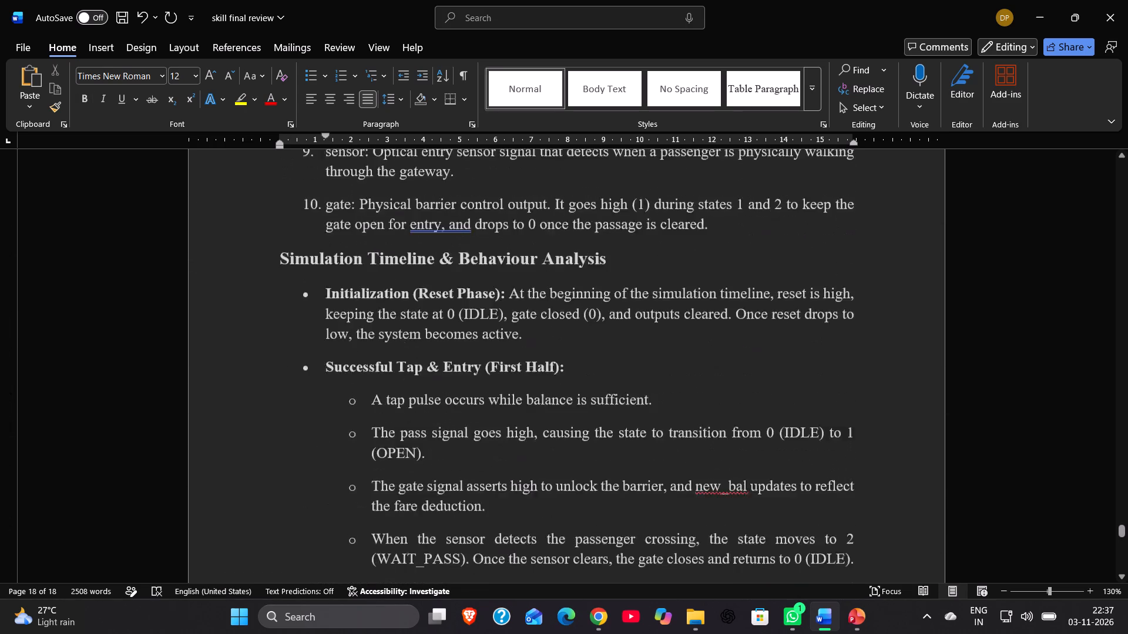
scroll(331, 436, "up", 14)
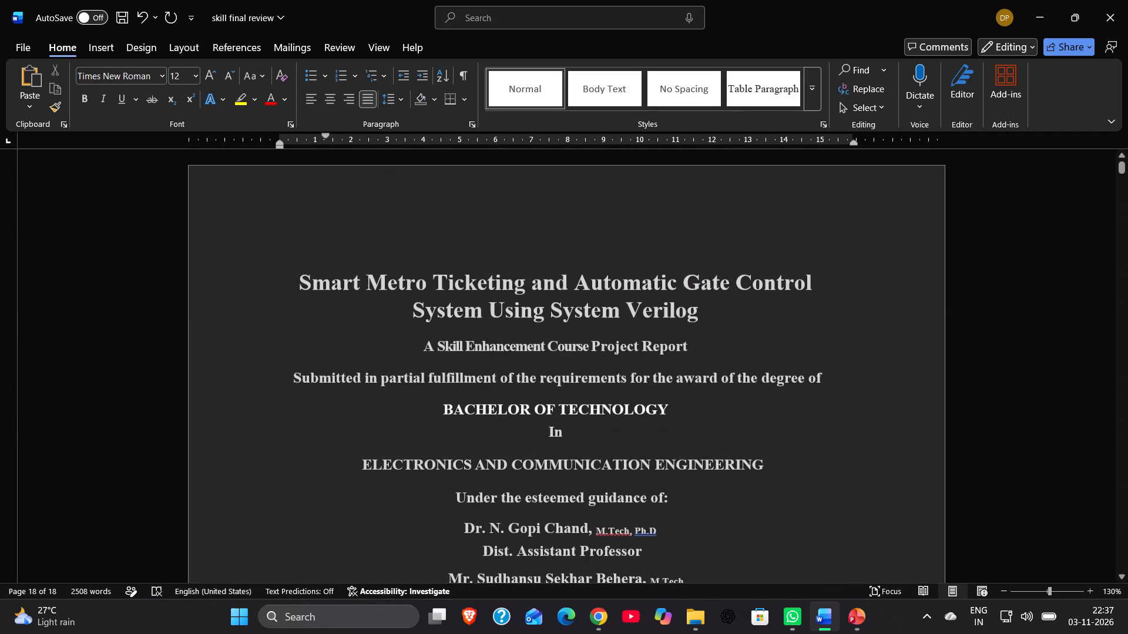
scroll(331, 436, "down", 1)
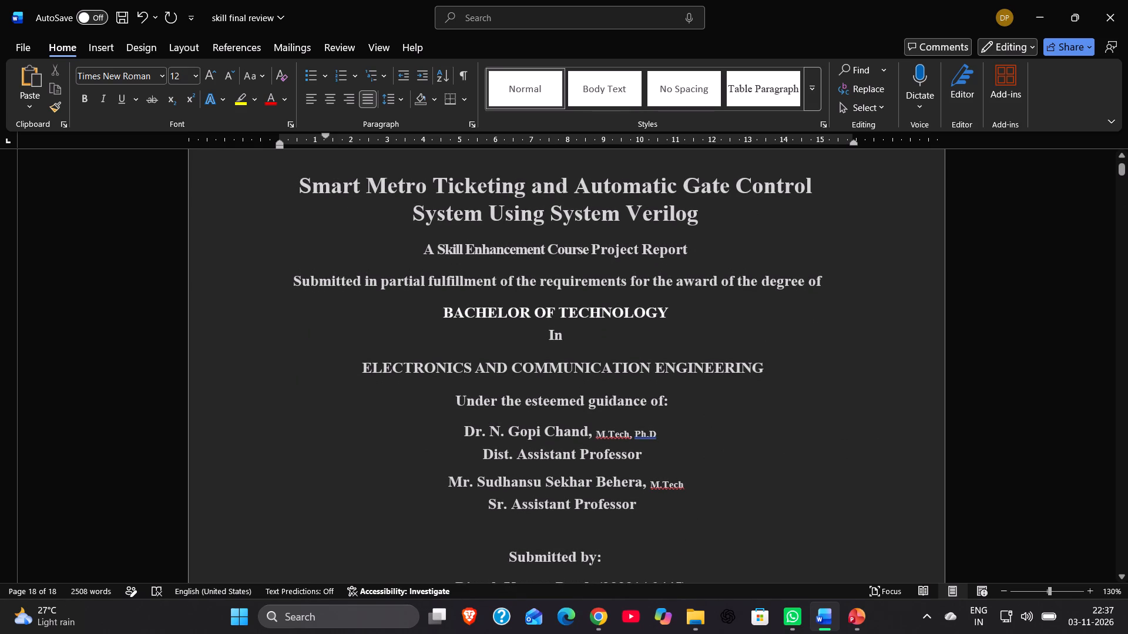
scroll(331, 436, "down", 3)
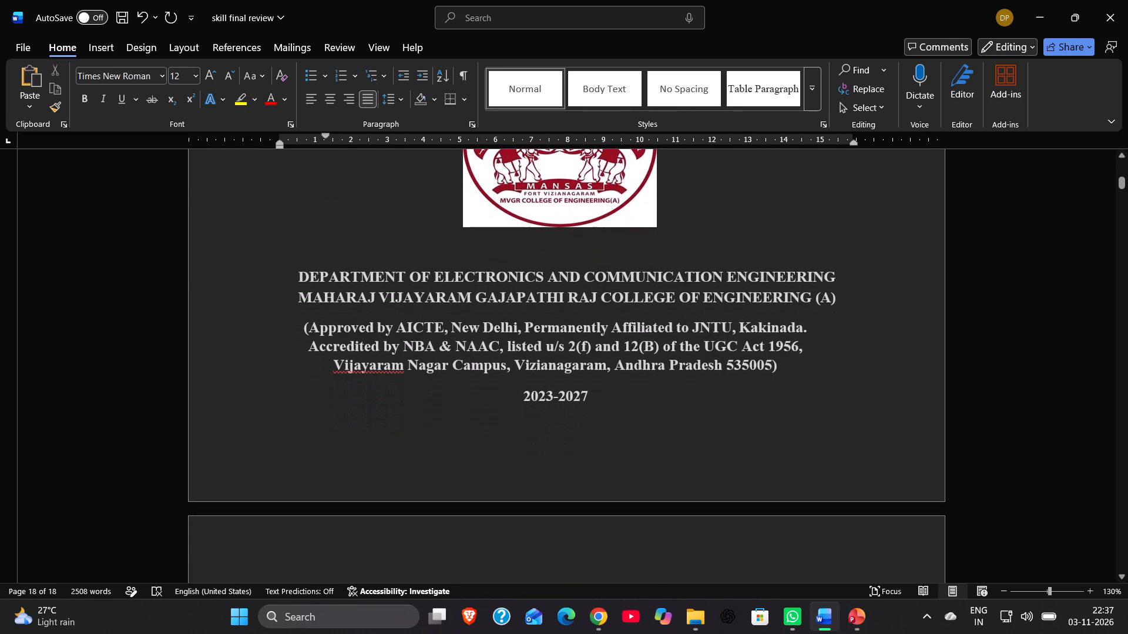
scroll(331, 436, "down", 6)
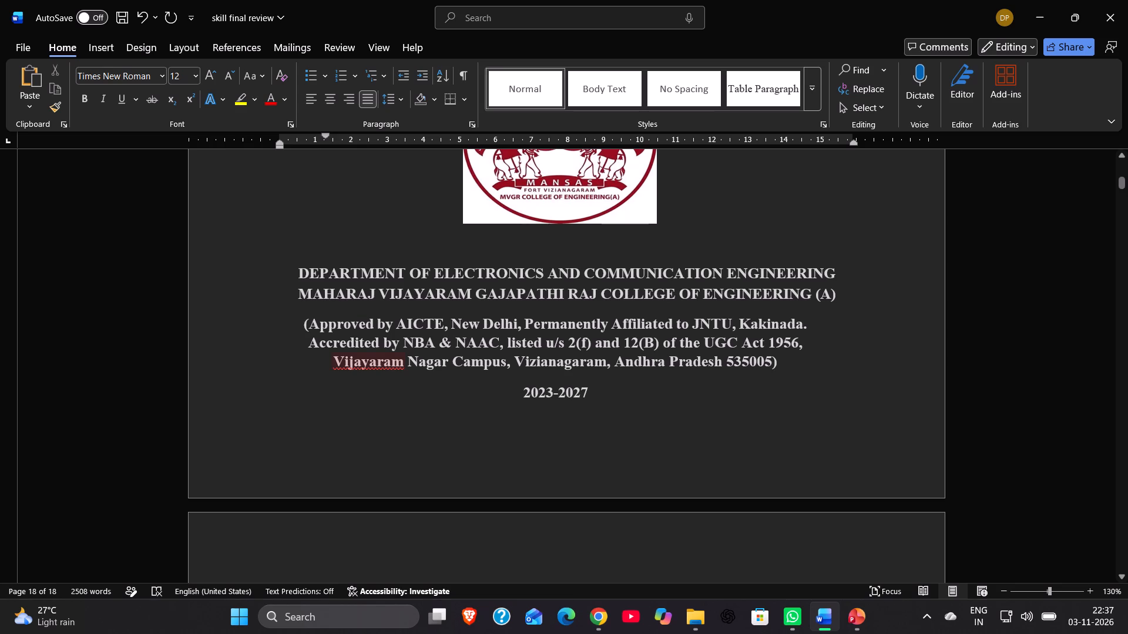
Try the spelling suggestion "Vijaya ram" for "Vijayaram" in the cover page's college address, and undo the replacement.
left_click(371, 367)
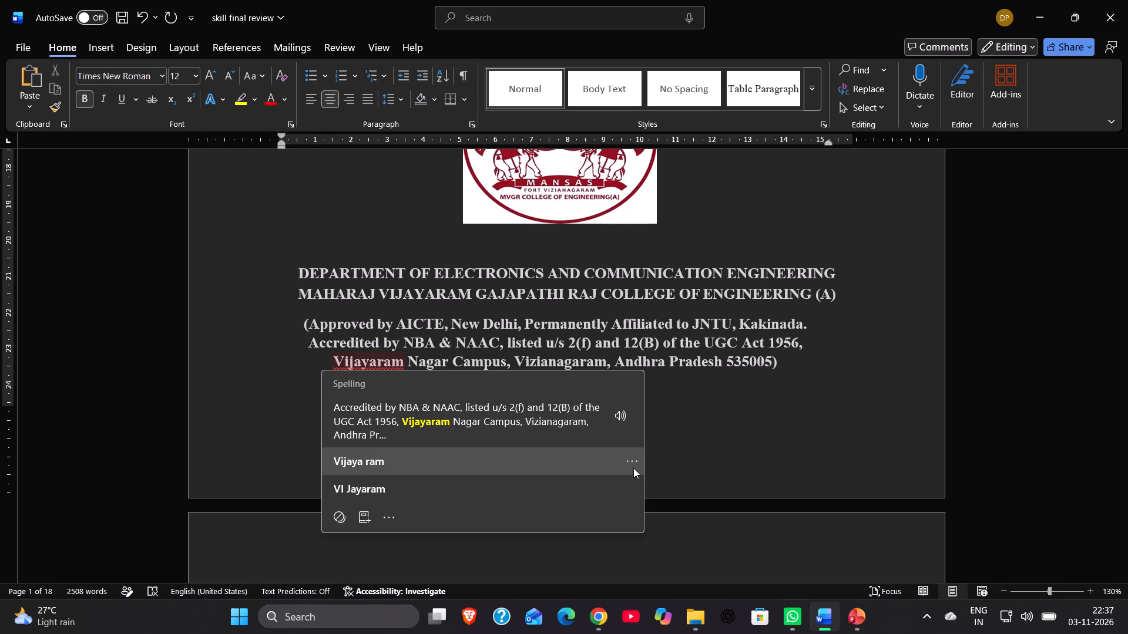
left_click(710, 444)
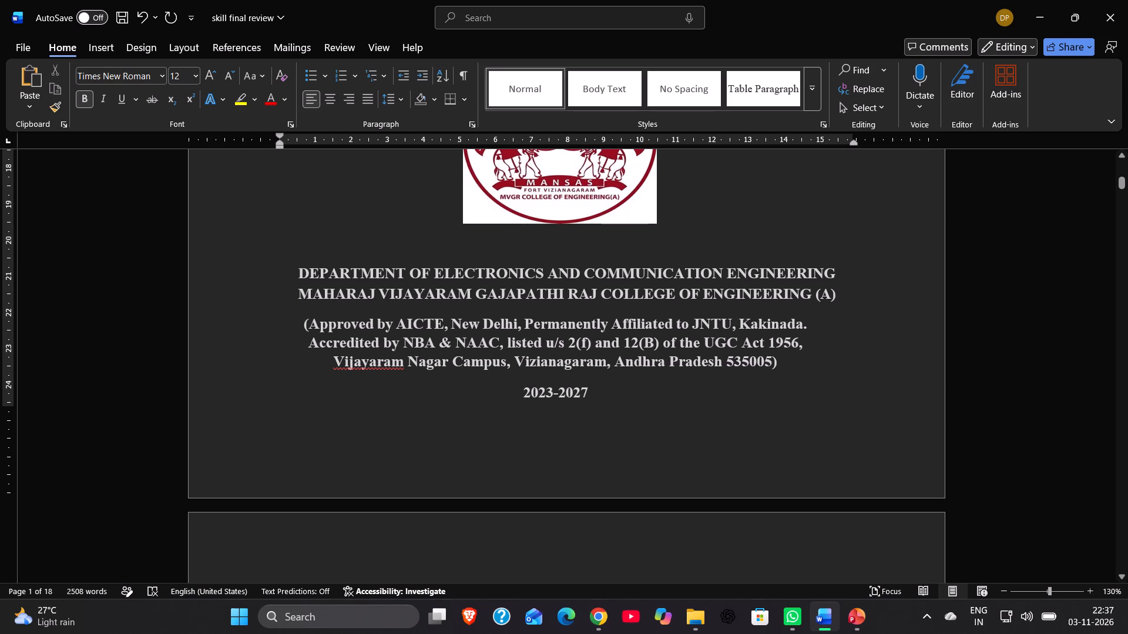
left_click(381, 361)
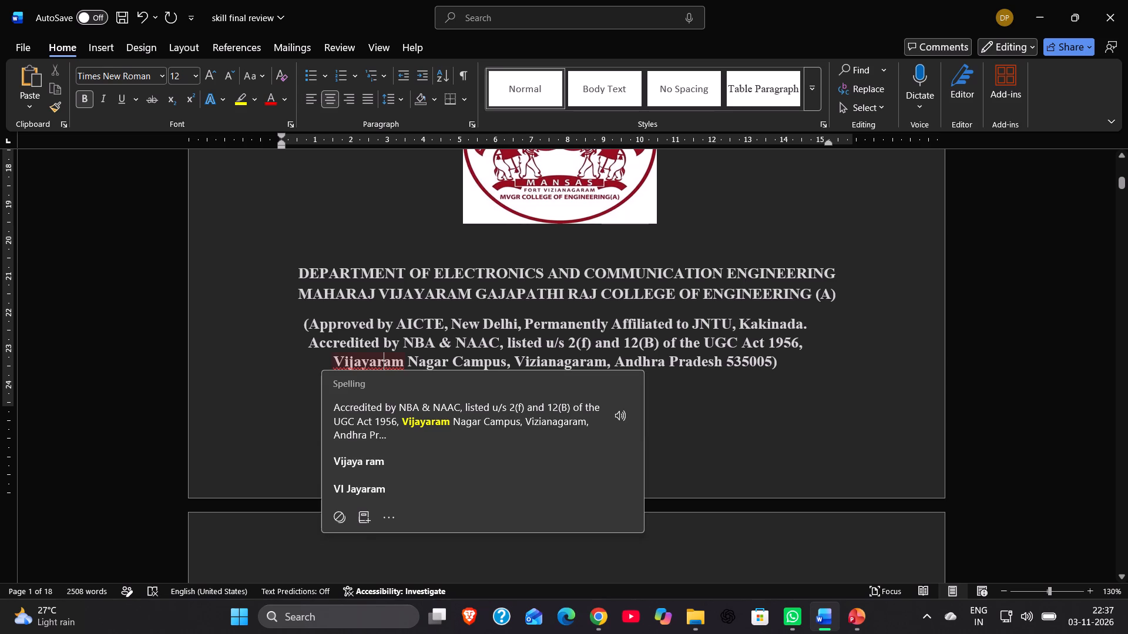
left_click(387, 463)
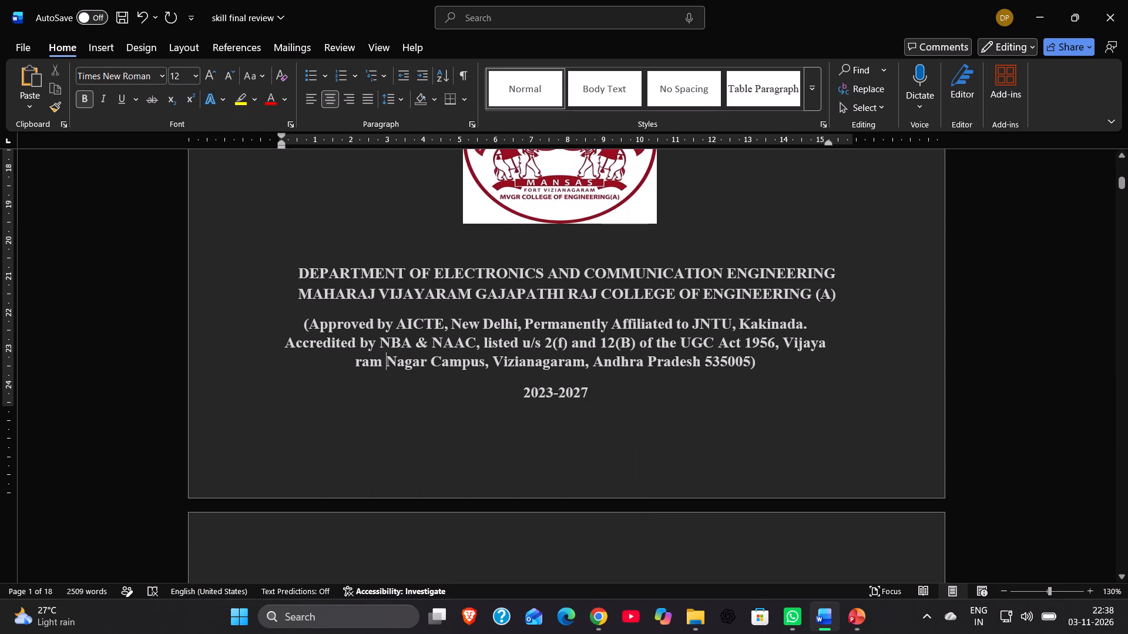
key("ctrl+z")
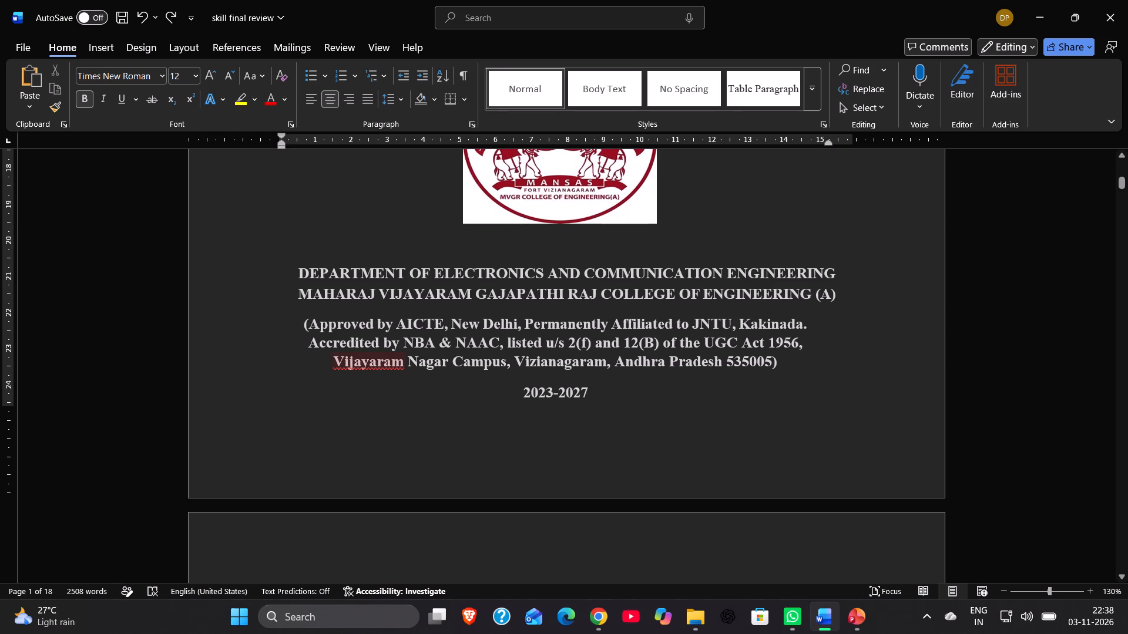
Review the cover page and skim the whole report to the last Future Extensions item.
scroll(476, 414, "up", 2)
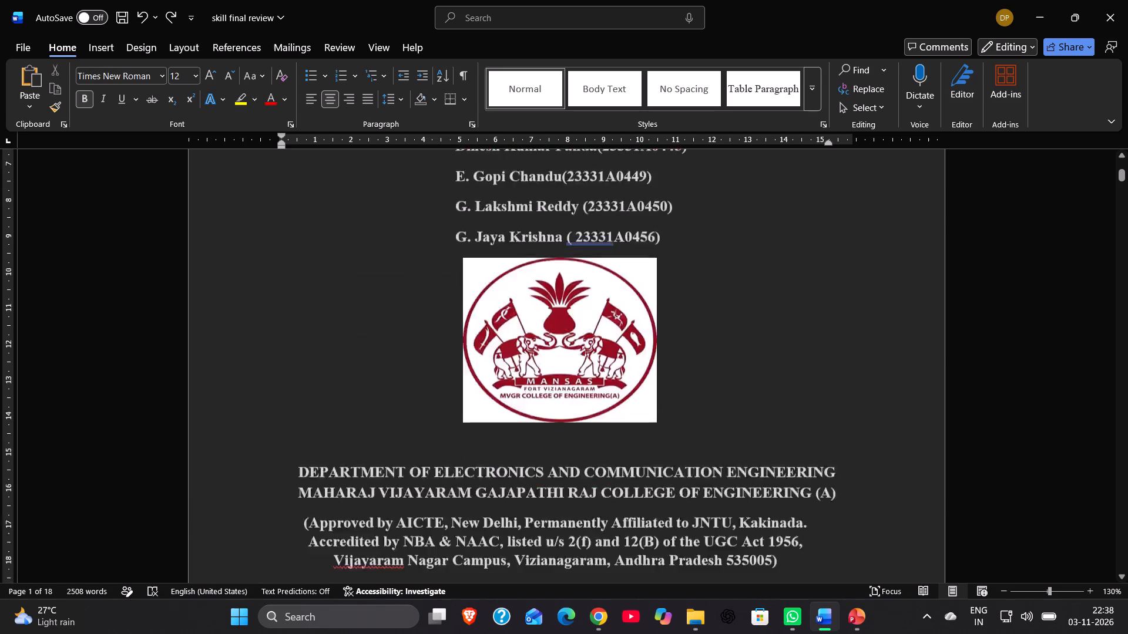
scroll(476, 414, "up", 4)
scroll(476, 414, "down", 6)
scroll(476, 414, "up", 6)
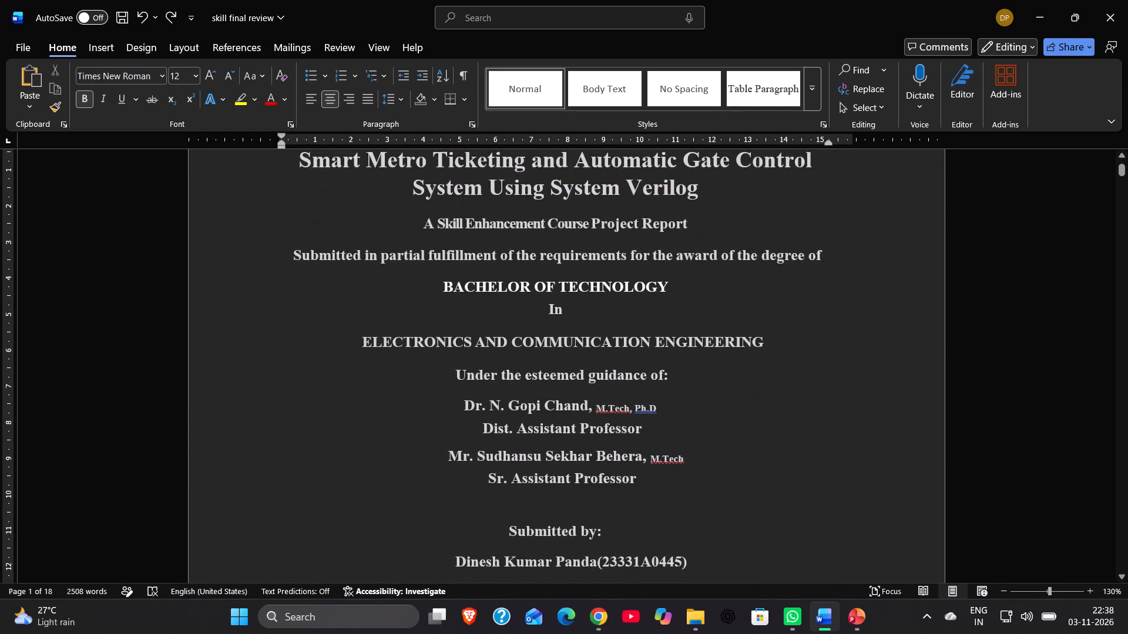
scroll(476, 414, "up", 1)
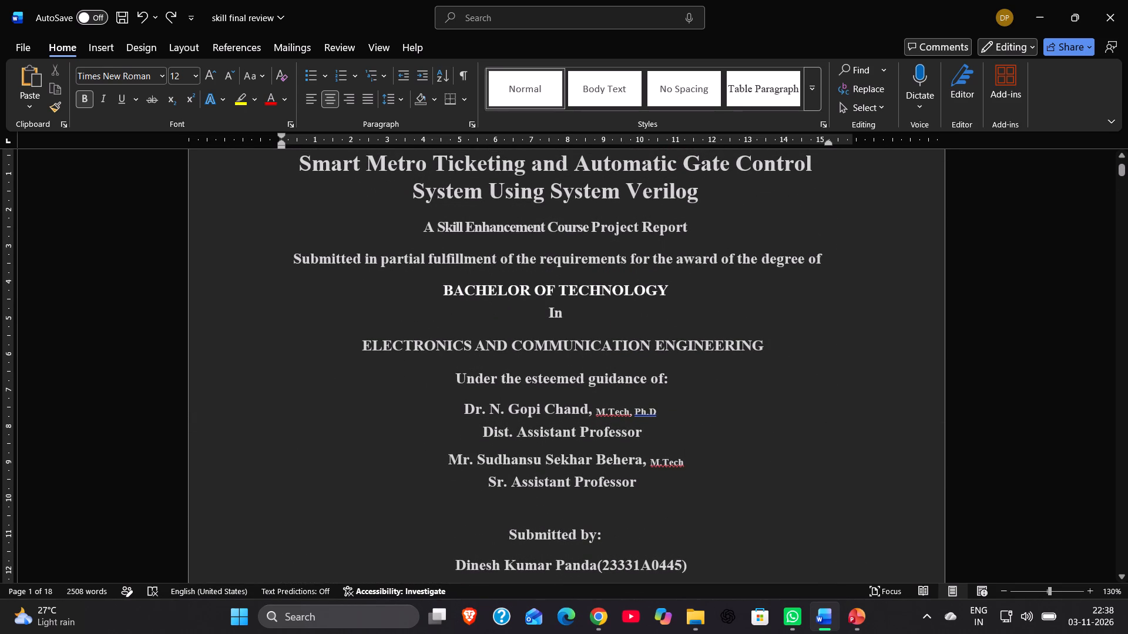
scroll(449, 378, "up", 3)
scroll(449, 378, "down", 2)
scroll(449, 378, "up", 3)
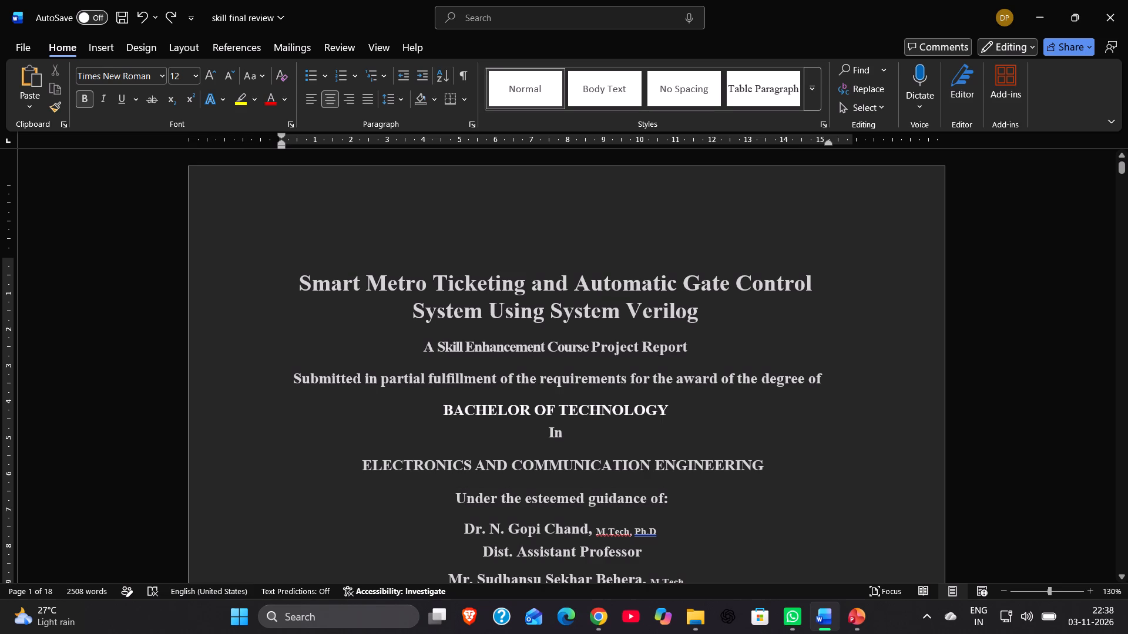
scroll(449, 378, "down", 18)
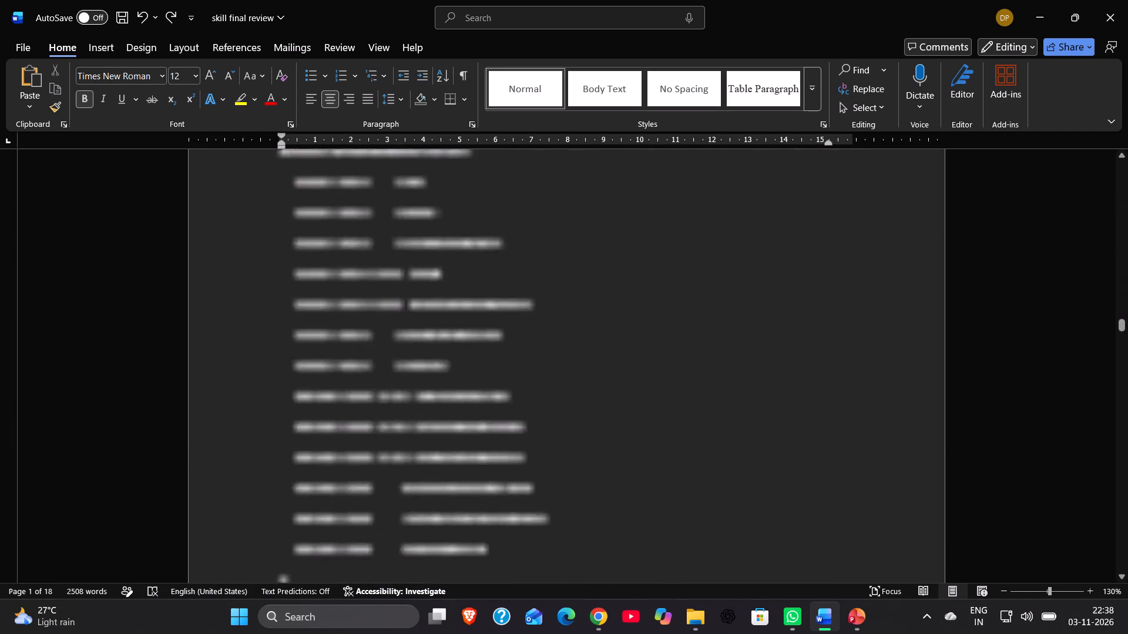
scroll(449, 378, "down", 14)
scroll(449, 378, "down", 10)
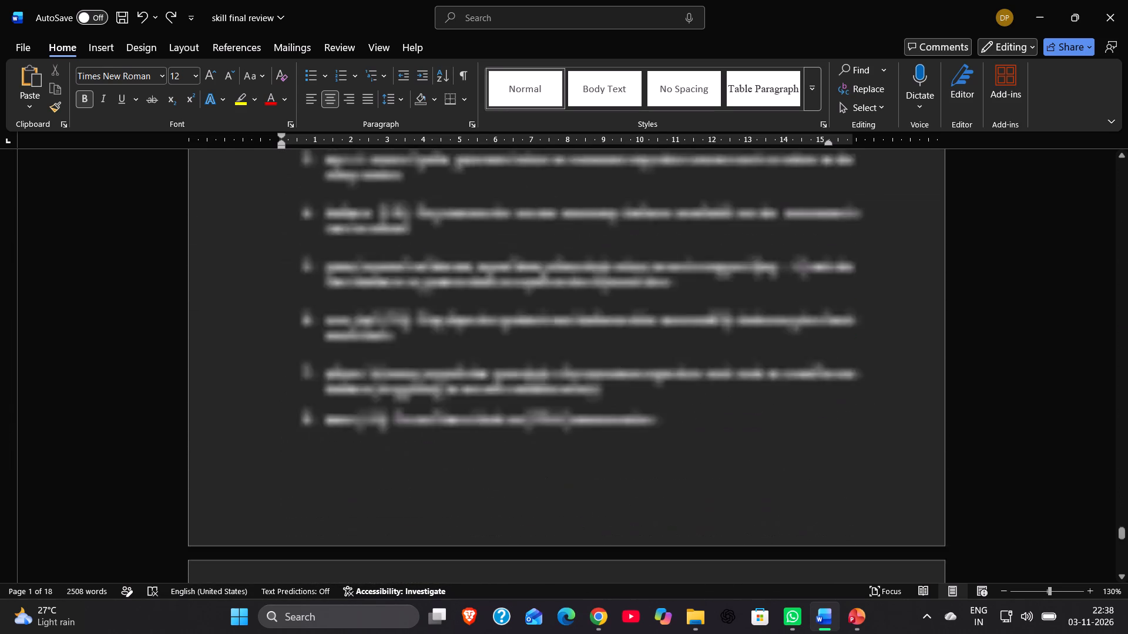
scroll(449, 378, "down", 4)
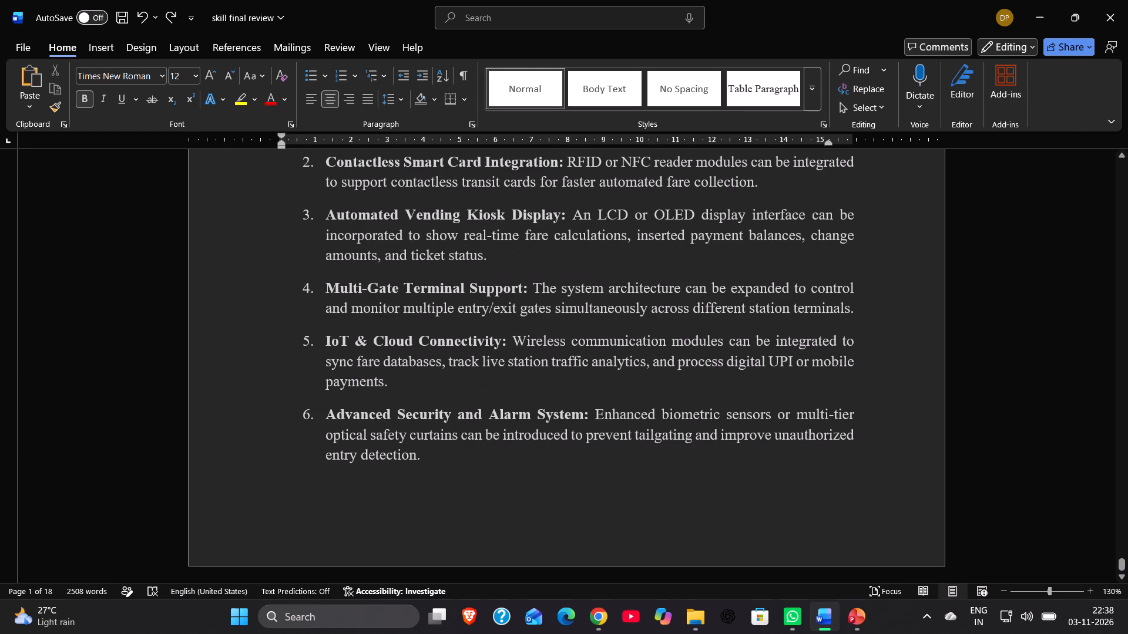
Check the print preview and print all pages of the report with Microsoft Print to PDF.
key("ctrl+p")
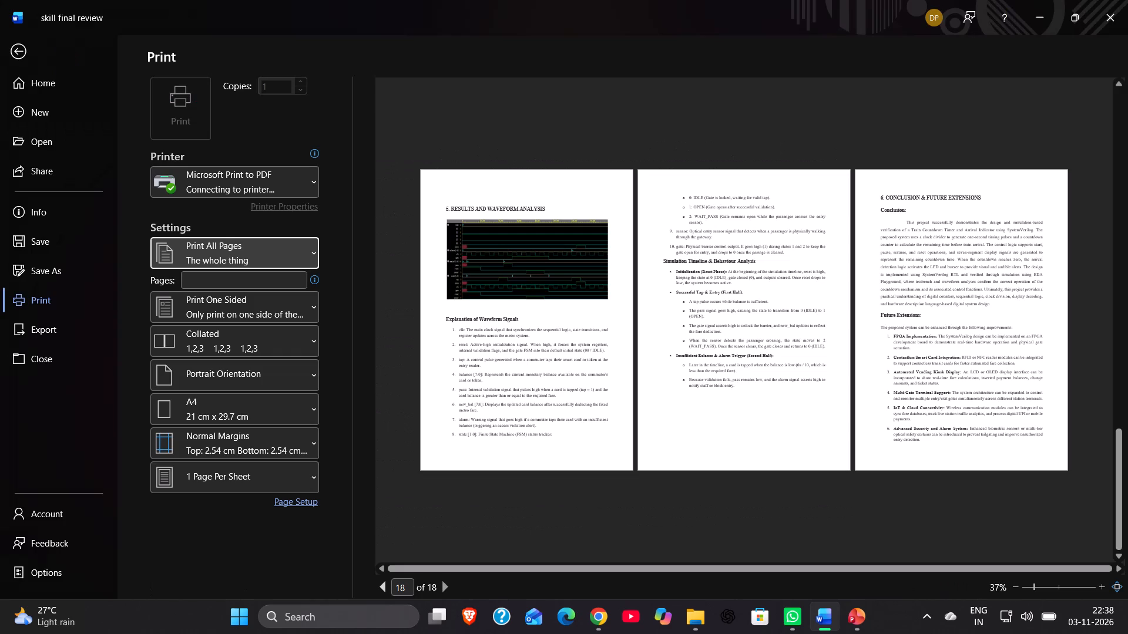
key("Left")
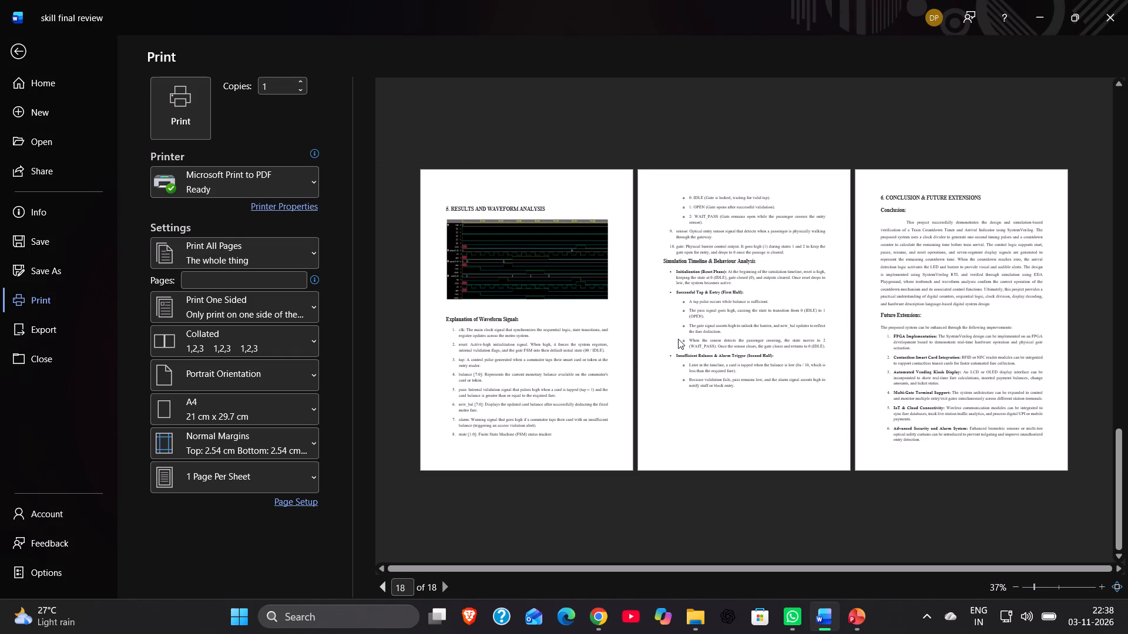
left_click_drag(647, 568, 570, 571)
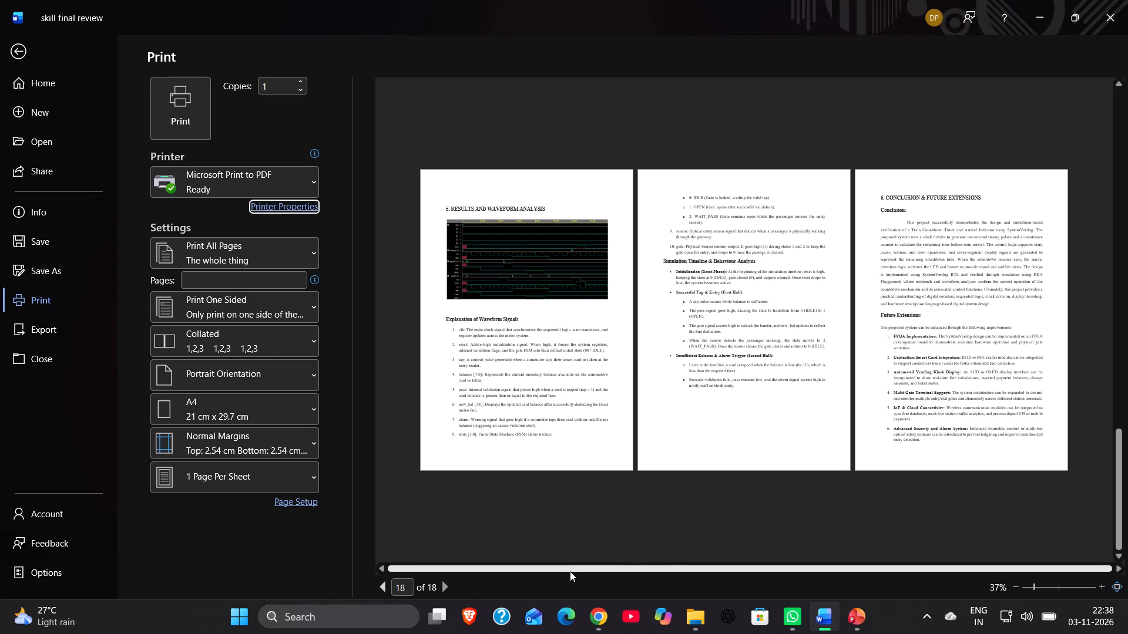
left_click_drag(570, 571, 401, 297)
left_click(179, 114)
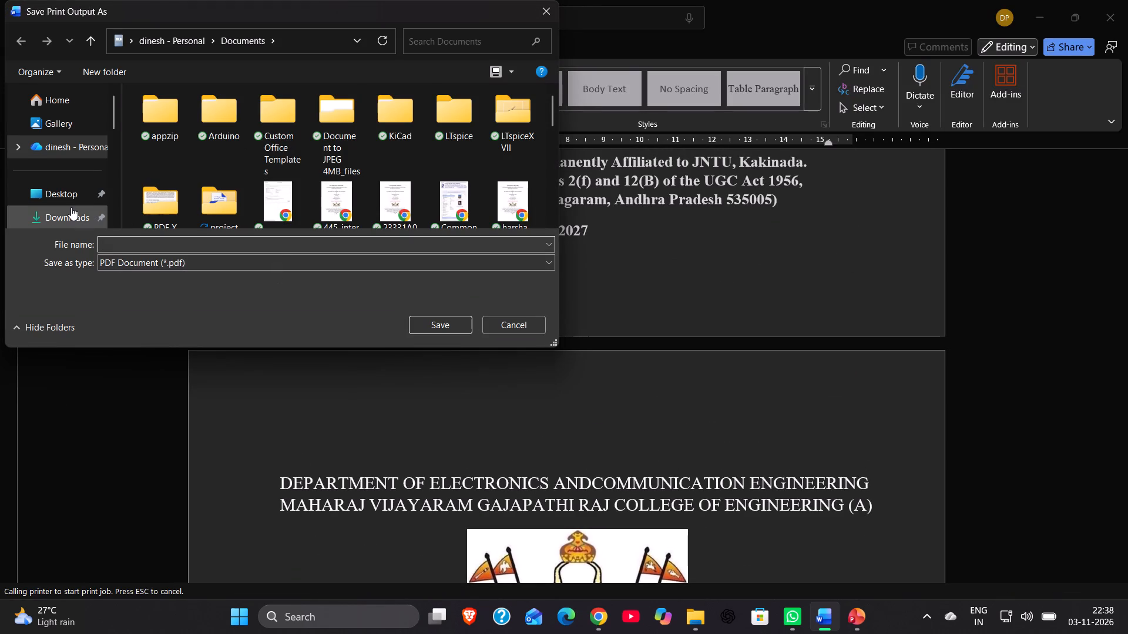
Choose the Documents folder for the PDF output and start entering its file name.
scroll(71, 207, "down", 2)
left_click(55, 168)
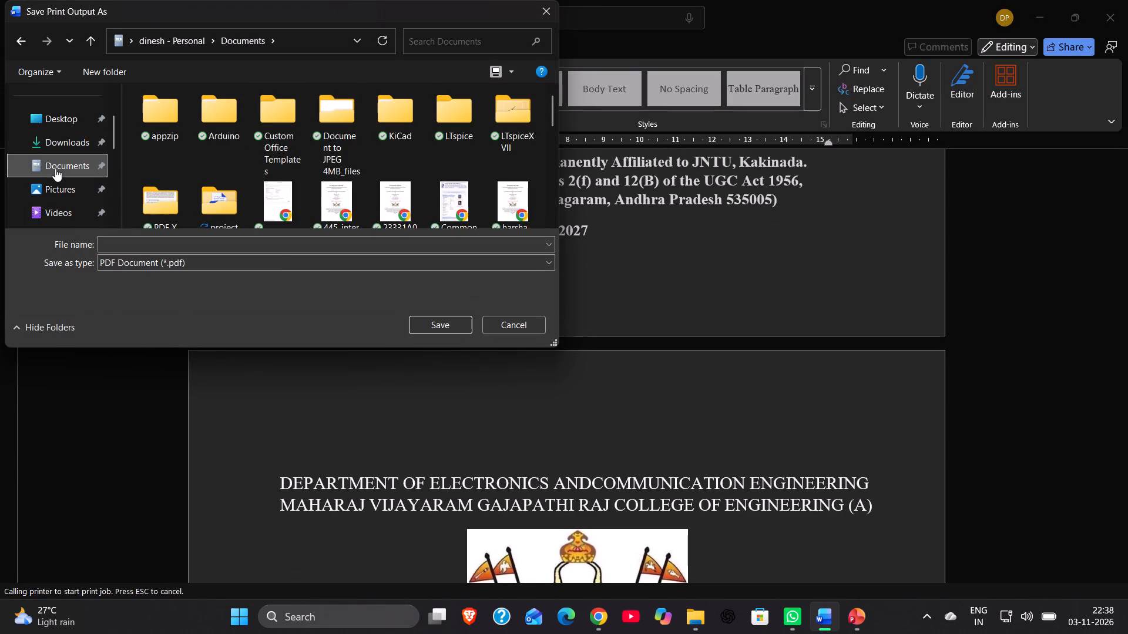
left_click(117, 245)
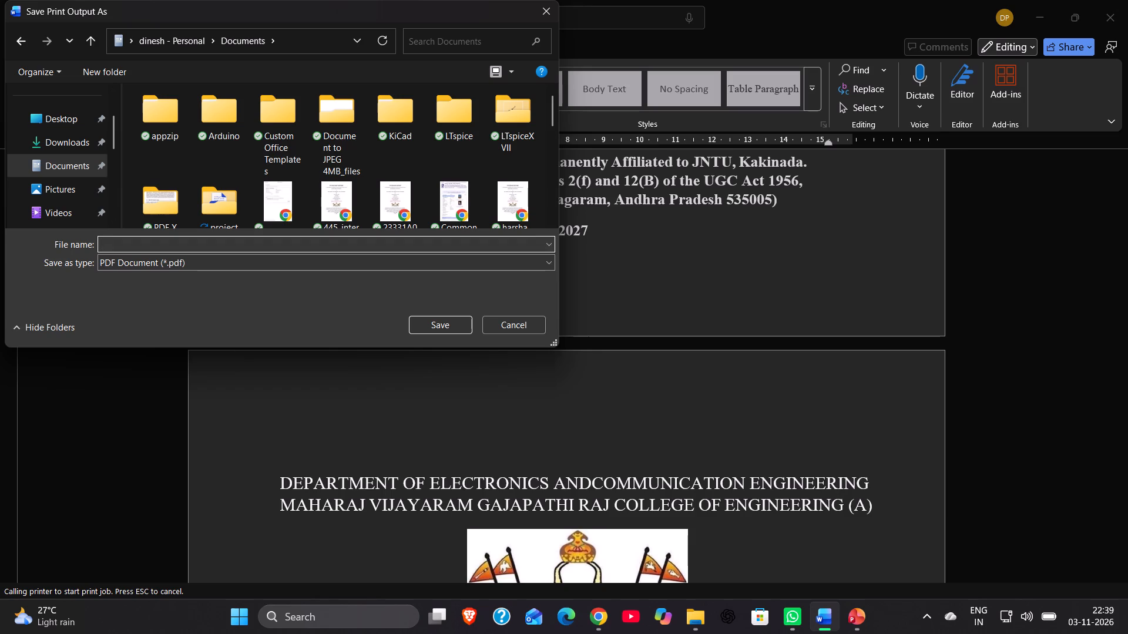
Name the PDF output batch7report and save it in the Documents folder.
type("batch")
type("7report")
left_click(431, 319)
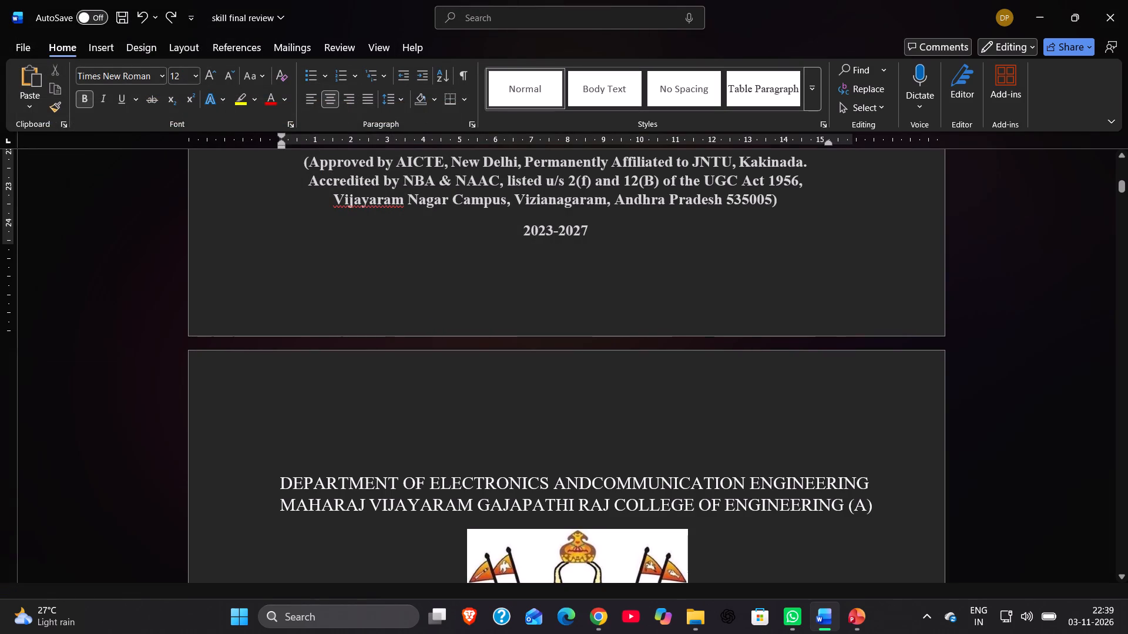
Close the skill final review document.
left_click(1111, 15)
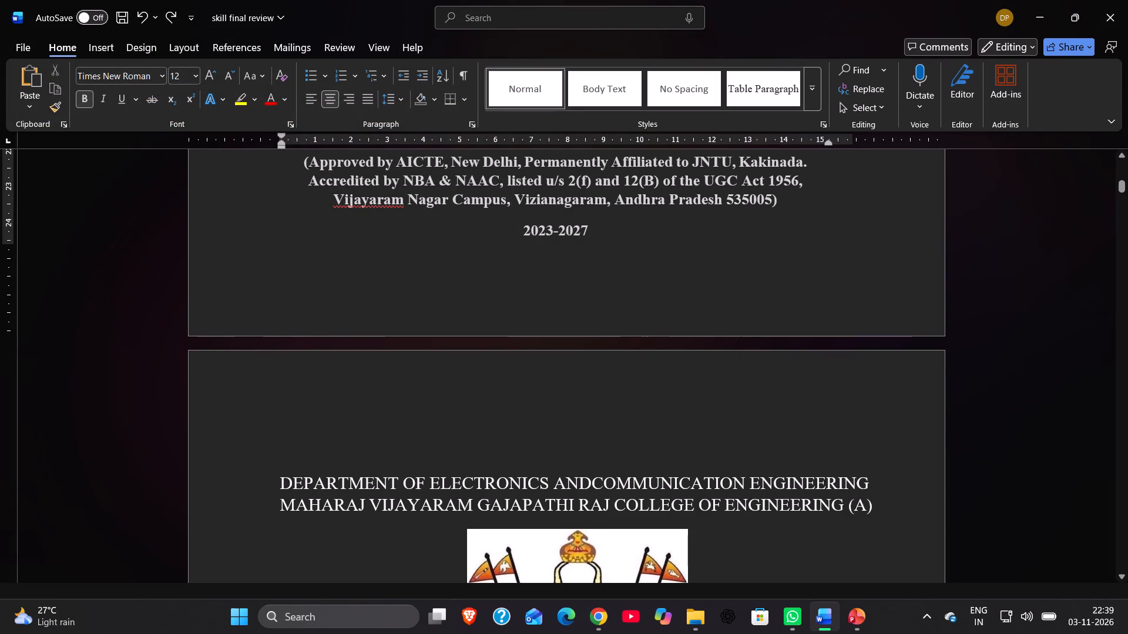
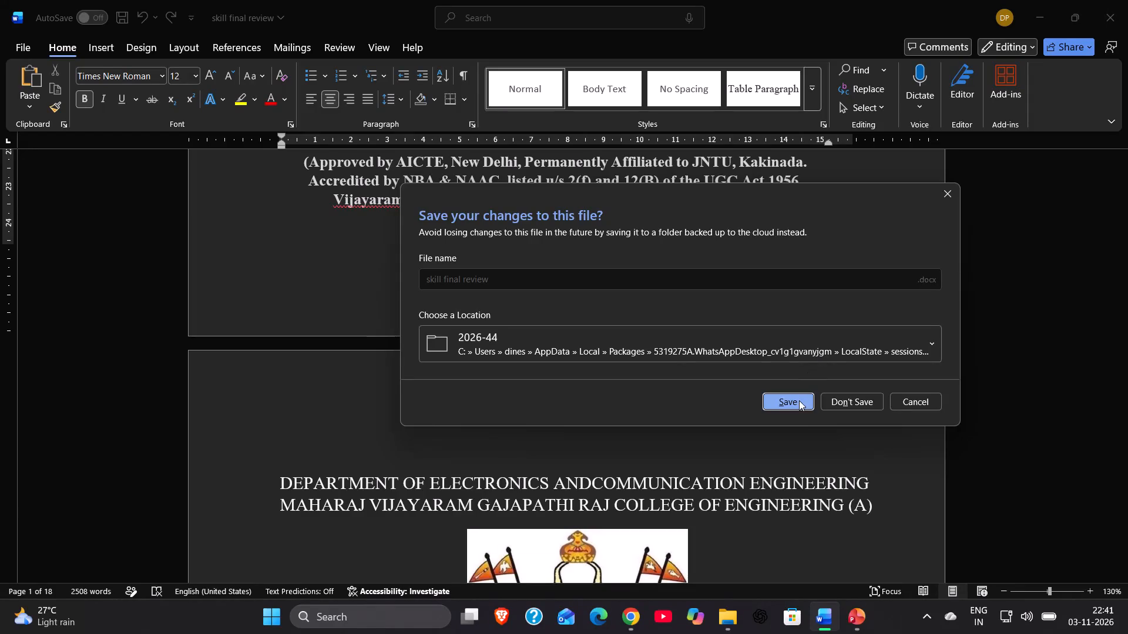
Save the changes to the "skill final review" report in the 2026-44 folder while closing it.
left_click(798, 404)
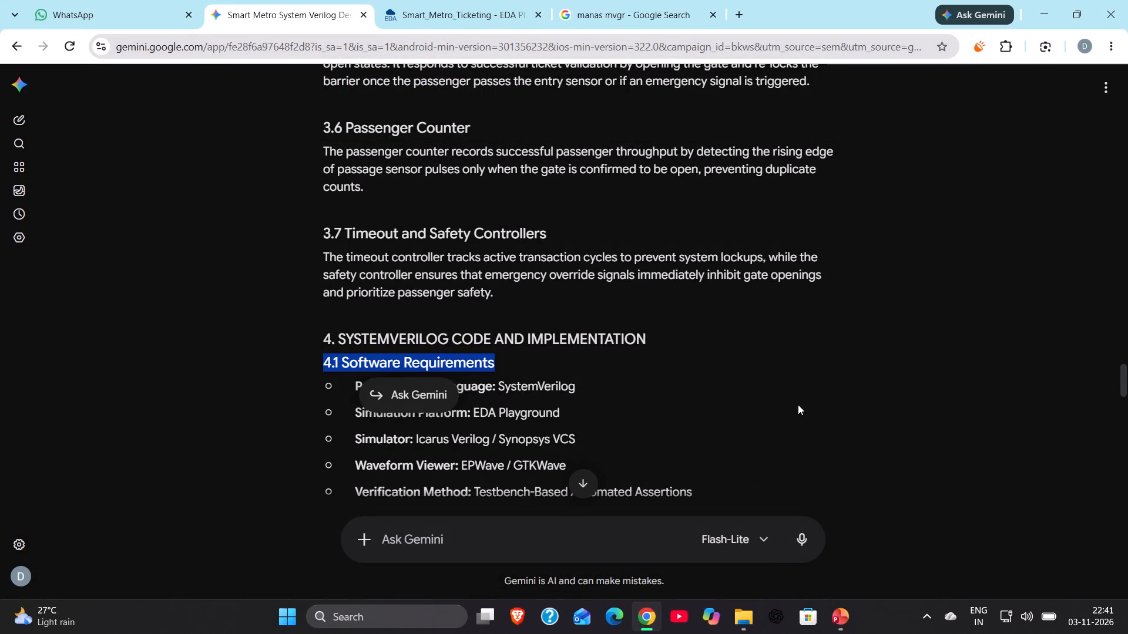
Close the Chrome window with all its tabs, leaving the EDA Playground page without saving.
left_click(1127, 3)
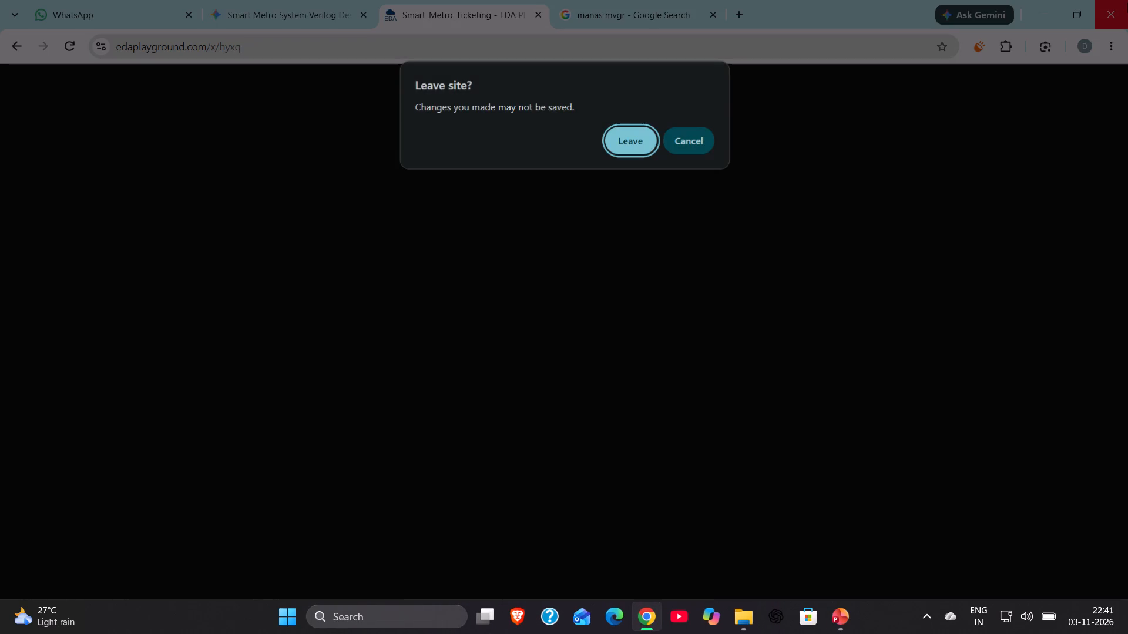
left_click(624, 137)
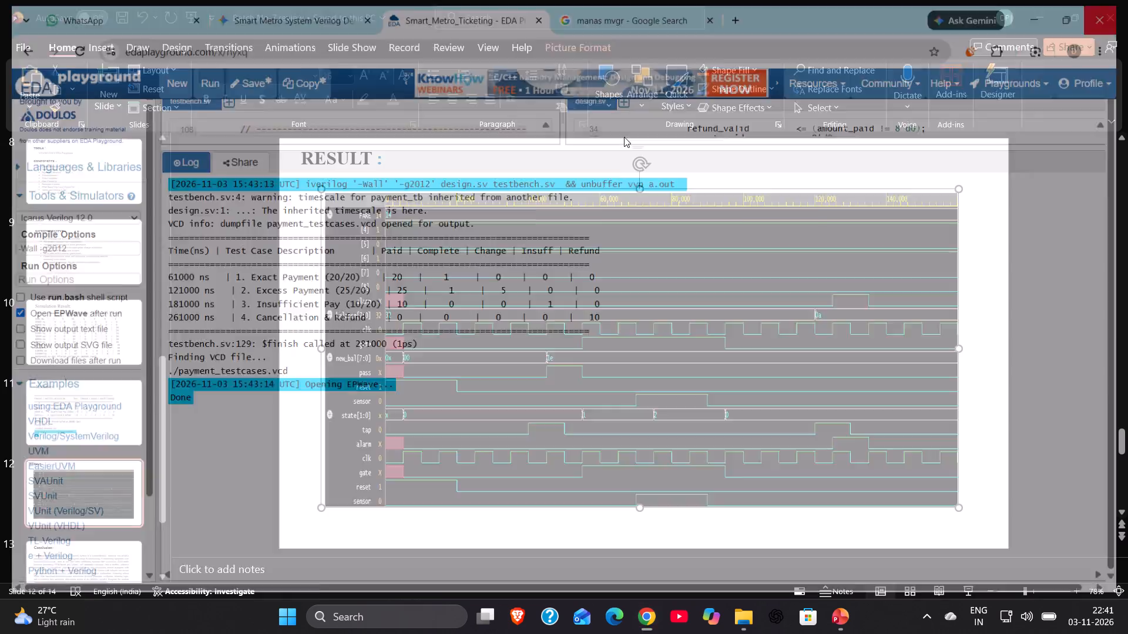
Close the "Batch No-7.review" presentation and save its changes in the 2026-44 folder.
left_click(1124, 2)
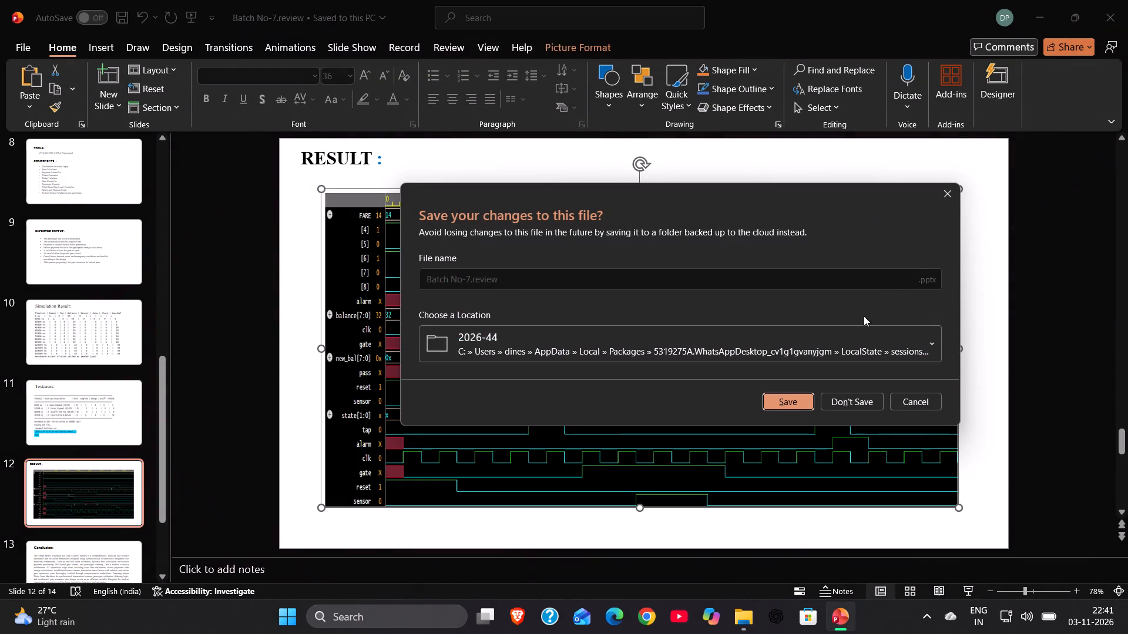
left_click(778, 395)
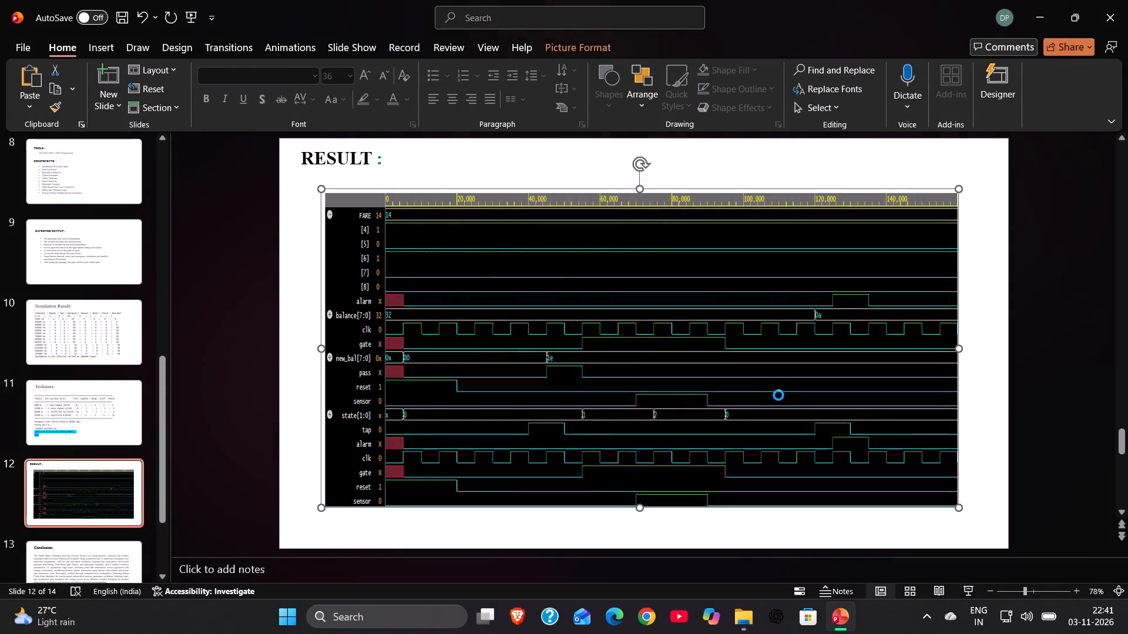
Close the remaining File Explorer Home window.
left_click_drag(1127, 0, 1107, 25)
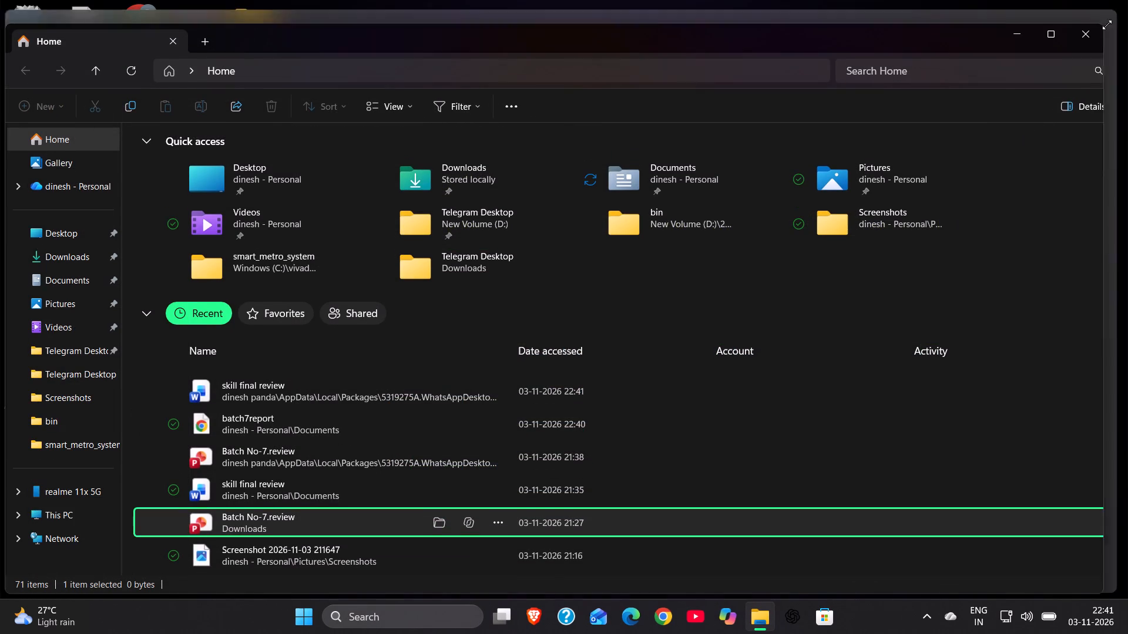
left_click_drag(1107, 25, 1106, 25)
left_click(1106, 25)
left_click(1086, 40)
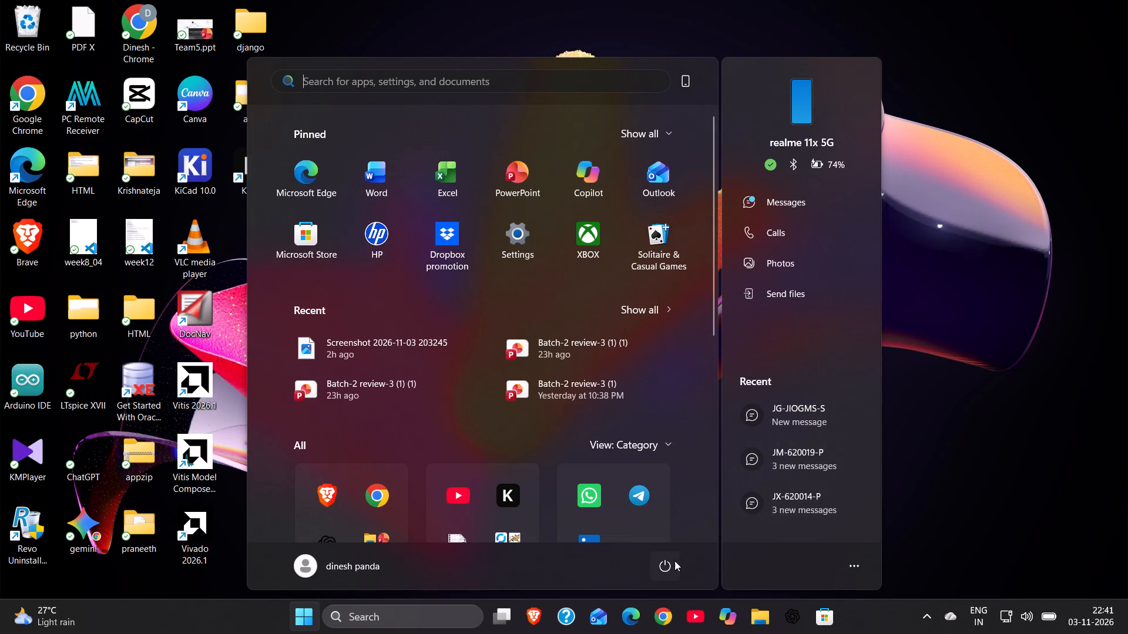
Open the computer's power options to shut it down.
left_click(674, 564)
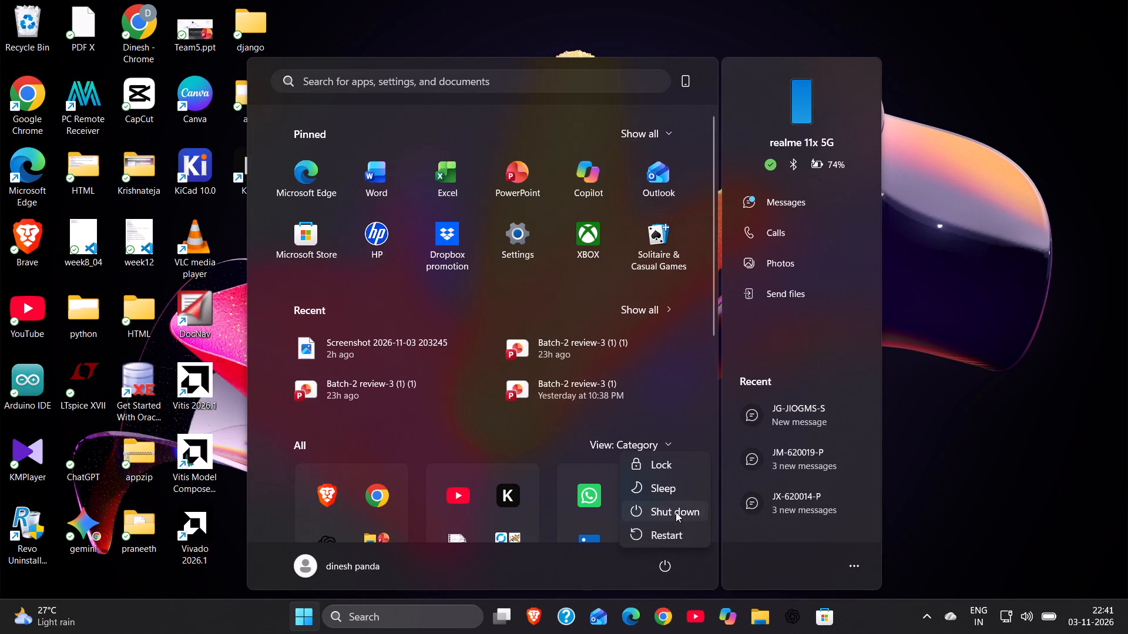